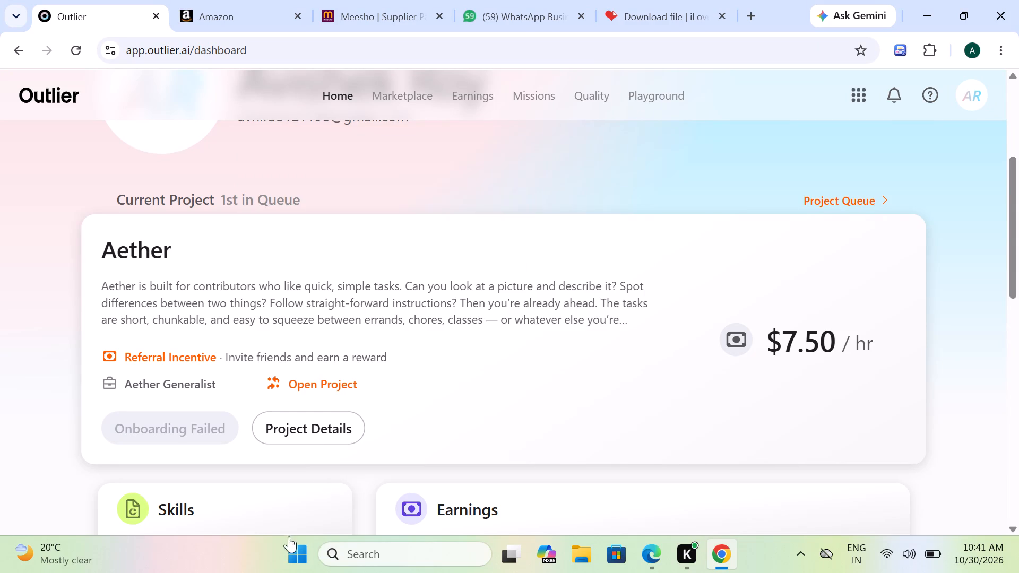
Look over the dashboard's current project, then open the Missions page and examine the active missions.
scroll(608, 404, down, 2)
scroll(605, 400, up, 1)
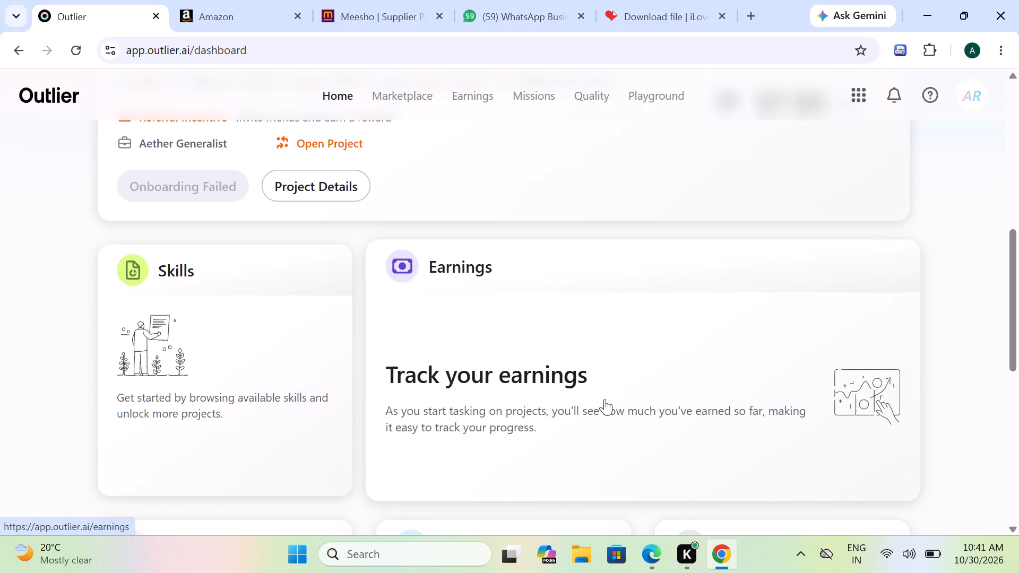
scroll(603, 384, up, 1)
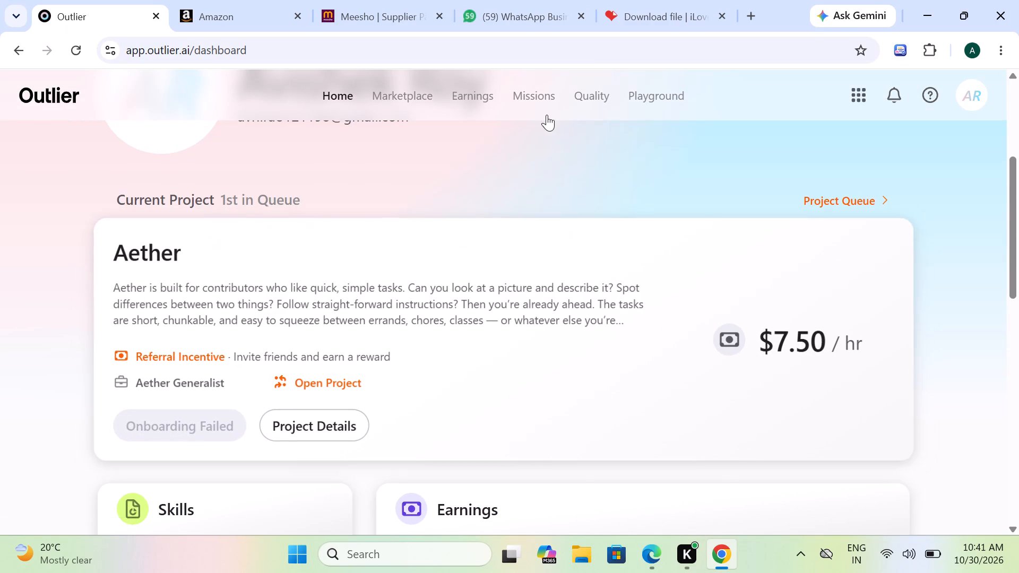
click(532, 85)
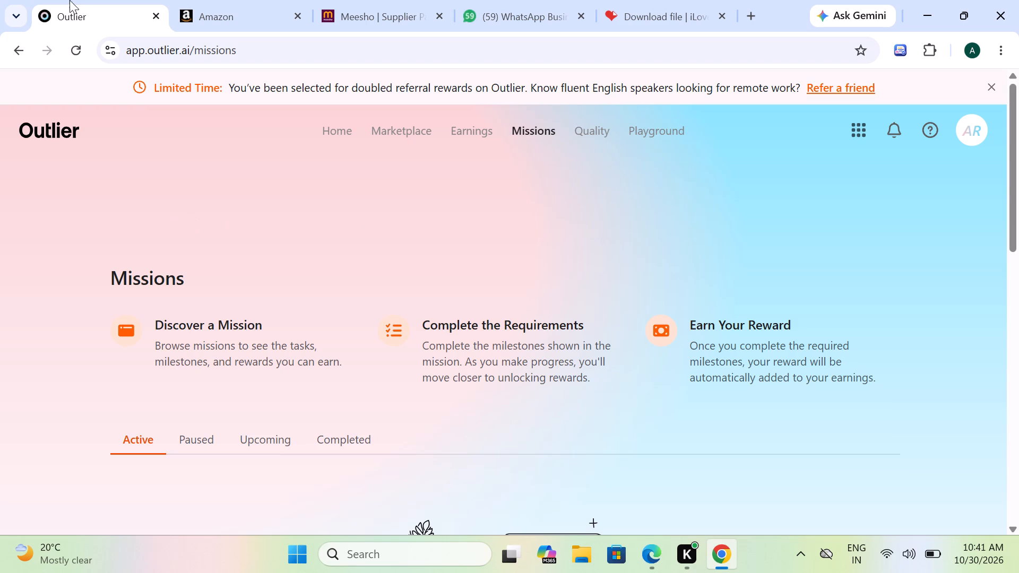
click(136, 86)
scroll(249, 264, up, 2)
scroll(485, 249, down, 2)
scroll(489, 249, up, 1)
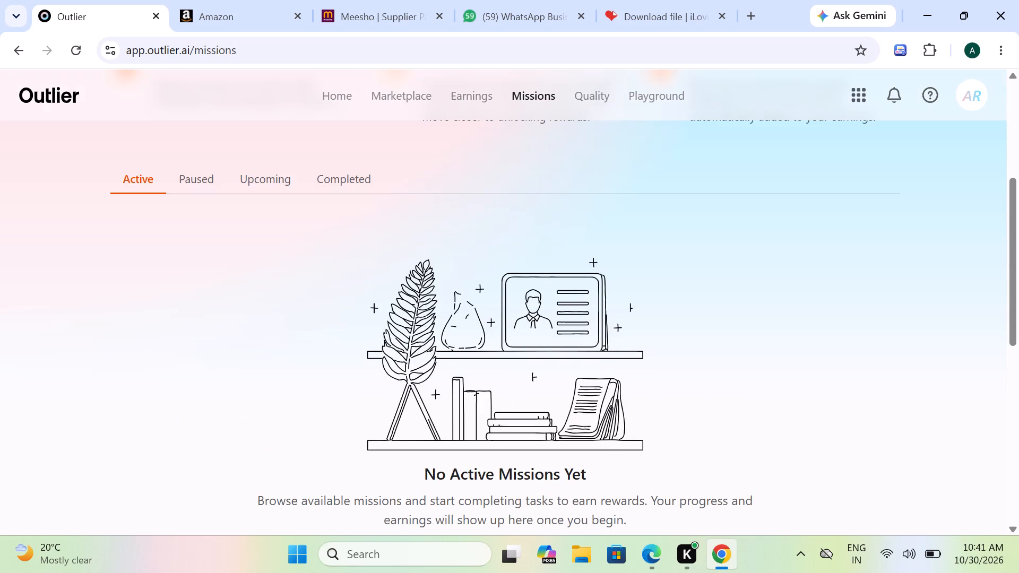
scroll(250, 228, up, 2)
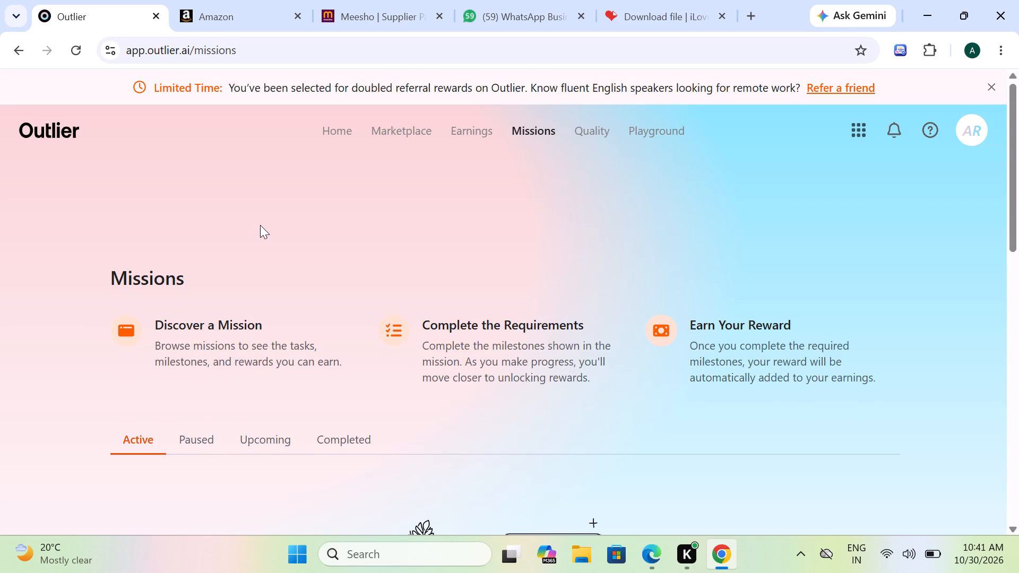
scroll(316, 239, up, 2)
scroll(334, 234, down, 1)
Check the paused missions and the upcoming missions.
click(202, 202)
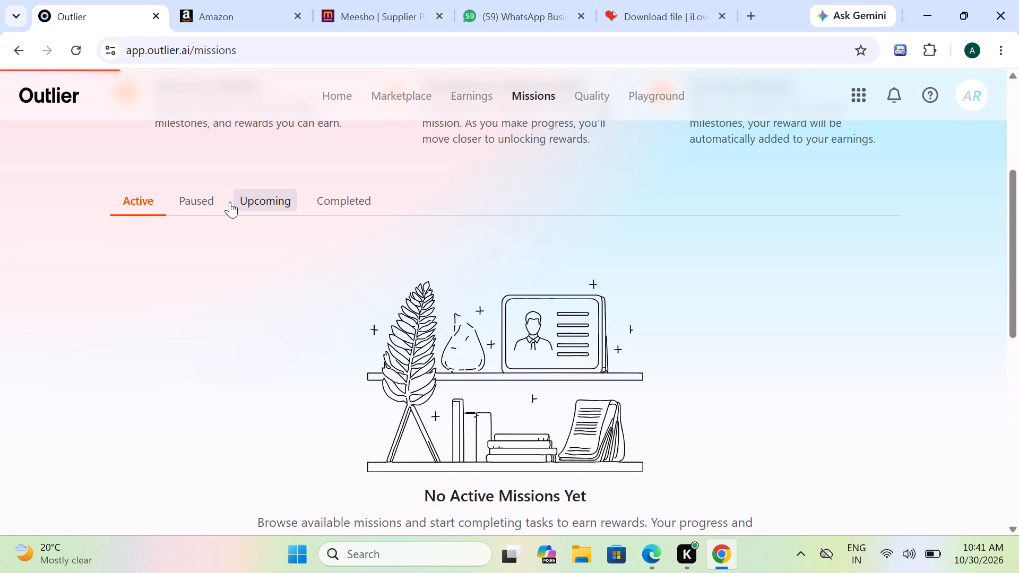
scroll(500, 342, down, 2)
scroll(500, 342, up, 1)
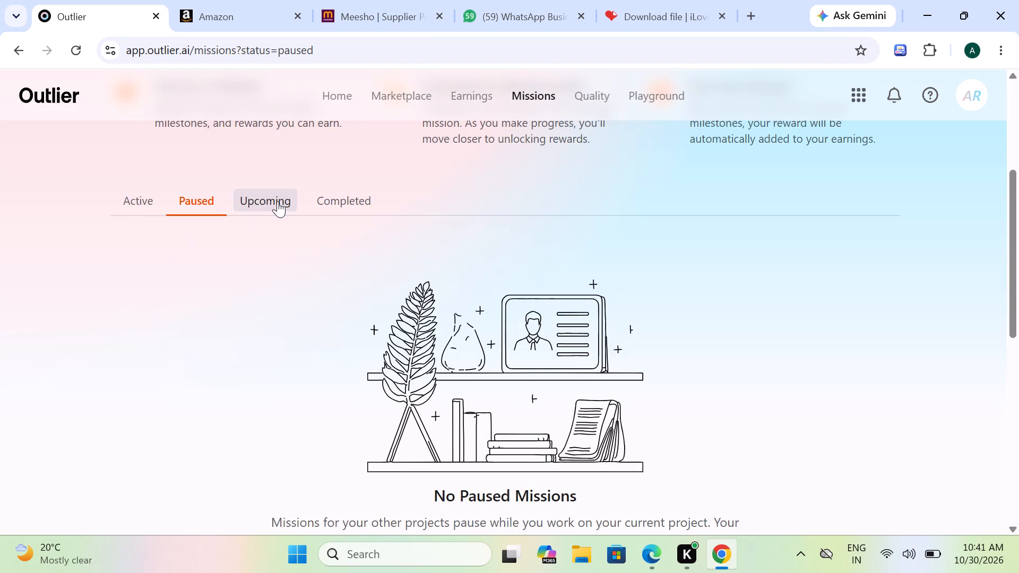
click(278, 201)
scroll(408, 222, down, 1)
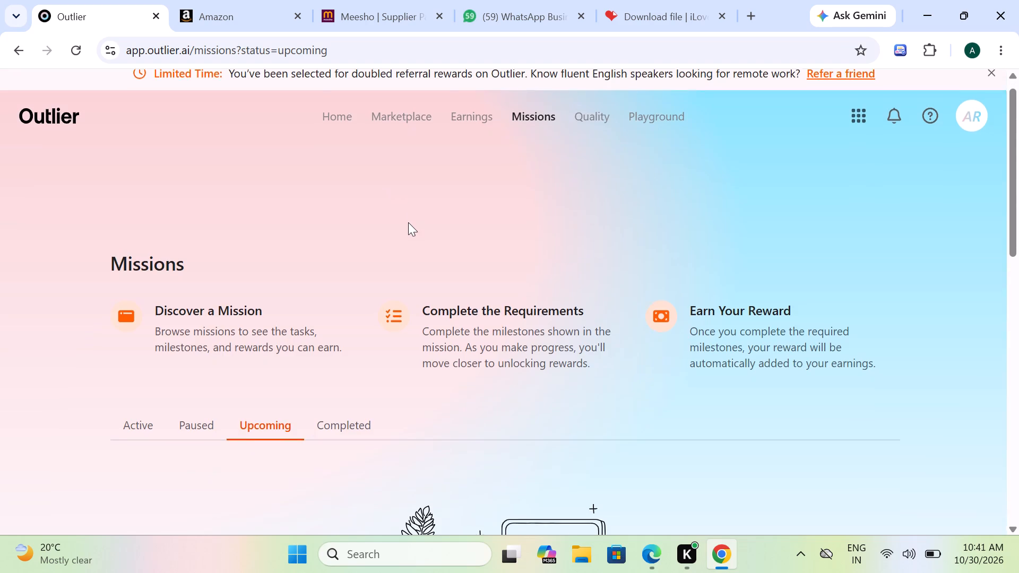
scroll(415, 230, up, 3)
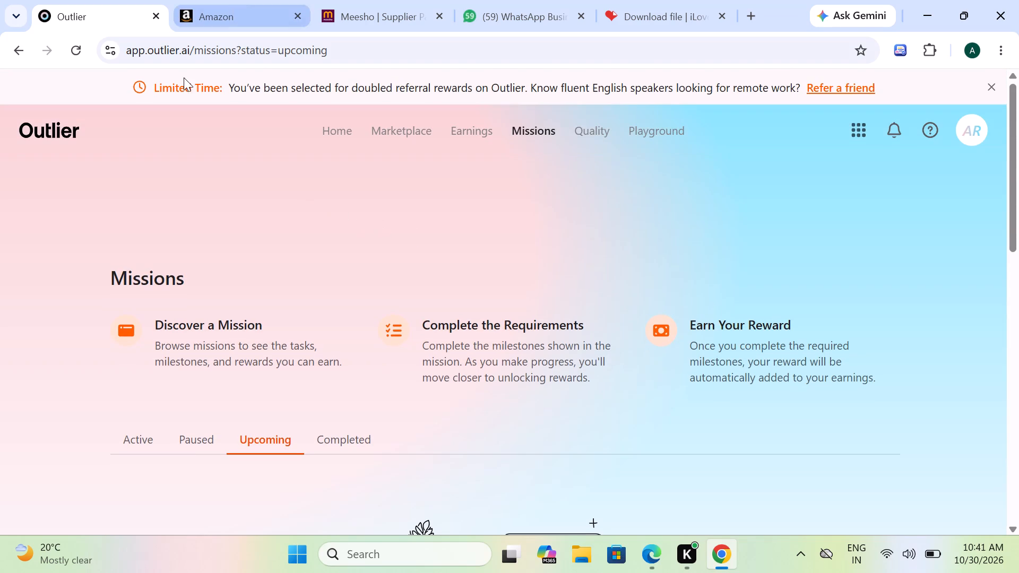
Open the project queue from the home dashboard and follow its add-project option to examine the Marketplace.
click(322, 139)
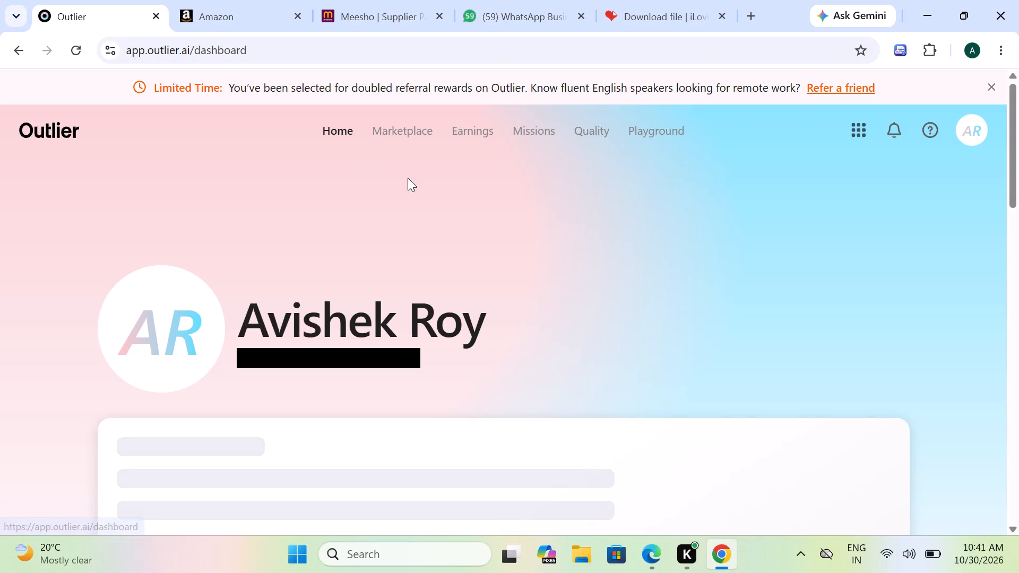
scroll(409, 178, down, 1)
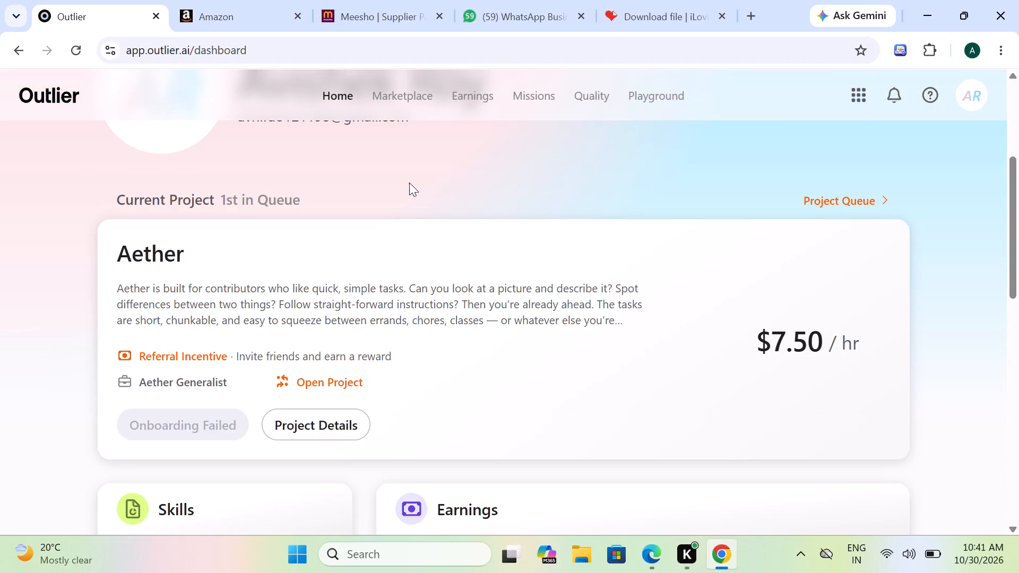
click(873, 199)
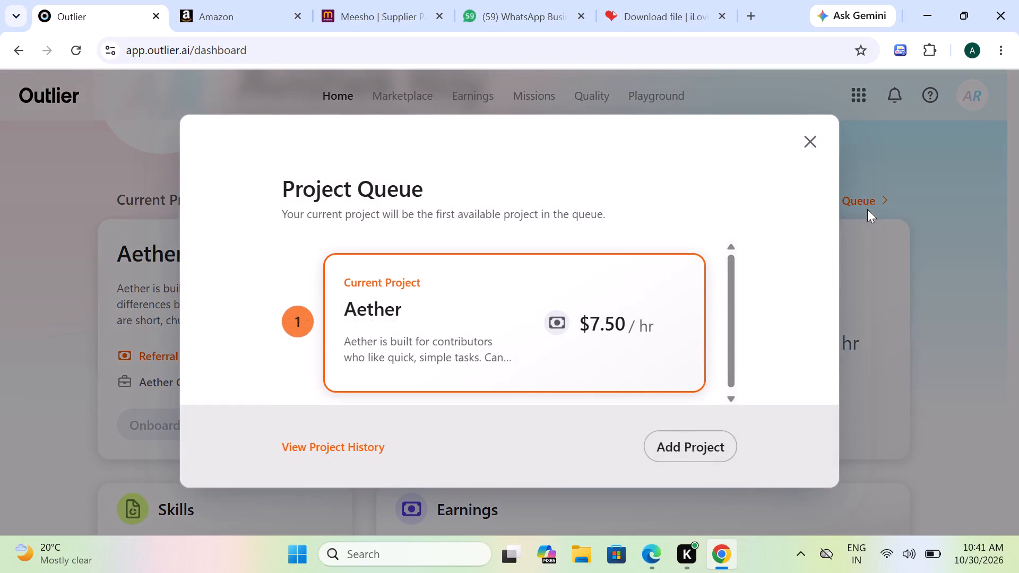
drag(738, 347, 739, 376)
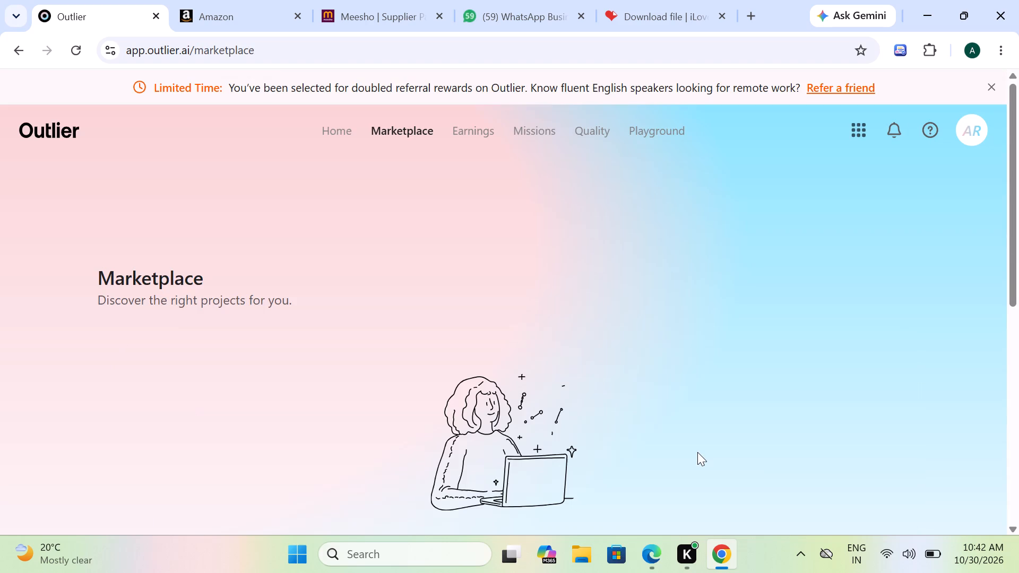
scroll(682, 398, down, 3)
scroll(682, 398, up, 3)
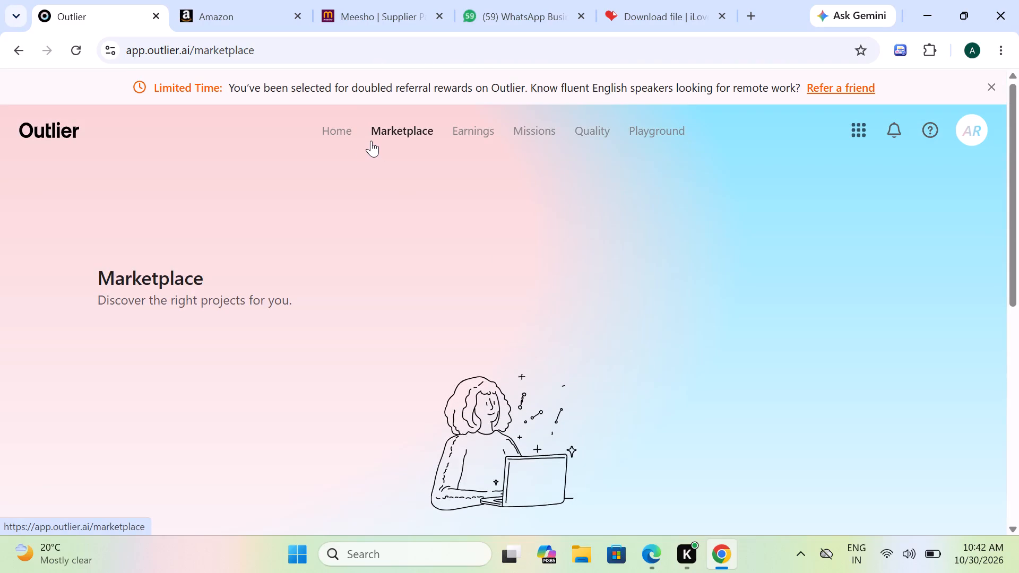
scroll(366, 207, down, 3)
scroll(398, 215, up, 4)
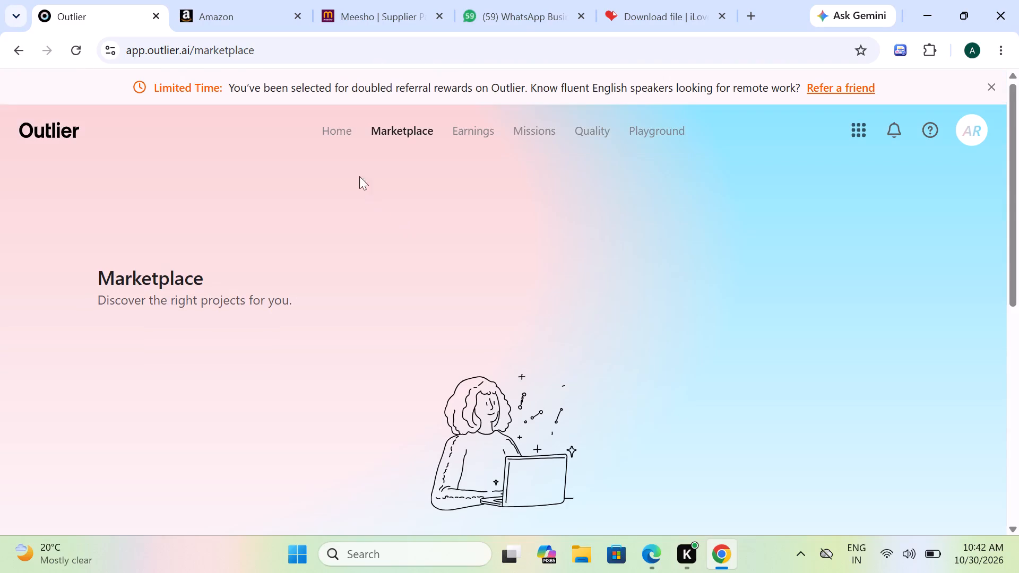
Return to the home project queue, recheck the Marketplace for projects to add, and close the queue back on the dashboard.
click(347, 138)
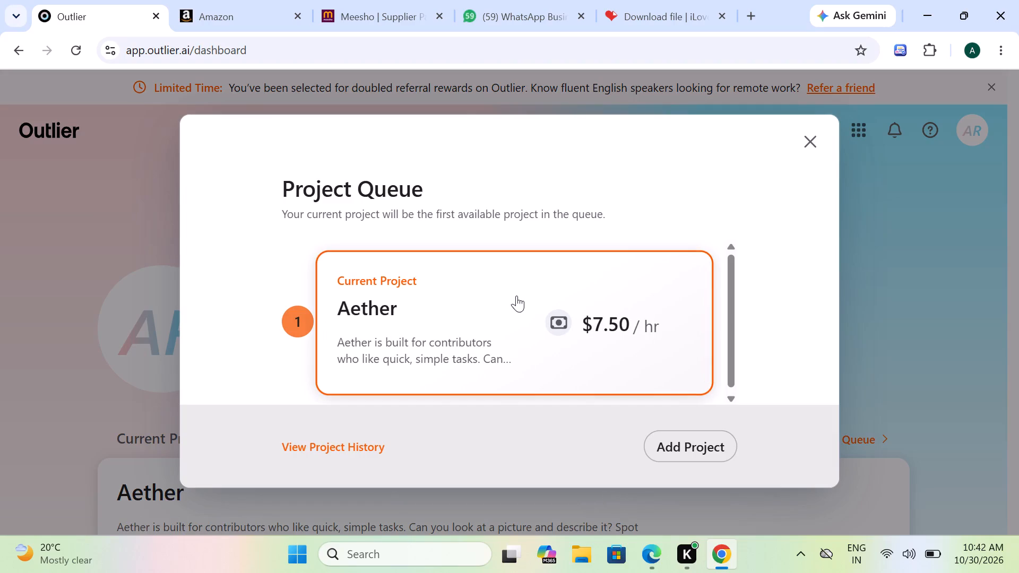
click(273, 309)
click(677, 450)
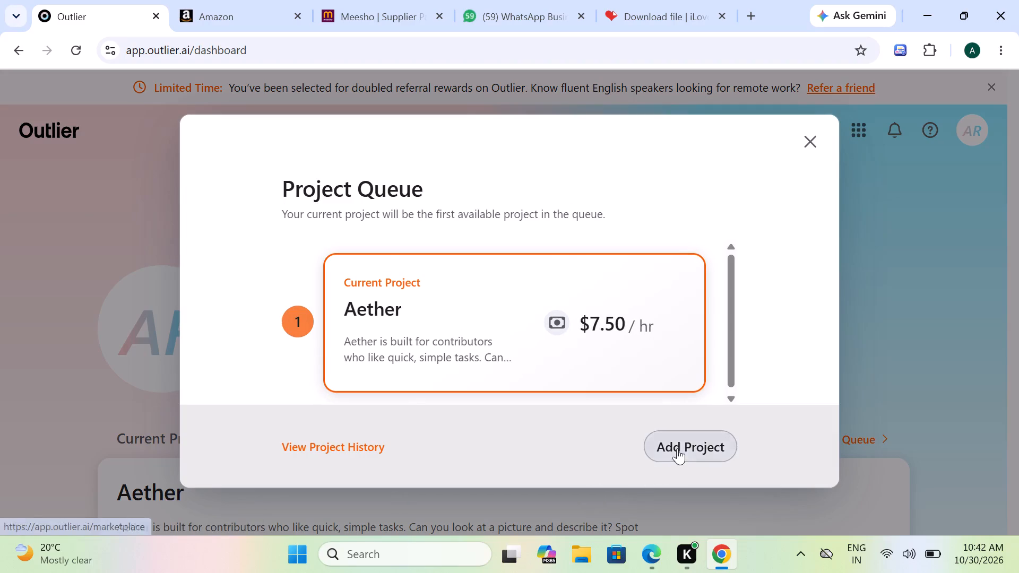
click(680, 445)
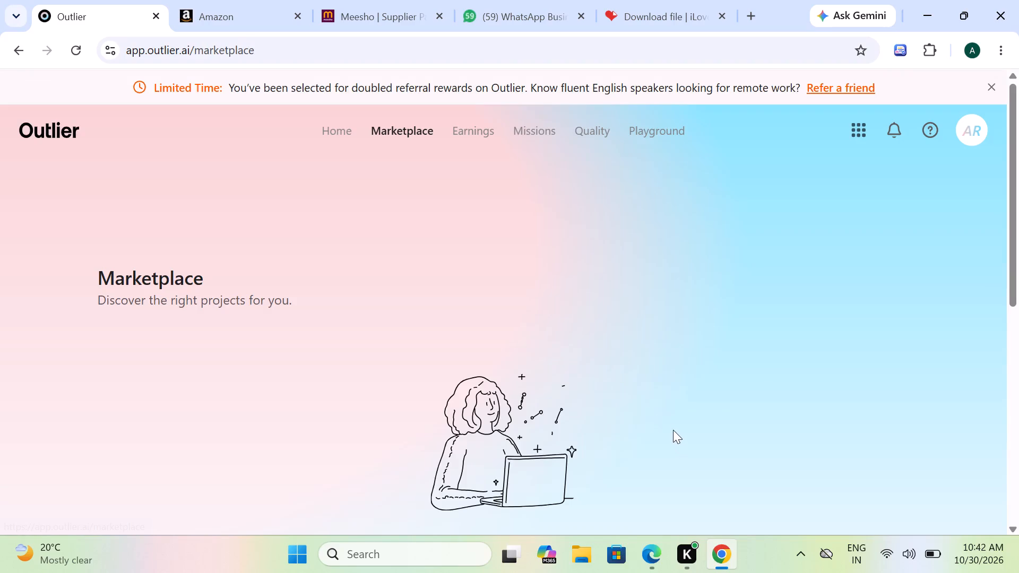
click(350, 132)
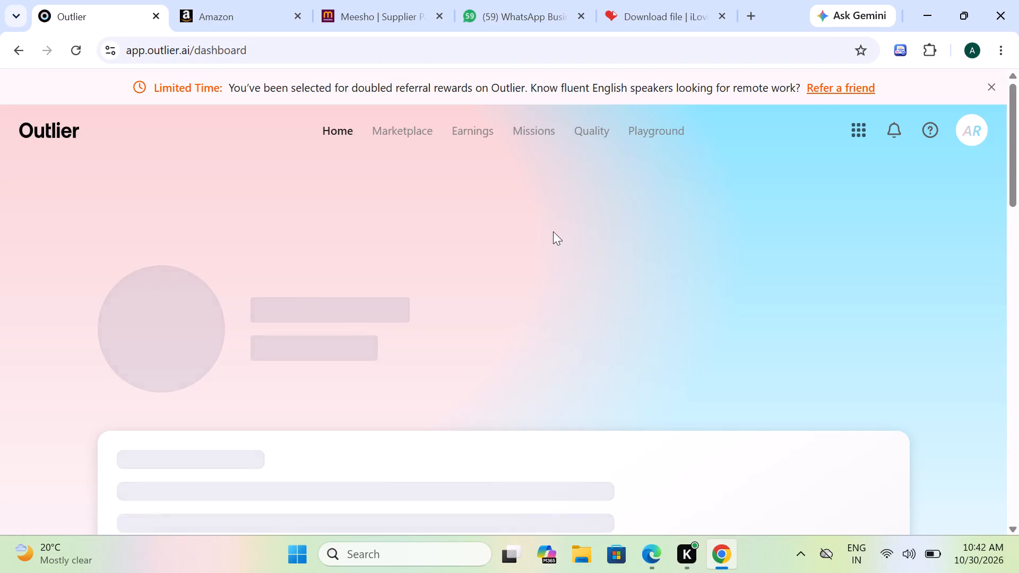
scroll(598, 235, down, 1)
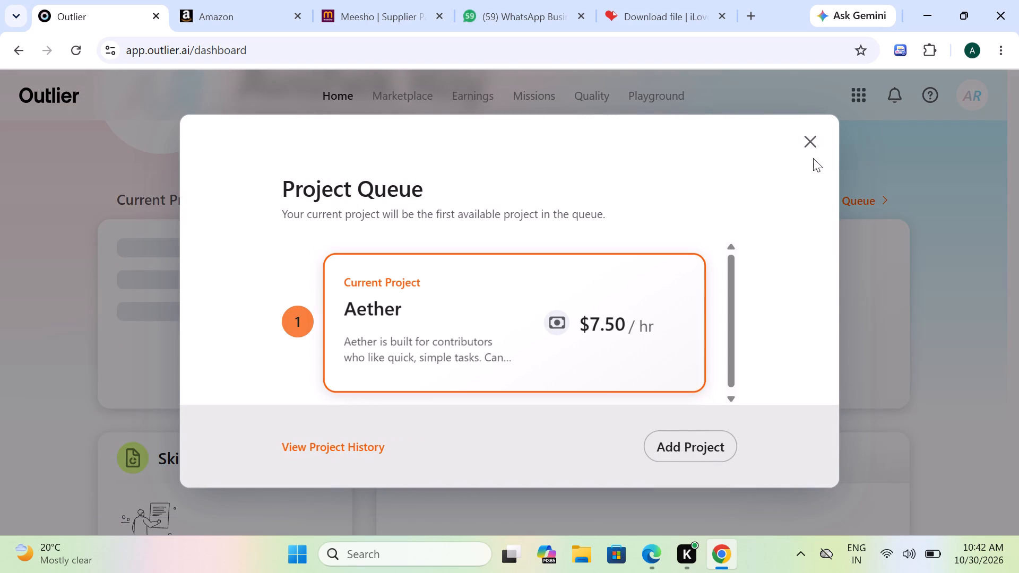
click(809, 137)
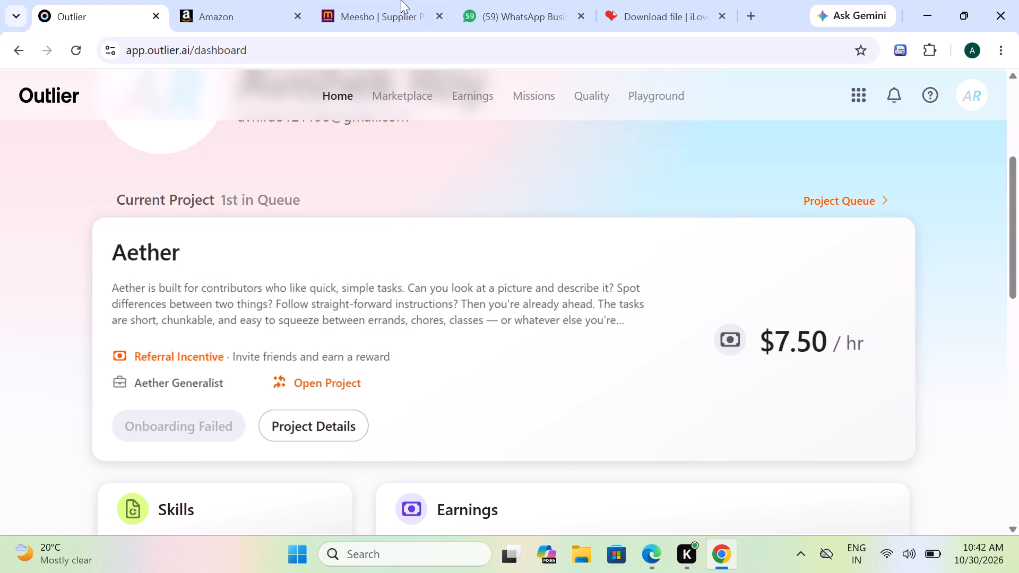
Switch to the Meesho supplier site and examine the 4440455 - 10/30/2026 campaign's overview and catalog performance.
click(373, 3)
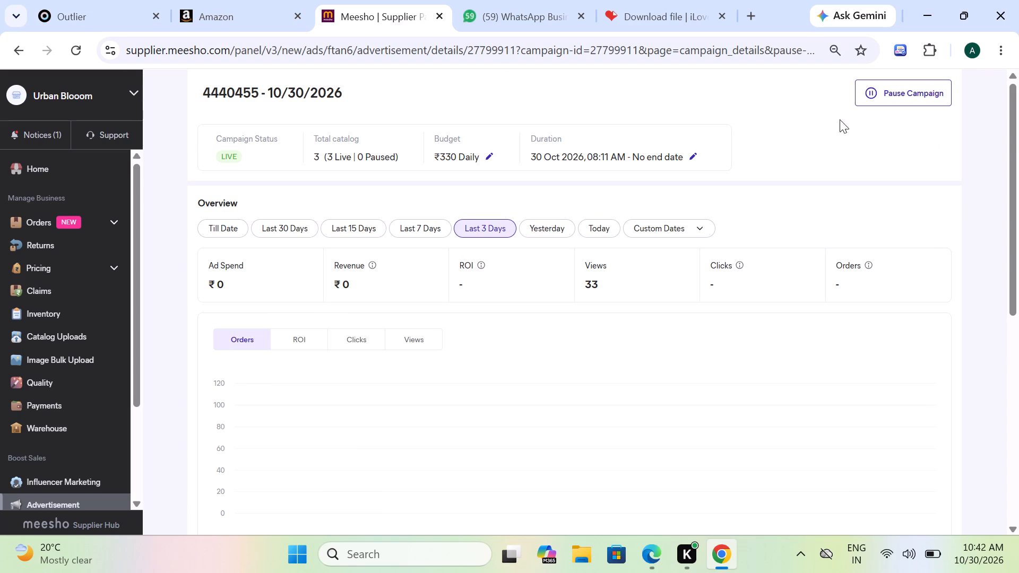
scroll(418, 310, down, 1)
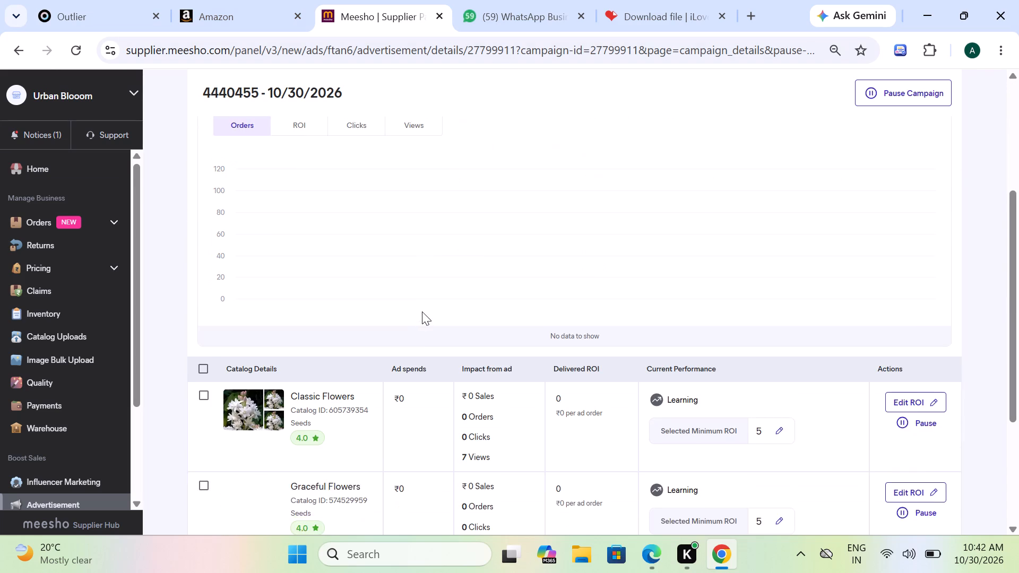
scroll(429, 300, down, 1)
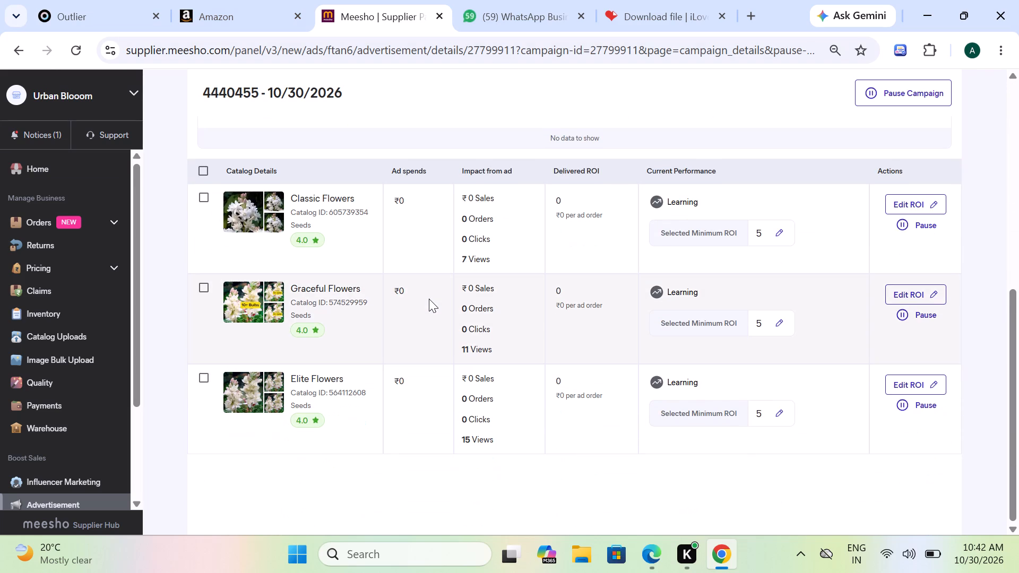
scroll(429, 299, up, 3)
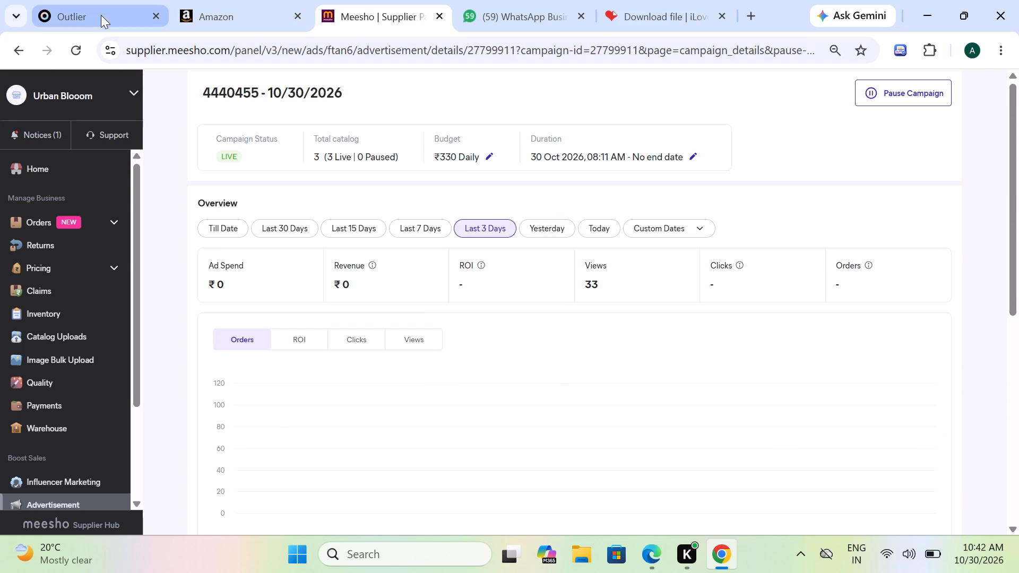
Reload the campaign details and check the ad spend, clicks and per-catalog performance again.
click(78, 53)
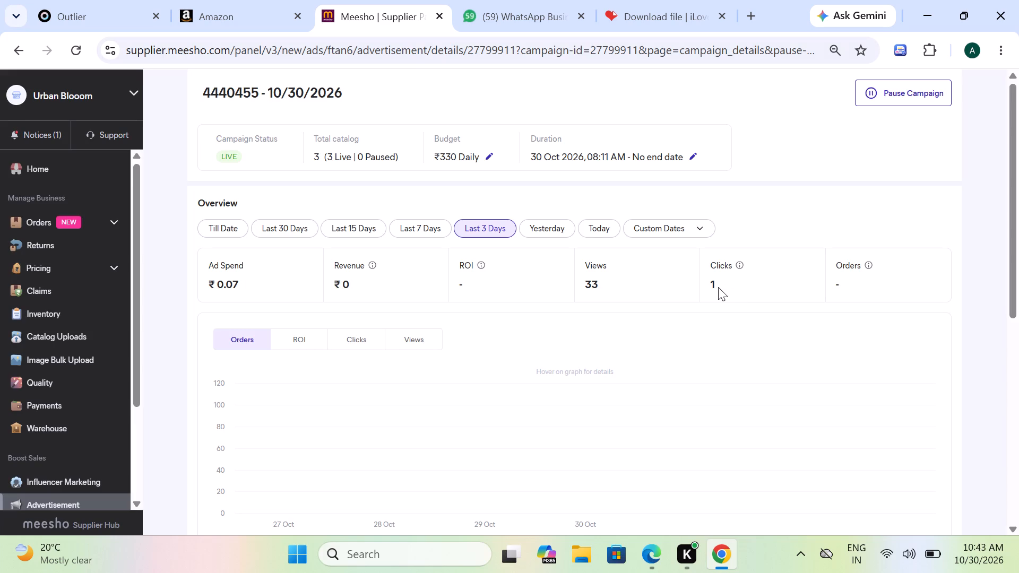
scroll(718, 287, down, 2)
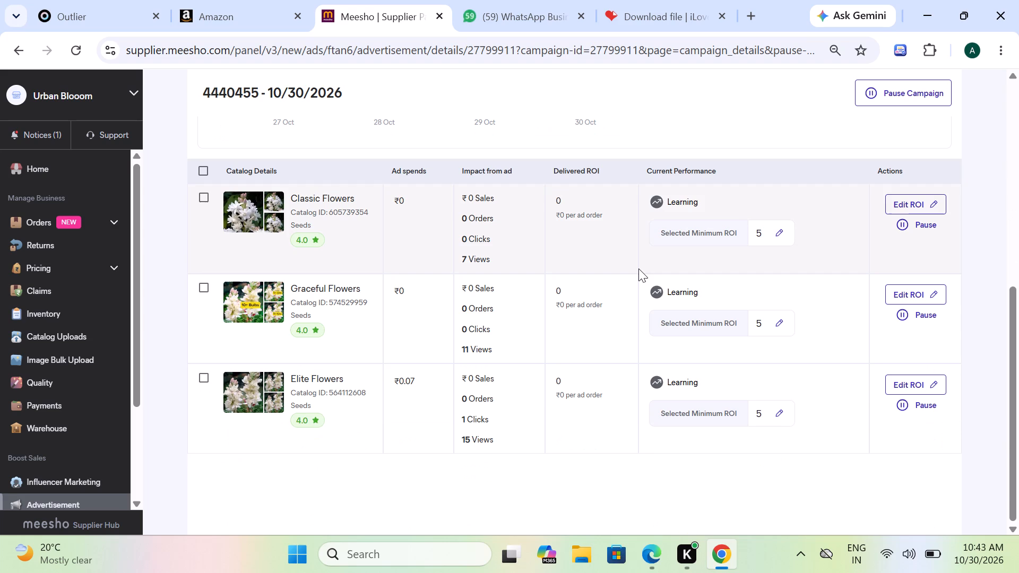
scroll(663, 171, up, 2)
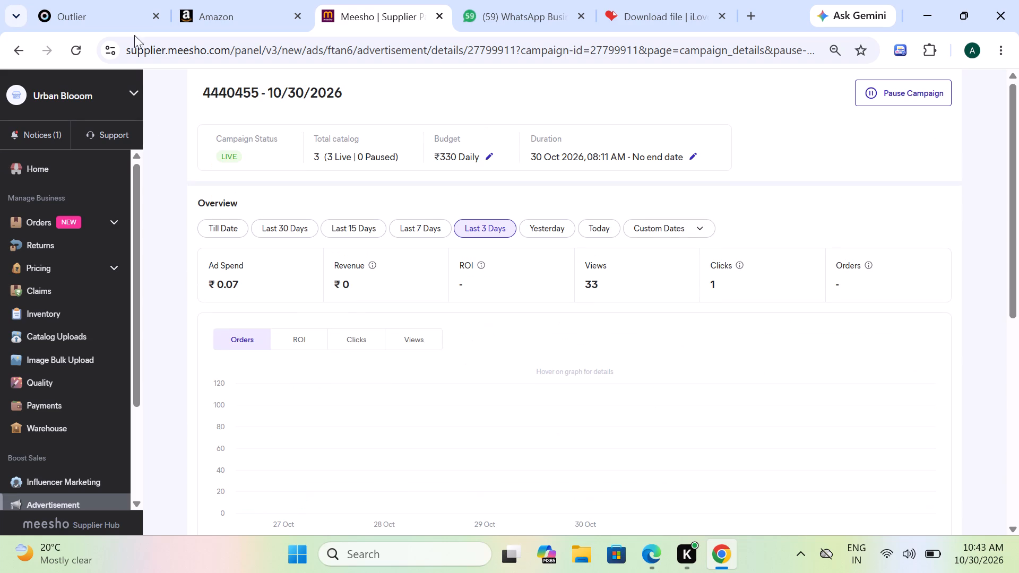
scroll(659, 177, up, 2)
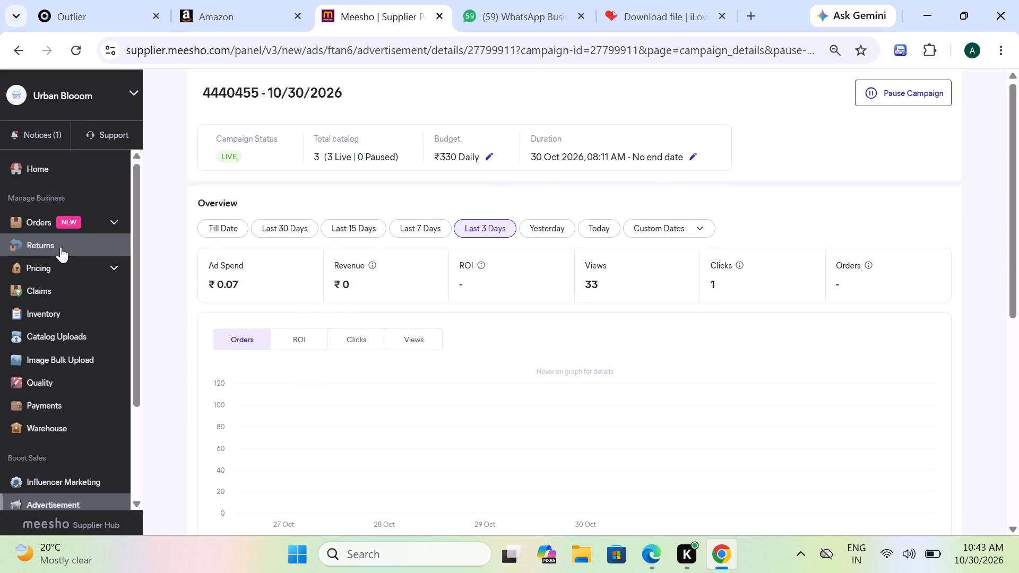
Open the Catalog Uploads page of the supplier hub.
click(77, 333)
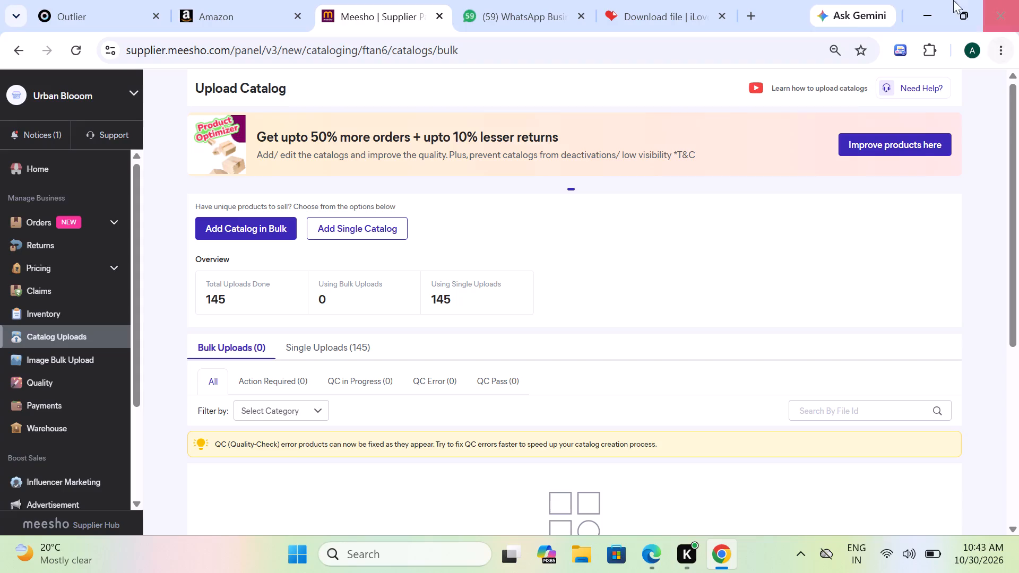
Open the Meesho Supplier Autofill extension and refresh its plan details.
click(905, 58)
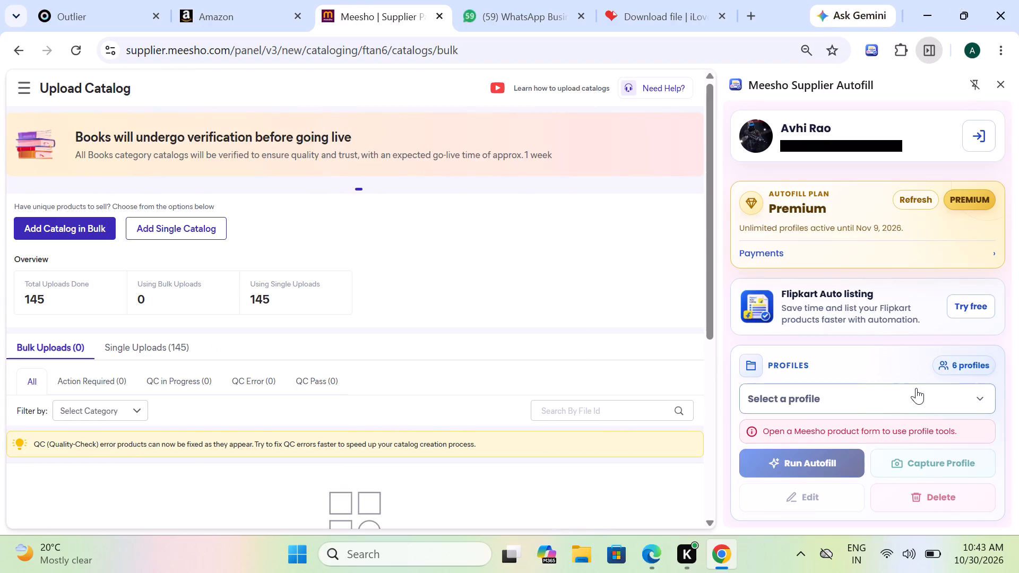
click(921, 197)
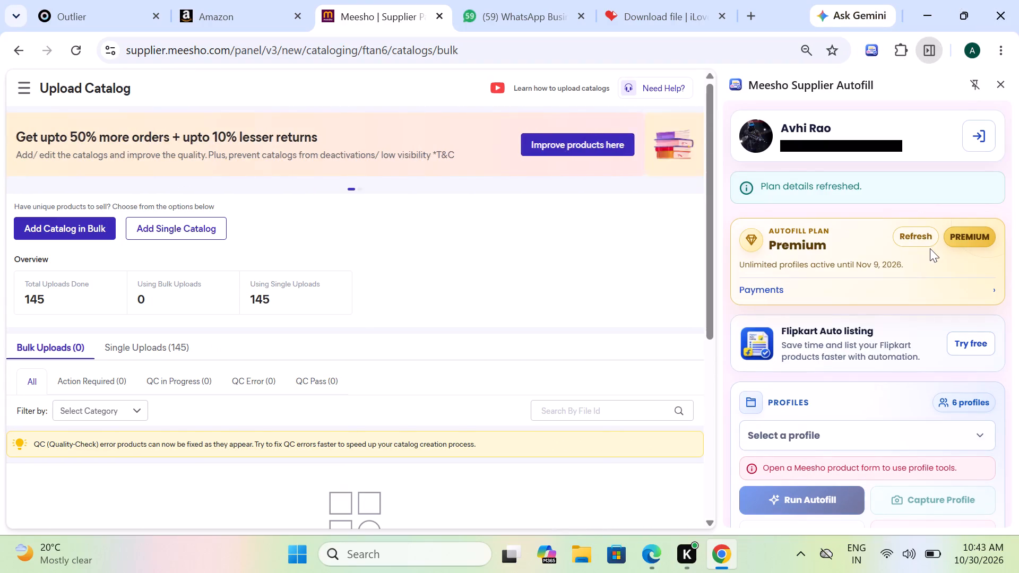
Examine the saved profiles in the Meesho Supplier Autofill extension's profile list.
click(931, 438)
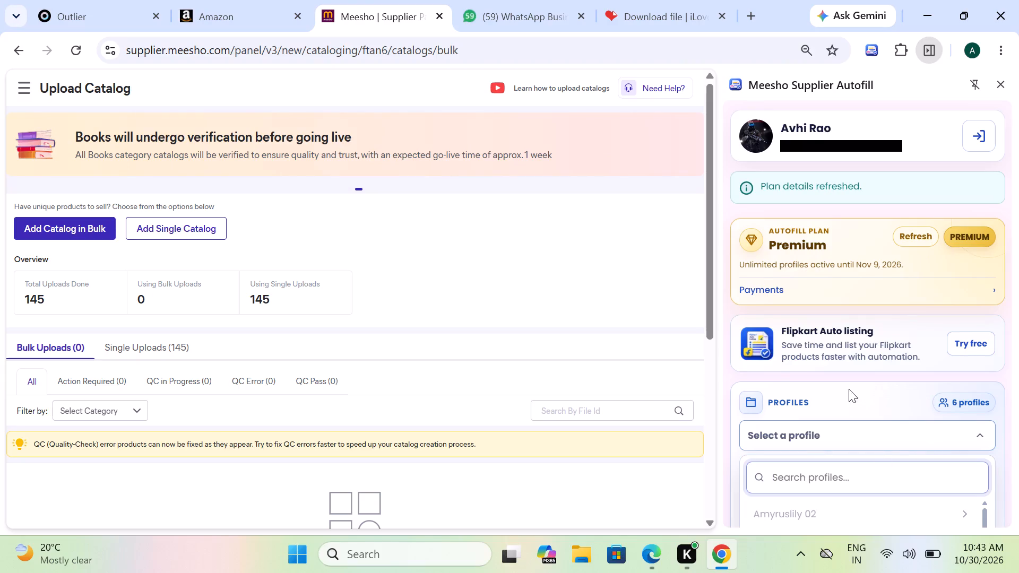
scroll(847, 381, down, 1)
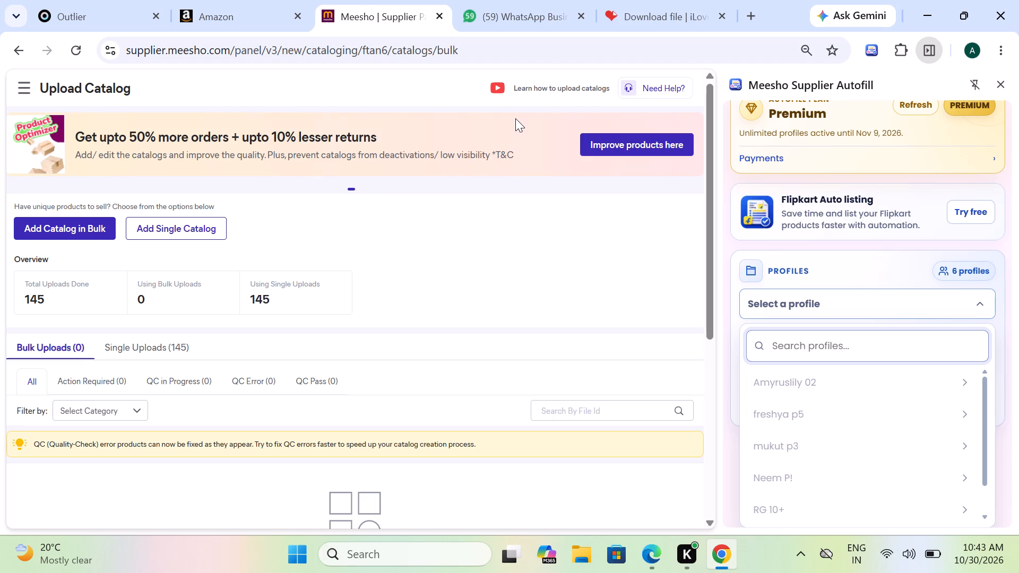
click(724, 248)
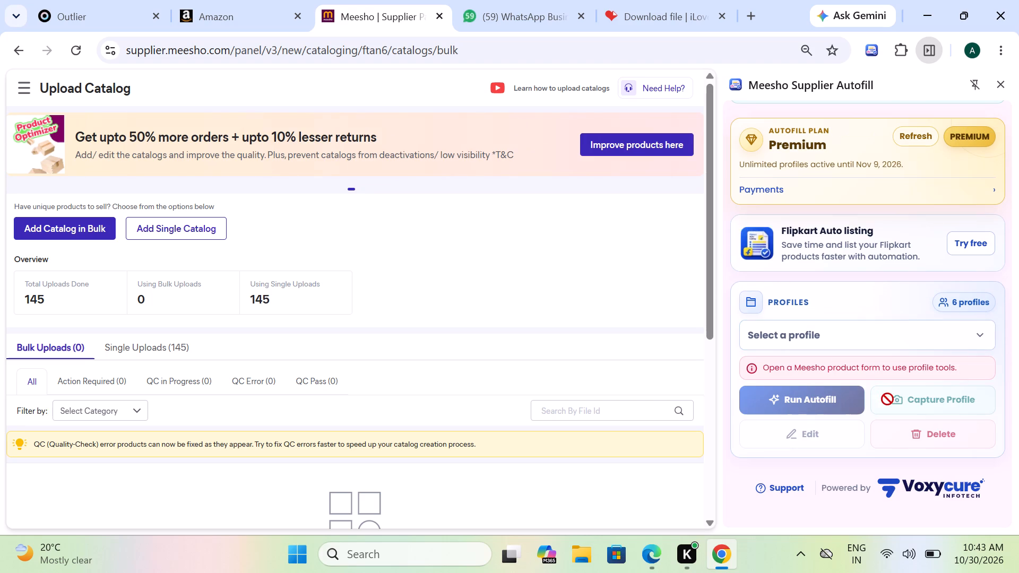
scroll(810, 416, down, 1)
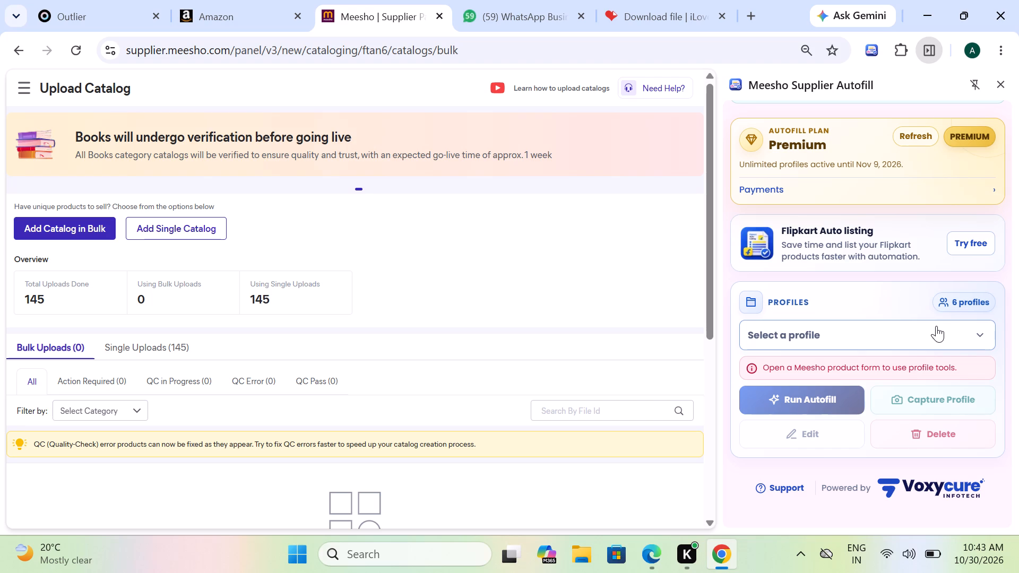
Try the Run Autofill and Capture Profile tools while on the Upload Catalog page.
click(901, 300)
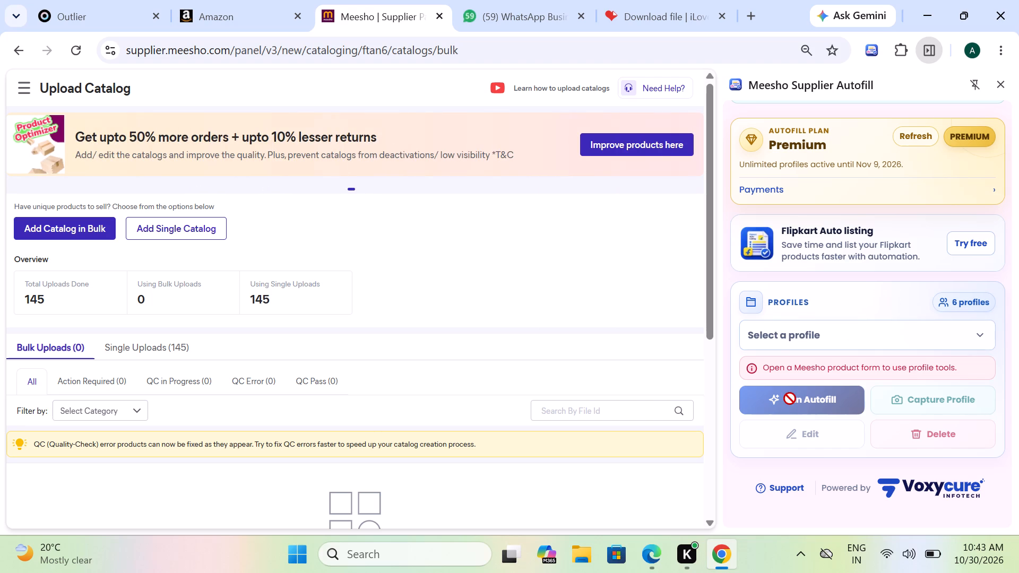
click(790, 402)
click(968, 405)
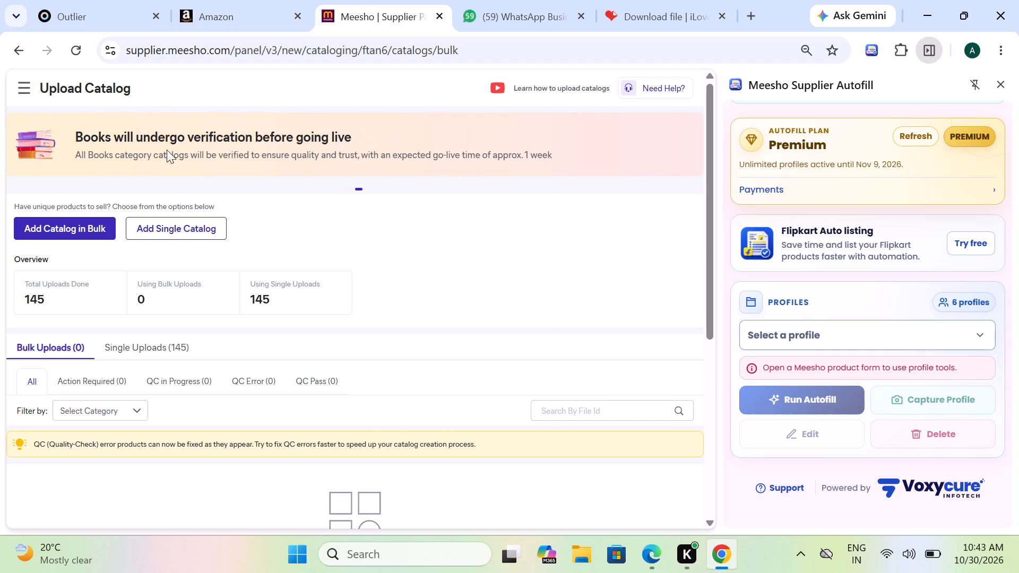
Start adding a single catalog from the Upload Catalog page.
click(154, 230)
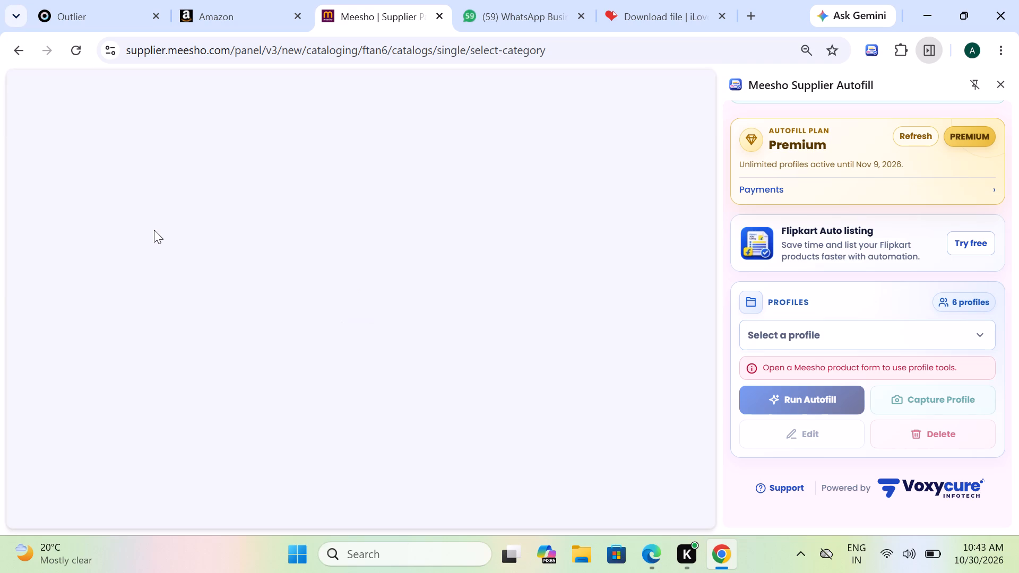
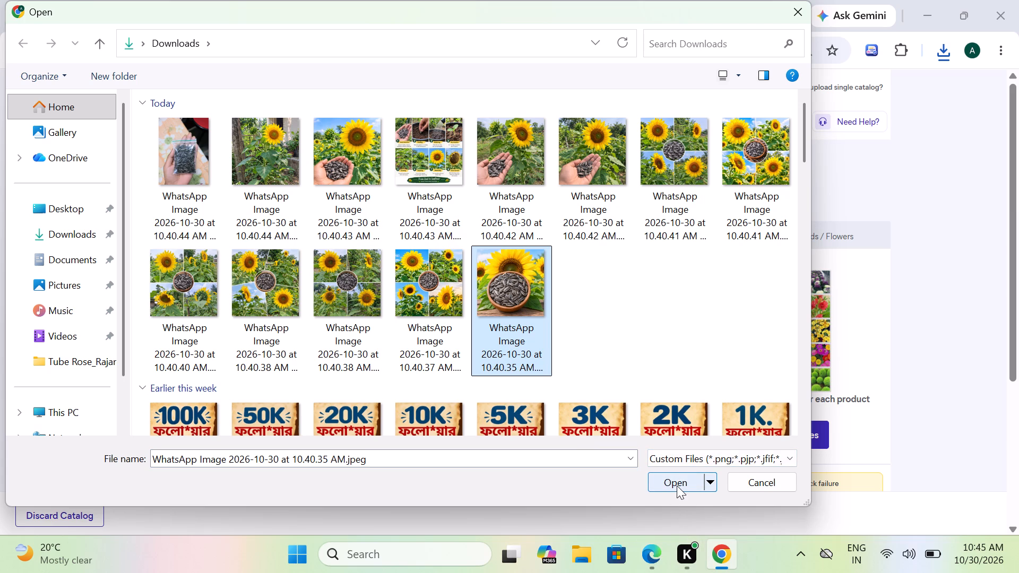
Add the sunflower seed photo WhatsApp Image 2026-10-30 at 10.40.35 AM.jpeg as the product's front image and continue to the product details.
click(677, 485)
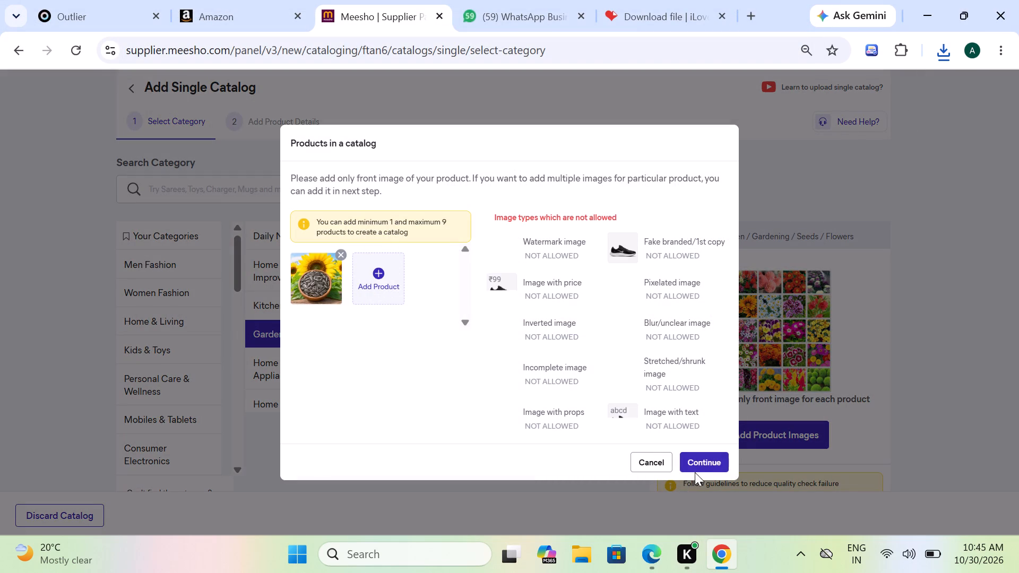
click(699, 461)
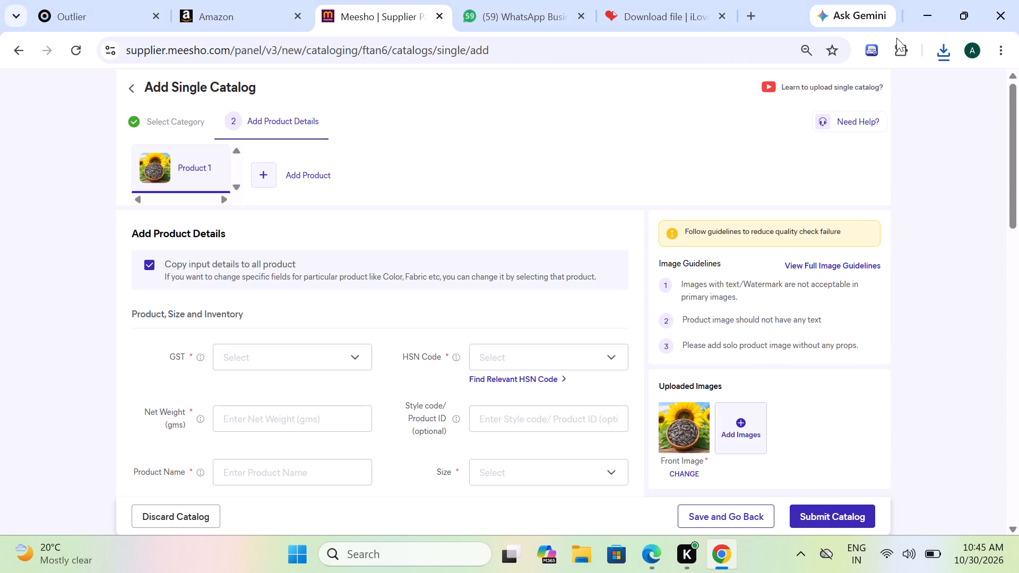
Open the Meesho Supplier Autofill extension alongside the product details form.
click(875, 58)
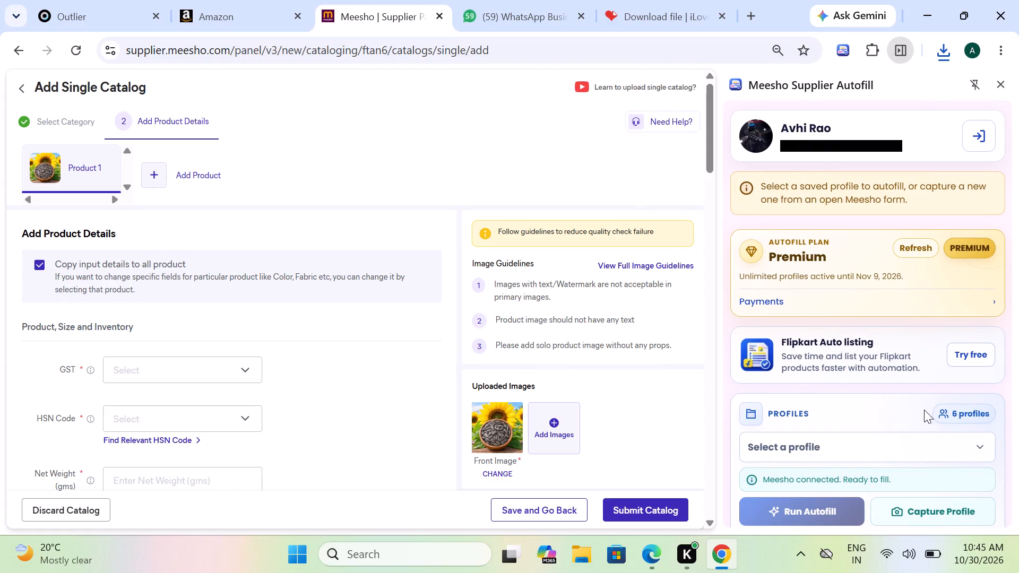
Start capturing a new autofill profile from the open Add Single Catalog form.
scroll(887, 340, down, 1)
scroll(403, 138, down, 1)
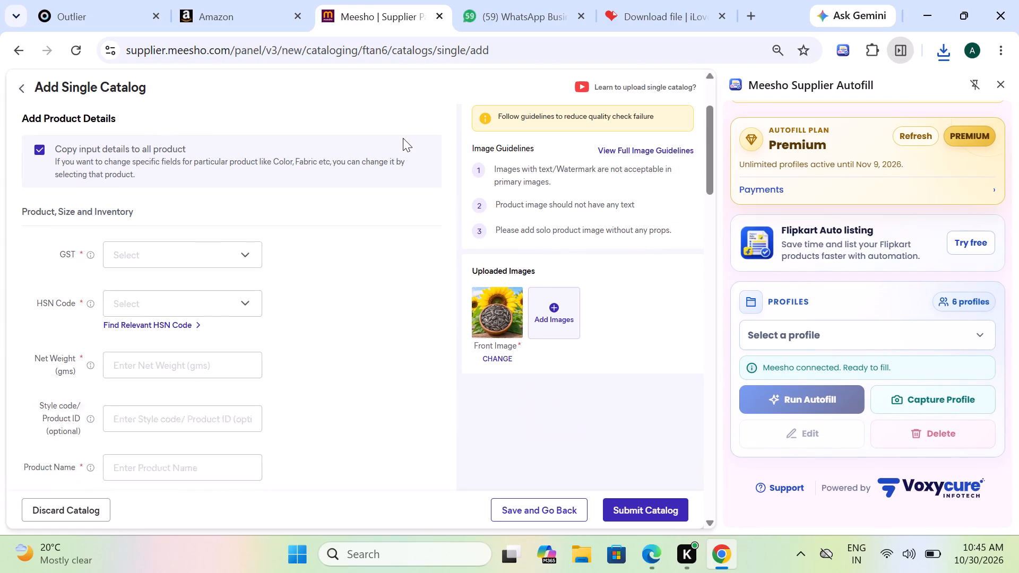
scroll(403, 138, up, 1)
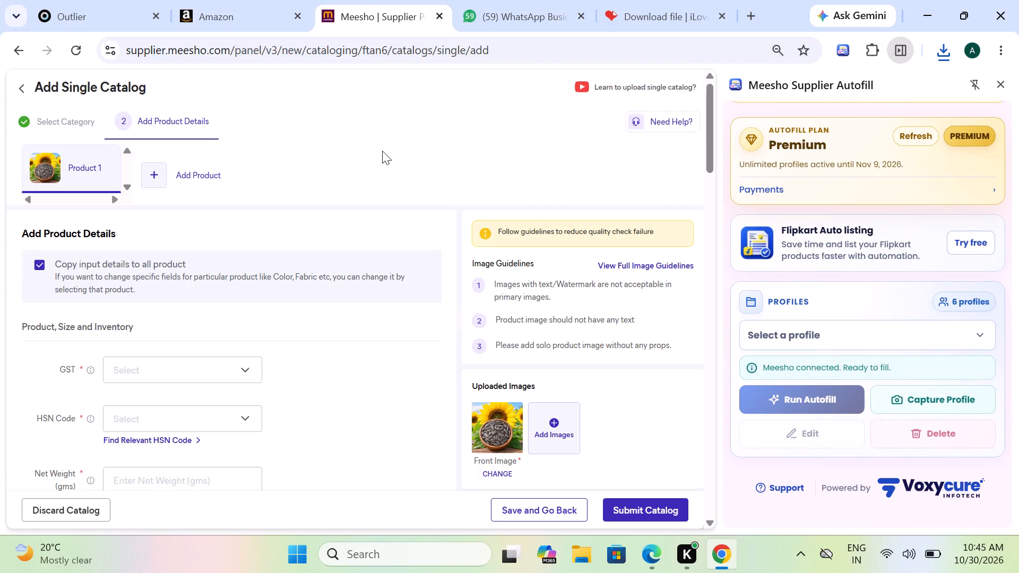
scroll(379, 151, down, 1)
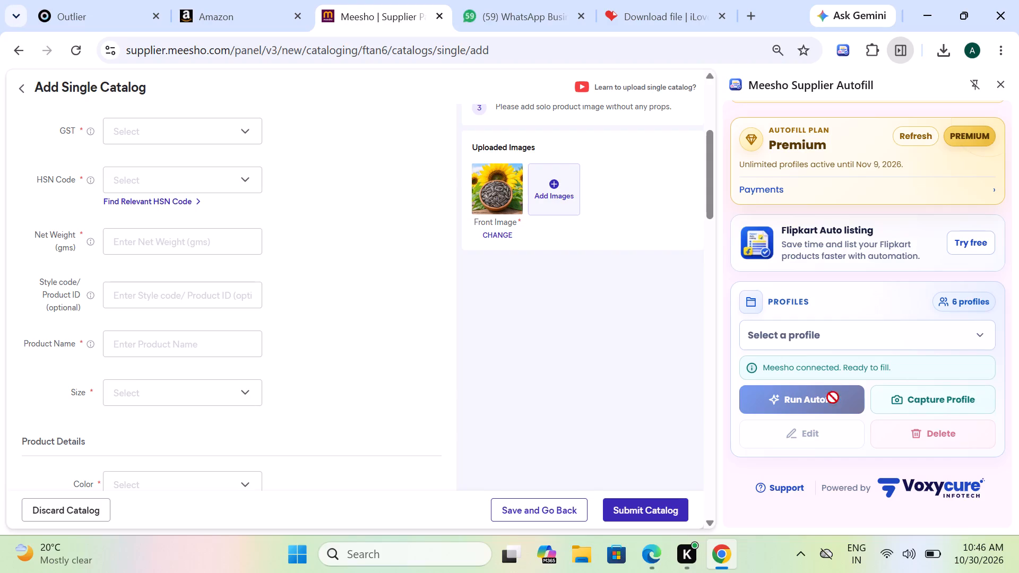
click(945, 406)
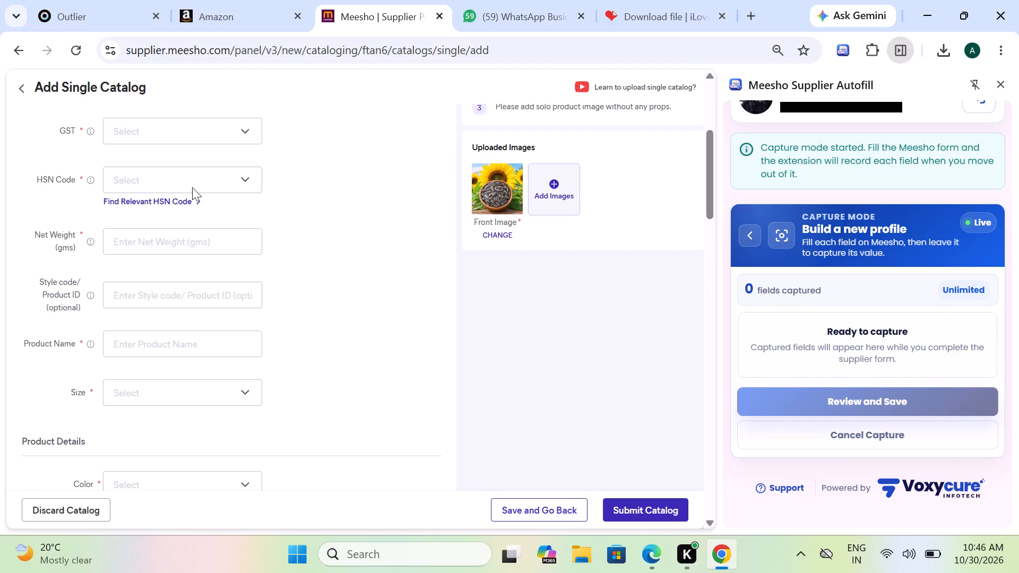
Set the product's GST to 0 and its HSN code to 60110000.
click(157, 140)
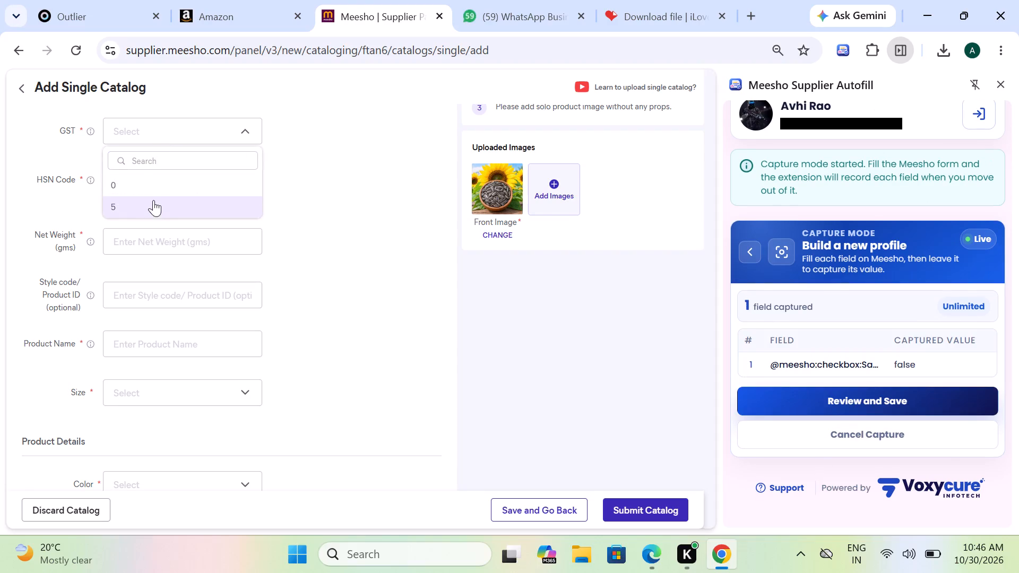
click(154, 194)
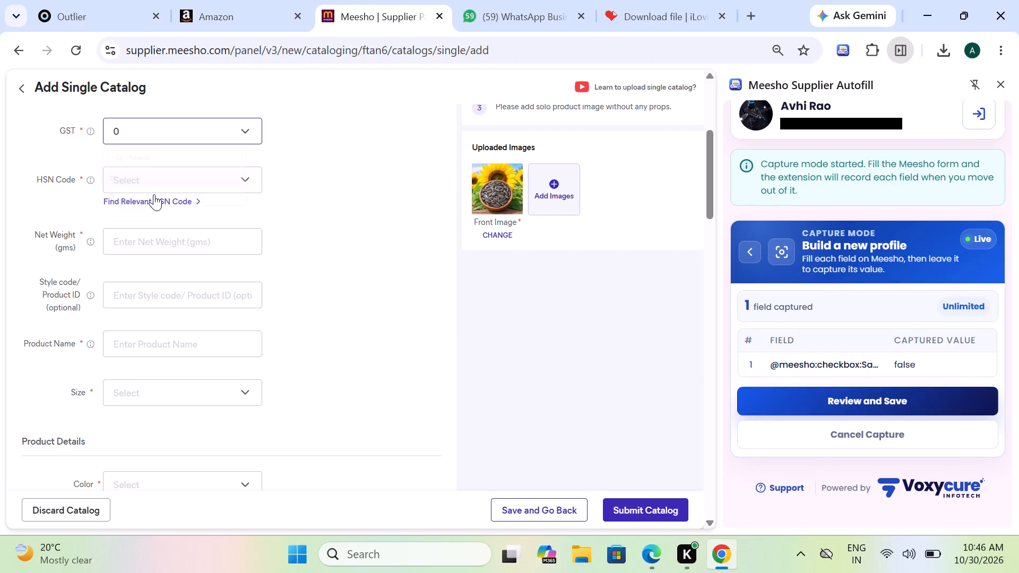
click(167, 181)
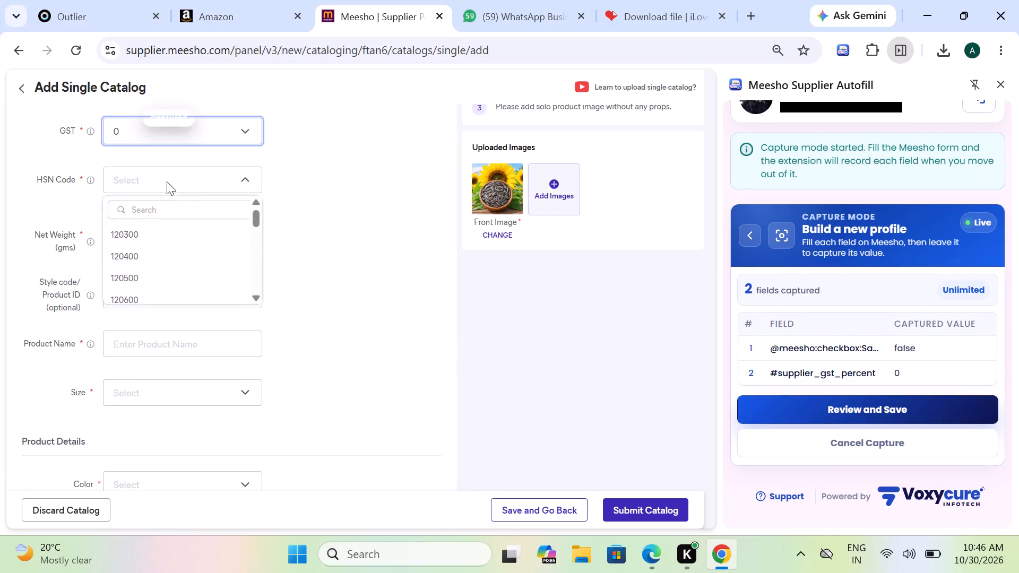
scroll(177, 240, down, 6)
click(176, 271)
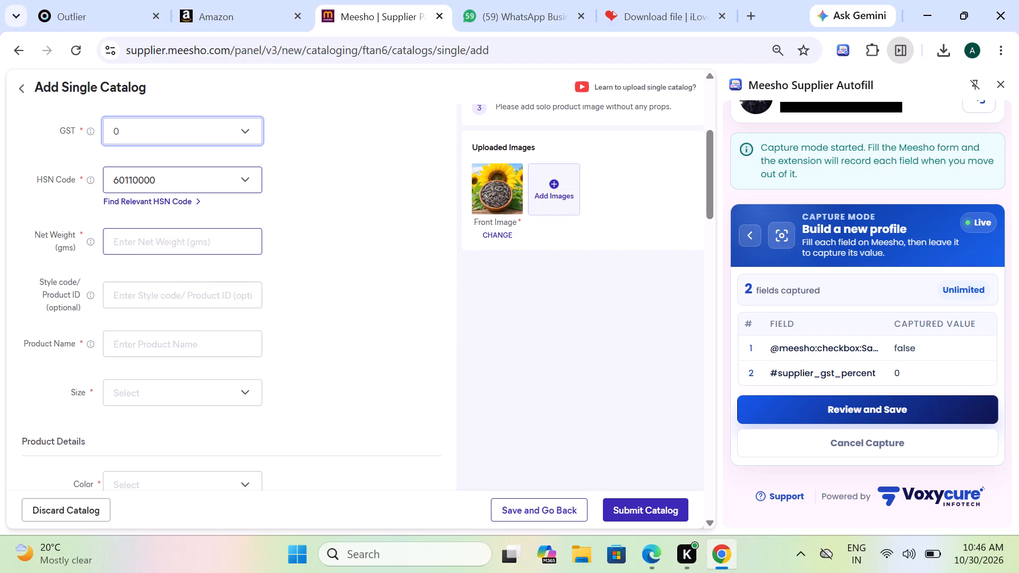
Set the product's net weight to 200 gms.
click(175, 247)
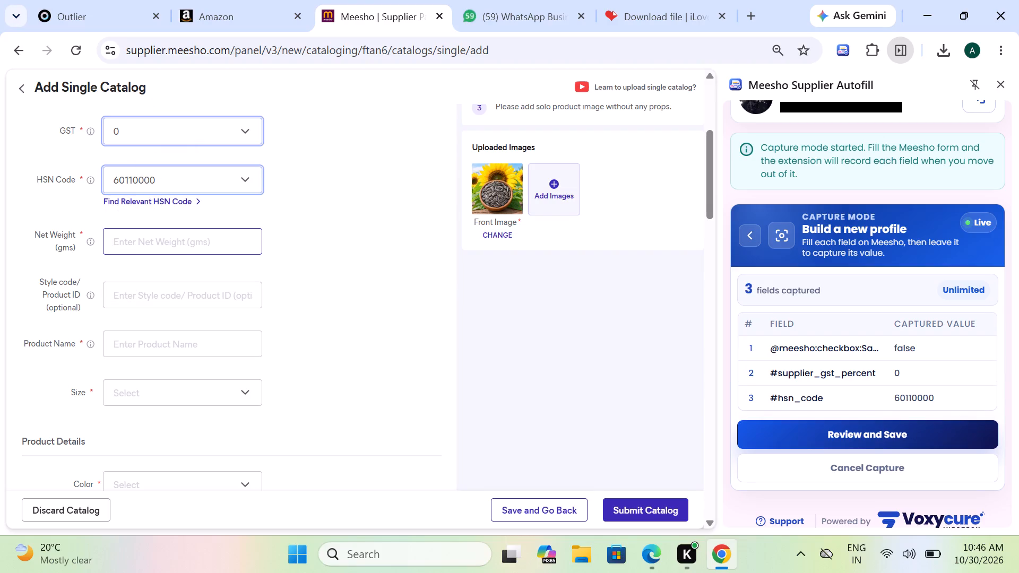
key(2)
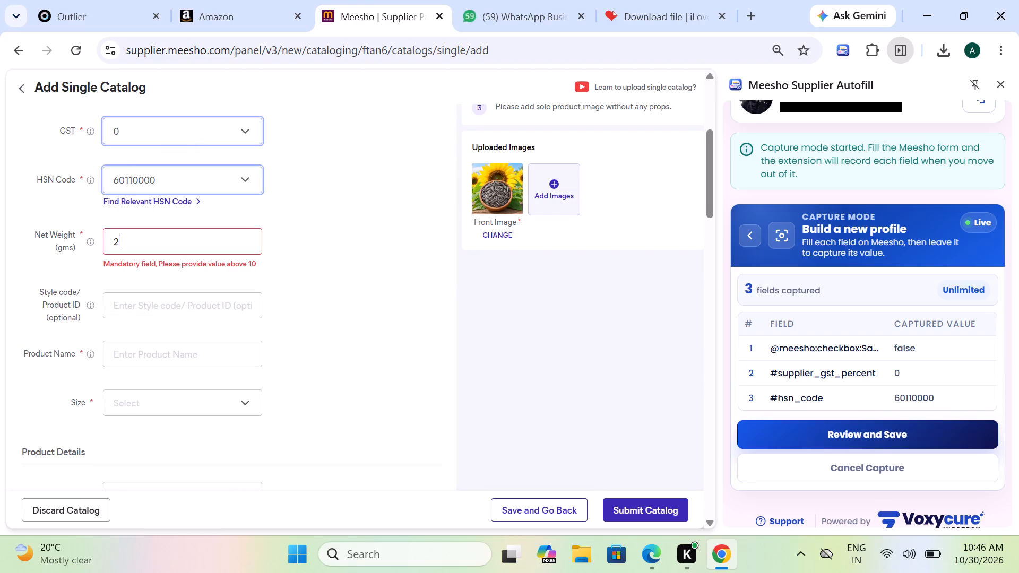
text(00)
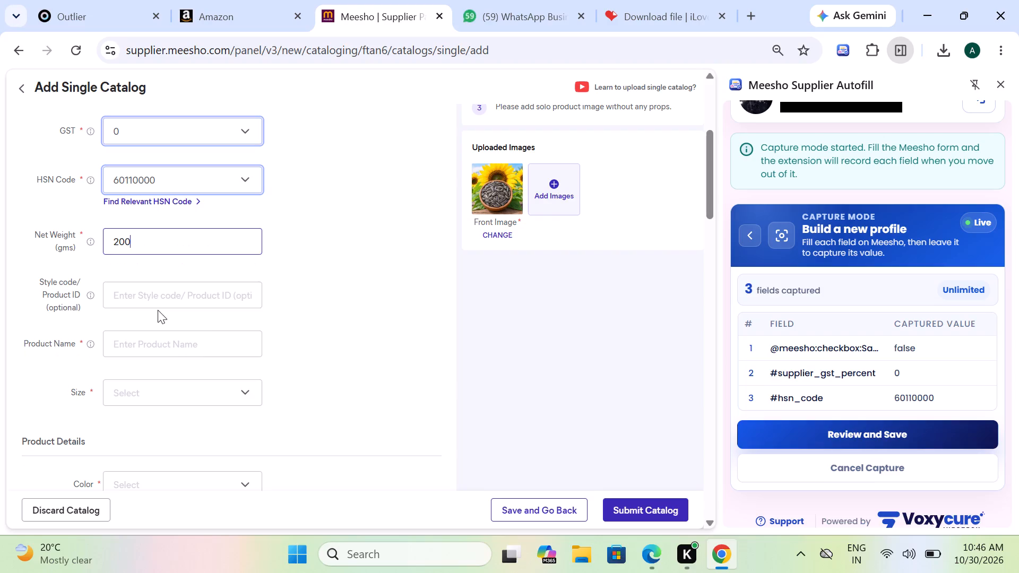
Enter "Sun seed 1 p50" as the style code/product ID.
click(158, 302)
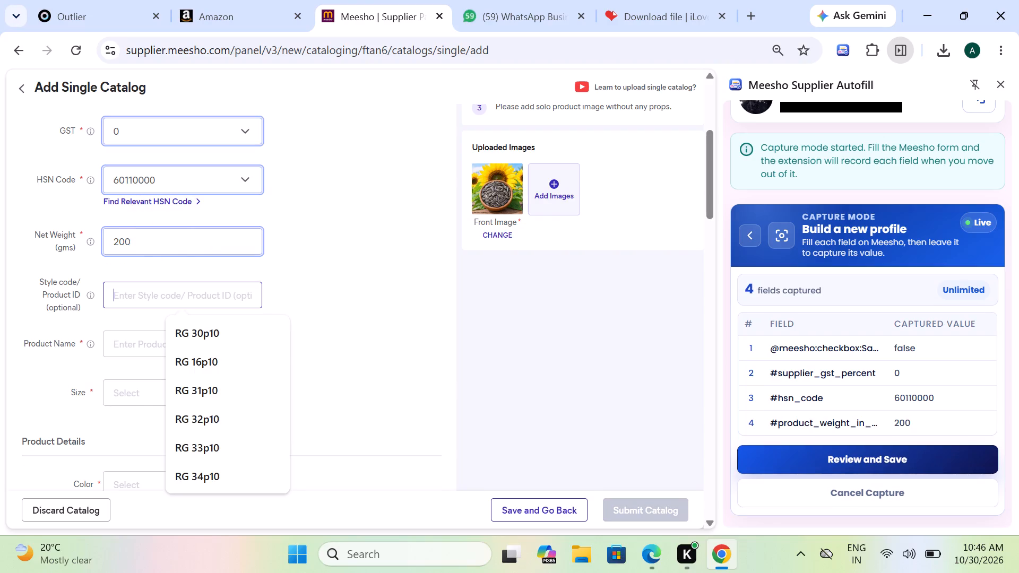
key(shift+s)
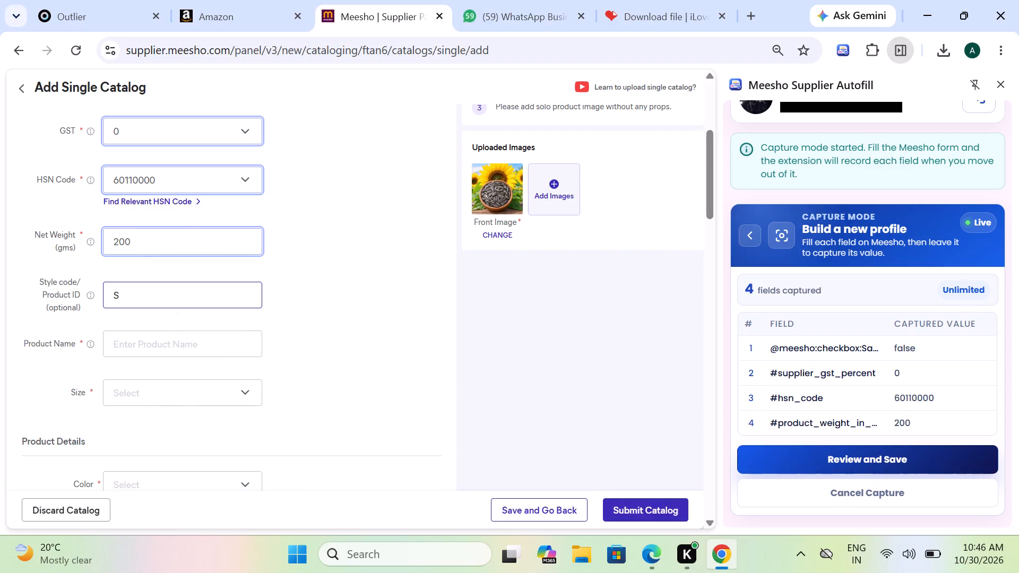
key(u)
key(n)
key(space)
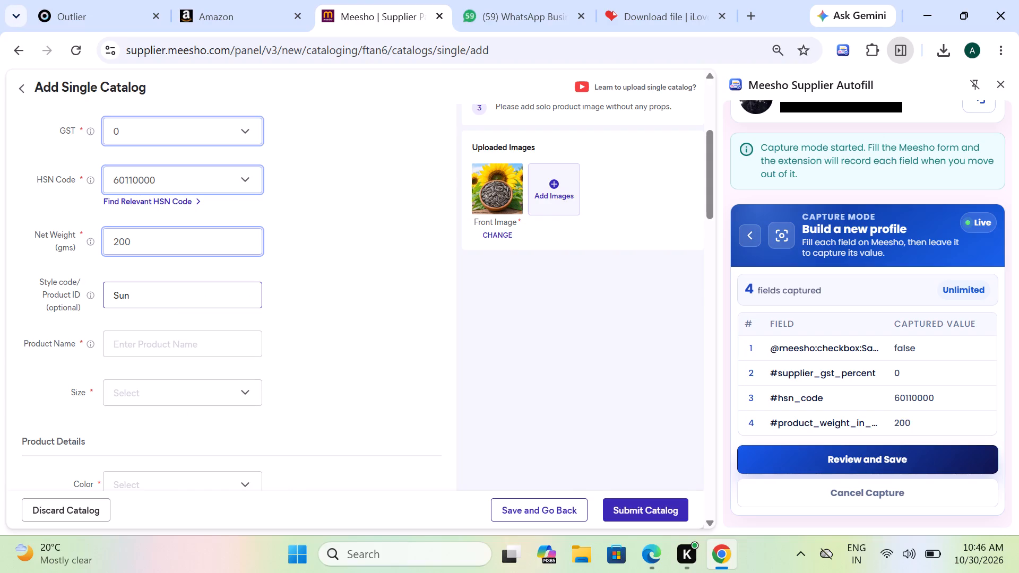
text(seed)
key(space)
key(1)
key(space)
text(p)
key(5)
key(0)
Begin the product name with "sun".
click(163, 348)
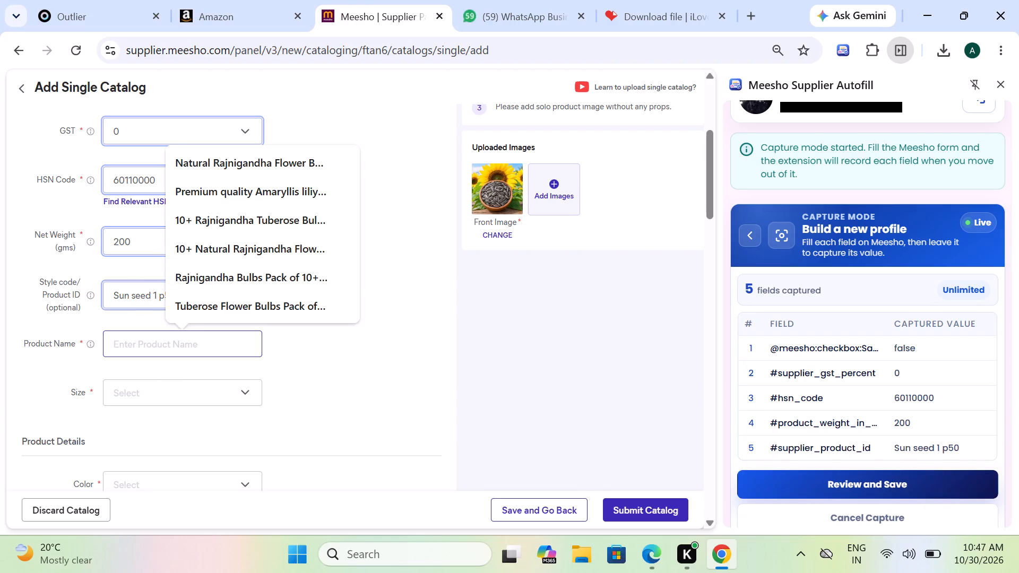
text(sun)
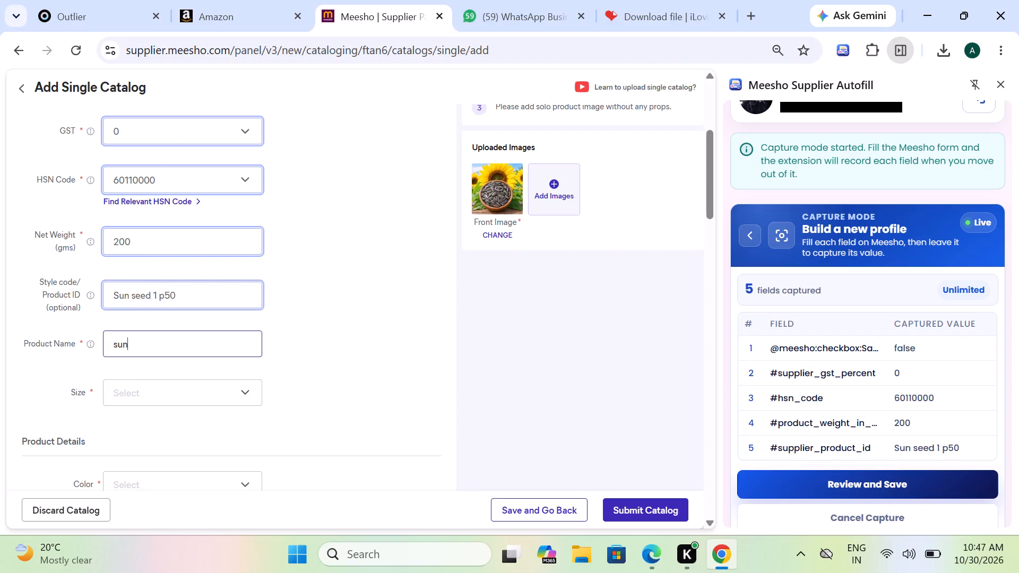
key(f)
key(l)
key(BackSpace)
key(BackSpace)
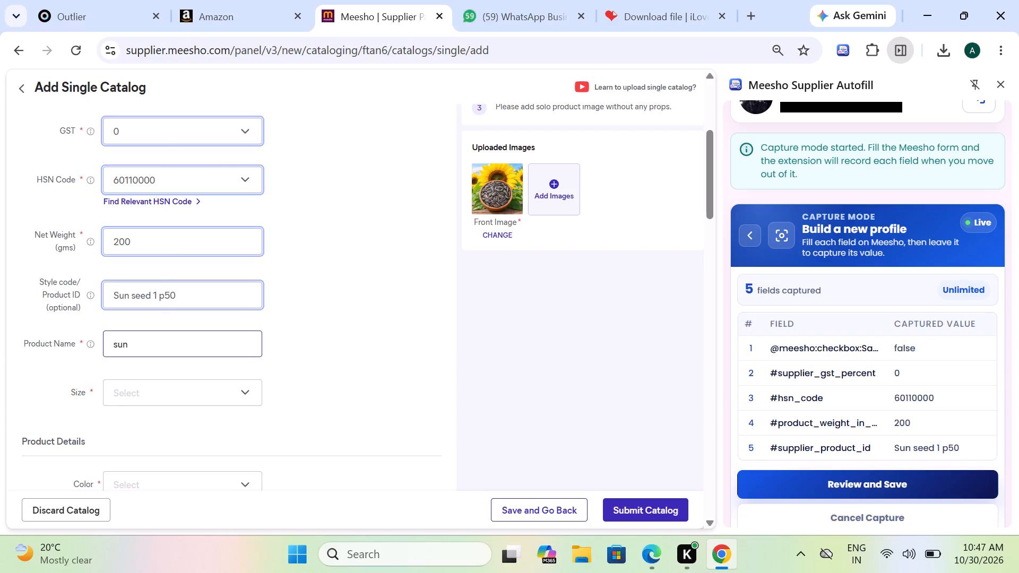
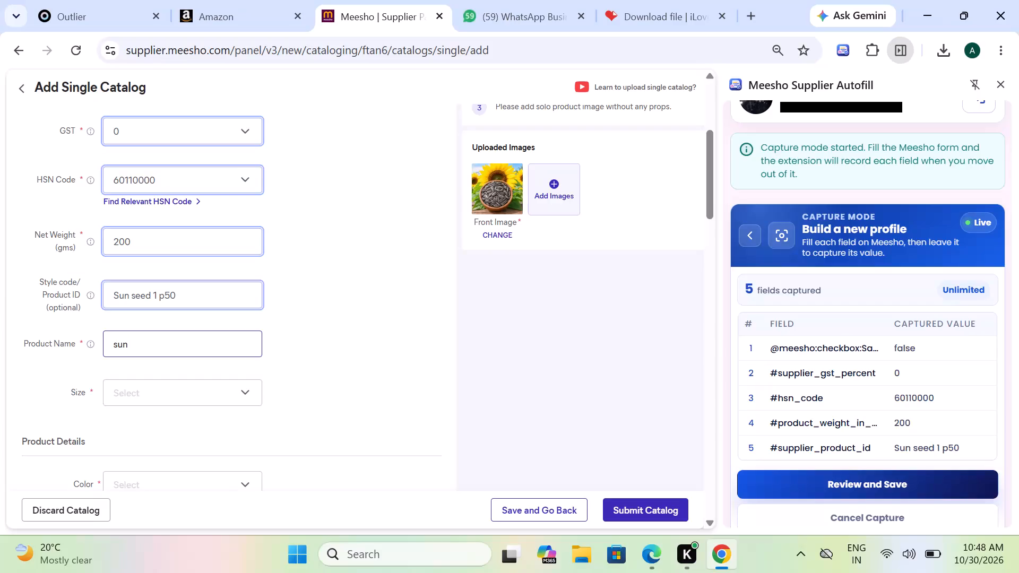
Replace the started product name with "Sunflower Flower seeds for home garden".
key(shift+f)
key(BackSpace)
key(BackSpace)
key(BackSpace)
key(BackSpace)
key(BackSpace)
text(Sunf)
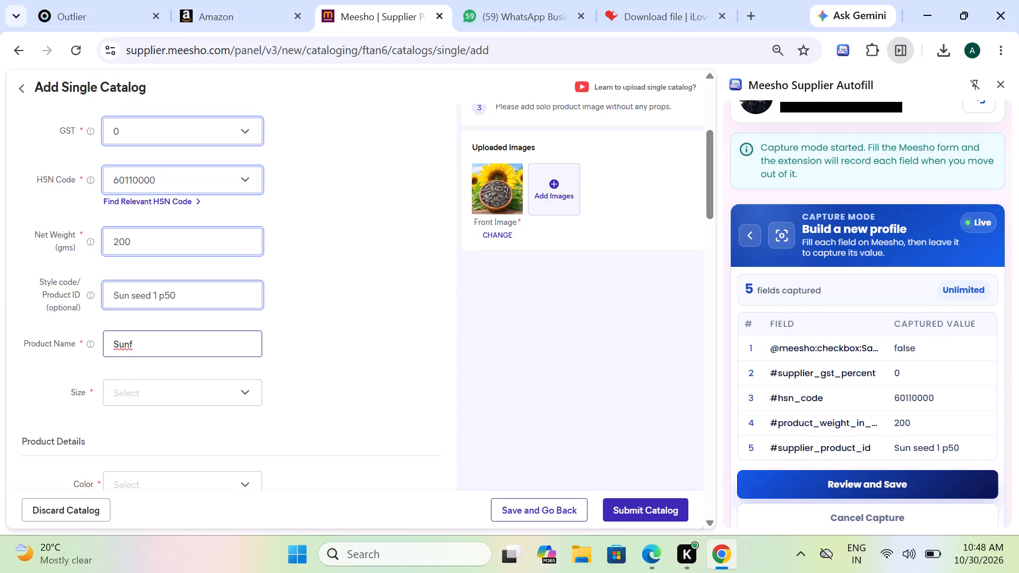
text(lo)
text(wer)
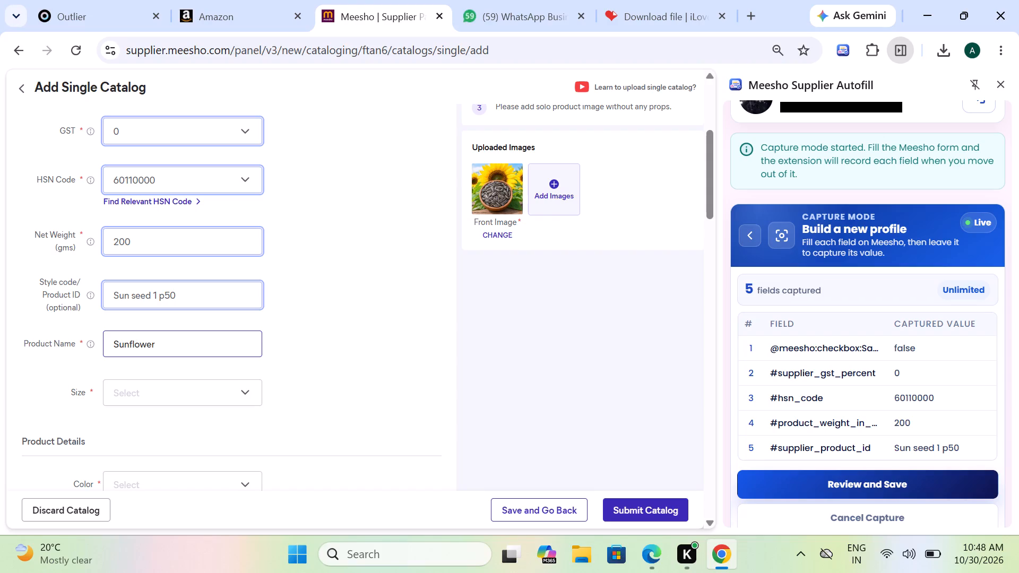
key(space)
key(shift+f)
text(lo)
text(wer)
key(space)
text(seed)
key(s)
key(space)
text(fo)
text(r)
key(space)
text(home)
key(space)
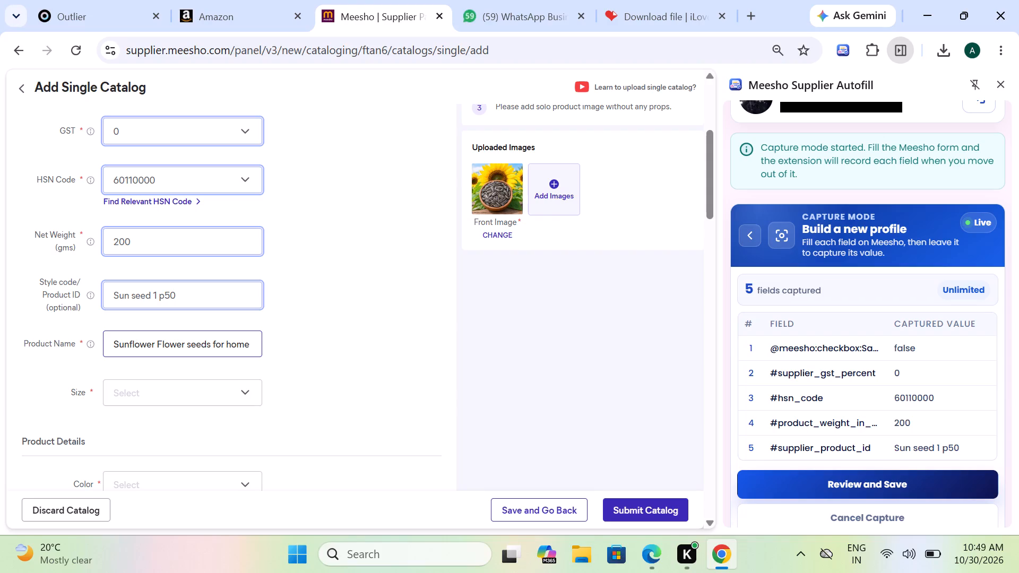
text(gard)
key(e)
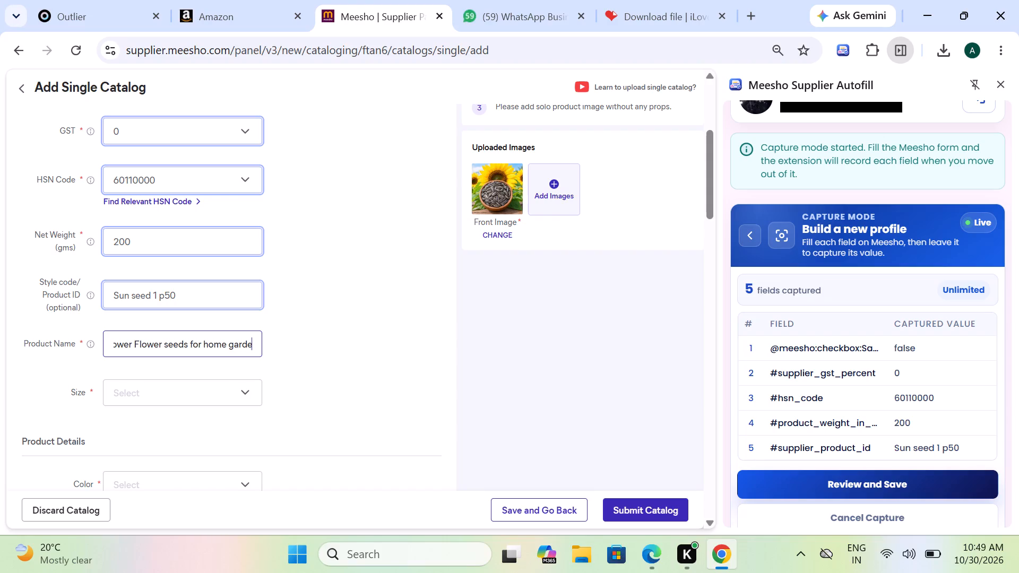
key(n)
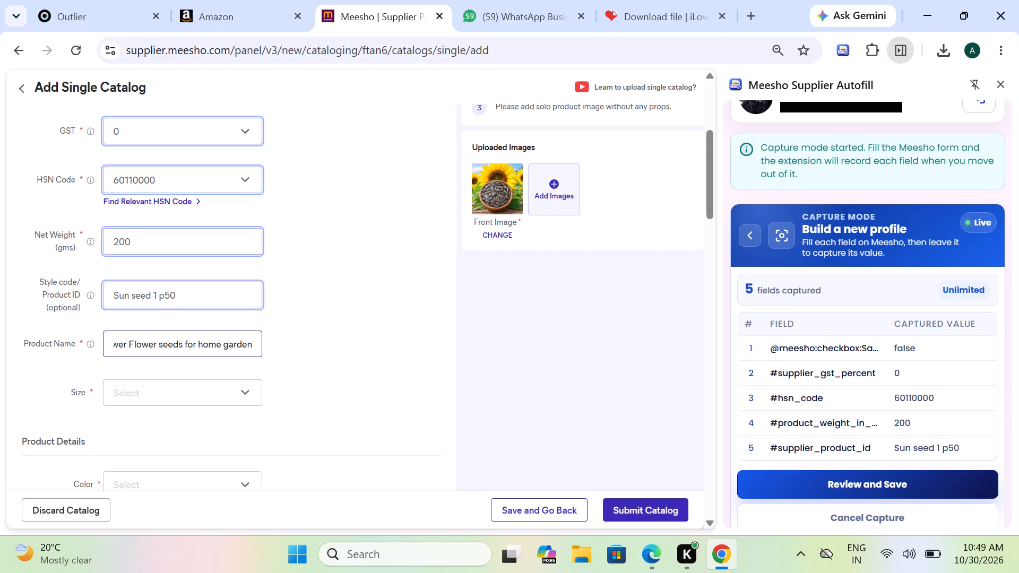
Set the product's size to Free Size and apply it.
click(193, 397)
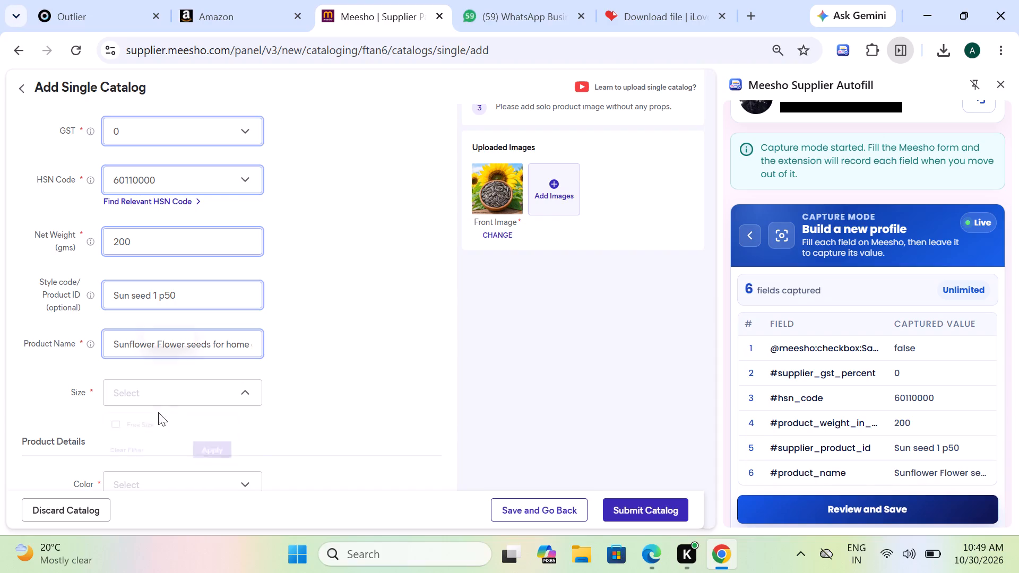
click(117, 423)
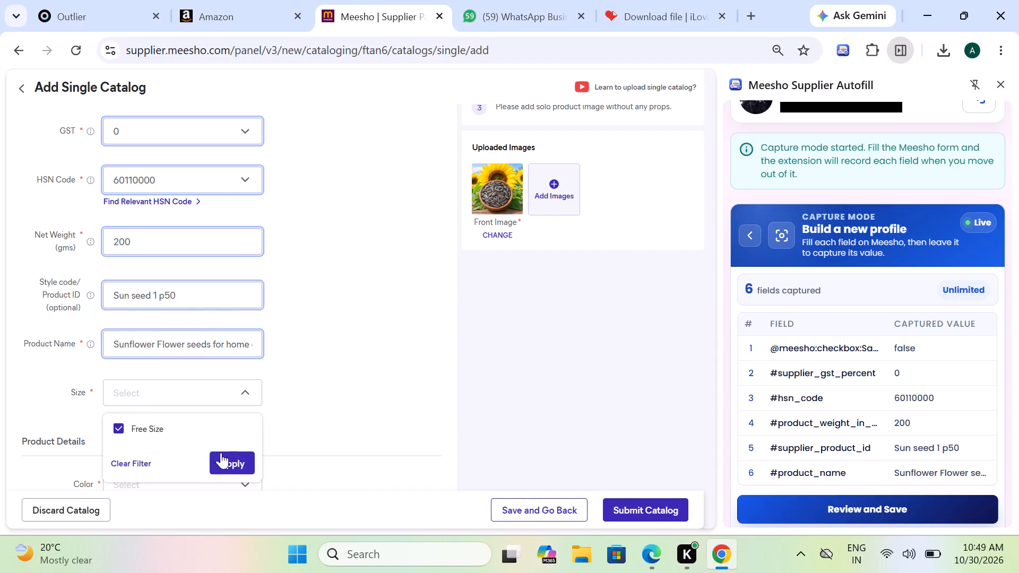
click(220, 462)
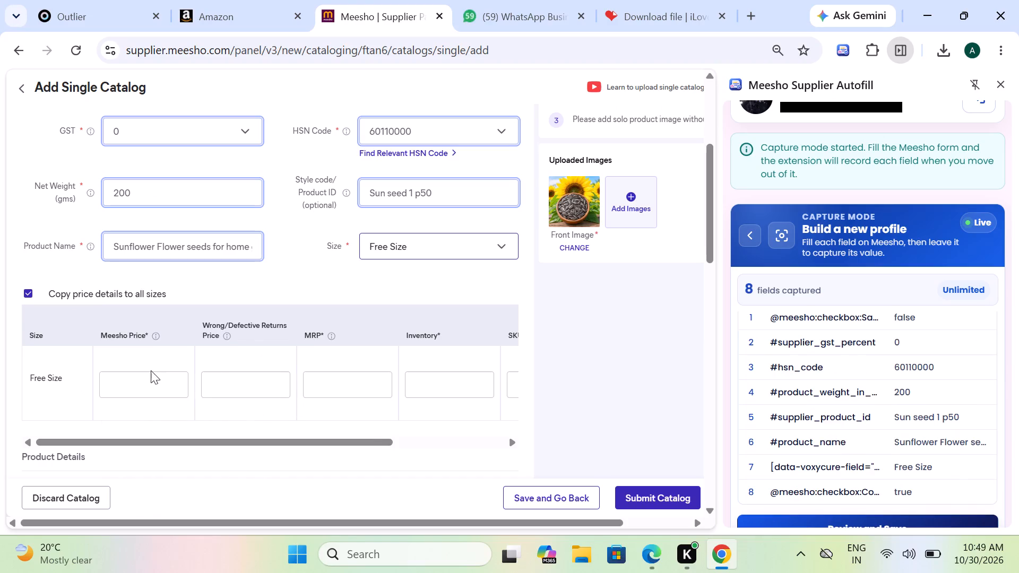
Set the Free Size row's Meesho price to 50 and its wrong/defective returns price to 48.
click(149, 380)
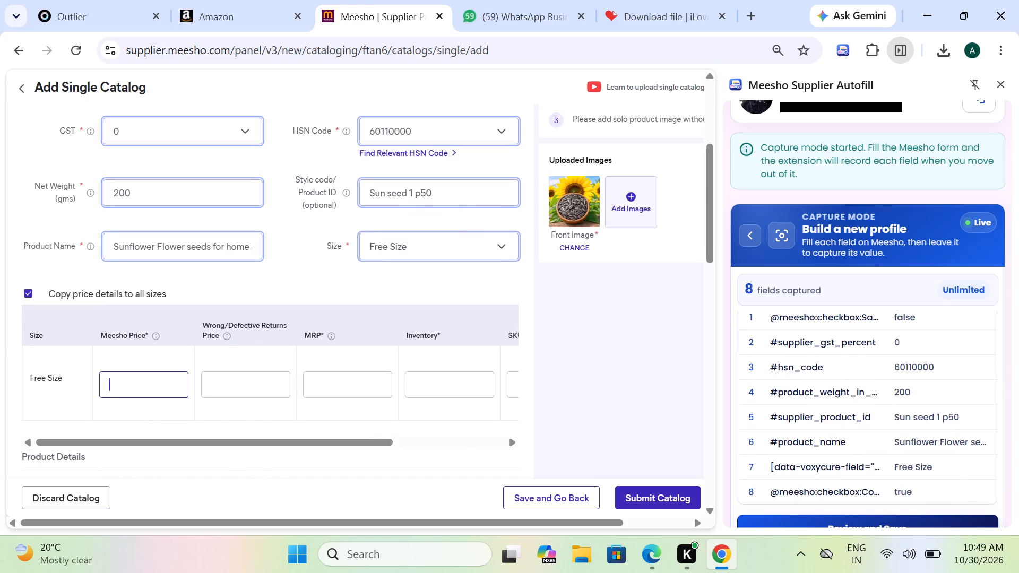
text(50)
click(240, 393)
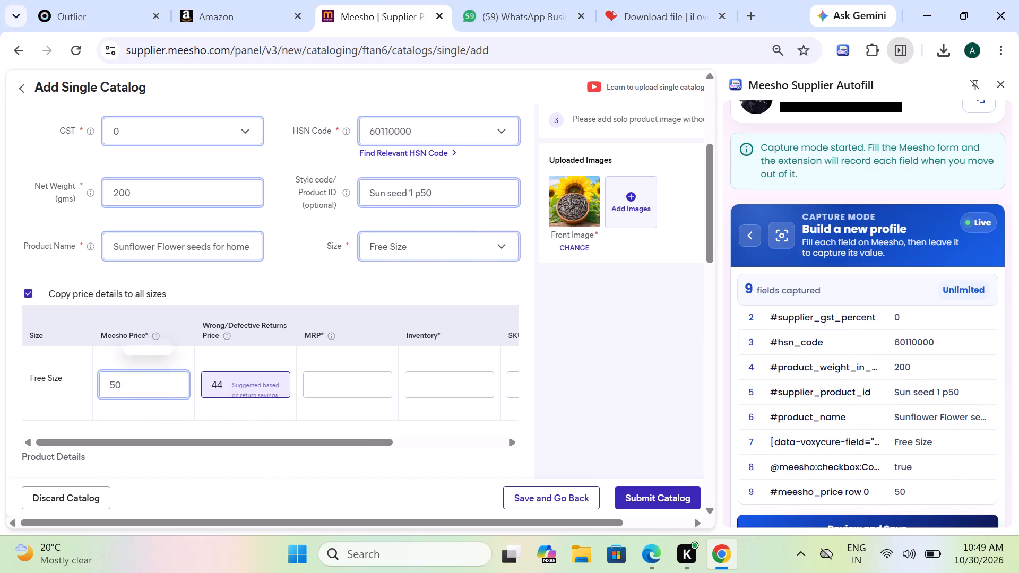
key(BackSpace)
key(BackSpace)
key(BackSpace)
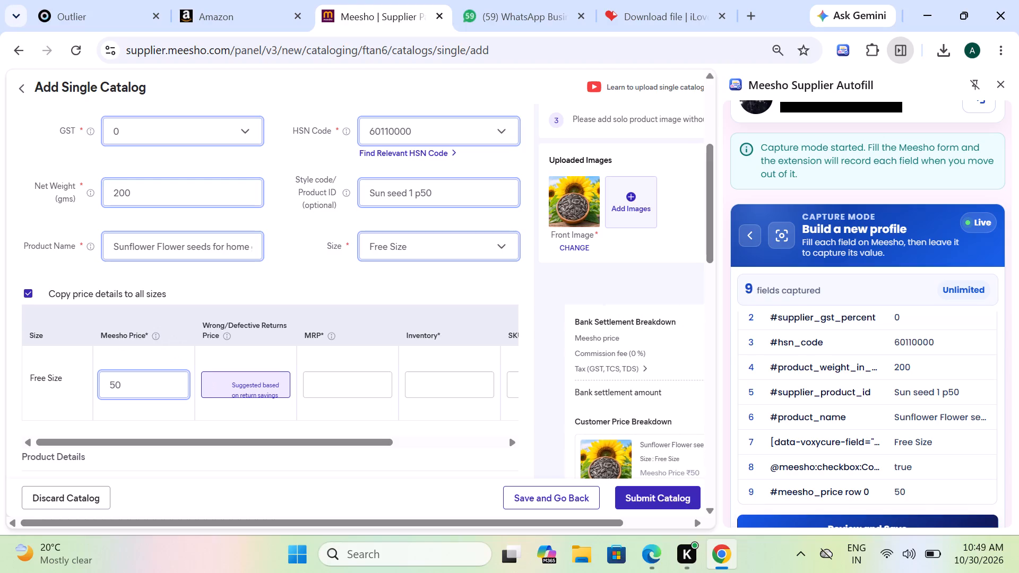
key(4)
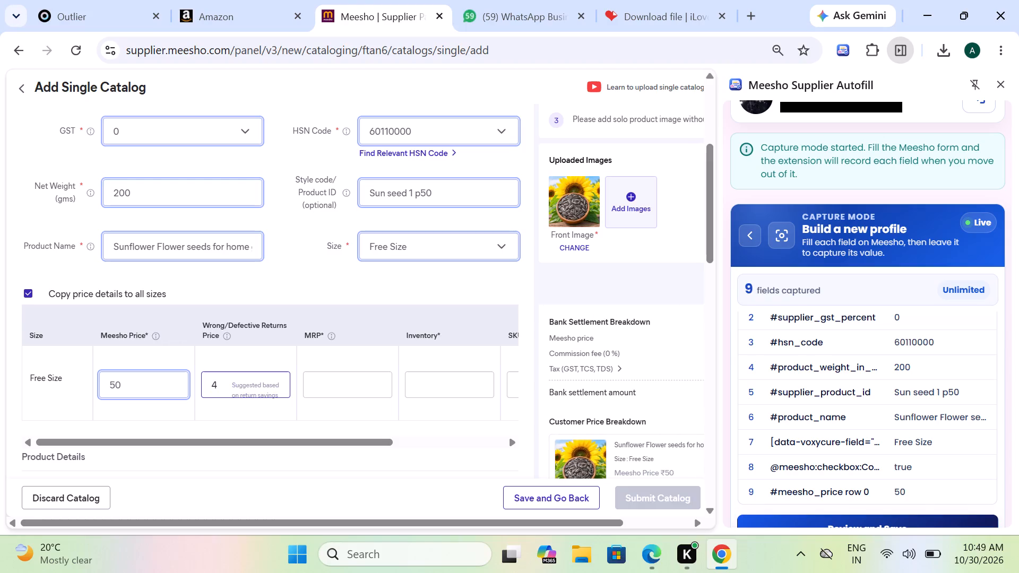
key(8)
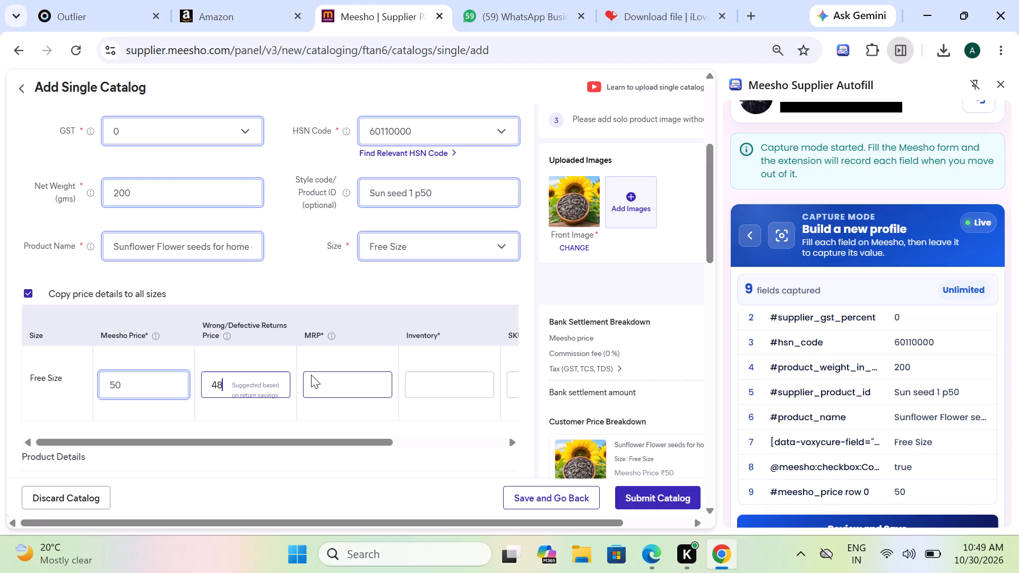
Set the Free Size row's MRP to 299 and its inventory to 567.
click(315, 383)
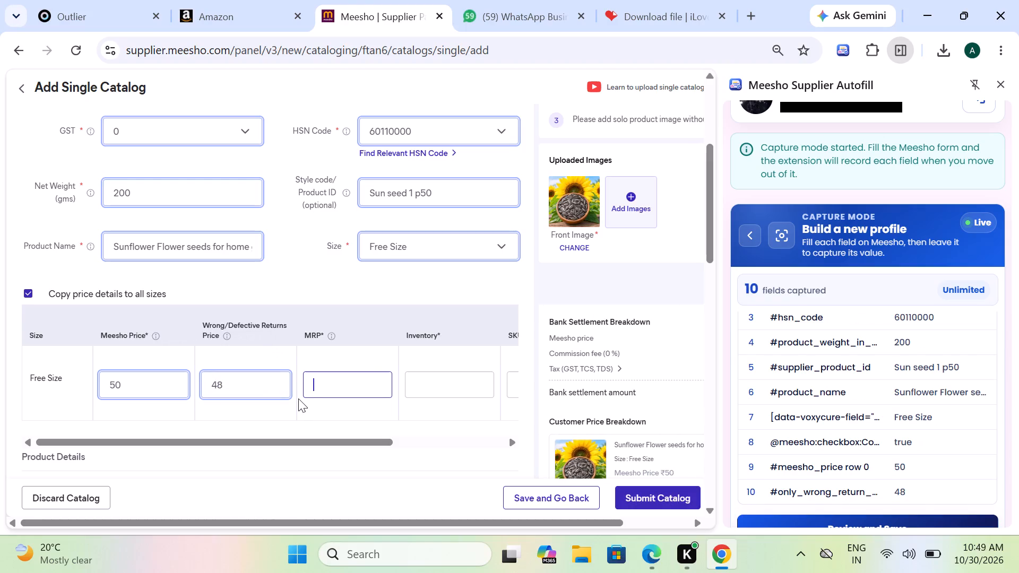
text(199)
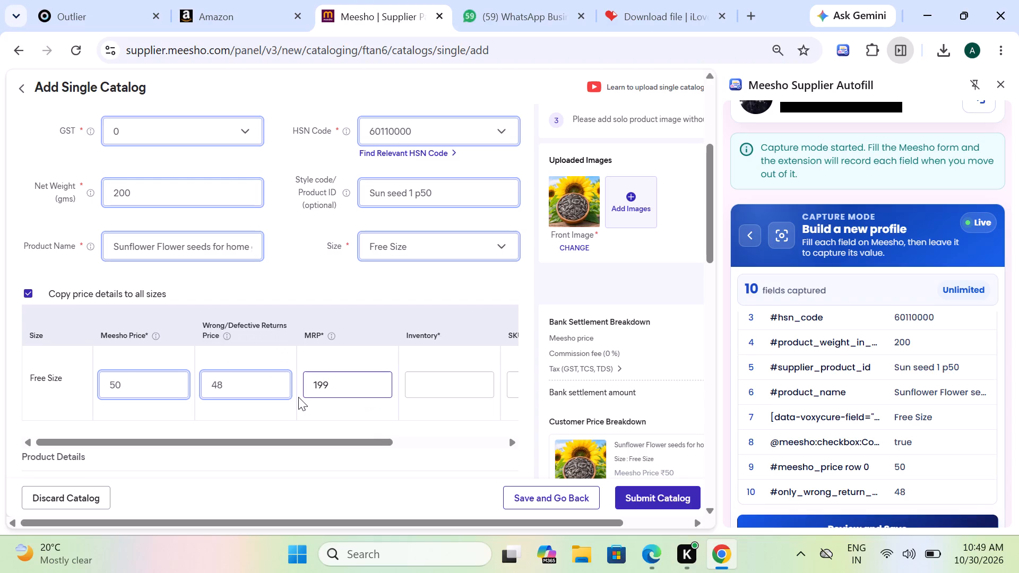
key(BackSpace)
key(BackSpace)
key(BackSpace)
text(299)
click(444, 392)
text(567)
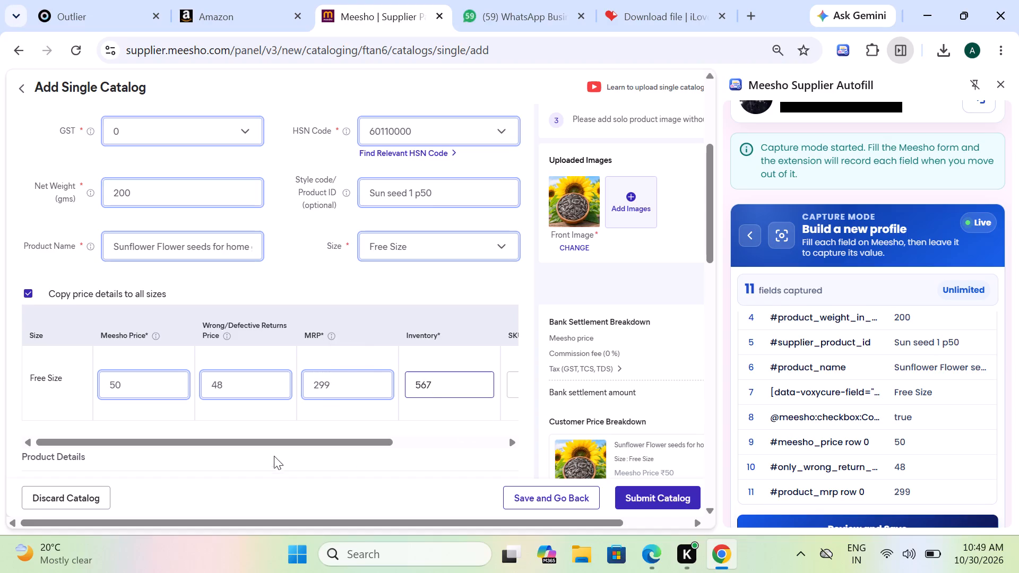
Set the product's color to Yellow in the product details.
drag(294, 445, 418, 465)
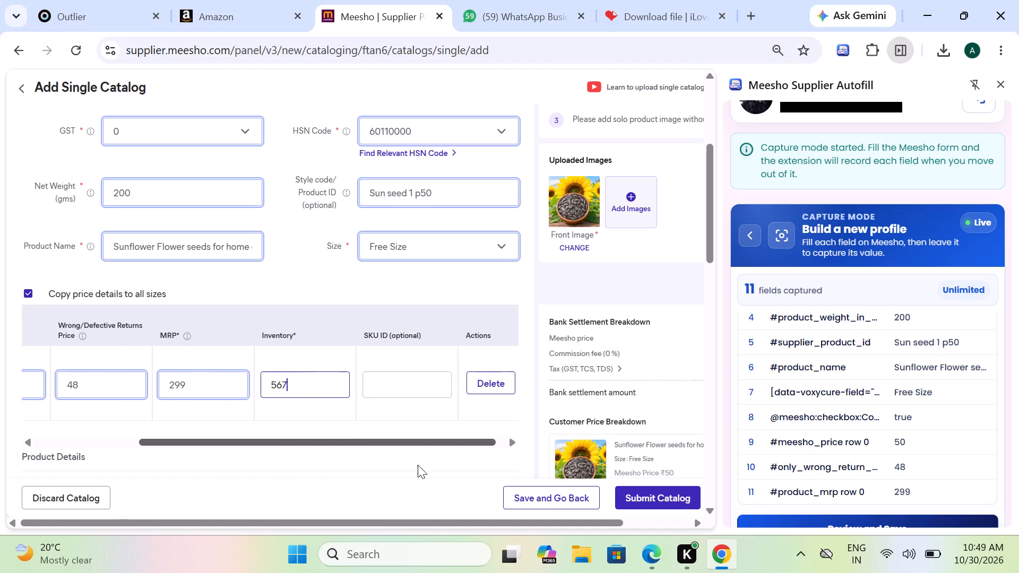
drag(418, 465, 342, 466)
scroll(360, 299, down, 1)
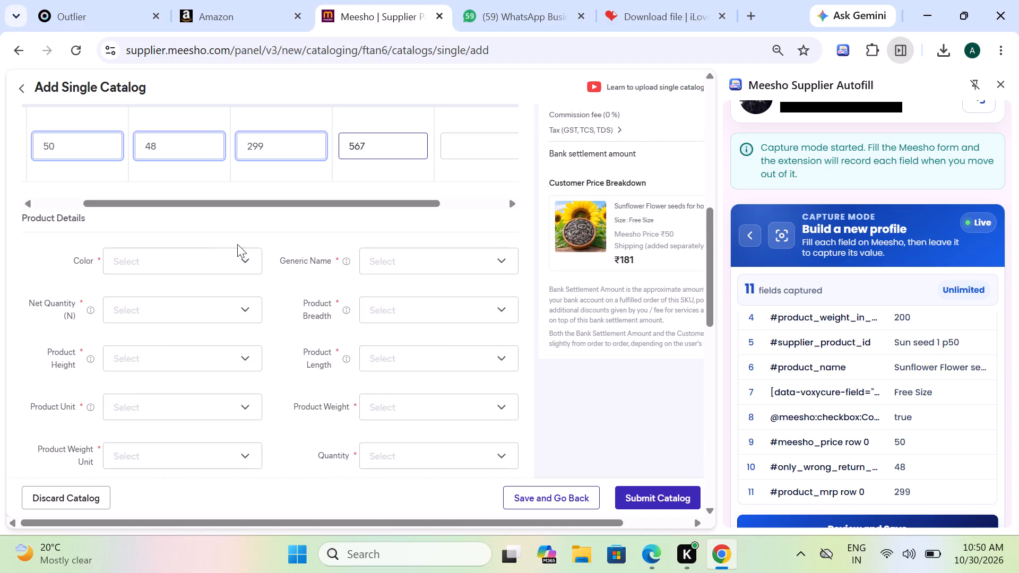
click(225, 261)
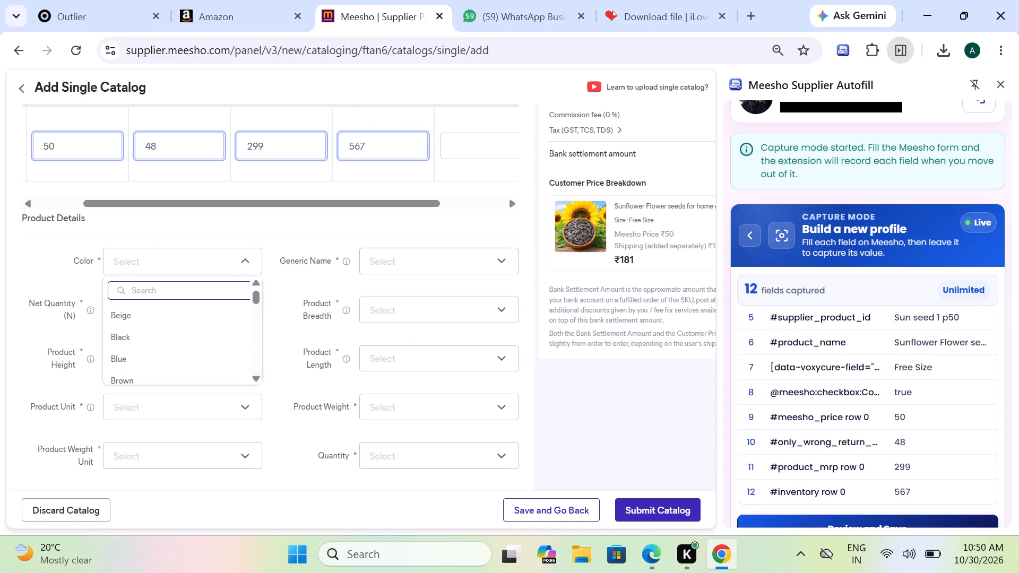
click(187, 294)
text(ye)
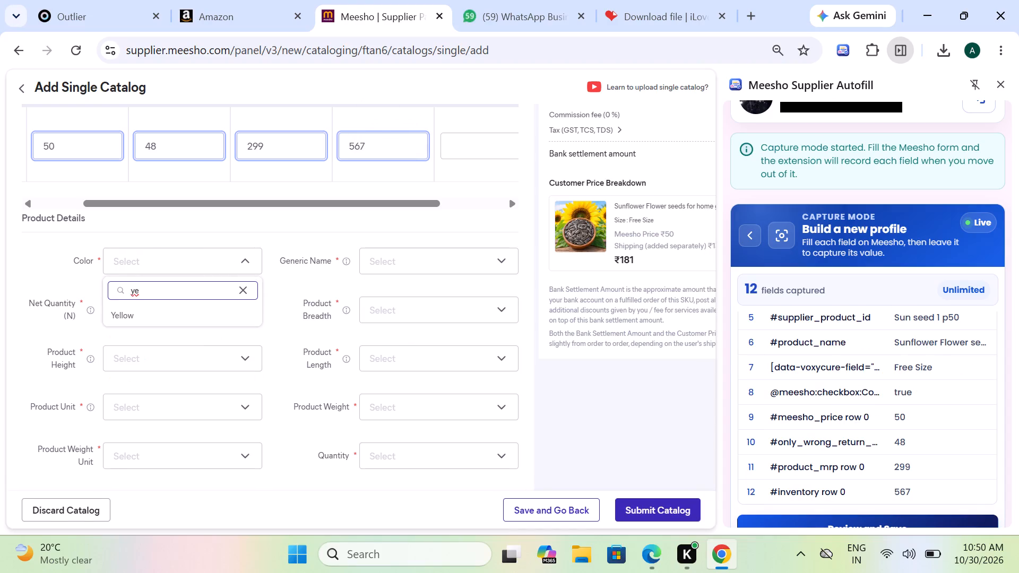
click(174, 311)
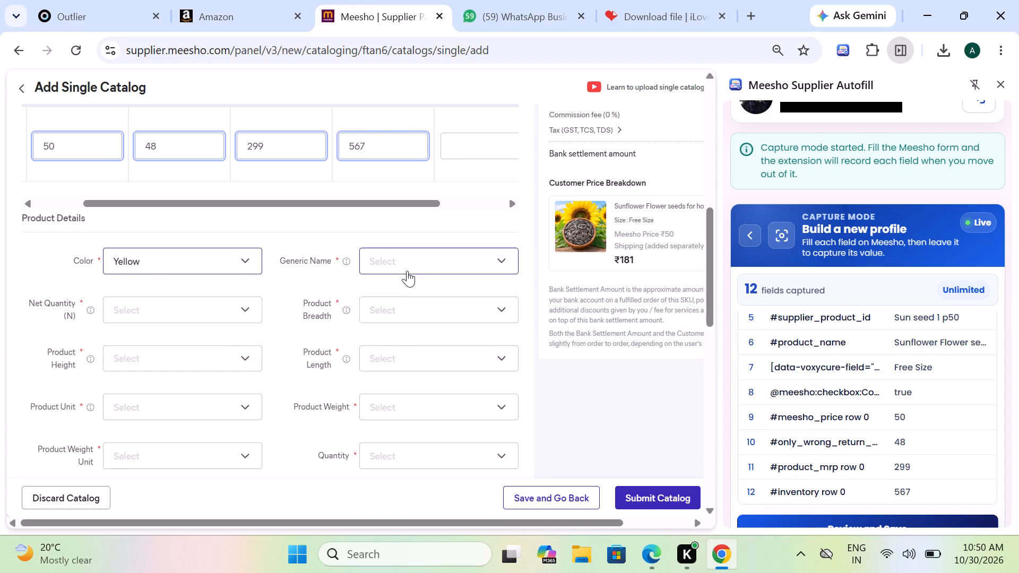
Set the product's generic name to Flowers.
click(407, 262)
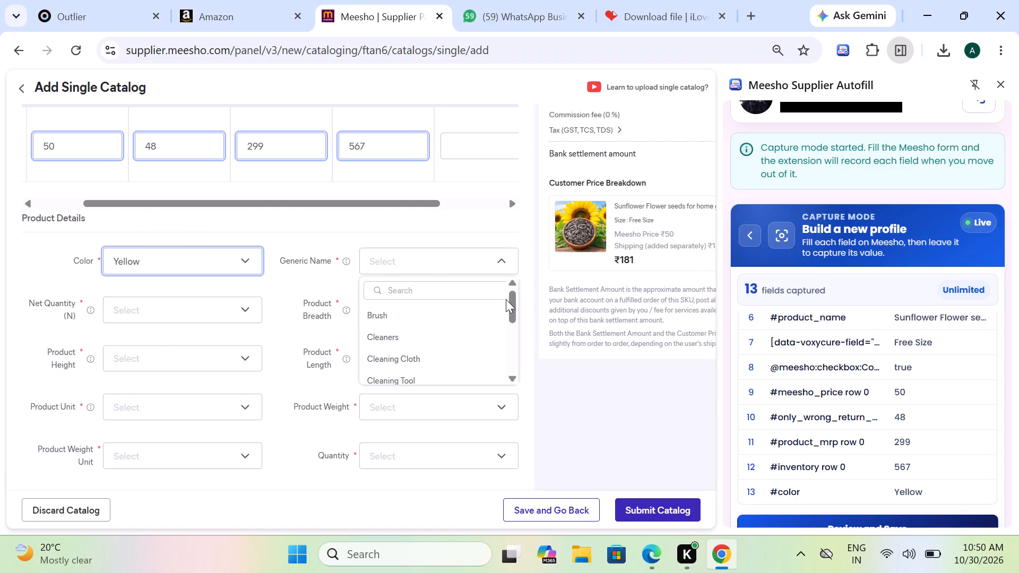
drag(512, 298, 512, 308)
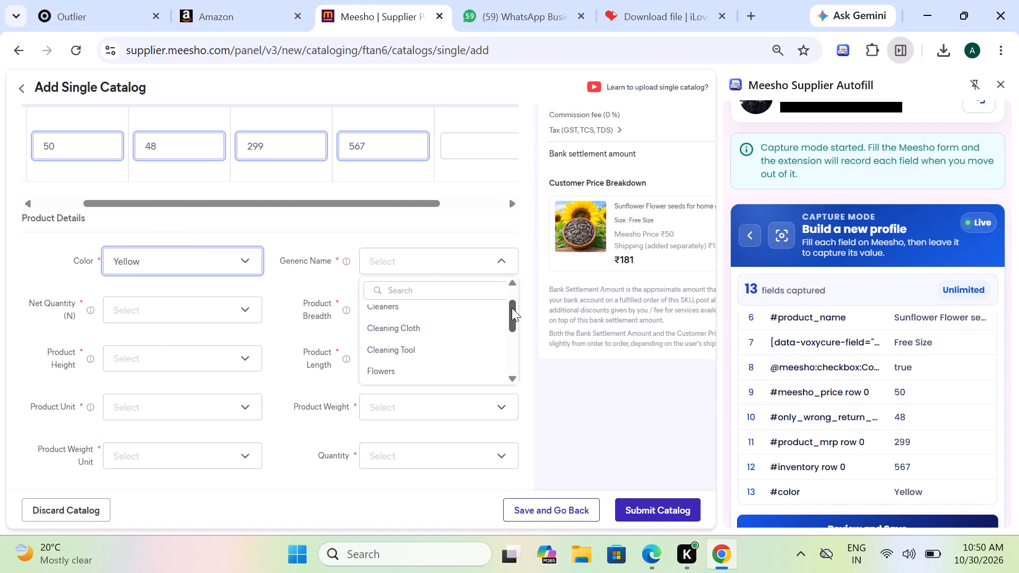
drag(512, 308, 513, 318)
click(413, 327)
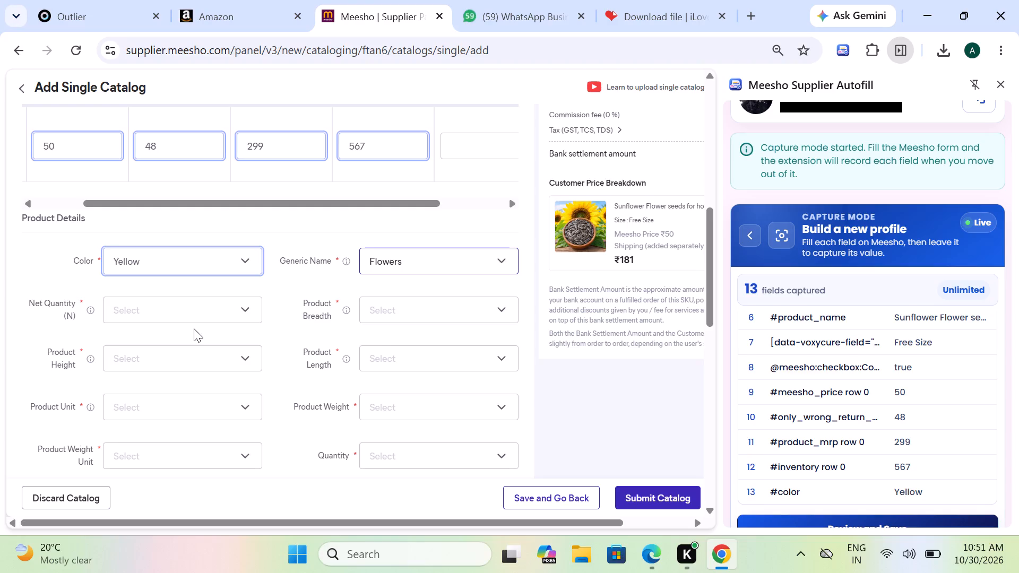
Set the product's net quantity to Pack Of 1 after searching its options for 50 and 500.
click(193, 301)
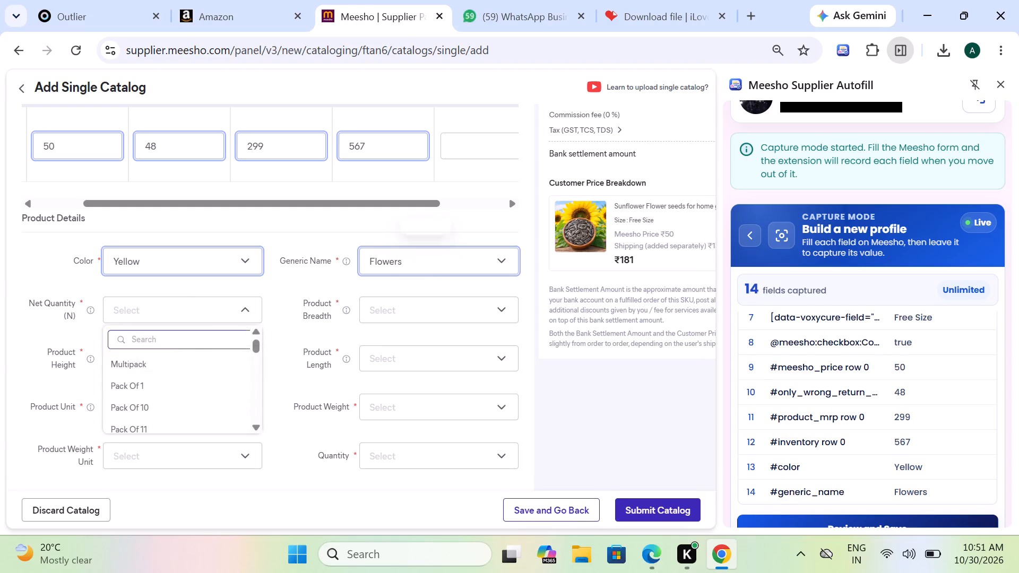
click(212, 345)
text(50)
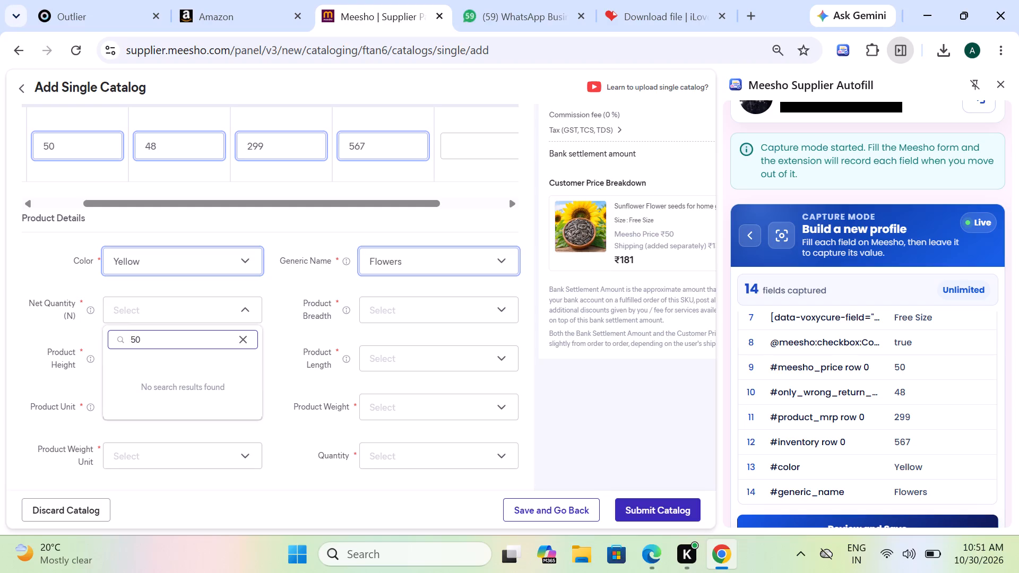
click(243, 339)
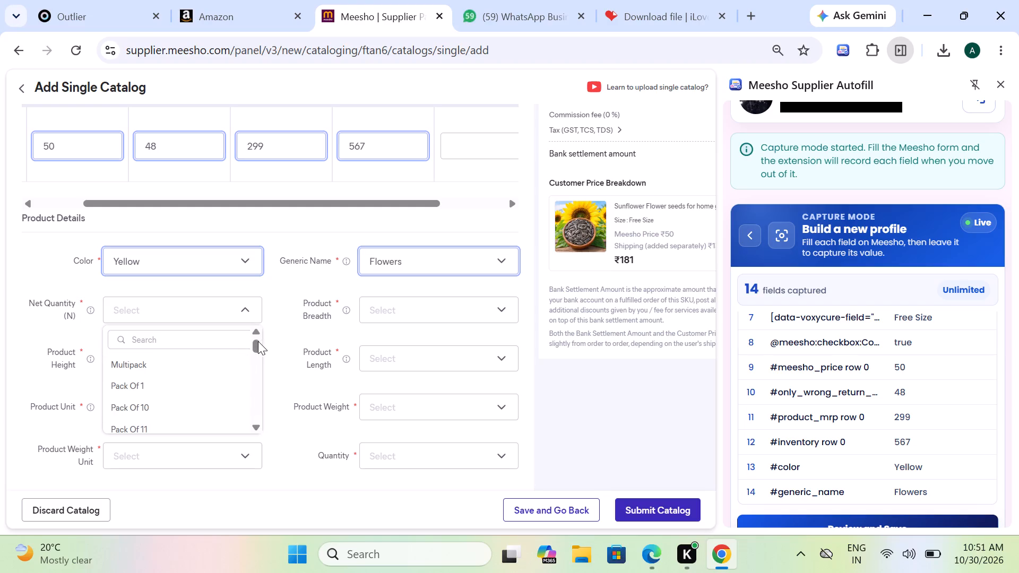
drag(257, 341, 253, 371)
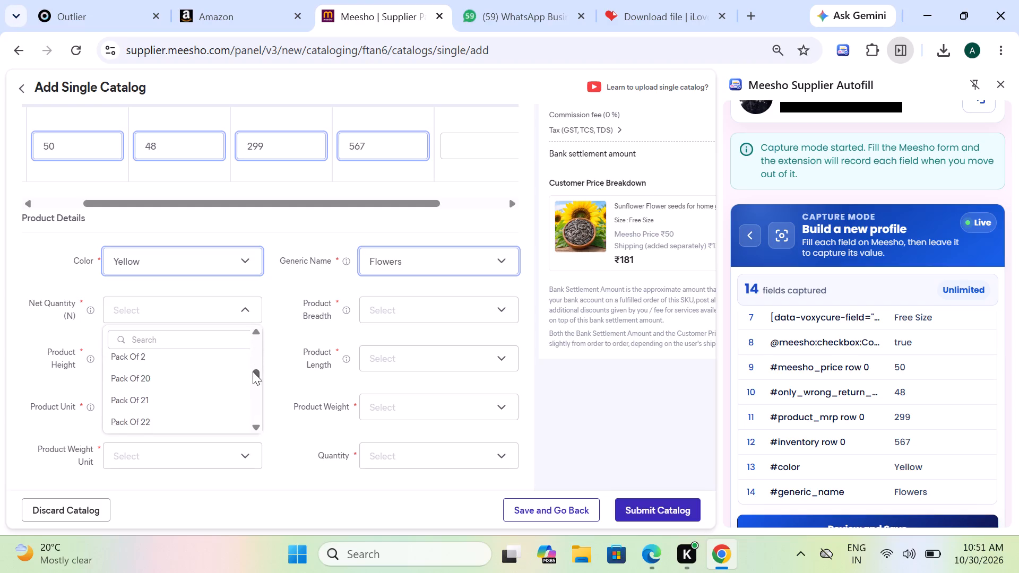
drag(253, 371, 253, 403)
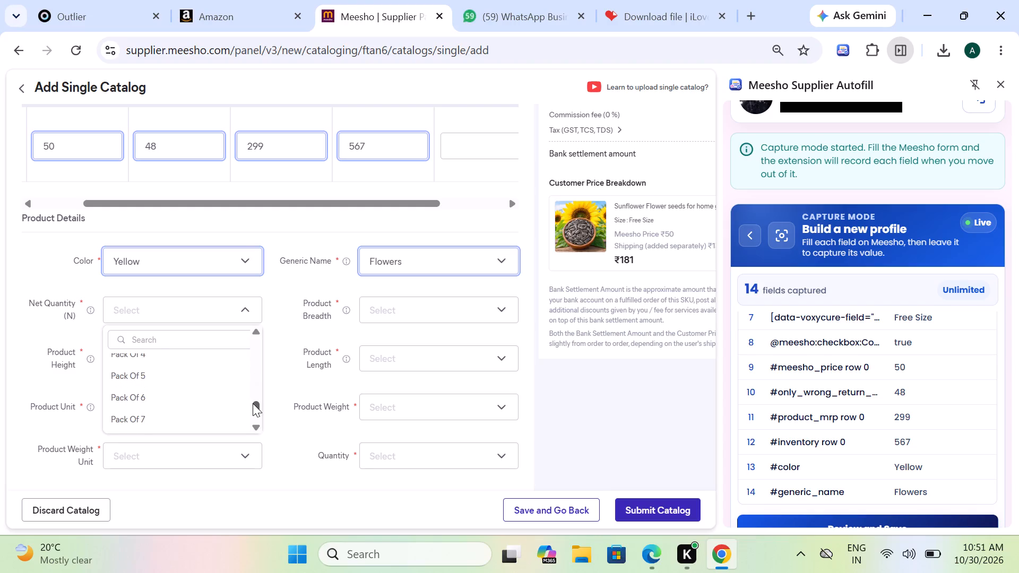
drag(253, 403, 252, 414)
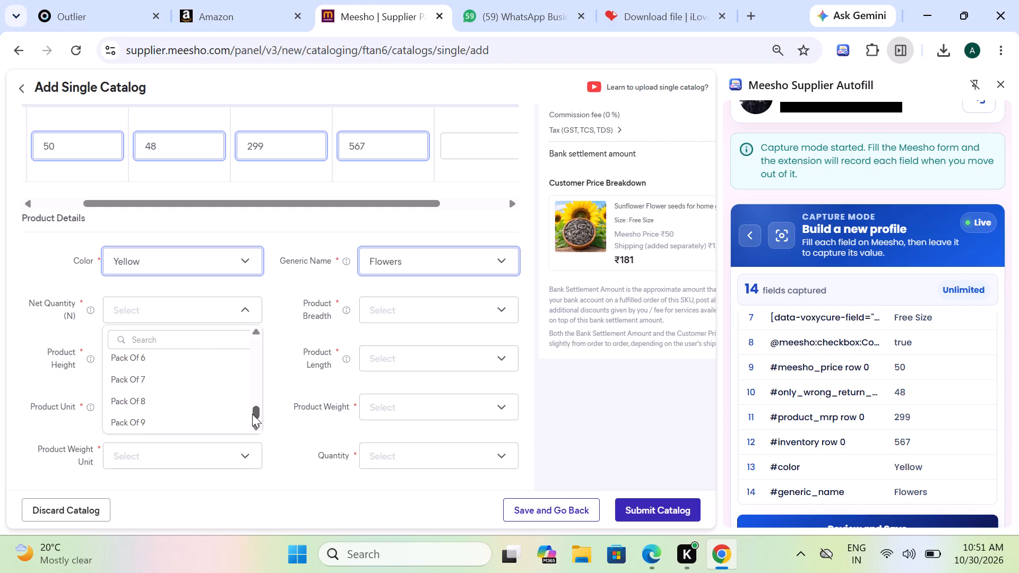
drag(252, 414, 252, 413)
click(172, 345)
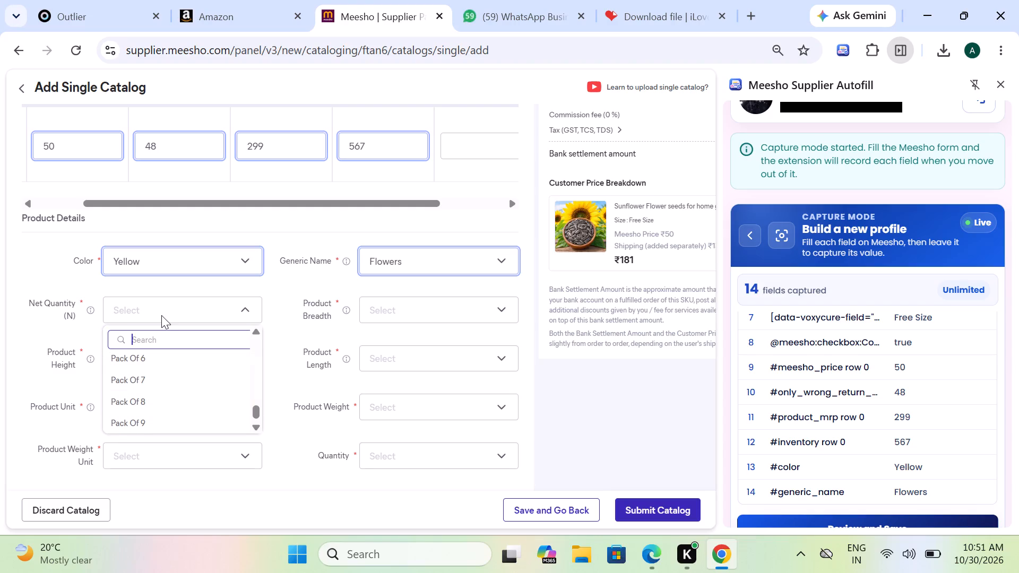
text(50)
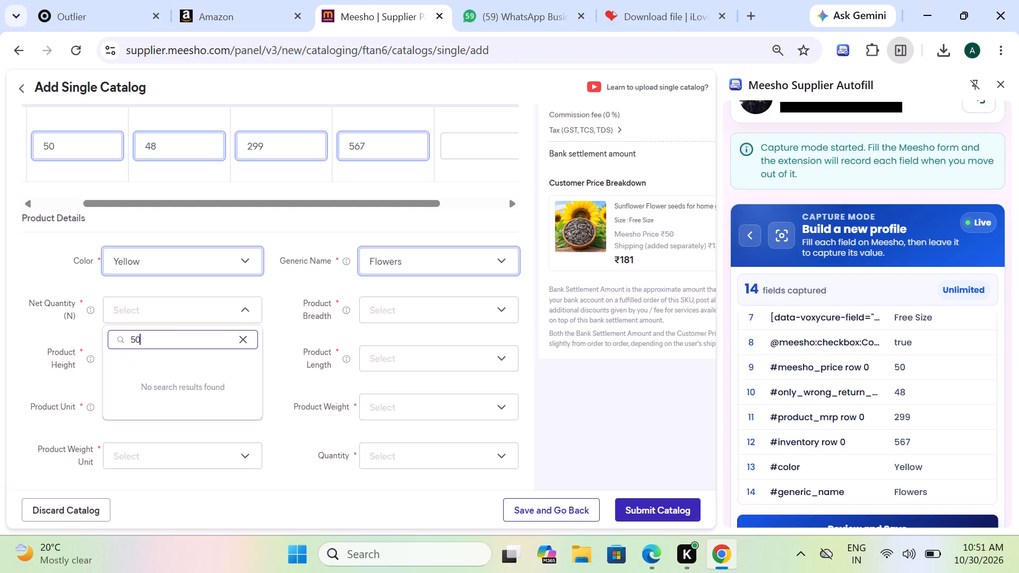
key(0)
key(BackSpace)
key(BackSpace)
key(BackSpace)
key(BackSpace)
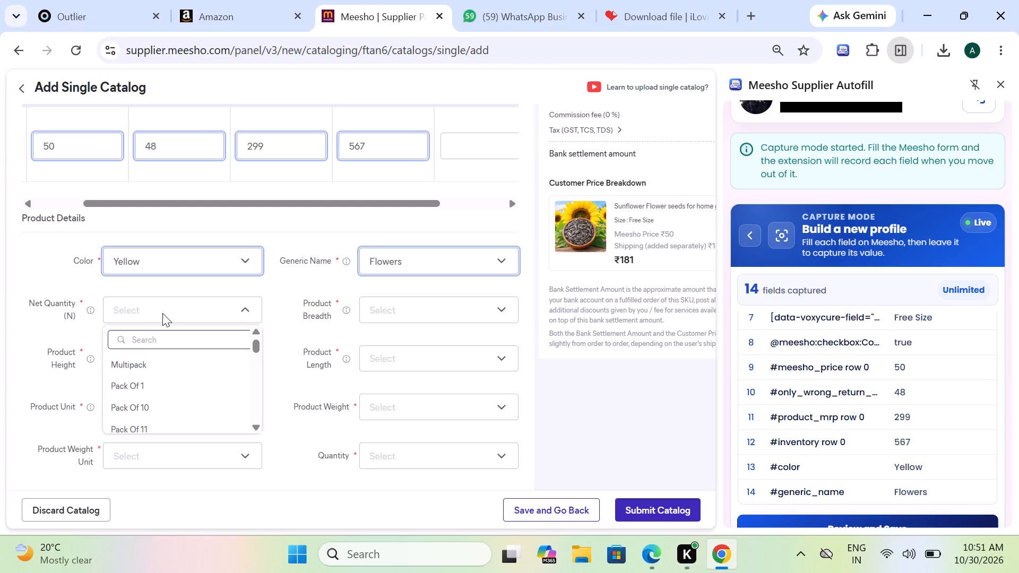
click(165, 384)
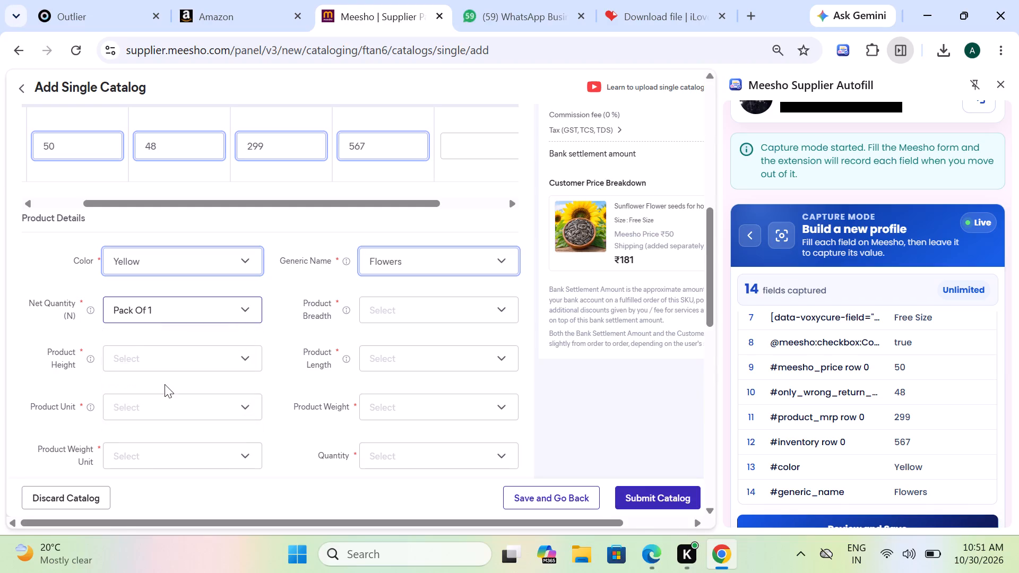
Set the product breadth, height and length to 1 each, with Cm as the product unit.
click(430, 305)
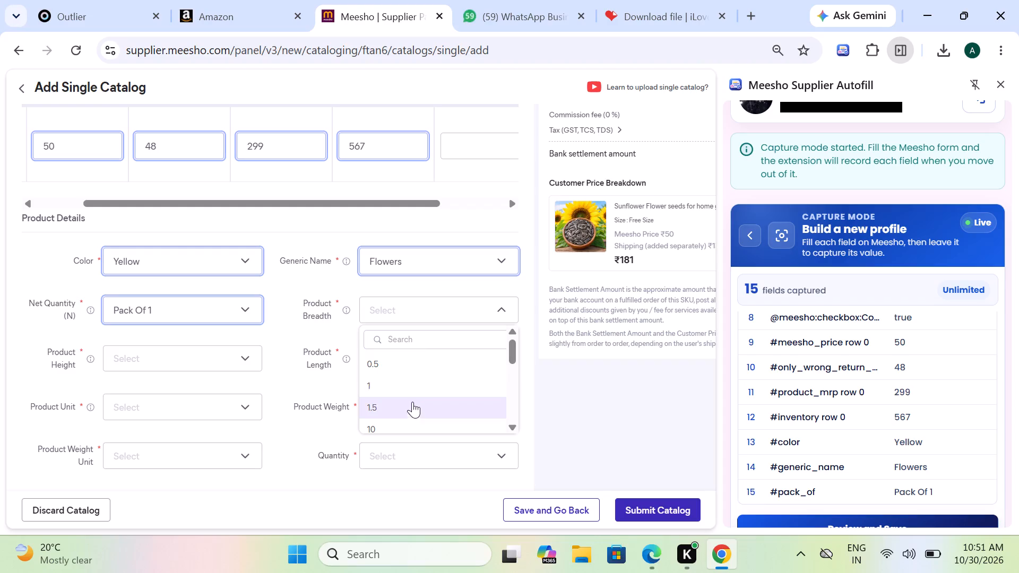
click(412, 387)
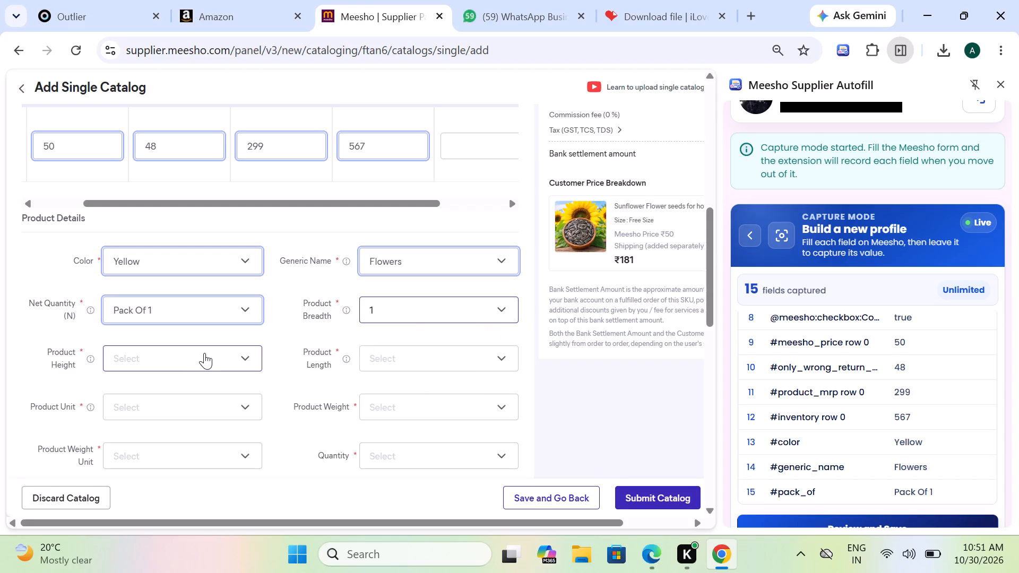
click(196, 353)
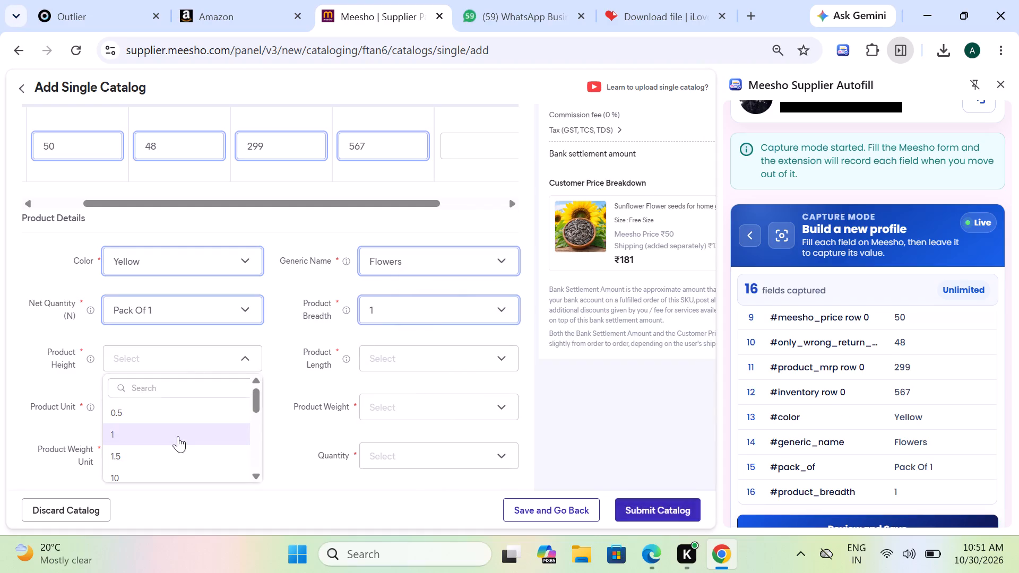
click(178, 436)
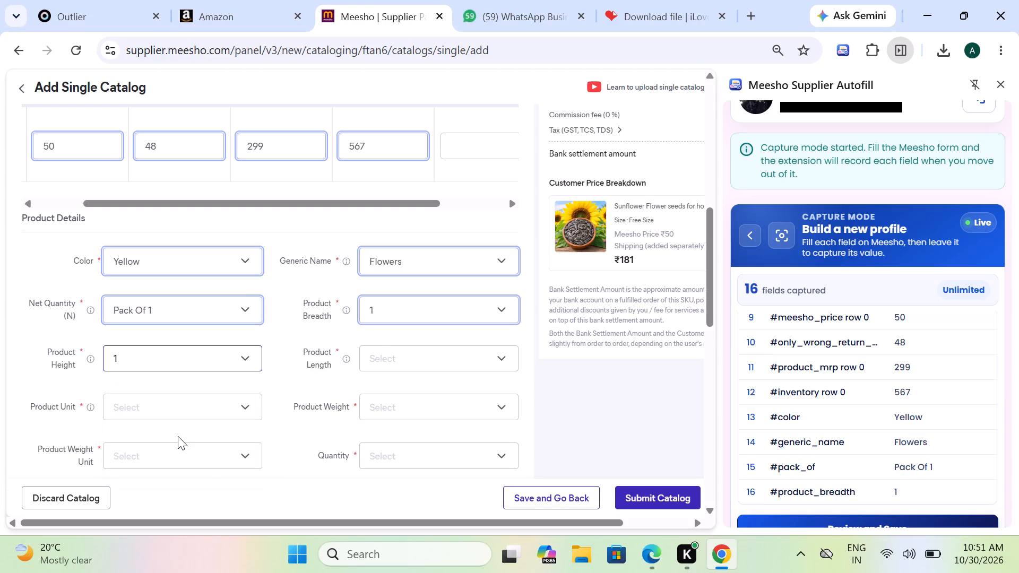
click(434, 366)
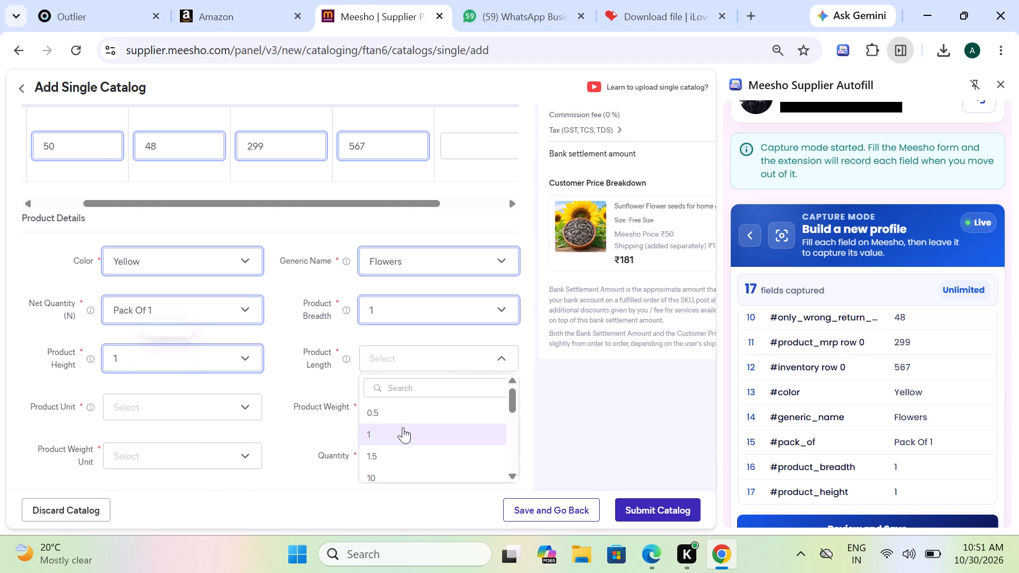
click(403, 427)
click(211, 411)
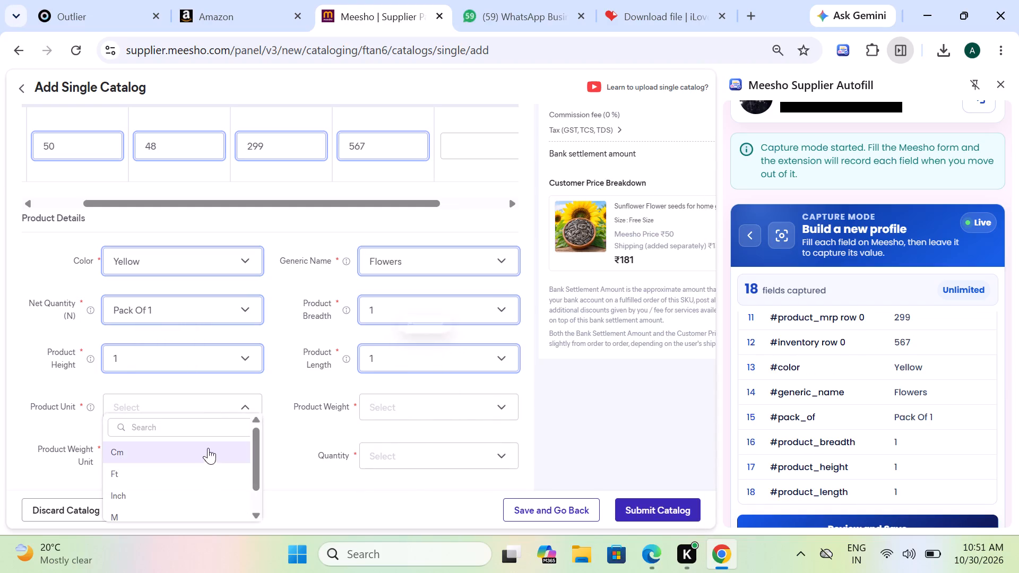
click(205, 460)
Set the product weight to 0.1 and the product weight unit to G.
click(471, 406)
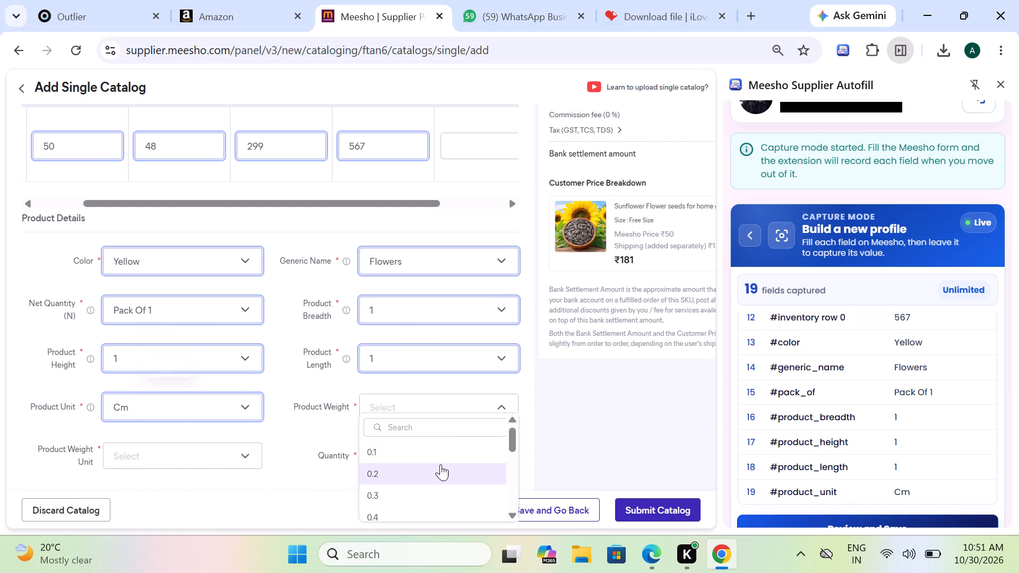
click(438, 461)
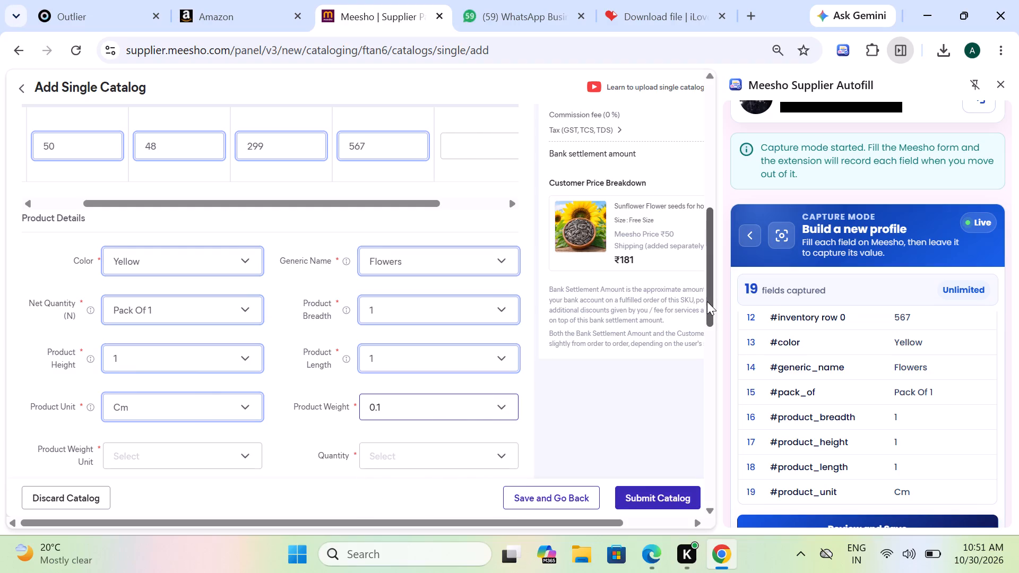
drag(707, 300, 706, 335)
click(185, 319)
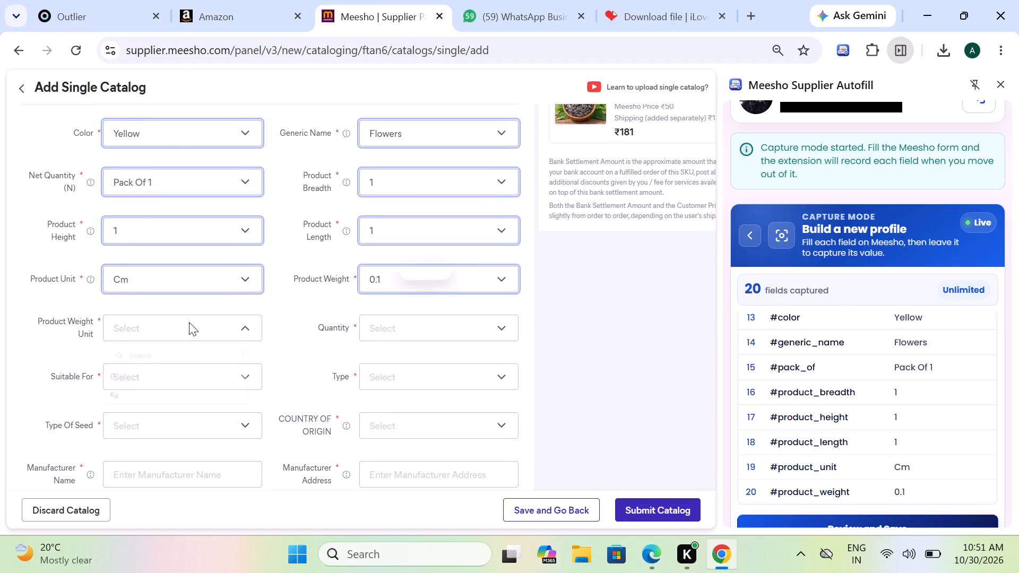
click(191, 385)
Set the quantity to 0-100 G and mark the product as suitable for Indoor & Outdoor.
click(428, 342)
click(433, 330)
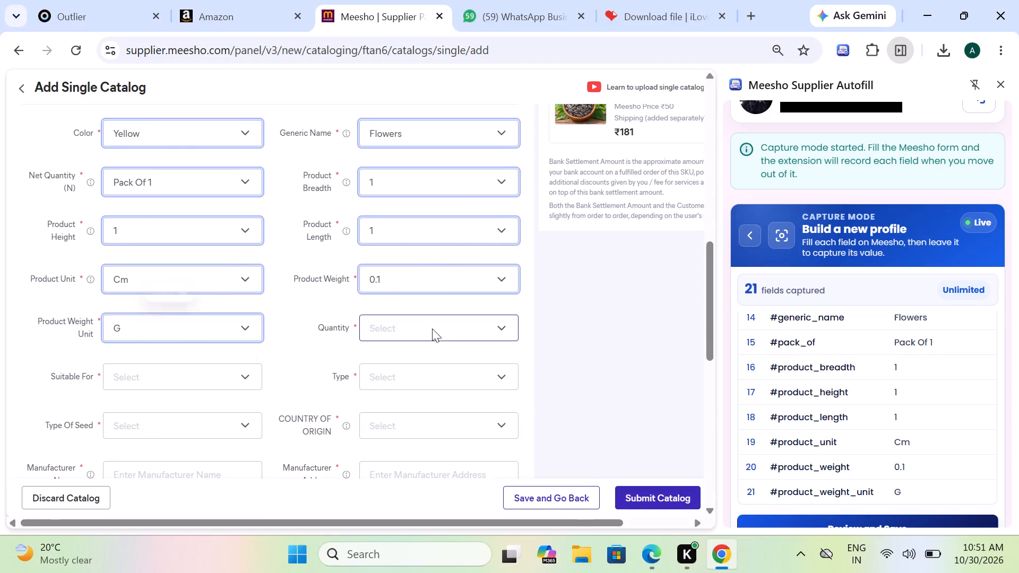
click(414, 381)
click(213, 380)
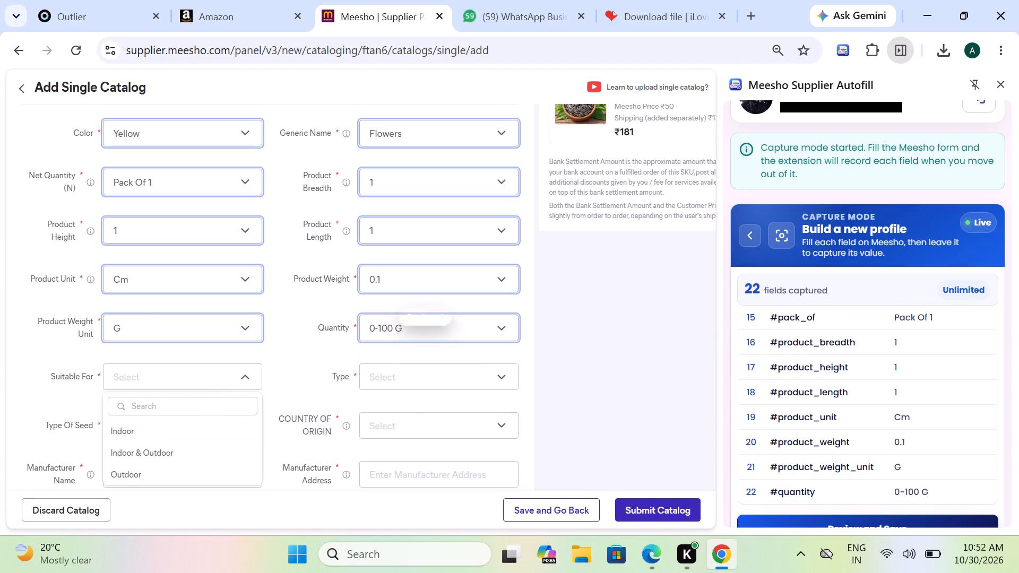
click(169, 448)
Set the product's type to Sunflower in the product details.
click(408, 375)
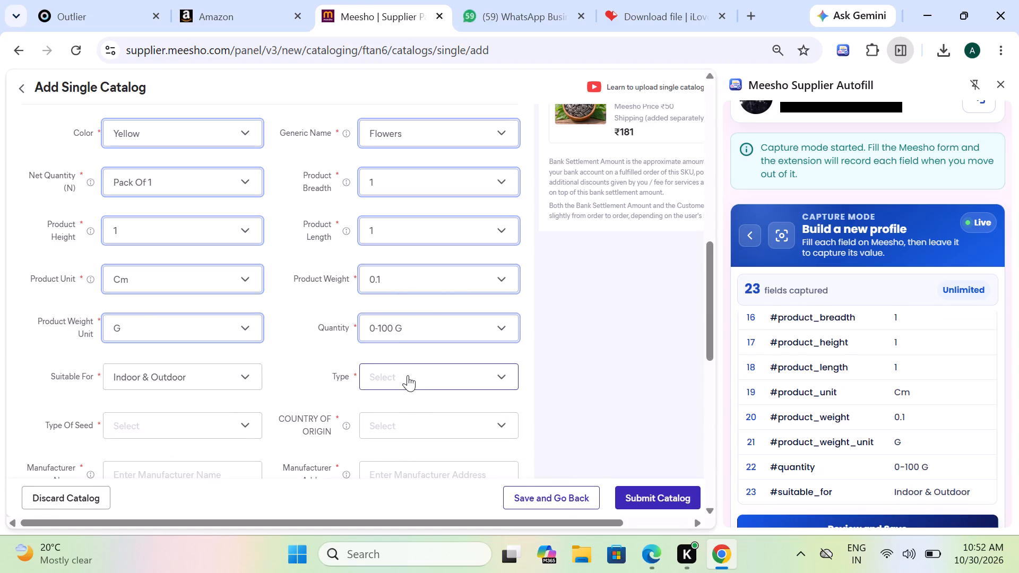
click(413, 447)
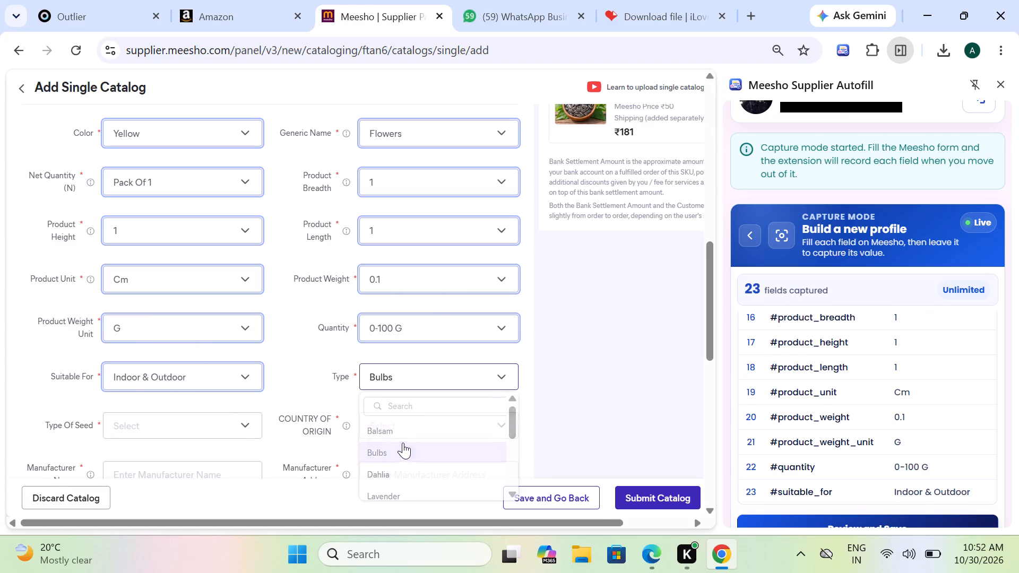
click(193, 430)
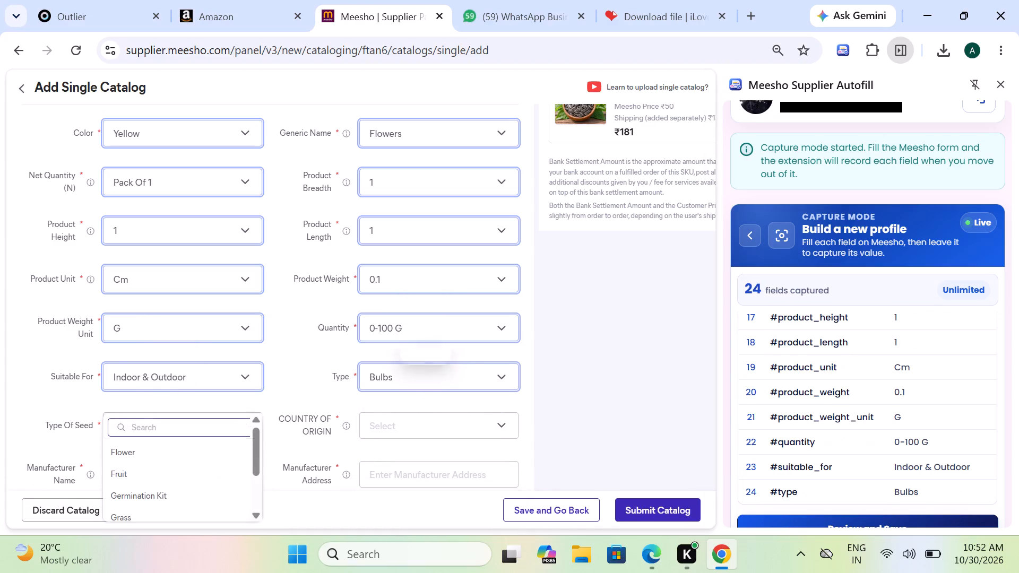
click(487, 377)
click(476, 381)
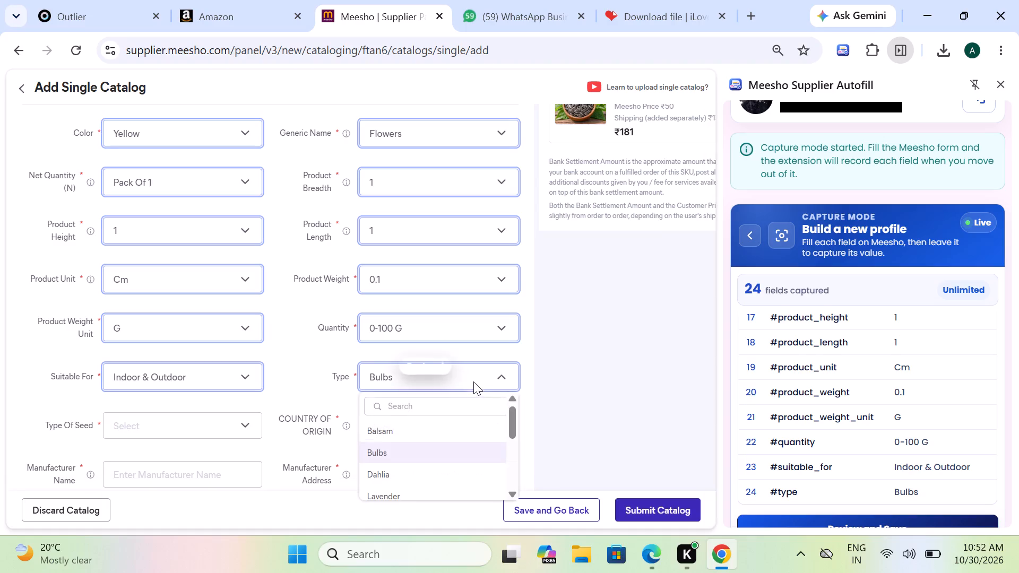
drag(515, 414, 515, 420)
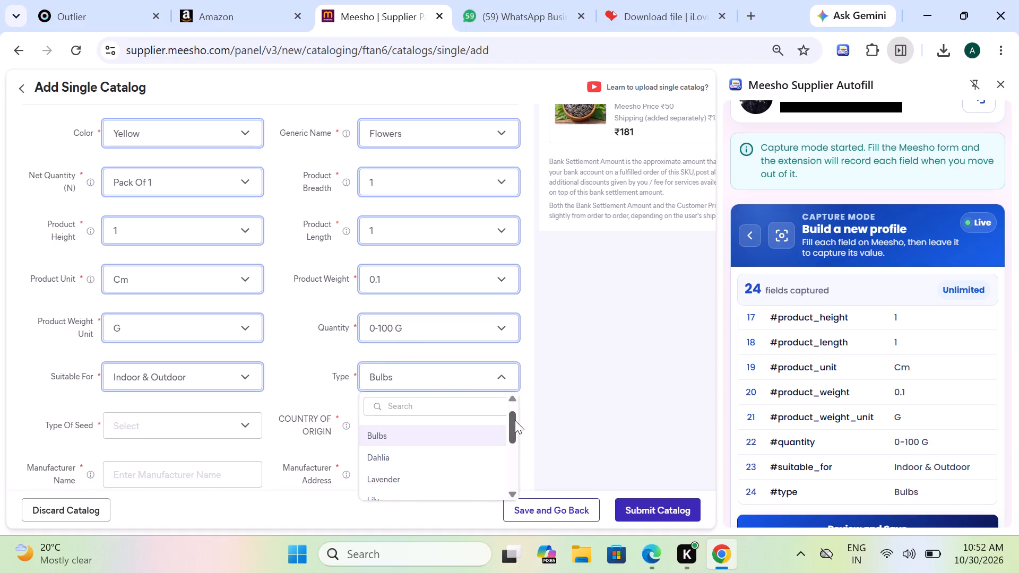
drag(515, 420, 513, 455)
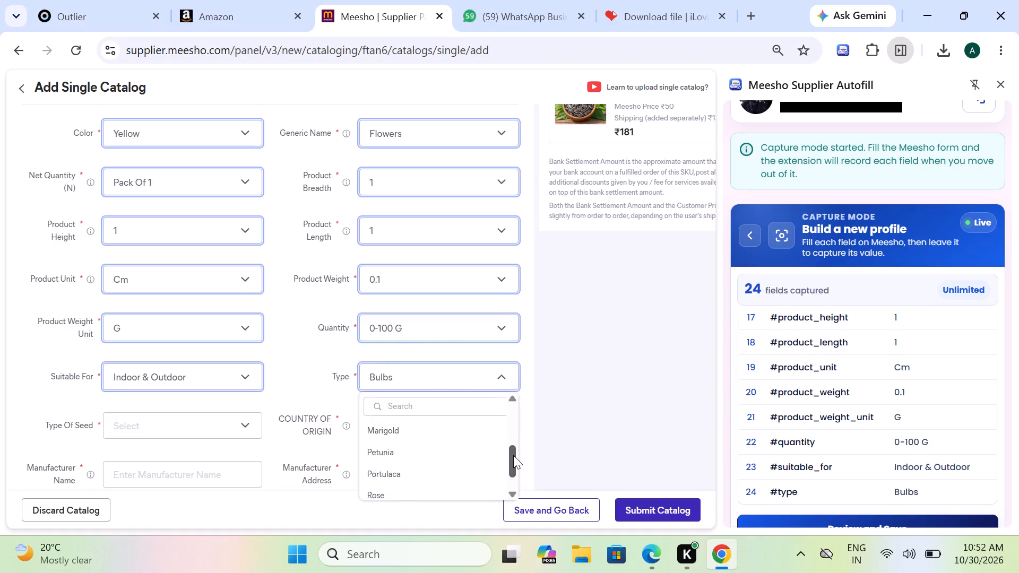
drag(513, 455, 513, 471)
click(450, 496)
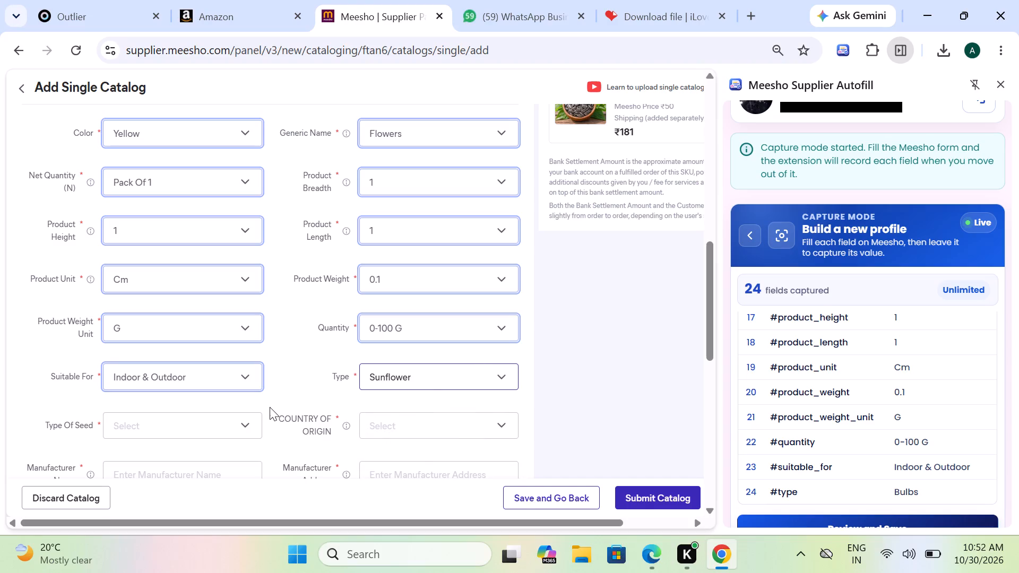
Set the type of seed to Flower, checking the other seed options before keeping that choice.
click(230, 424)
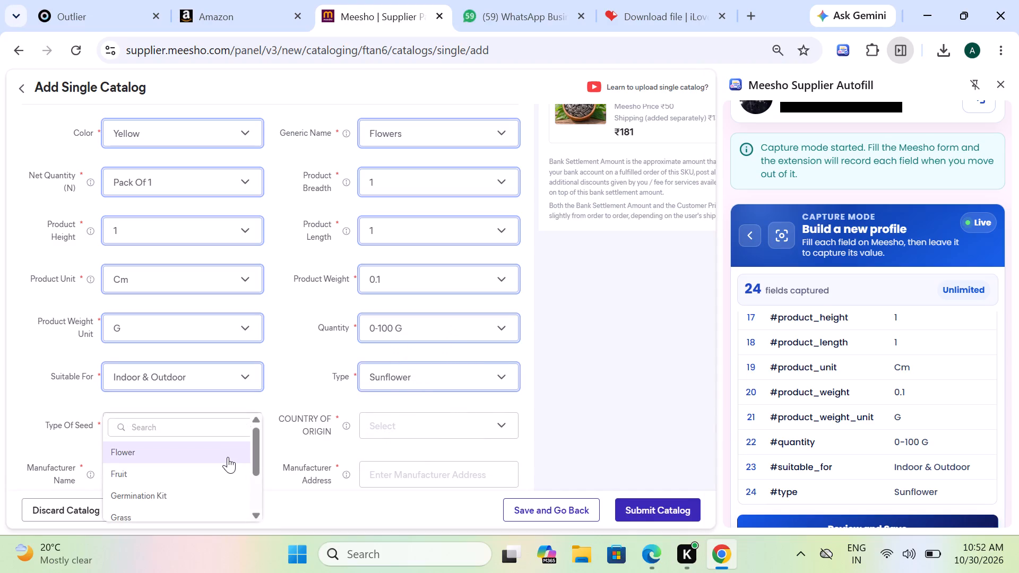
click(228, 457)
click(223, 426)
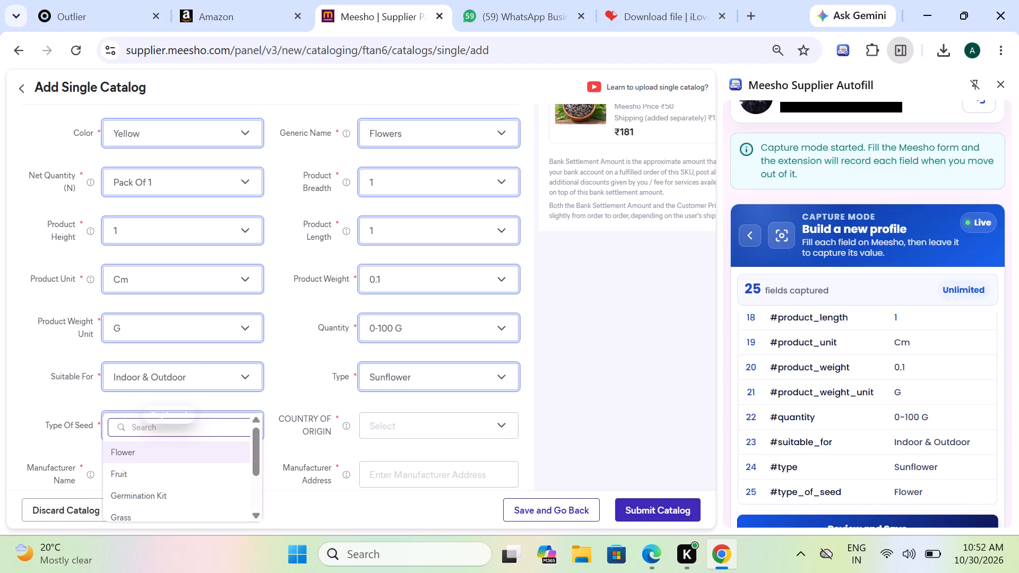
drag(255, 440, 258, 449)
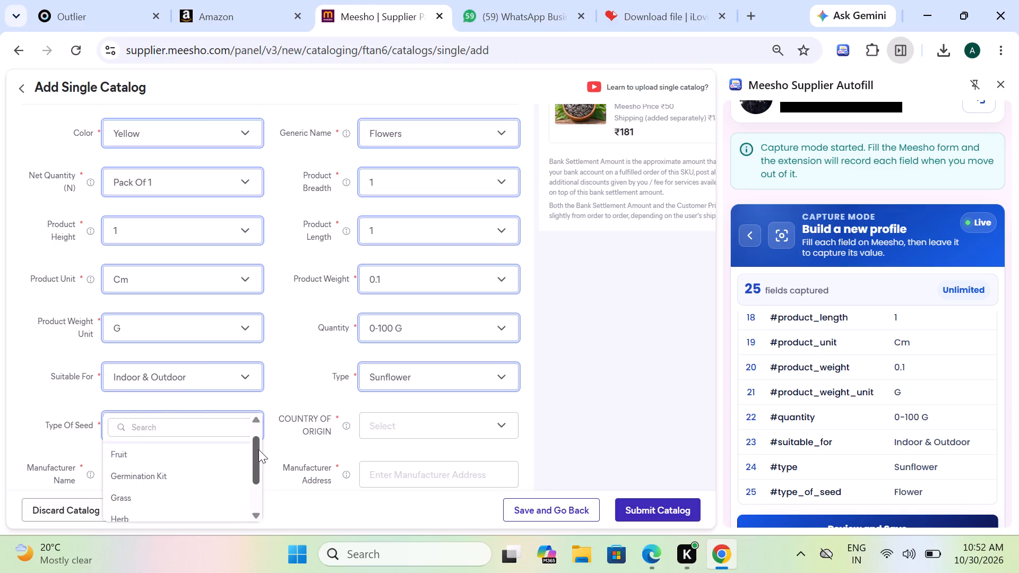
drag(258, 449, 258, 463)
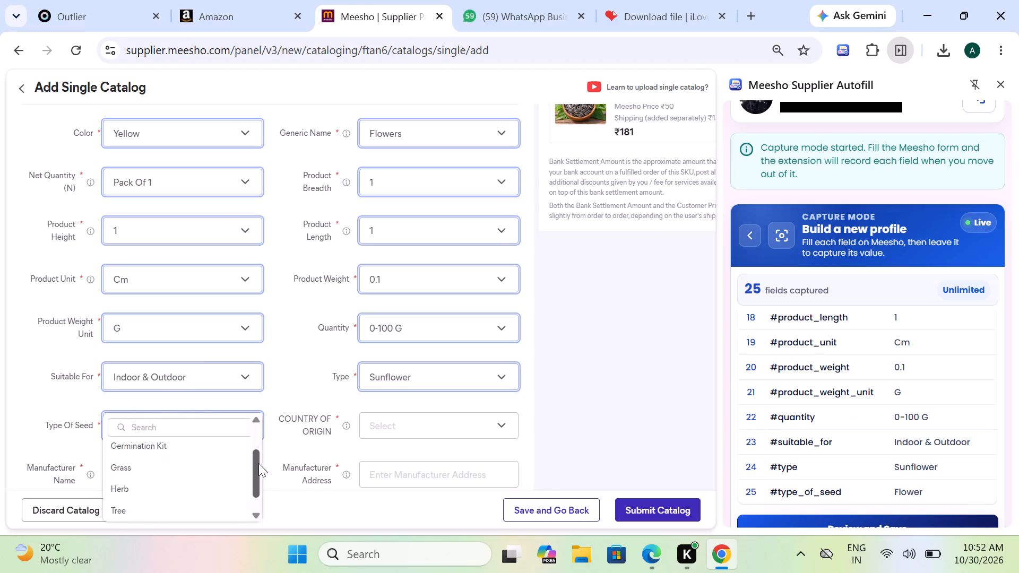
drag(258, 463, 251, 431)
click(229, 454)
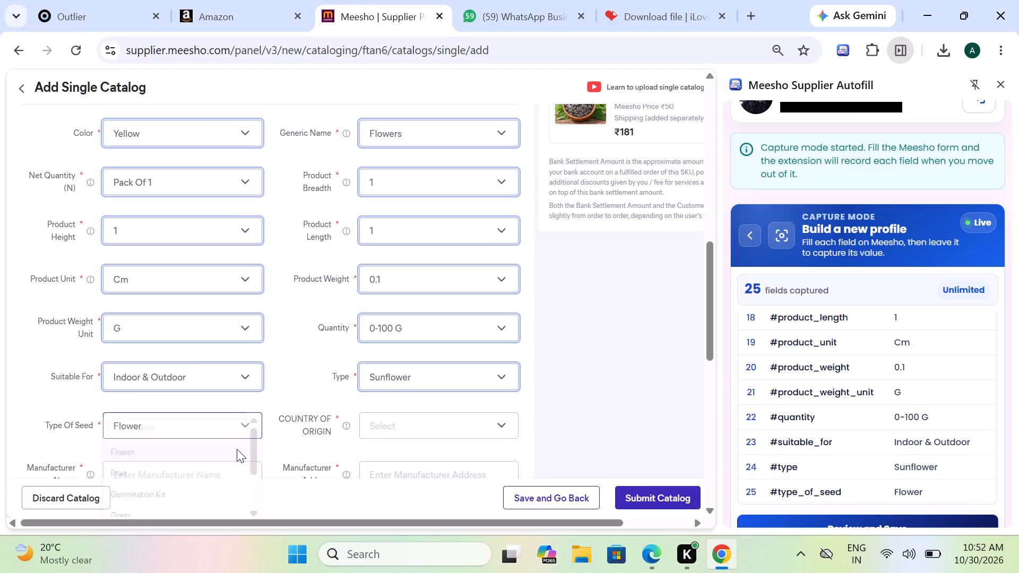
Set the product's country of origin to India.
click(436, 415)
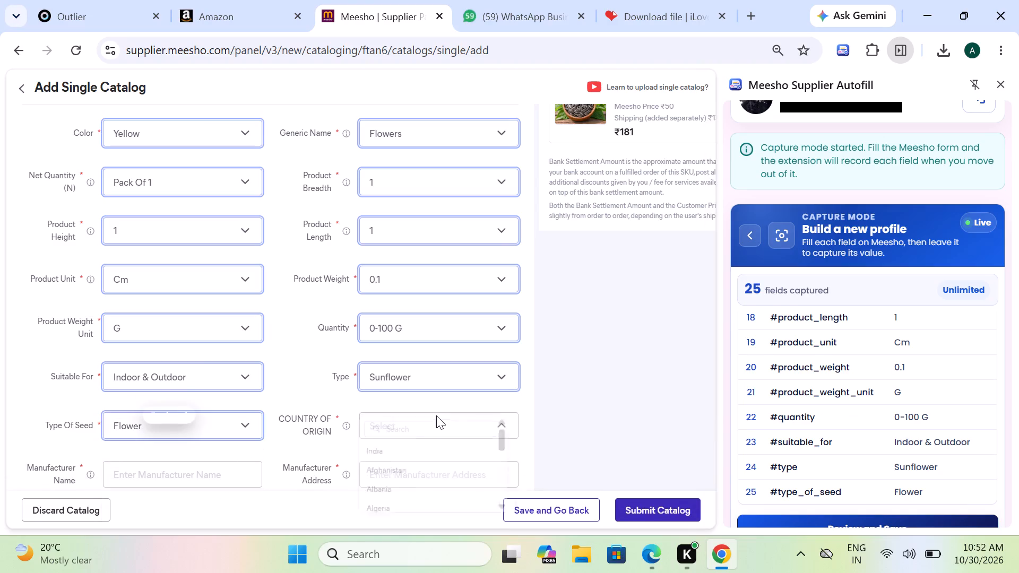
click(429, 444)
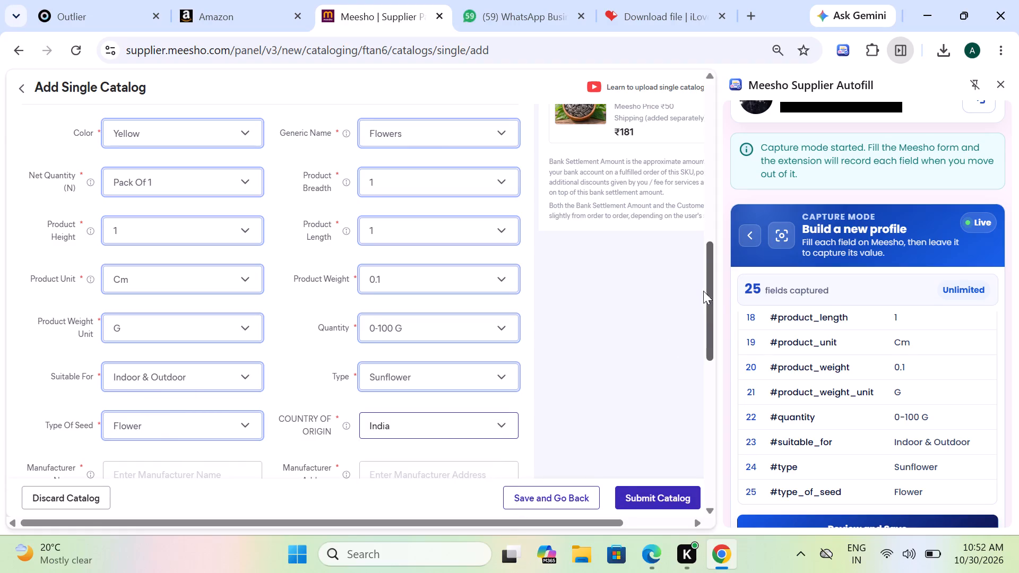
Fill in the manufacturer name as urban bloom, using the saved suggestion.
drag(703, 291, 706, 303)
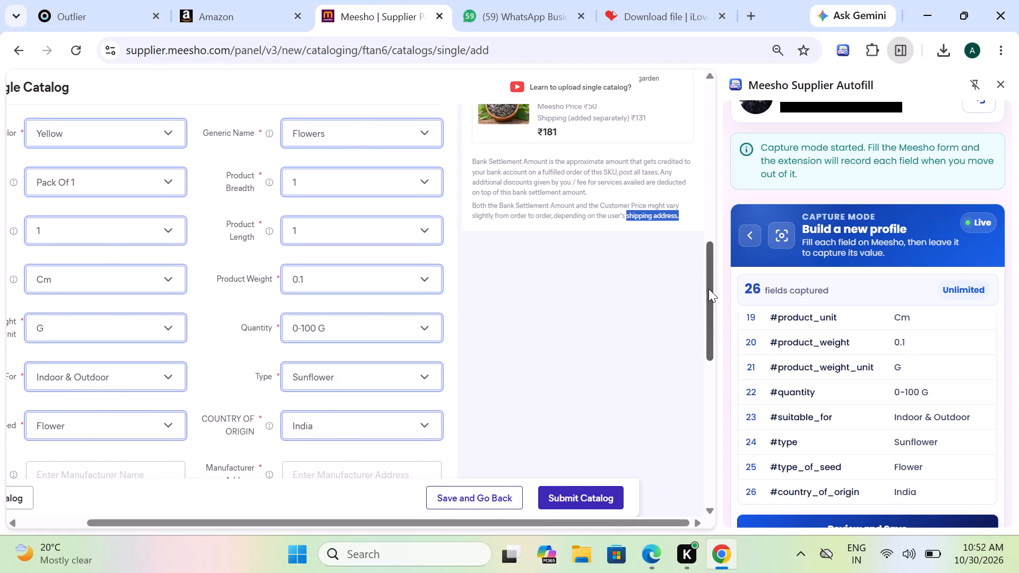
drag(709, 289, 711, 340)
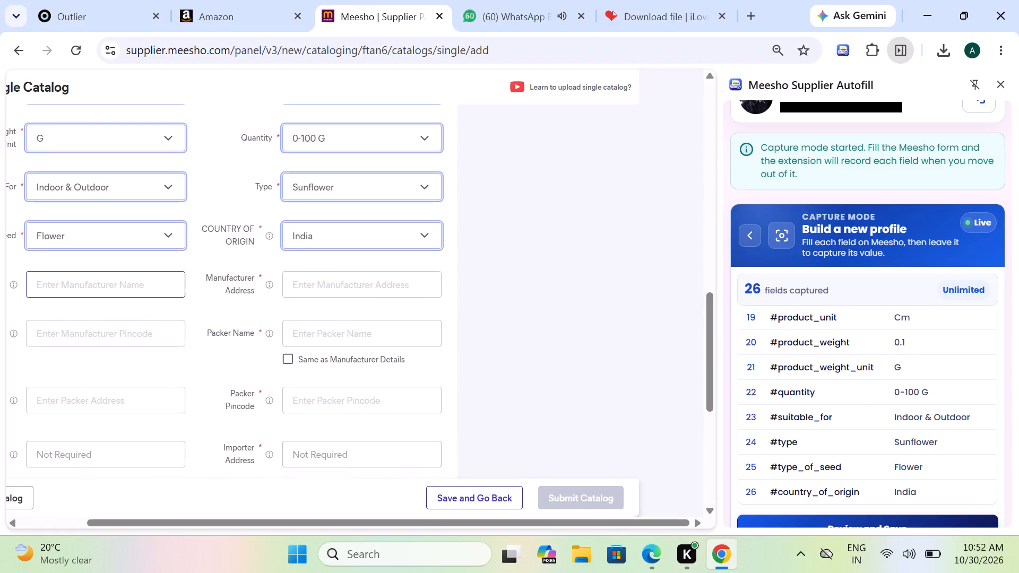
click(122, 291)
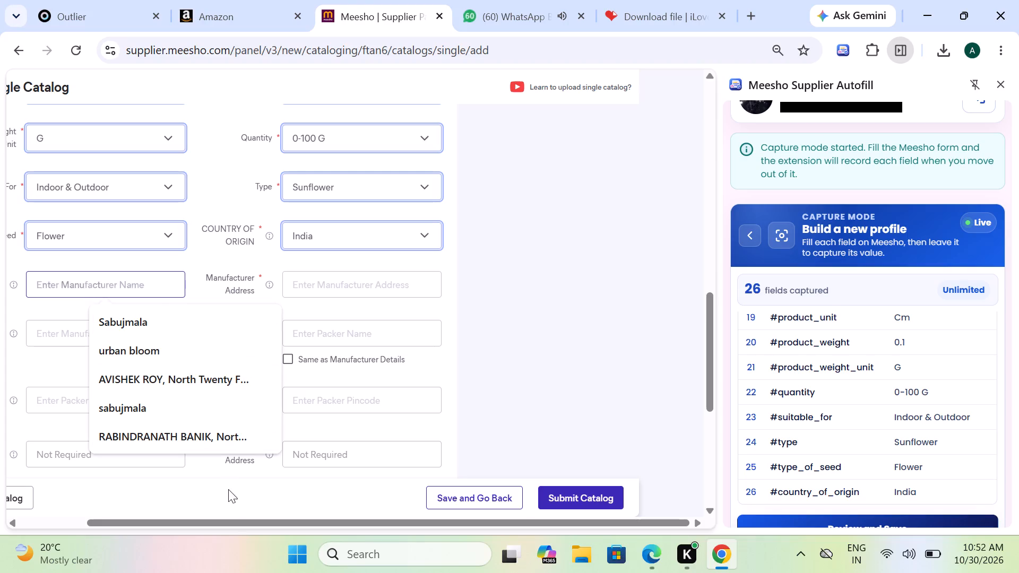
drag(229, 523, 208, 523)
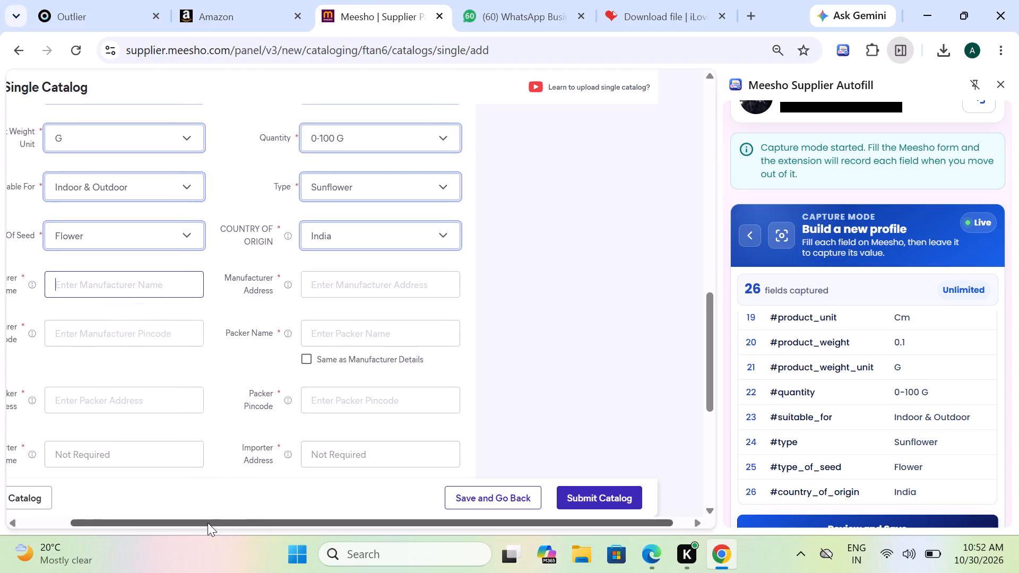
drag(208, 523, 170, 523)
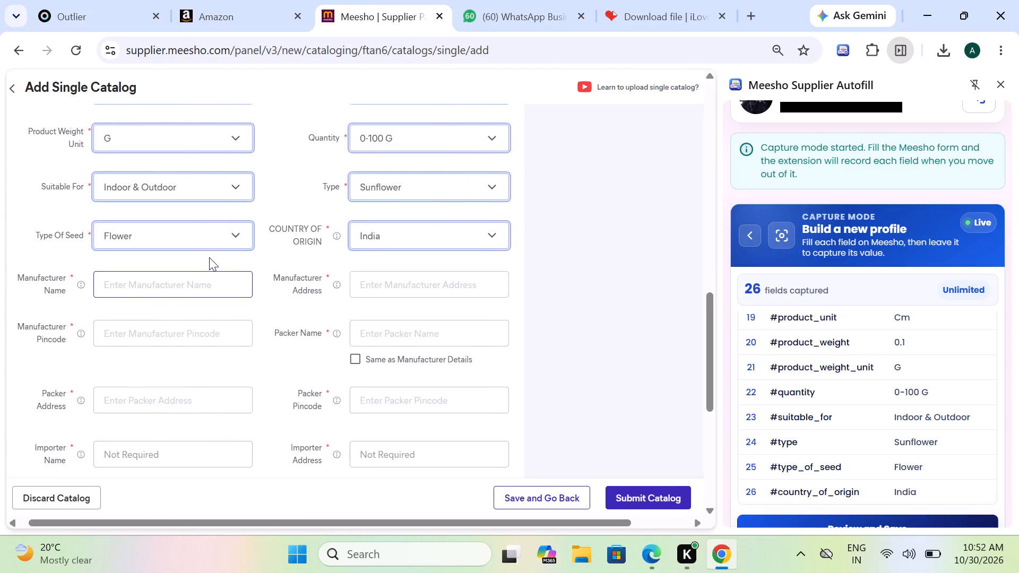
key(shift+a)
text(rban)
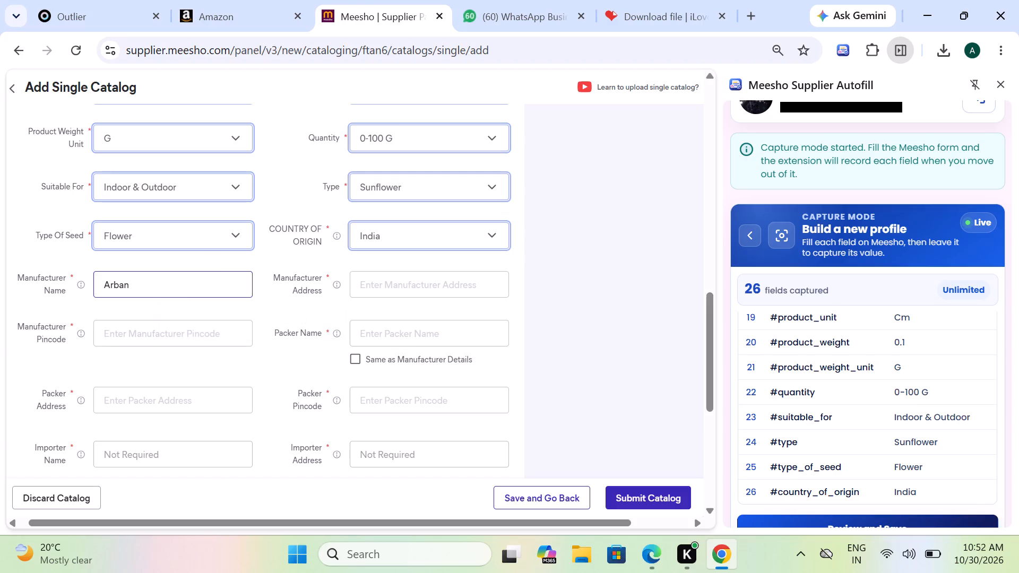
key(BackSpace)
key(BackSpace)
key(BackSpace)
key(BackSpace)
key(BackSpace)
key(BackSpace)
text(Urban bloom)
click(210, 323)
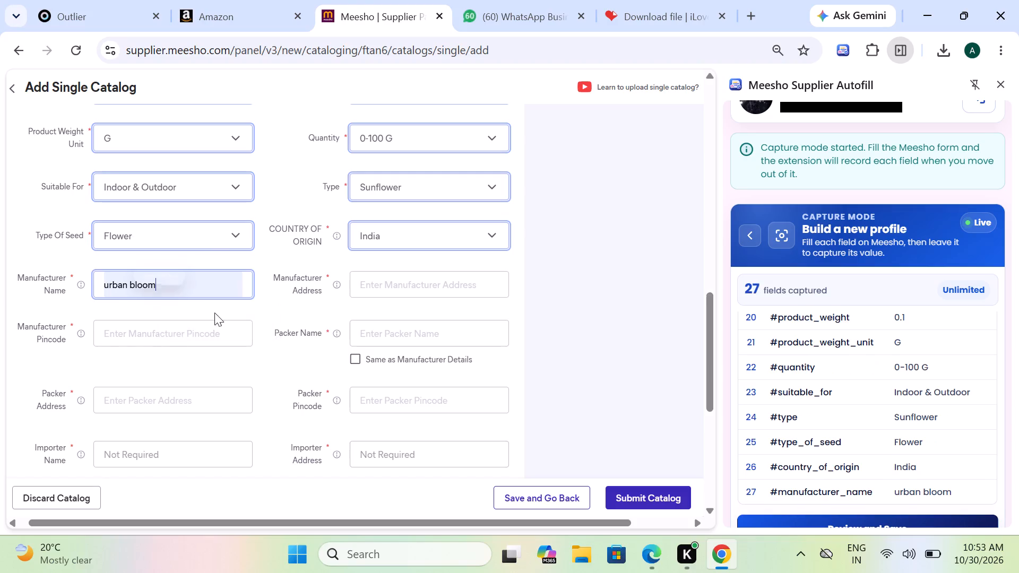
Fill in the manufacturer address with the saved town-only suggestion and enter the matching manufacturer pincode.
click(411, 283)
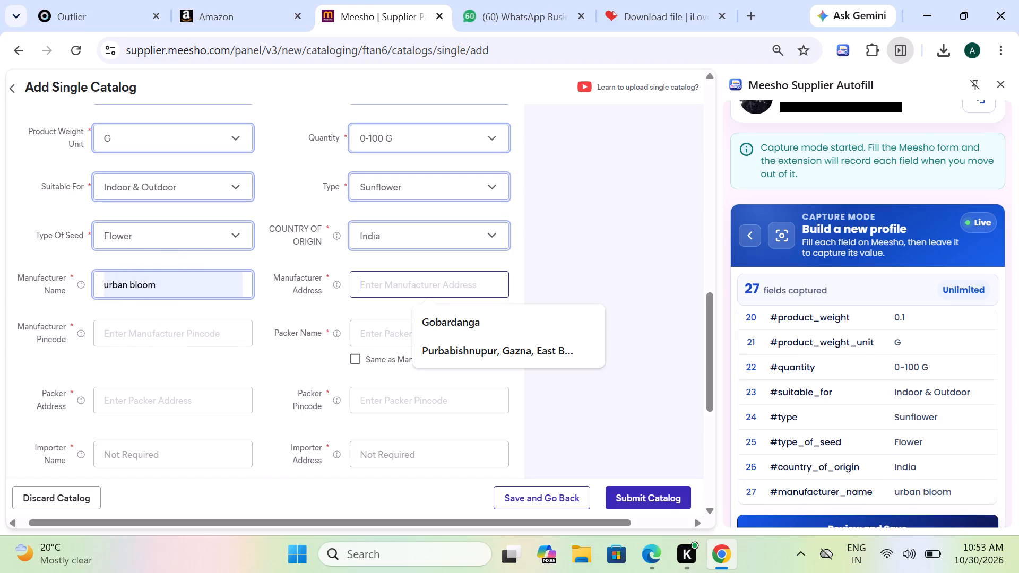
click(441, 326)
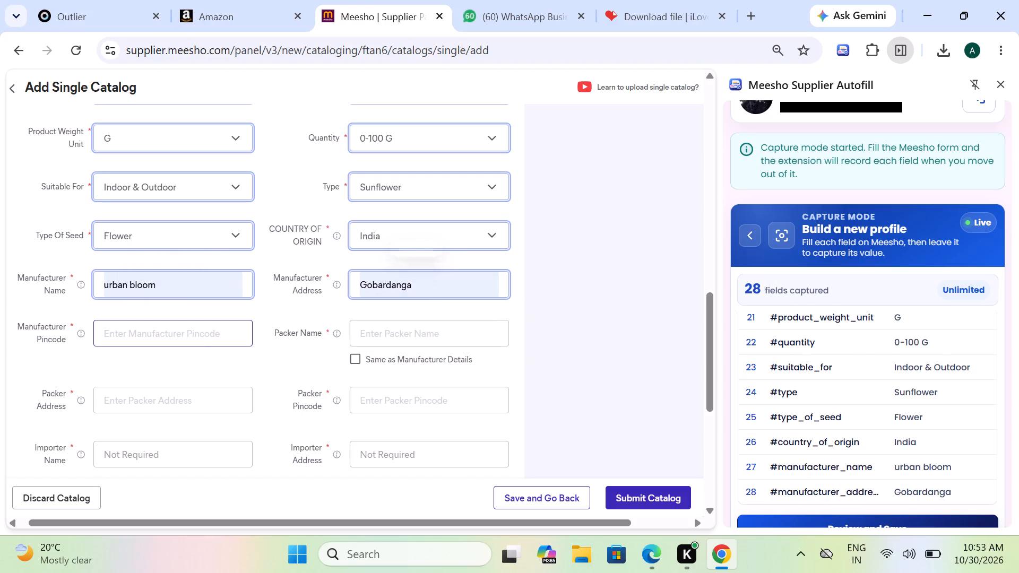
click(194, 336)
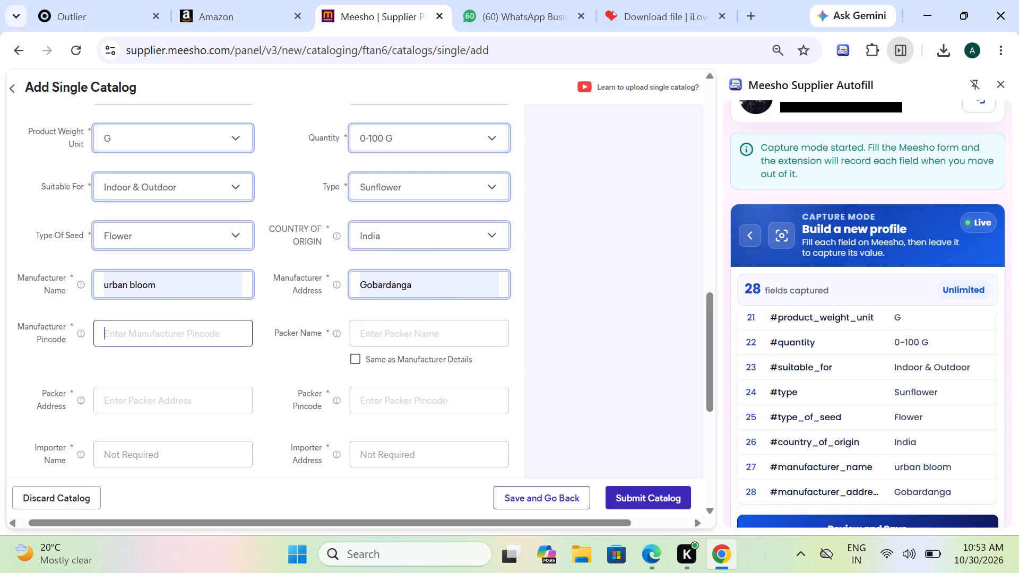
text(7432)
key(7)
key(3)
Enter Urban bloom as the packer name, with a space between the two words.
click(382, 326)
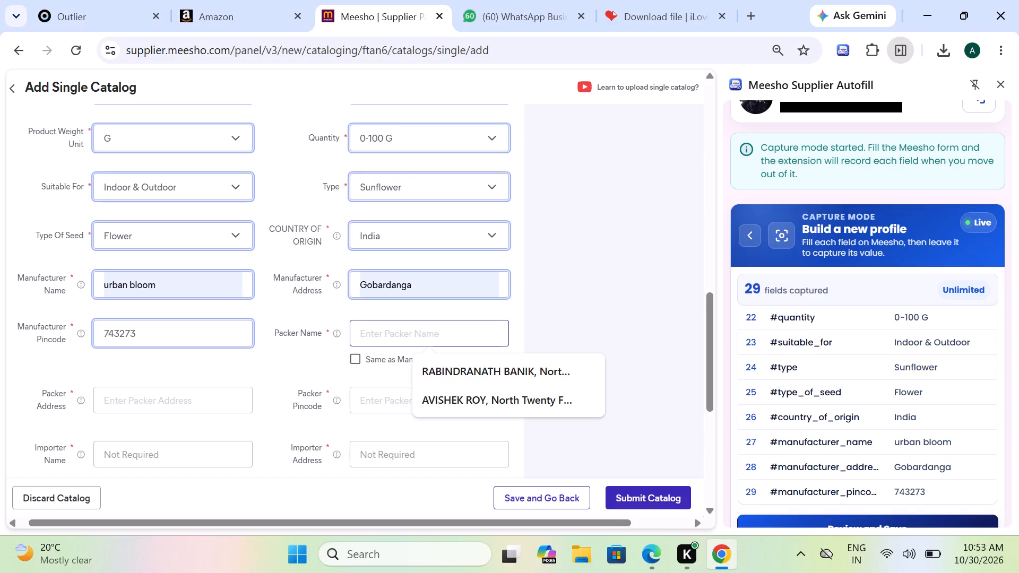
text(Urbanbloom)
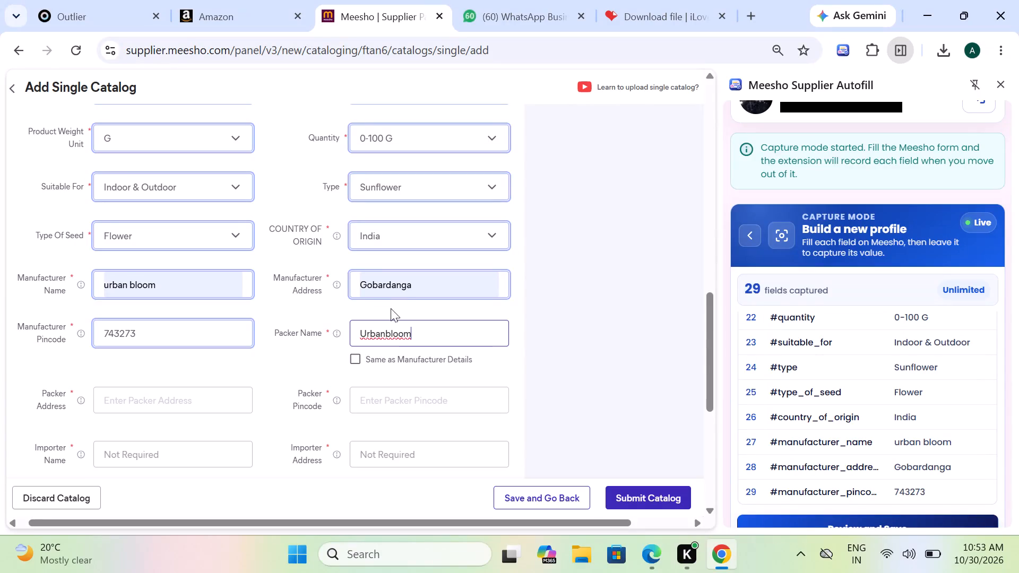
click(385, 331)
key(space)
click(418, 329)
Mark the packer details as Same as Manufacturer Details.
click(352, 358)
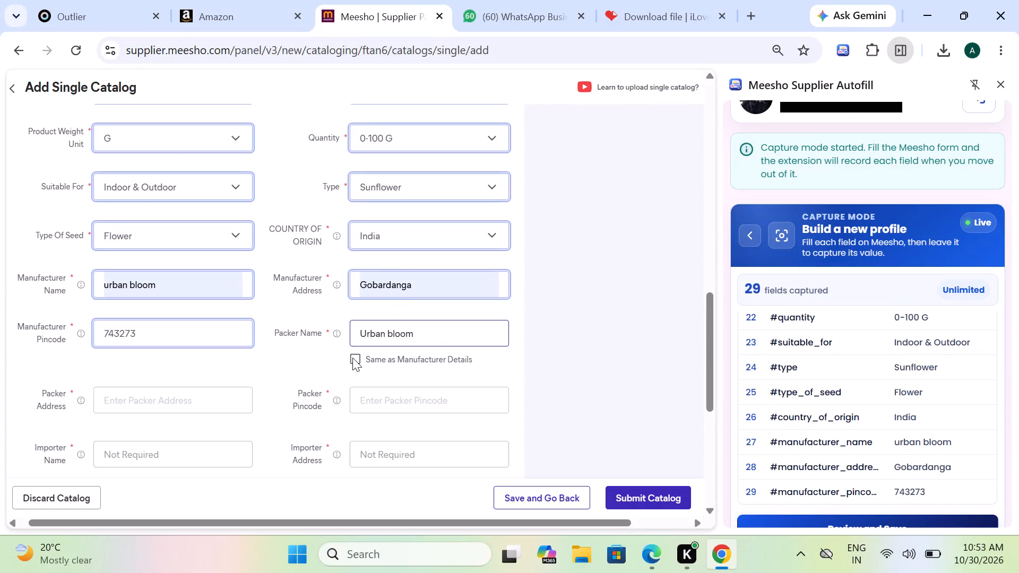
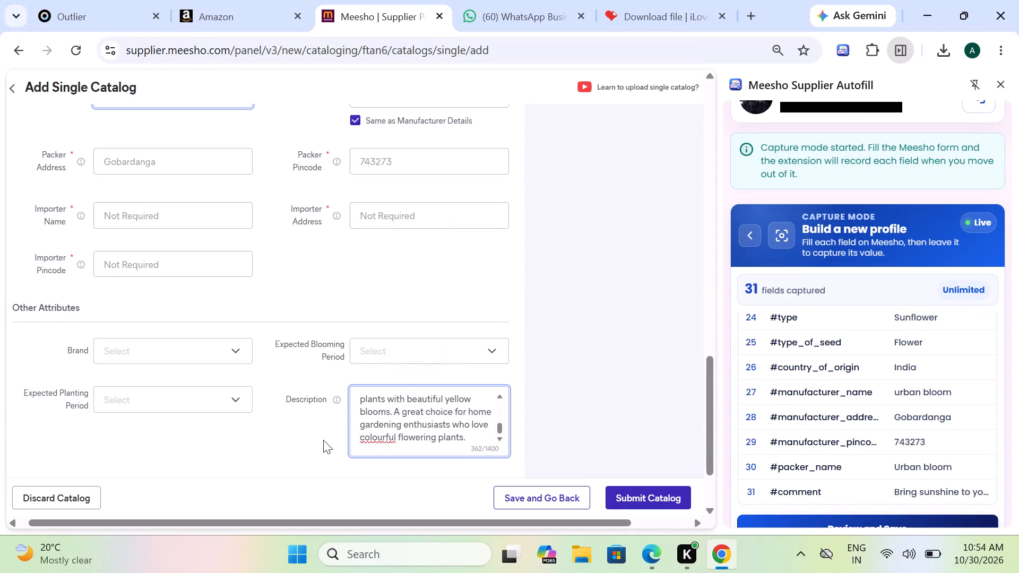
Review the filled listing fields and browse the available pack options for Net Quantity (N).
scroll(334, 271, up, 3)
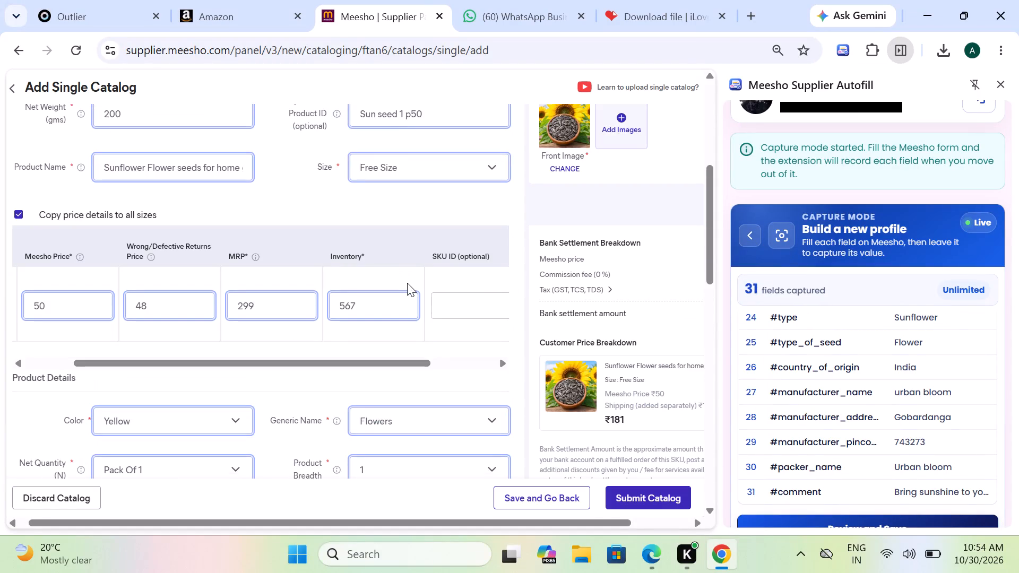
scroll(409, 336, down, 1)
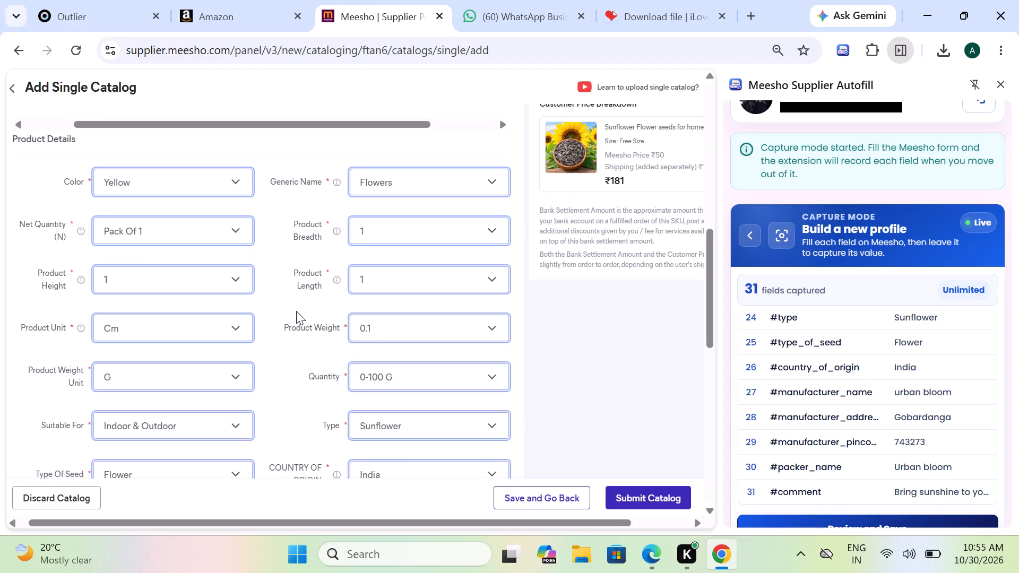
scroll(296, 311, up, 1)
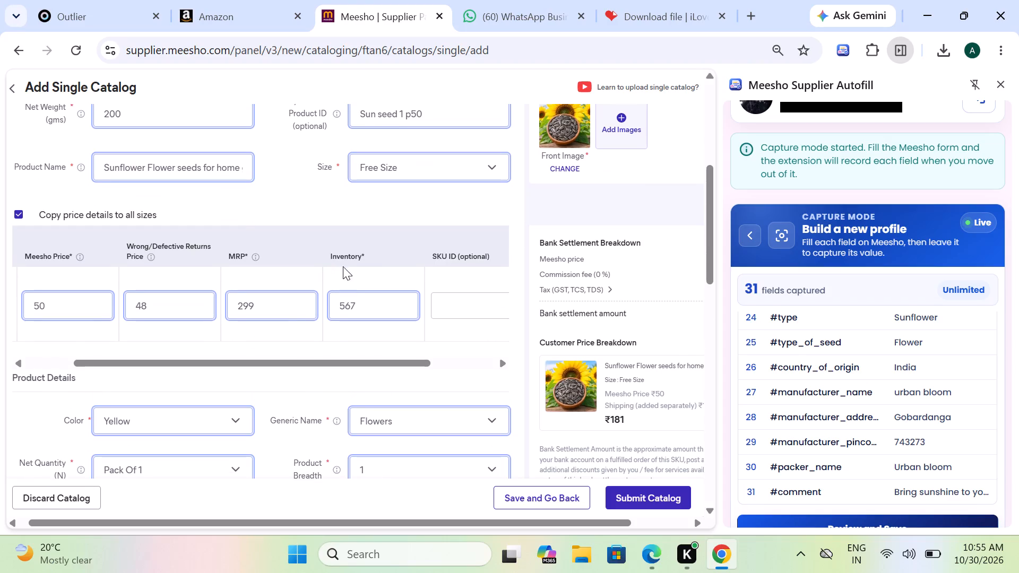
scroll(341, 220, up, 1)
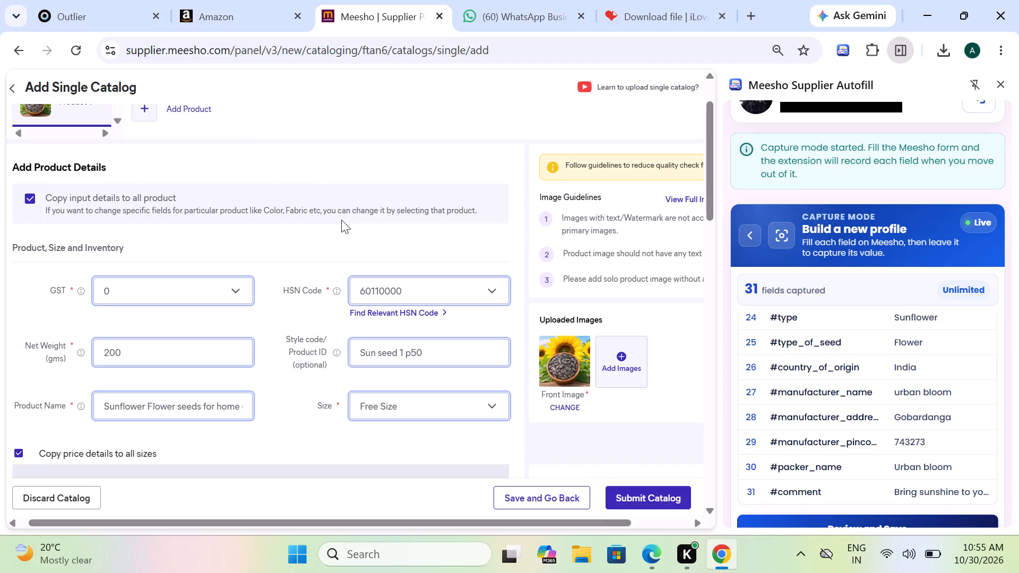
scroll(341, 227, down, 1)
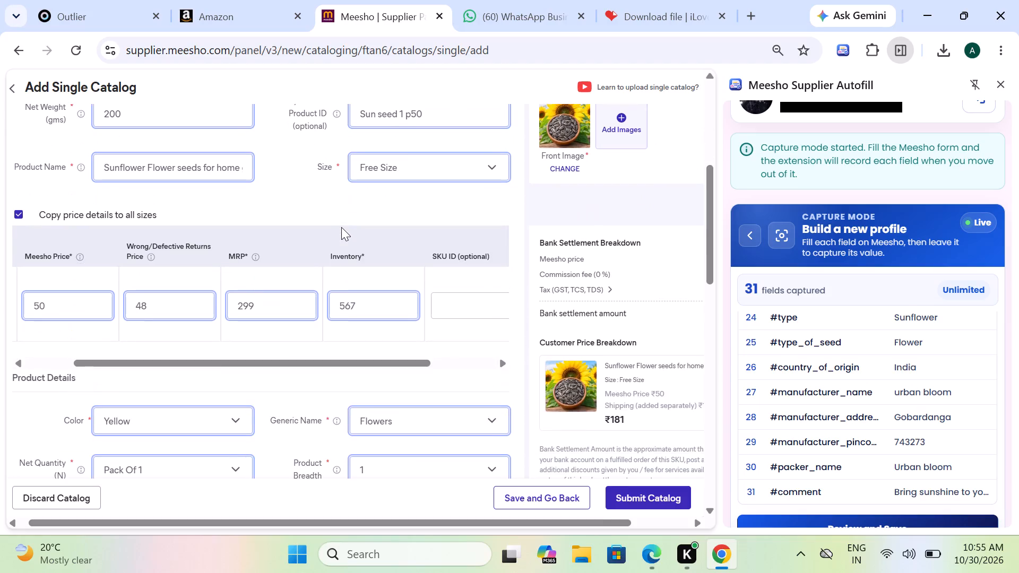
scroll(341, 227, down, 1)
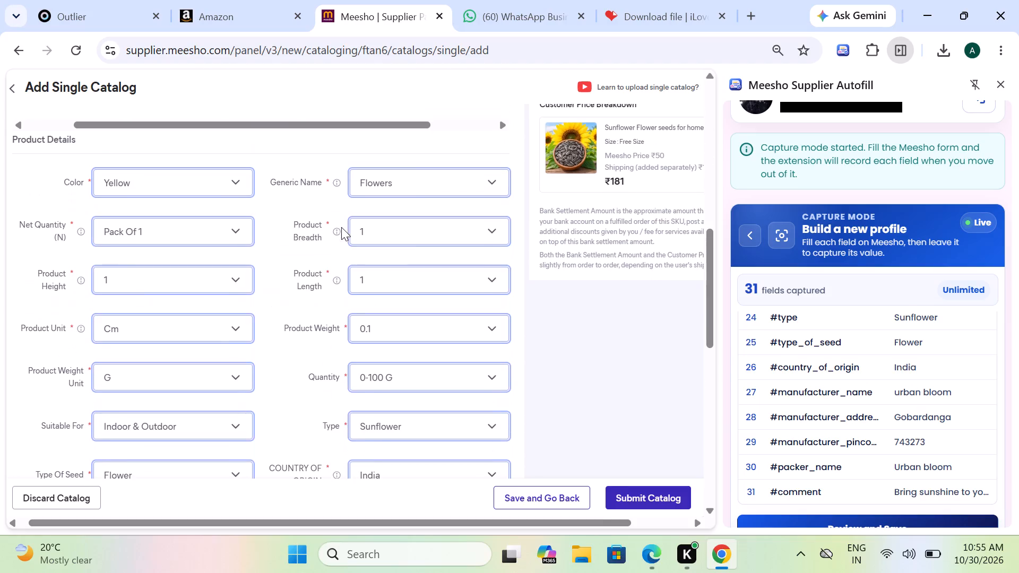
click(215, 233)
scroll(215, 309, down, 8)
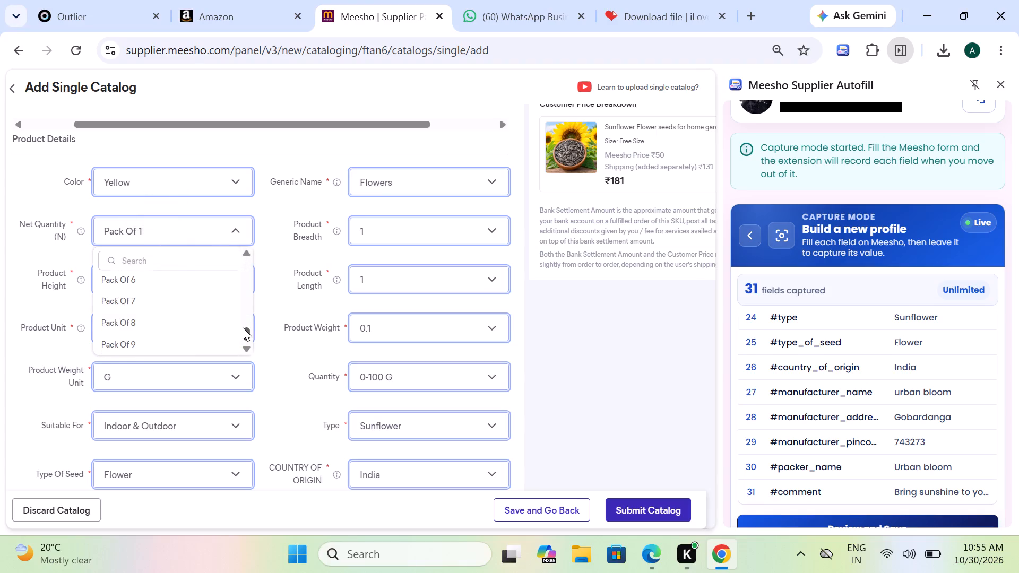
scroll(197, 318, up, 4)
scroll(198, 315, down, 2)
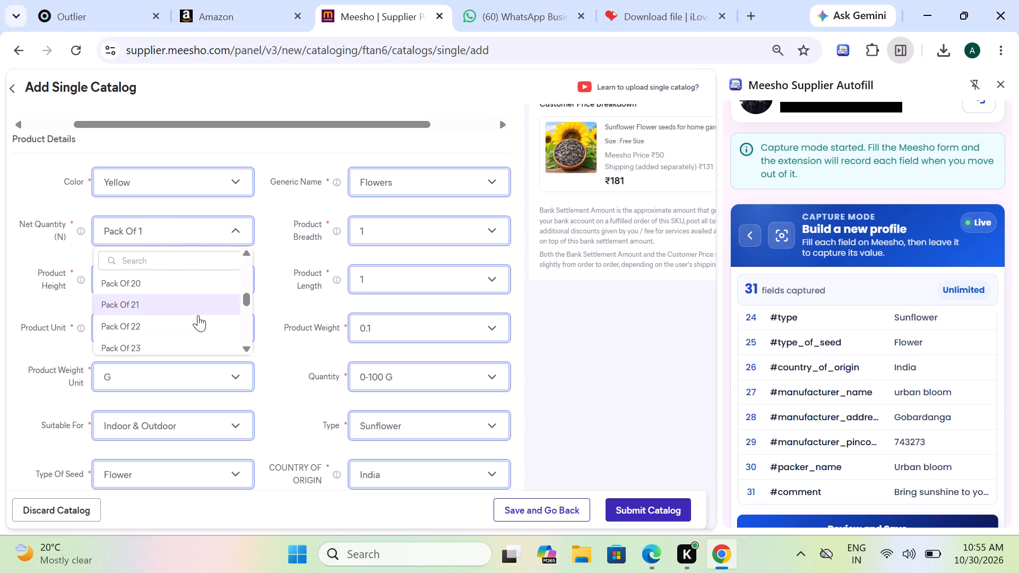
scroll(198, 315, up, 4)
Search the Net Quantity (N) options for 50, clear the search and close the list without changing the selection.
click(125, 256)
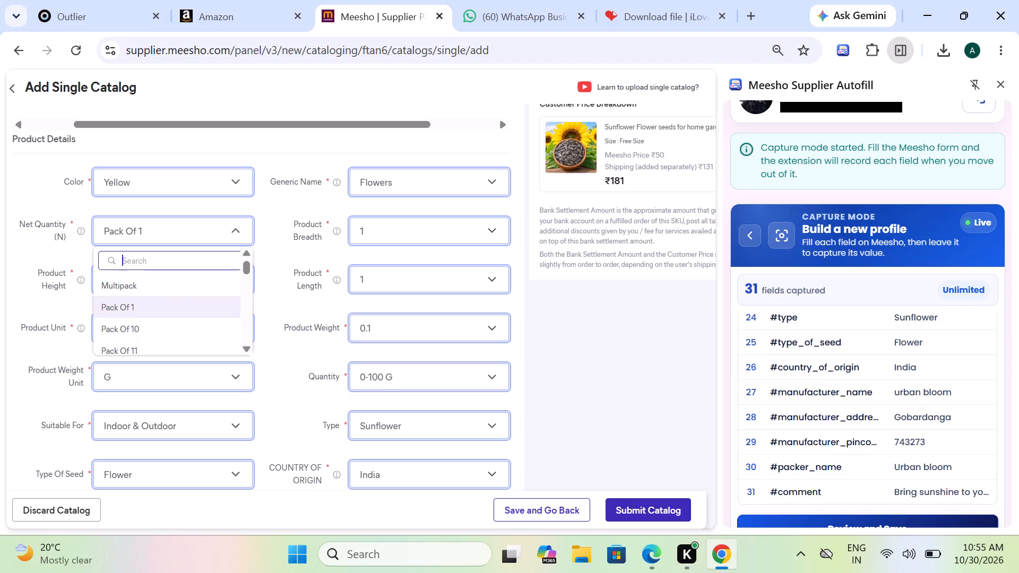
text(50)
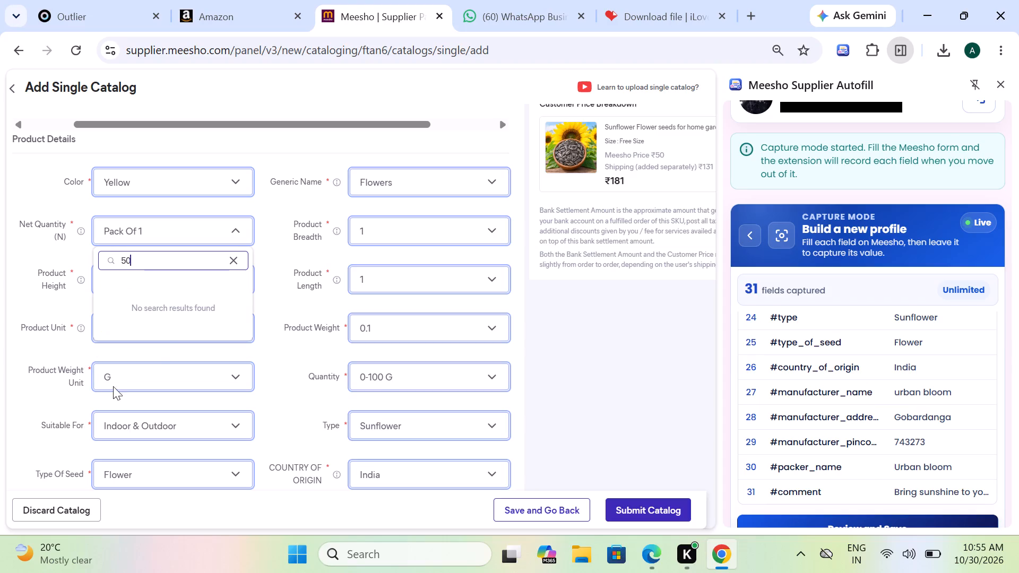
double_click(163, 319)
click(165, 306)
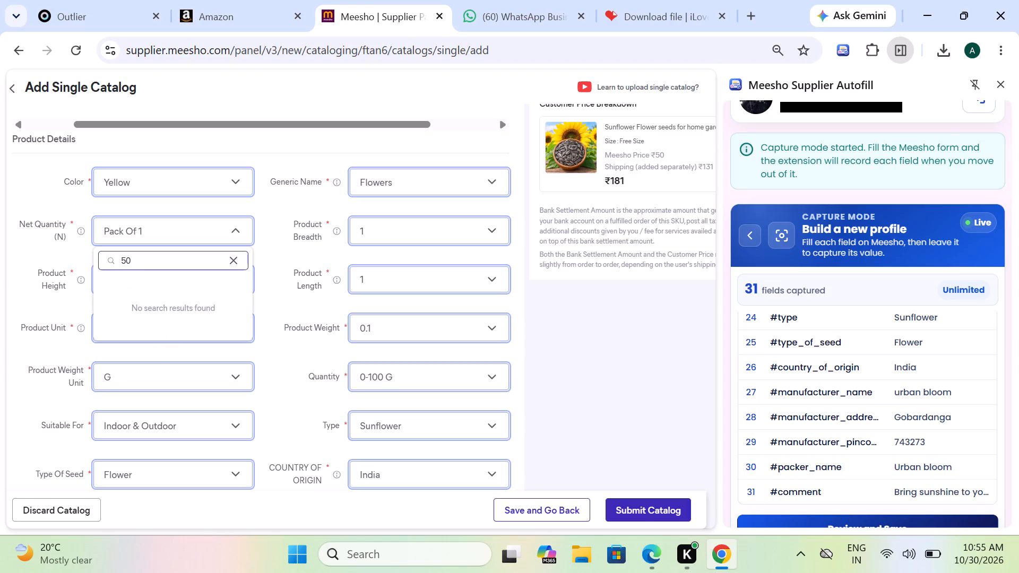
click(236, 259)
click(186, 262)
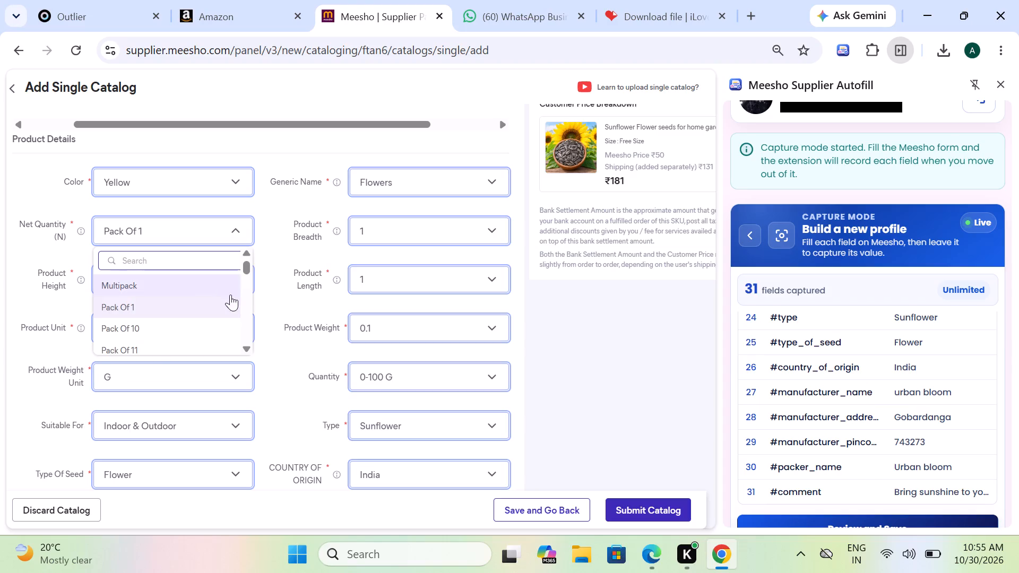
click(276, 305)
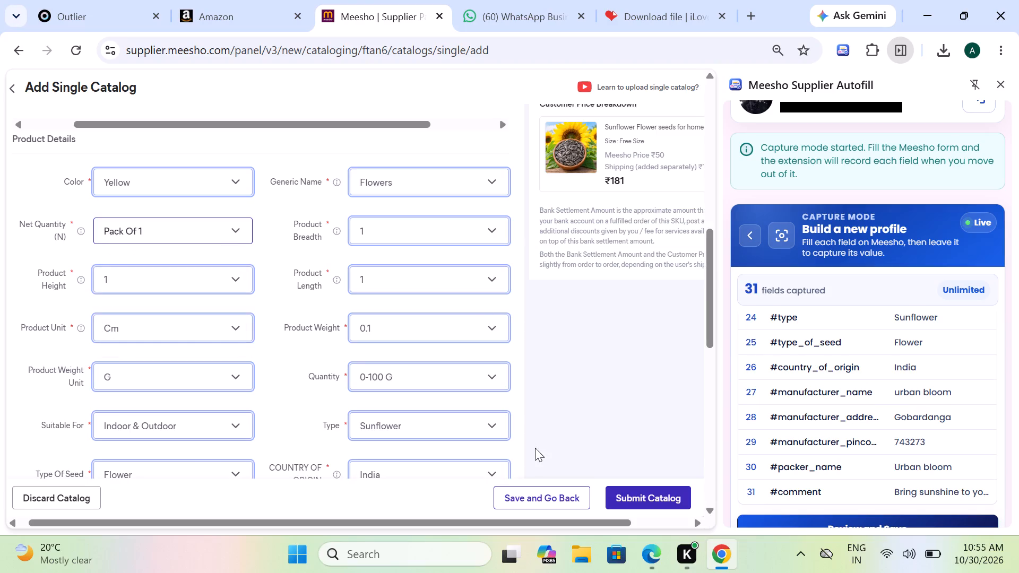
Add three more product images from Downloads: the hand-held seed packet, the sunflower plant and the multi-picture planting guide.
scroll(534, 317, up, 4)
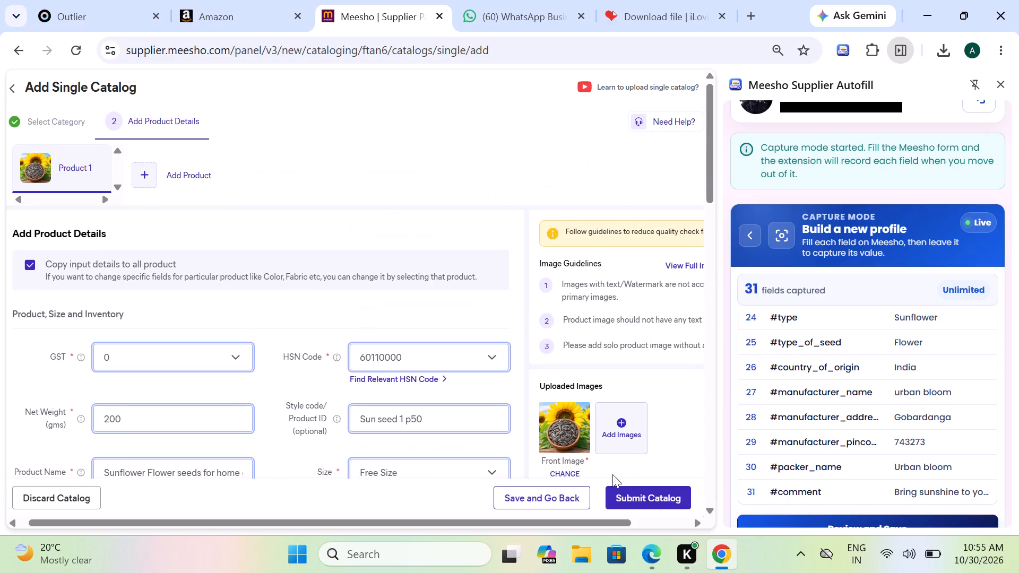
click(612, 439)
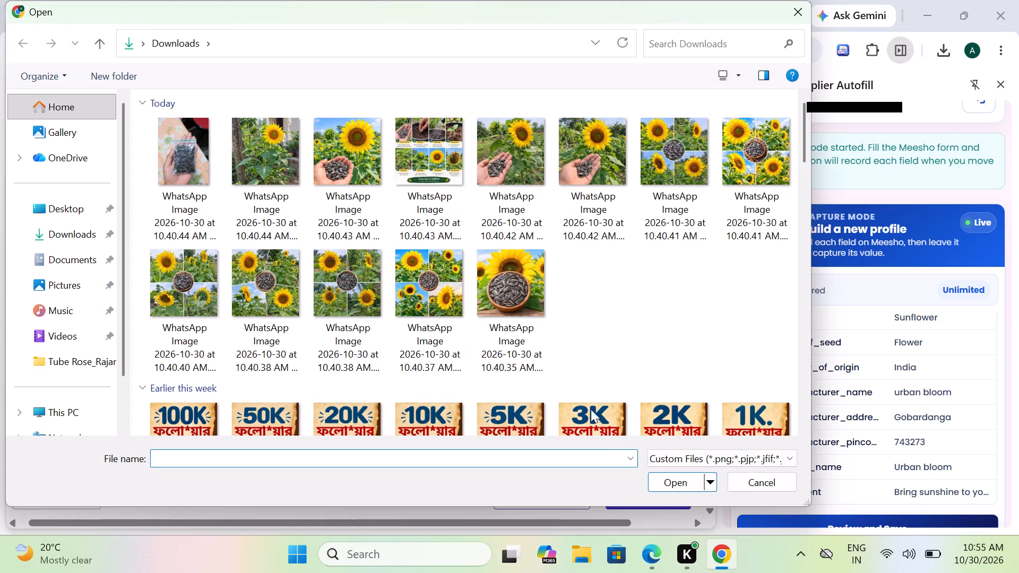
ctrl+click(268, 170)
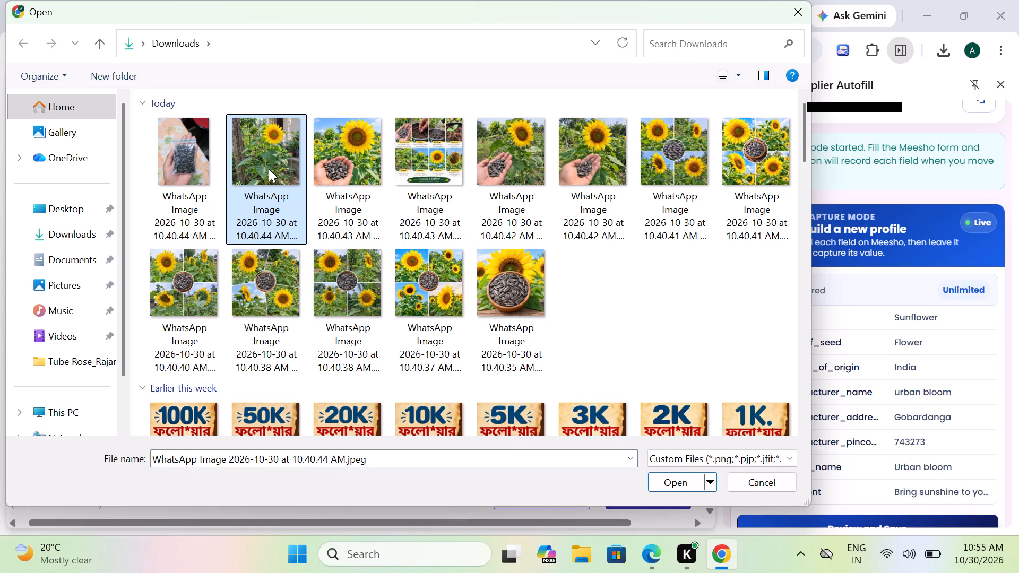
ctrl+click(192, 170)
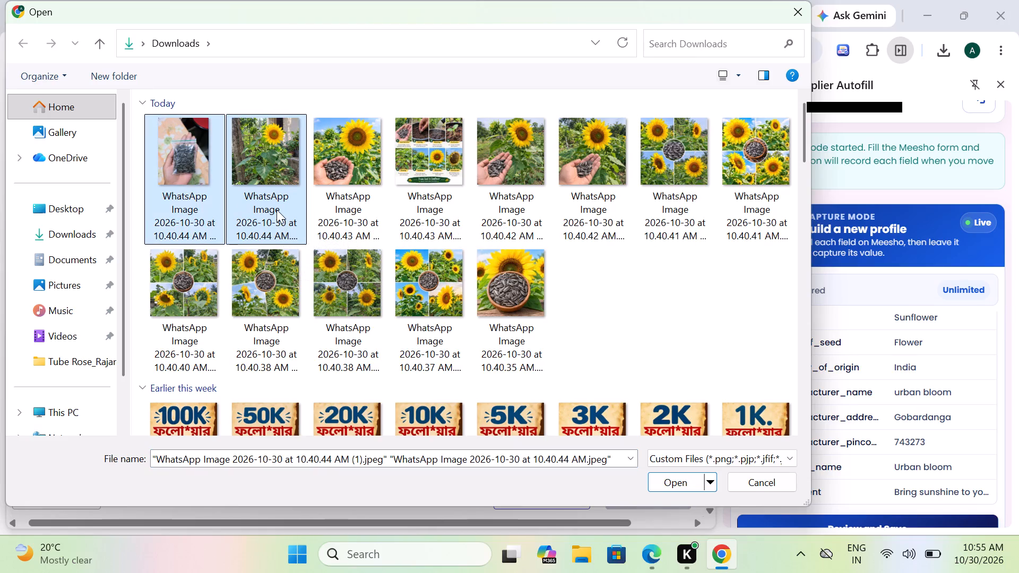
ctrl+click(438, 175)
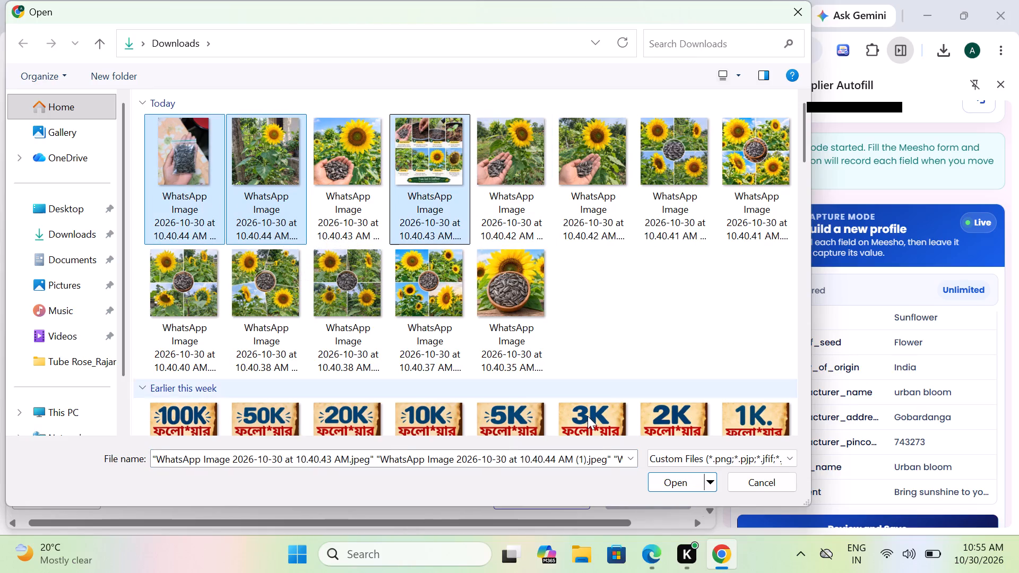
click(654, 483)
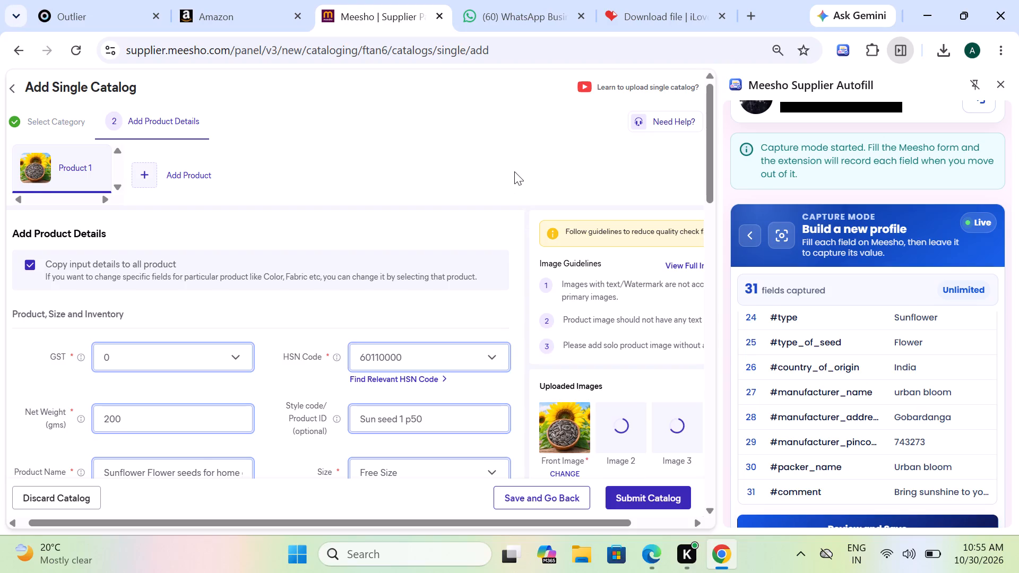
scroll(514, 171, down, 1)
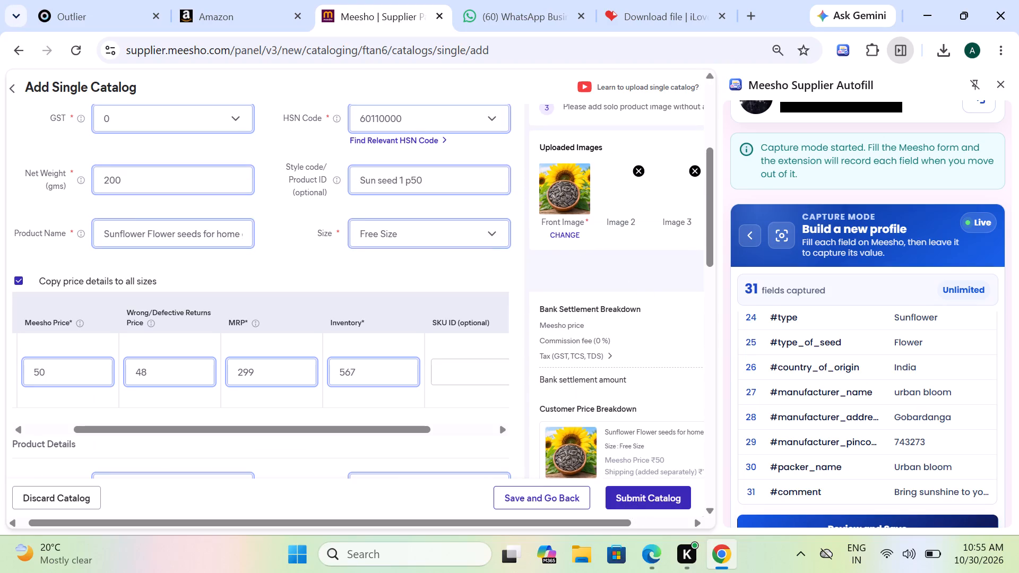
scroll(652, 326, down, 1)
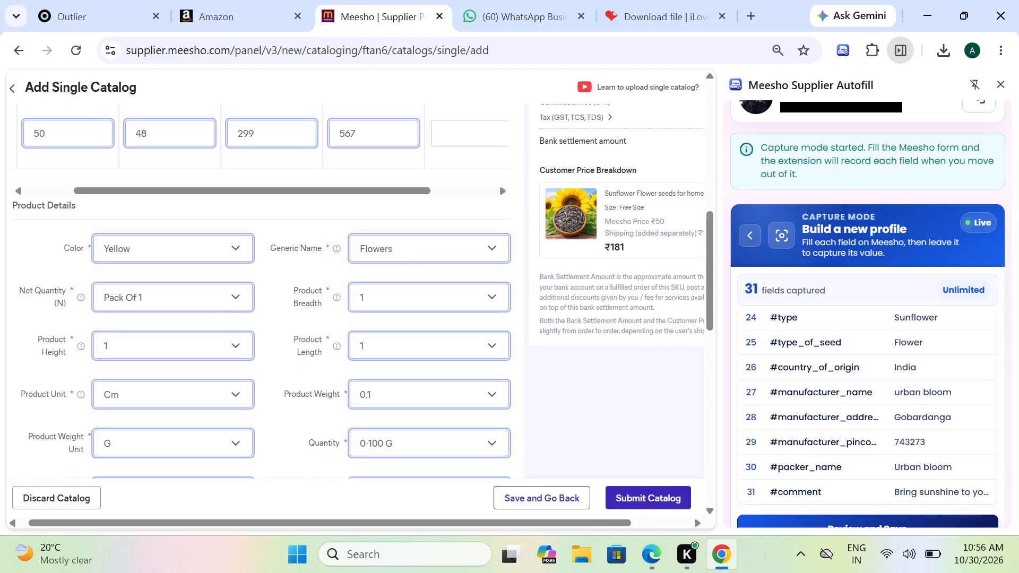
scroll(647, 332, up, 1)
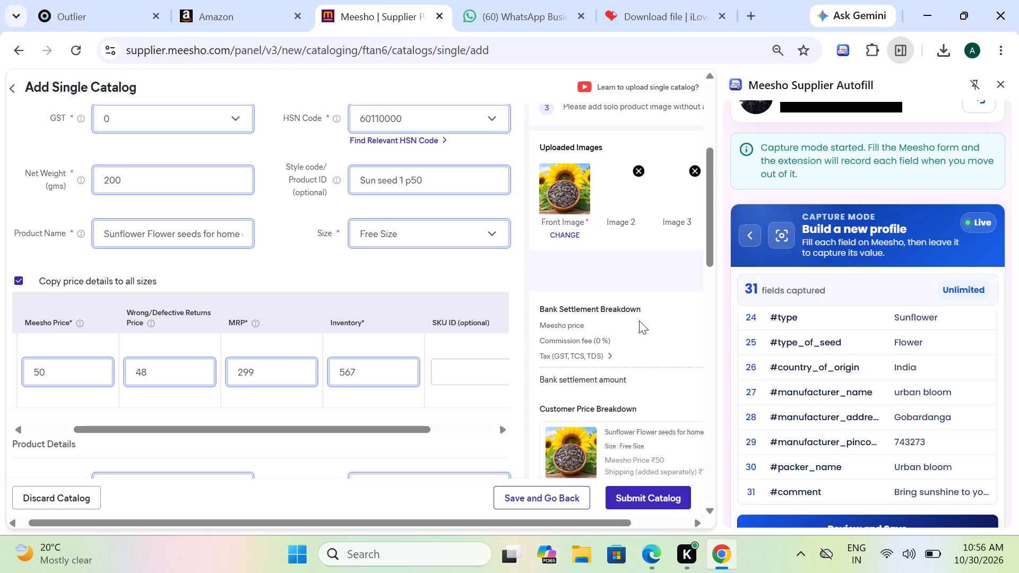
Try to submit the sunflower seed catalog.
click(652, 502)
Review the captured autofill fields and save them as a profile named Sun f 50.
scroll(891, 402, down, 2)
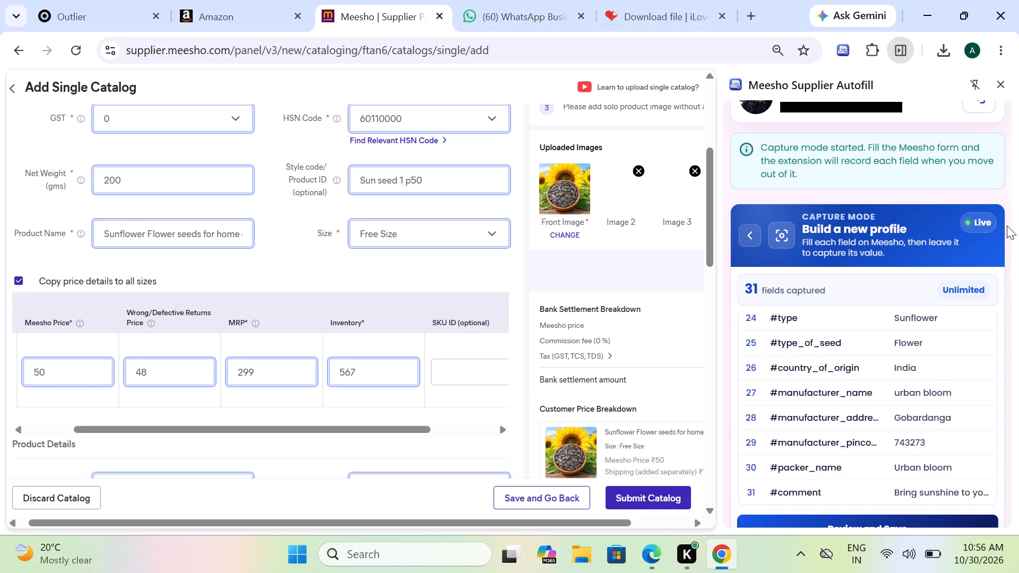
scroll(844, 188, down, 3)
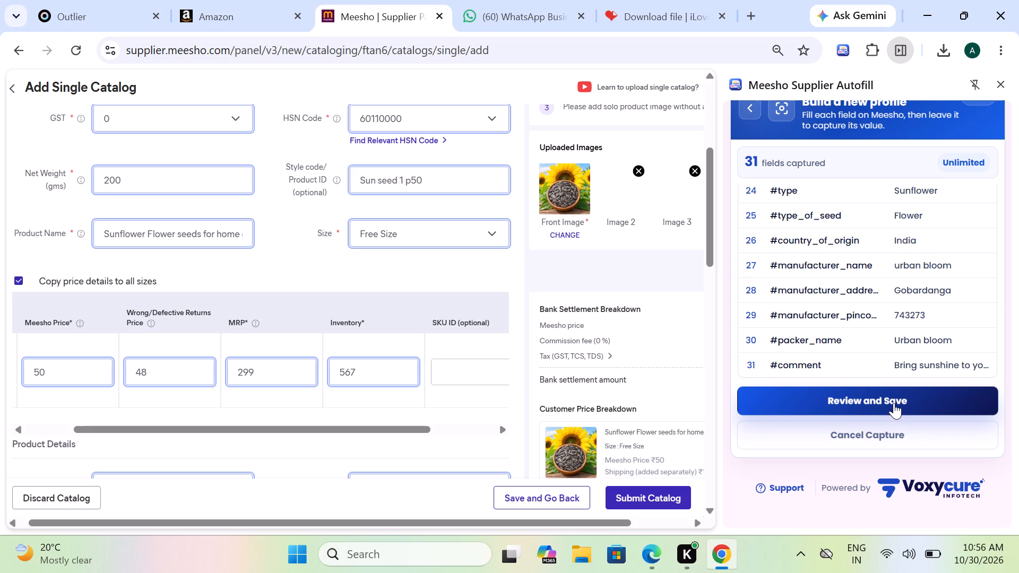
click(893, 401)
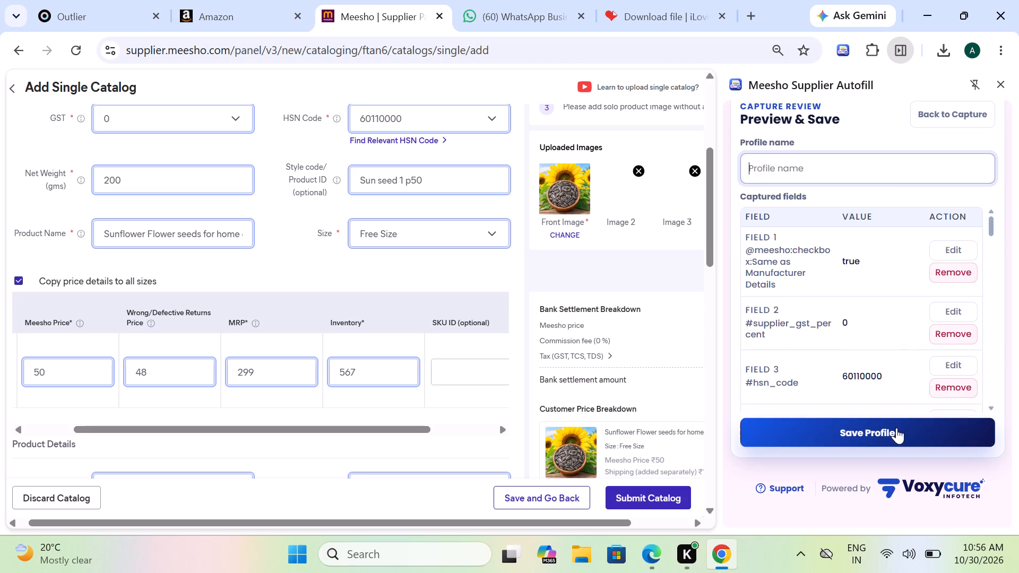
click(789, 168)
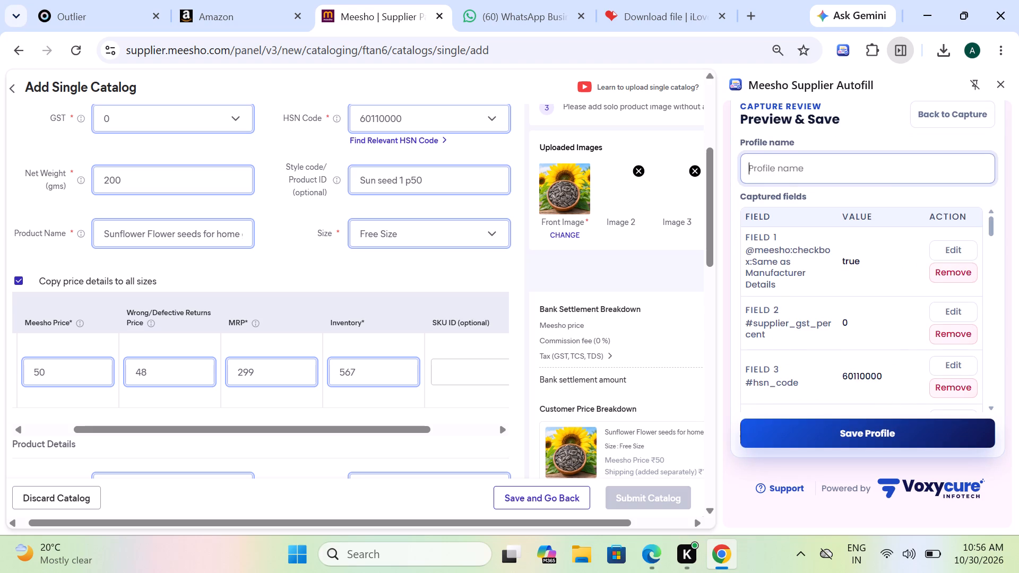
text(Sun)
key(space)
text(f)
key(space)
key(5)
key(0)
scroll(383, 267, down, 2)
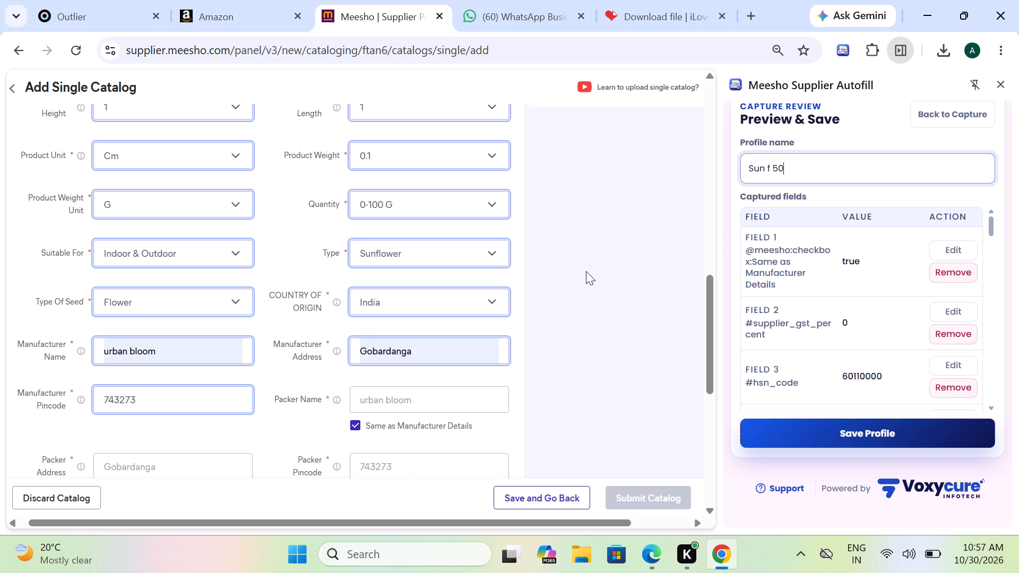
click(896, 430)
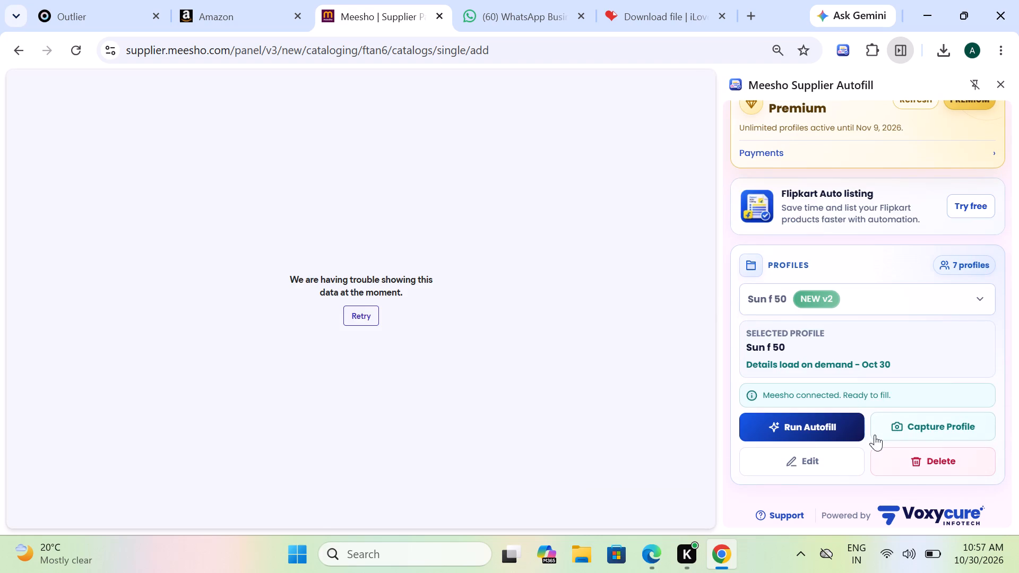
Retry loading the catalog data and reopen the Flowers draft created on 30 Oct for editing.
click(362, 312)
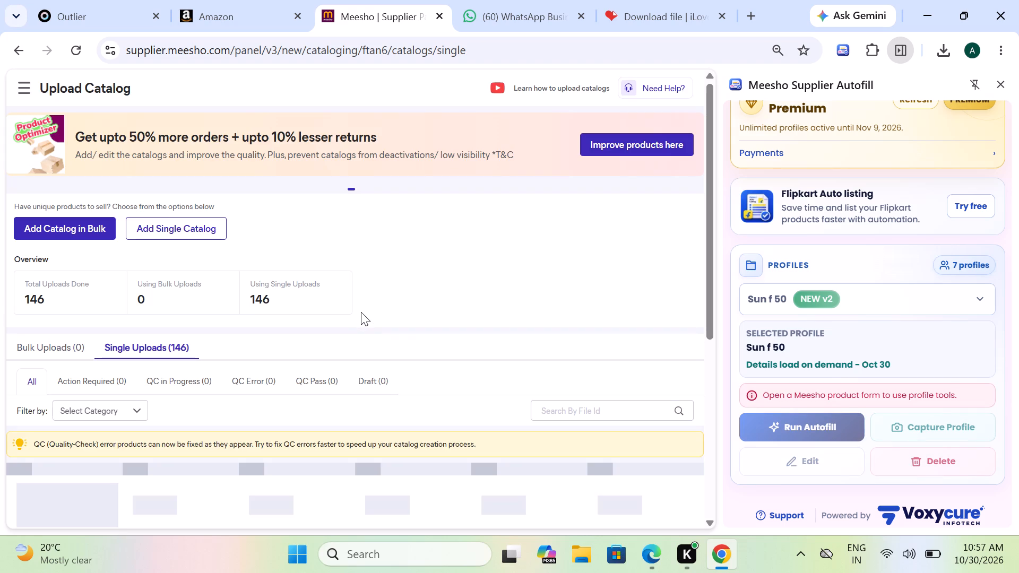
scroll(373, 298, down, 1)
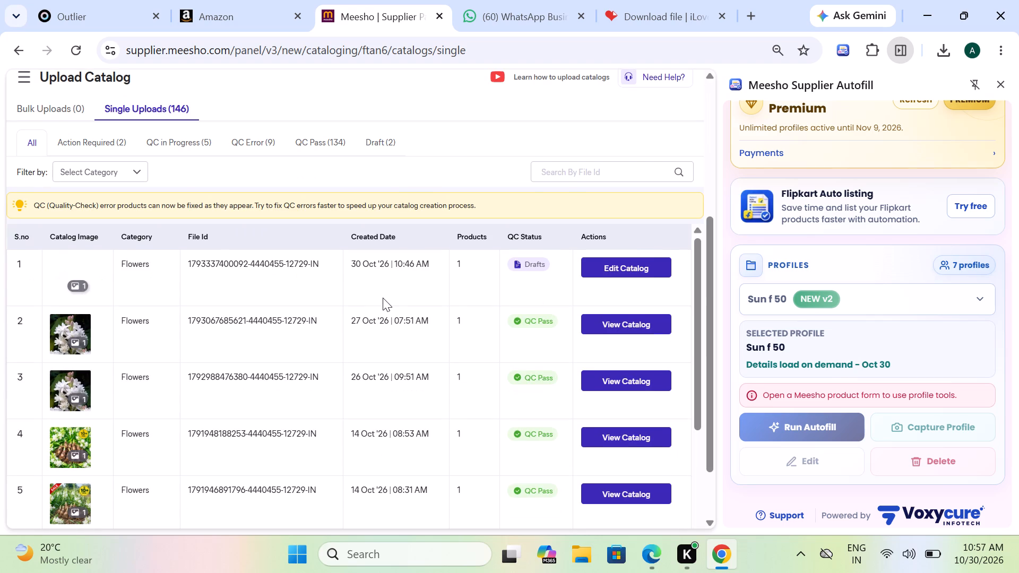
click(529, 264)
click(610, 267)
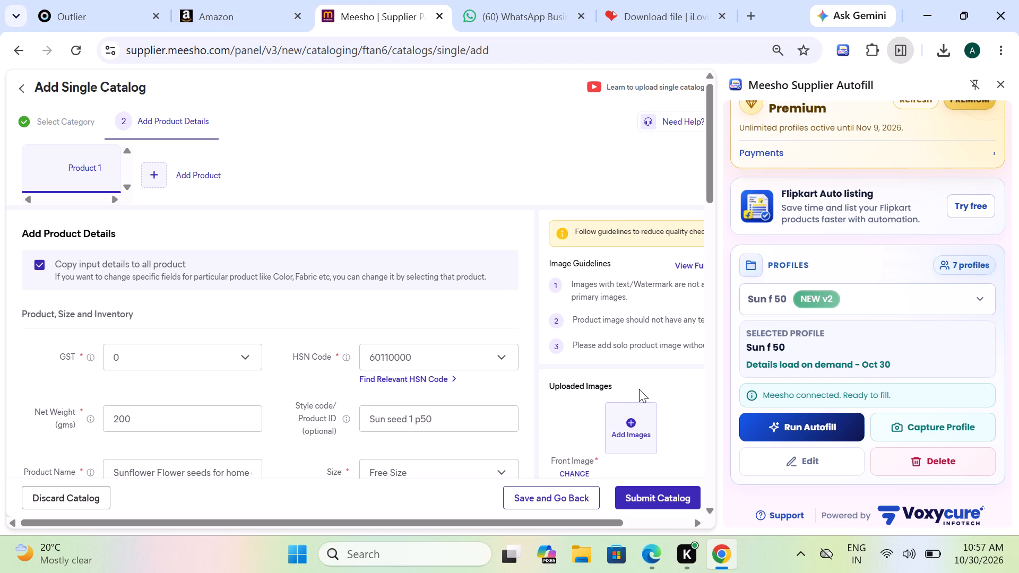
Mark the draft's packer details as Same as Manufacturer Details.
scroll(639, 389, down, 1)
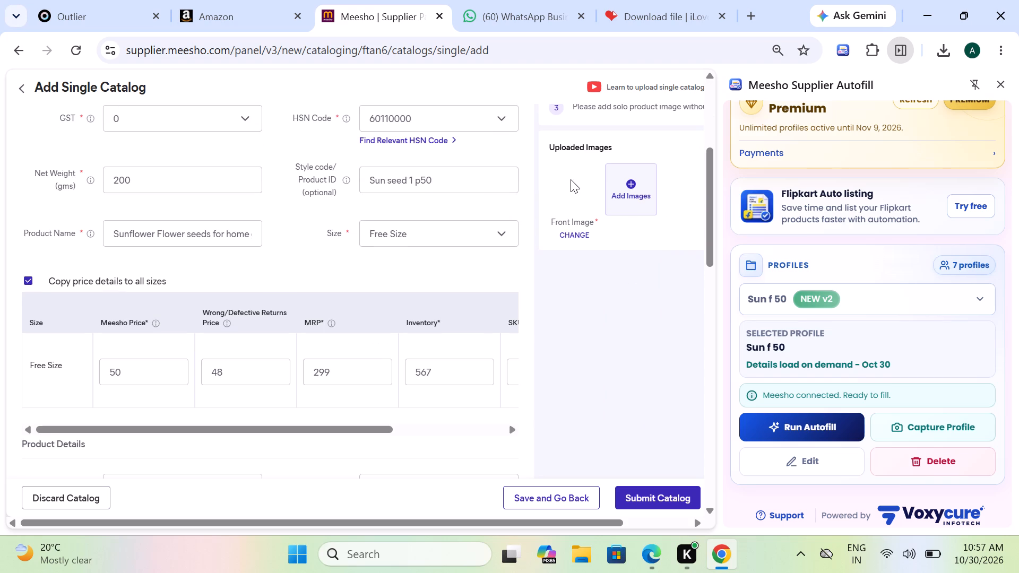
scroll(563, 278, down, 3)
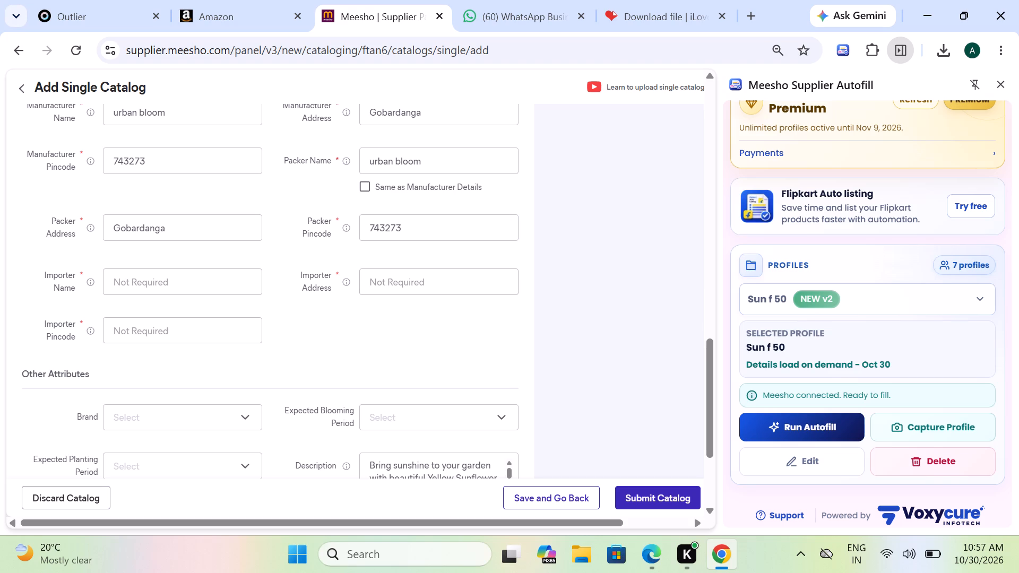
click(364, 186)
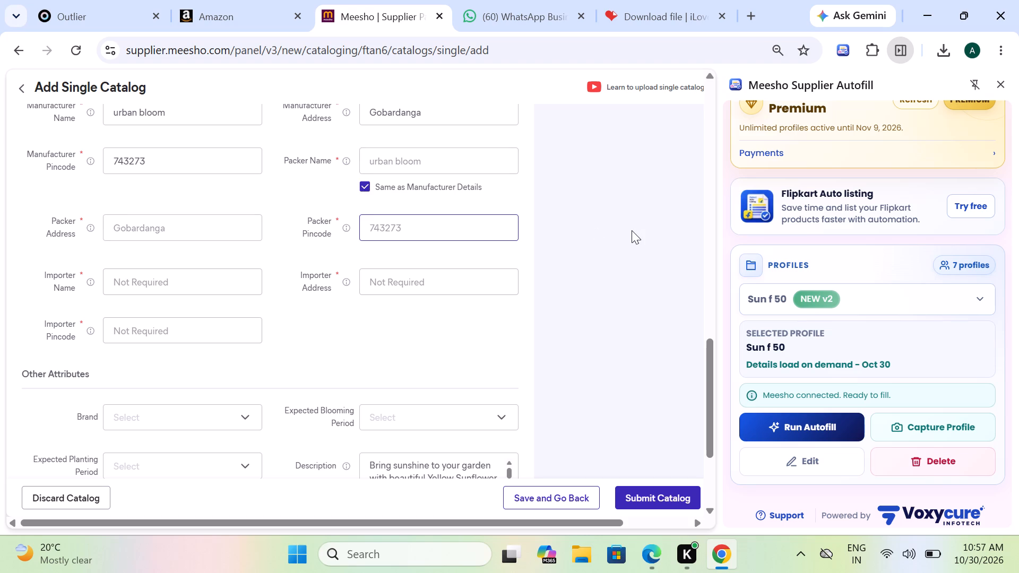
Add three product images from Downloads: the hand-held seed packet, the sunflower plant in the garden and the multi-photo planting collage.
scroll(602, 224, down, 2)
scroll(634, 268, up, 5)
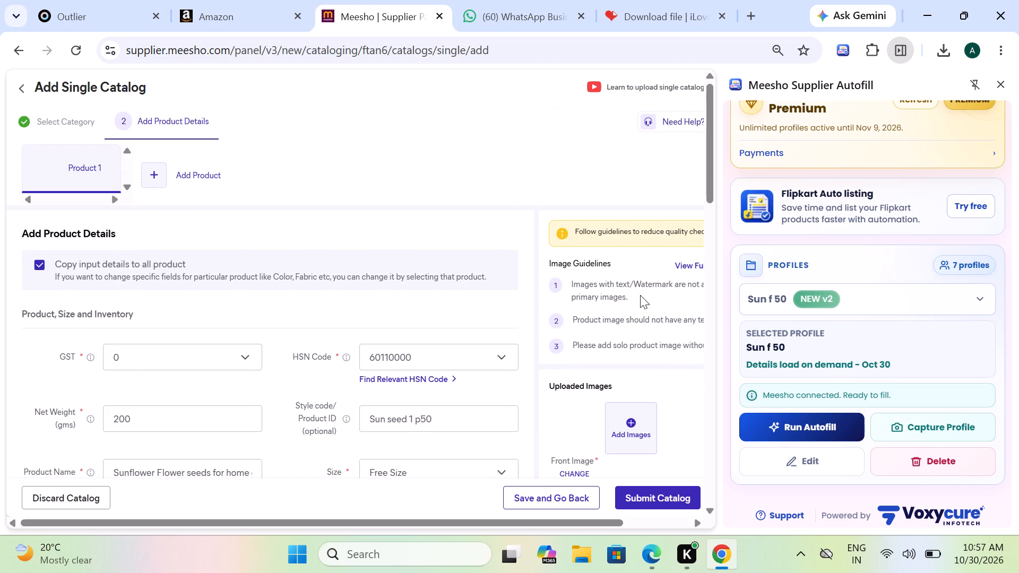
click(580, 438)
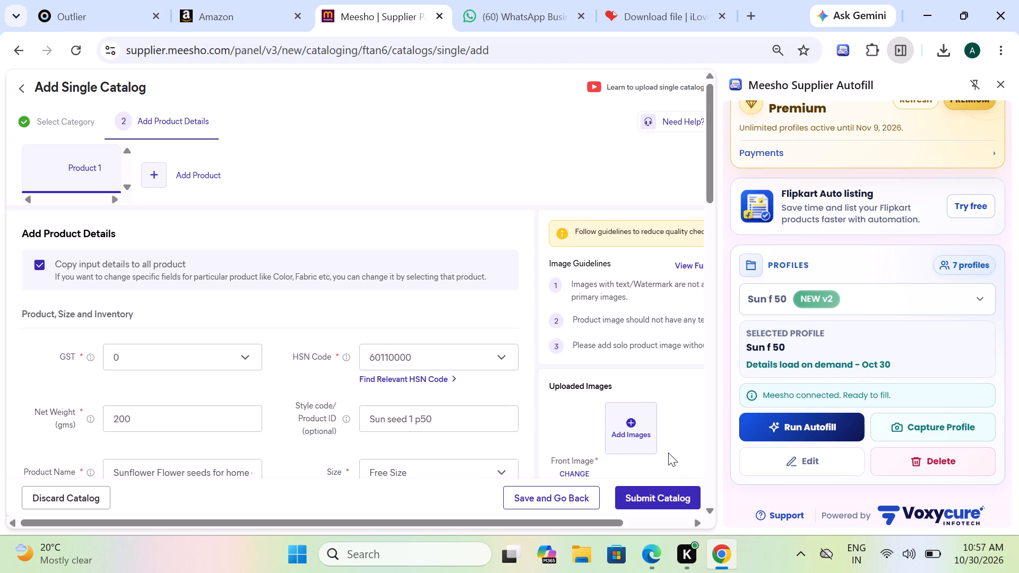
click(639, 435)
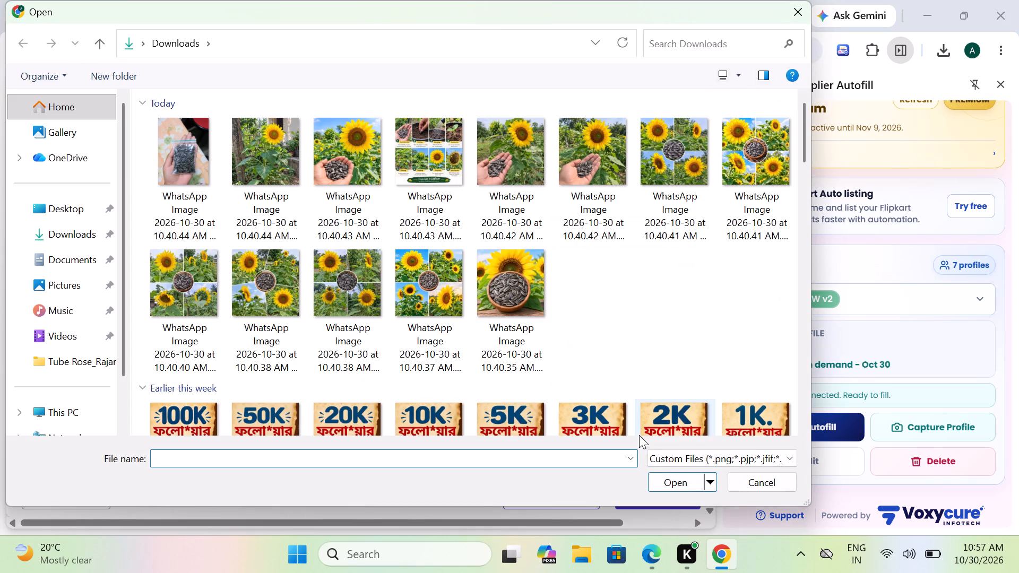
ctrl+click(280, 169)
ctrl+click(193, 162)
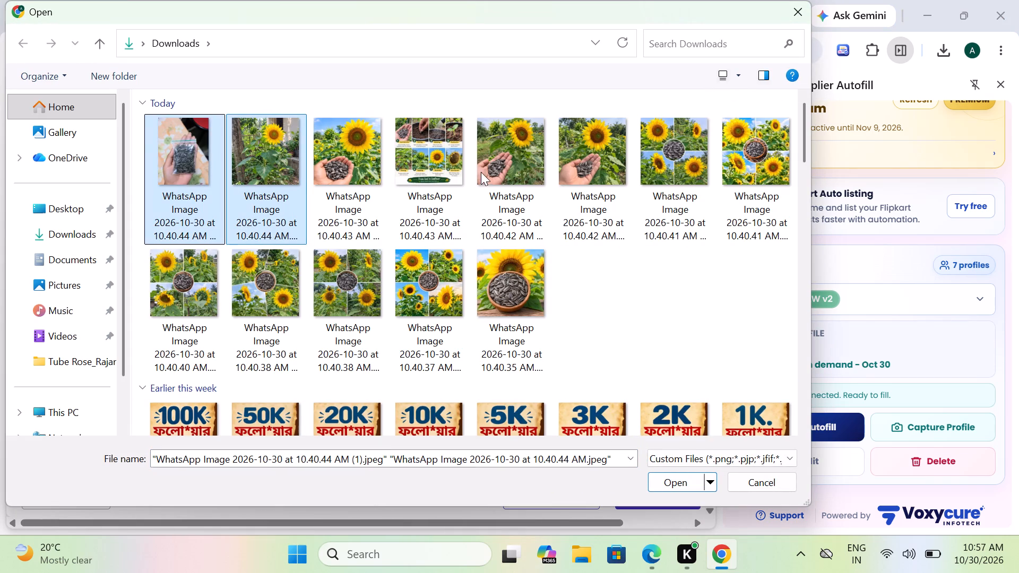
ctrl+click(430, 158)
click(679, 482)
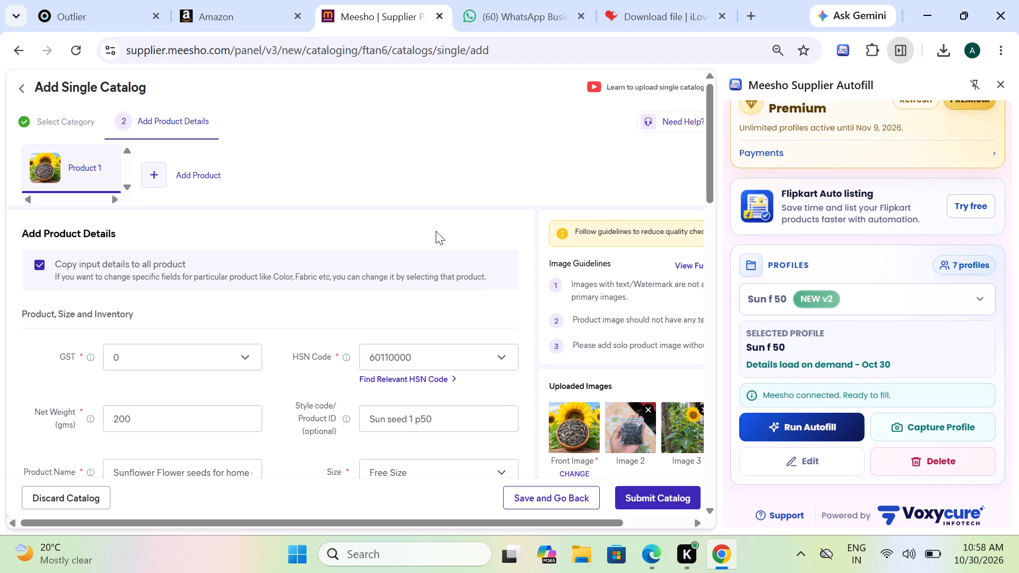
Submit the sunflower seed catalog for quality check, declaring its products not branded or illegal, and dismiss the ad campaign offer.
scroll(422, 225, down, 1)
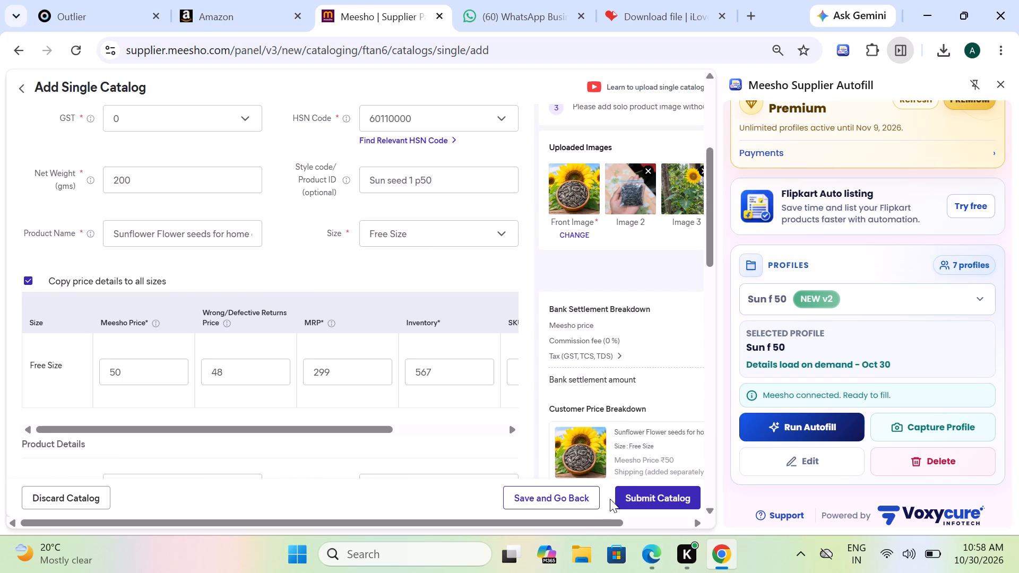
scroll(578, 347, down, 1)
click(660, 497)
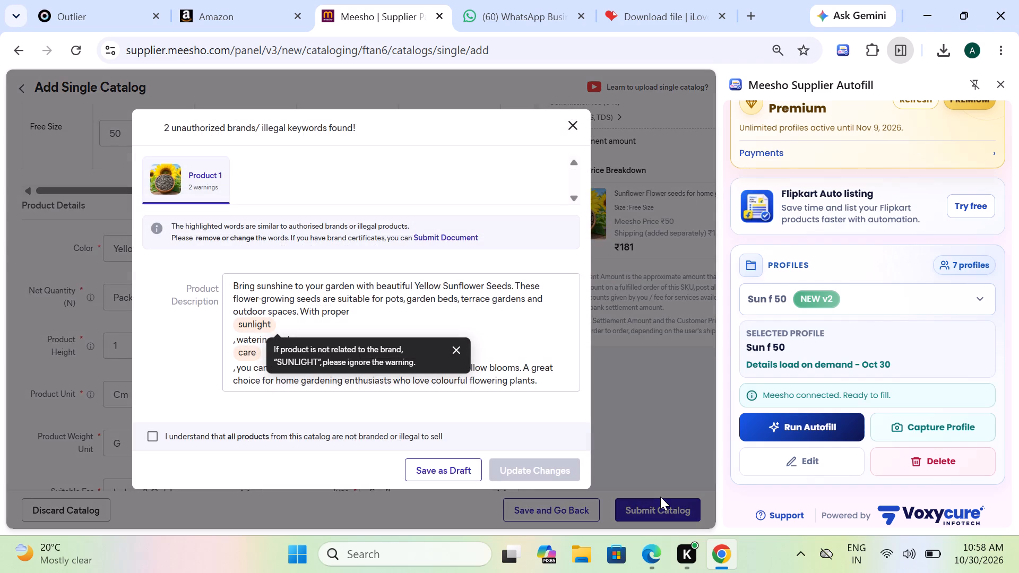
click(151, 438)
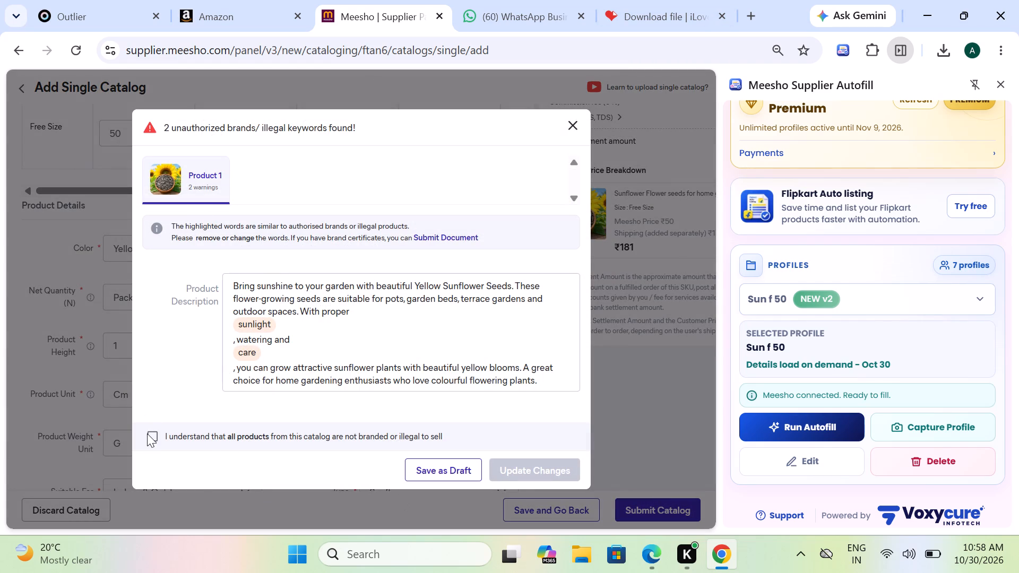
click(152, 439)
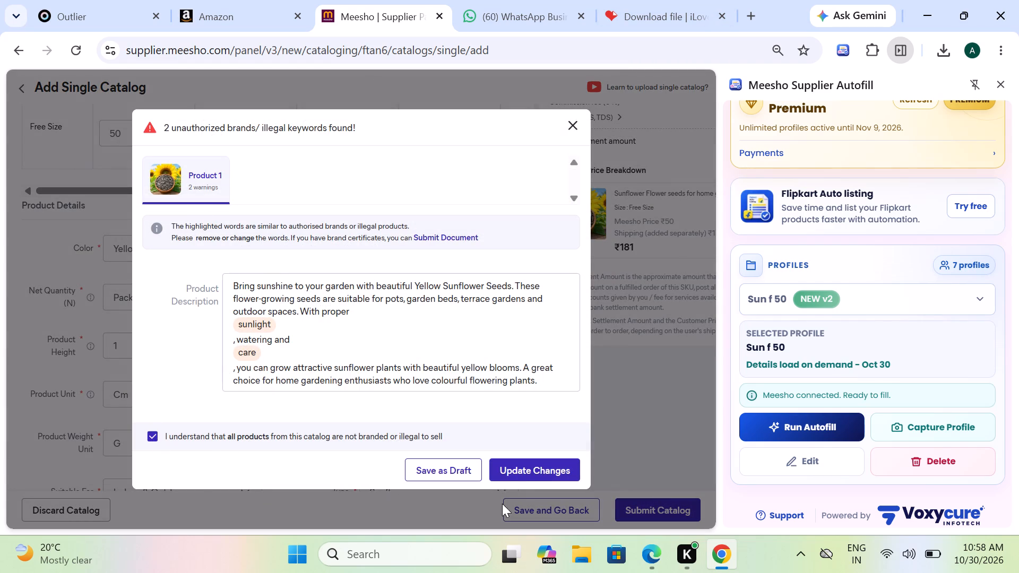
click(519, 468)
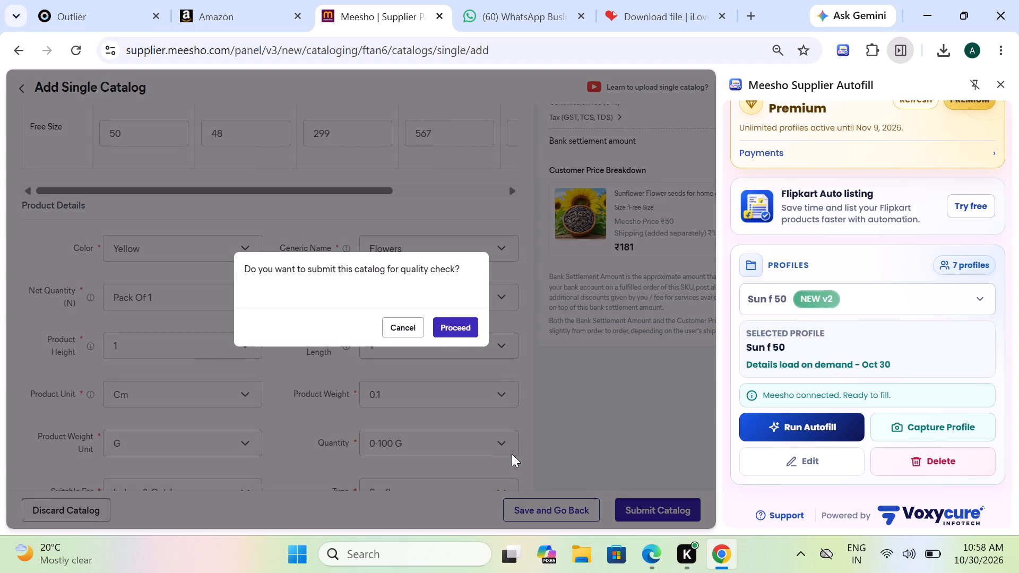
click(455, 329)
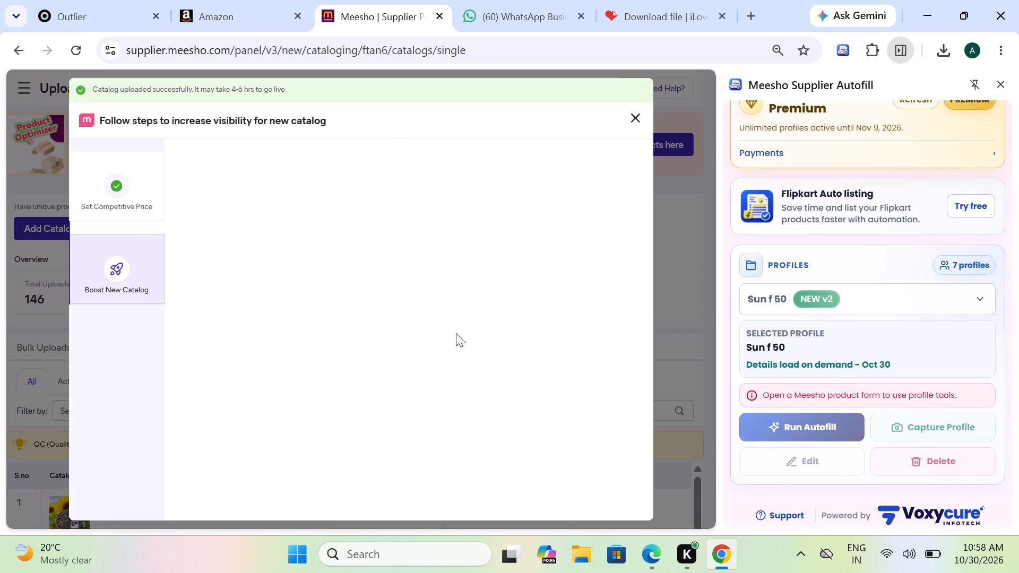
click(633, 119)
Close the Download file, Amazon and Outlier browser tabs, keeping the Meesho Supplier Panel and WhatsApp Business open.
click(722, 20)
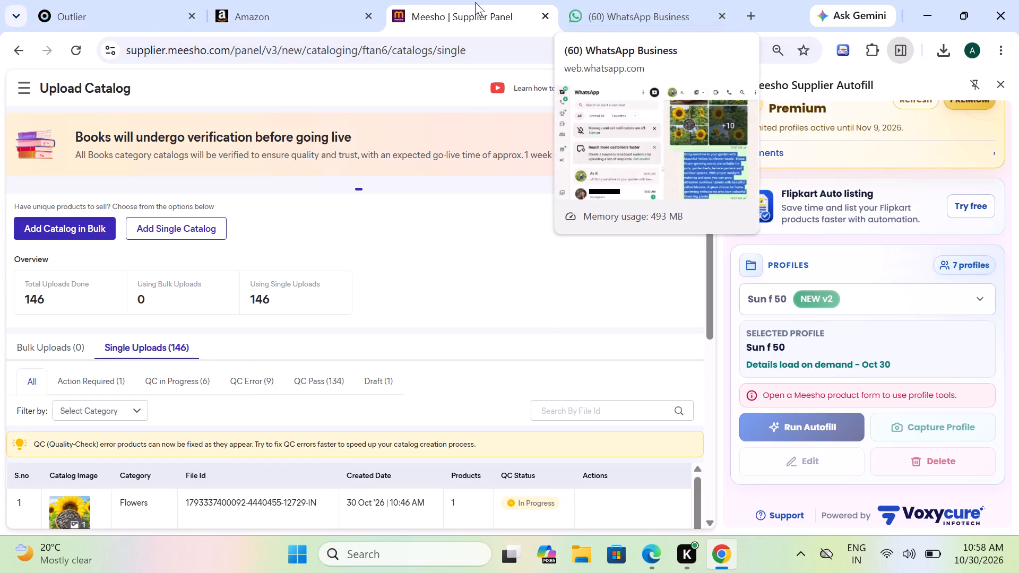
click(370, 15)
click(189, 16)
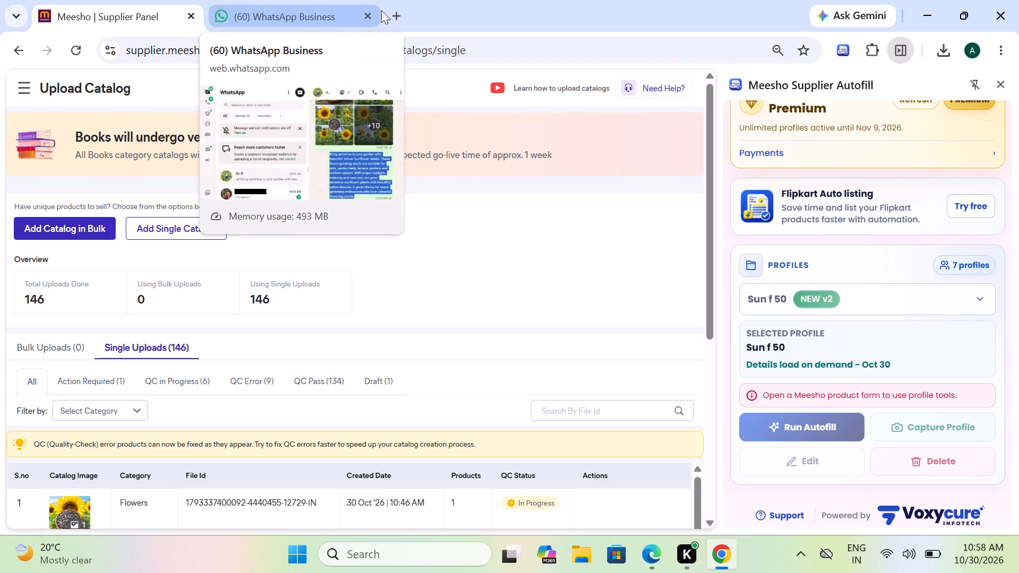
Open the Meesho shopping site in a new tab through a Google search for meesho, and close the Supplier Autofill side pane.
click(395, 11)
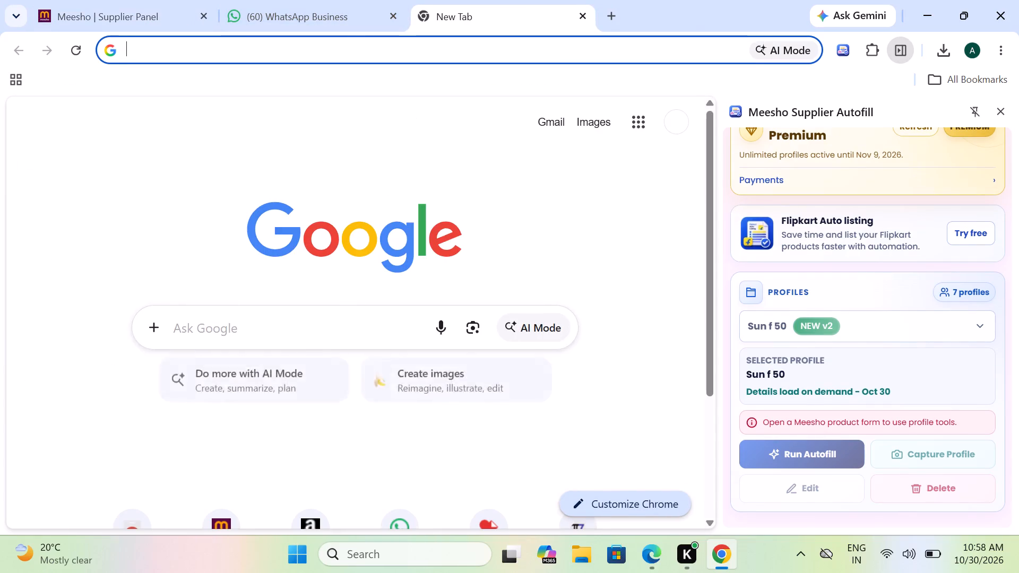
click(342, 327)
click(292, 408)
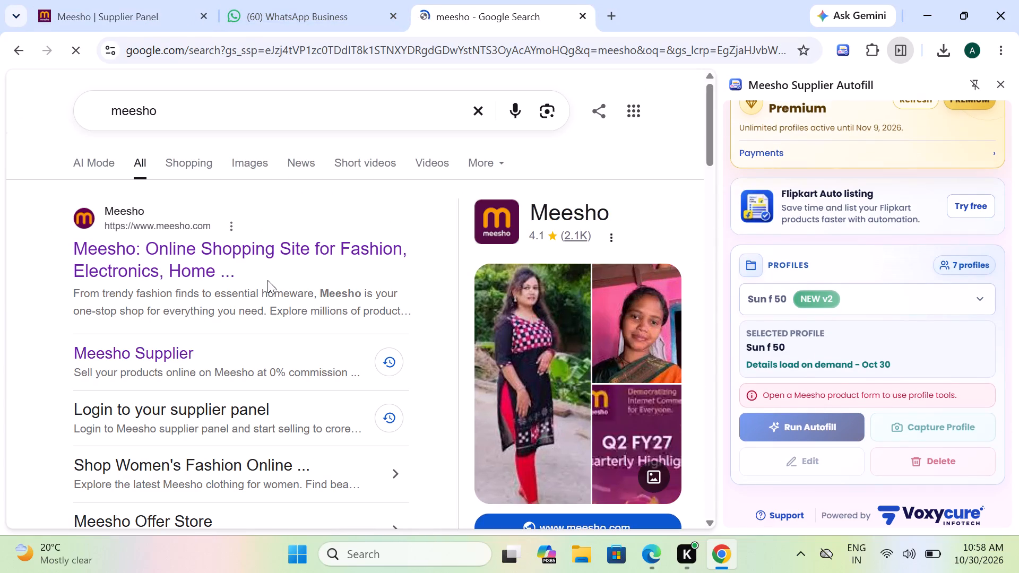
click(266, 258)
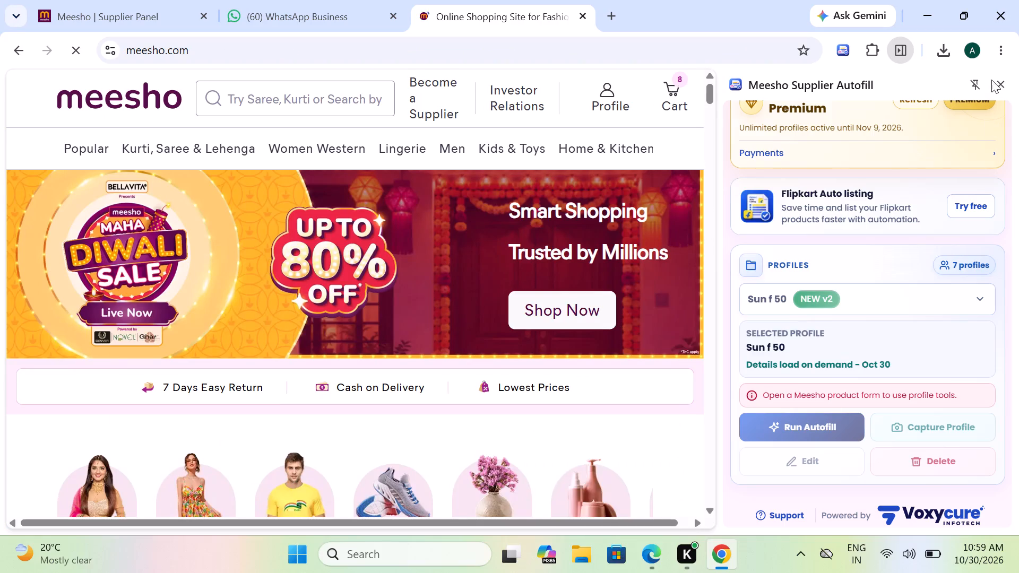
click(997, 75)
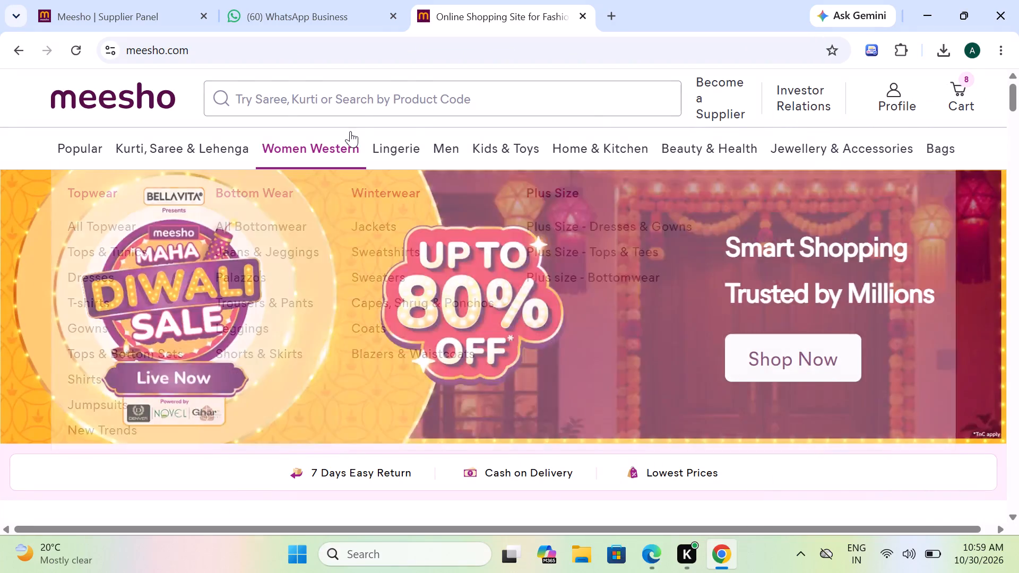
View My Orders from the profile on the Meesho shopping site.
click(899, 90)
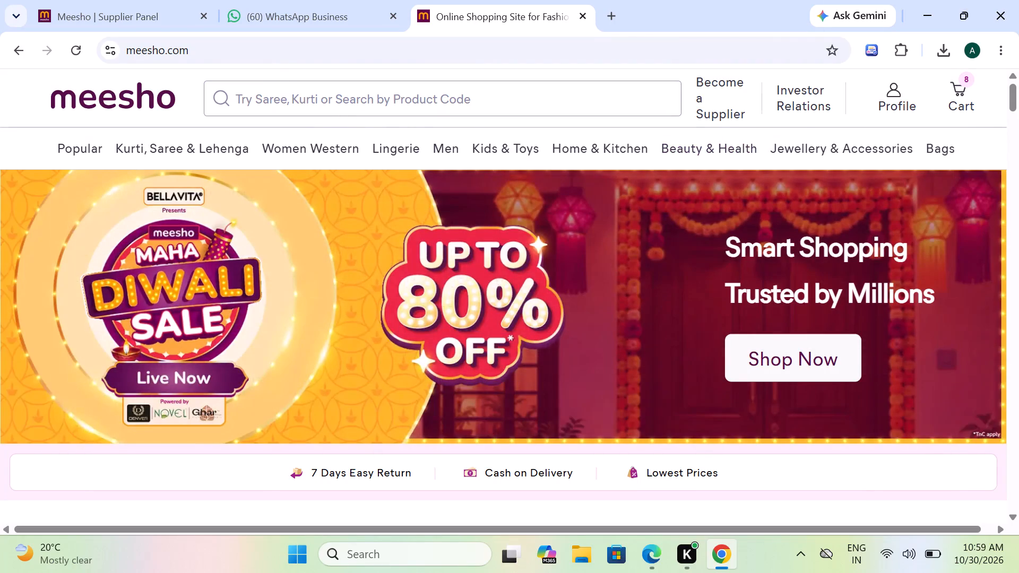
click(909, 94)
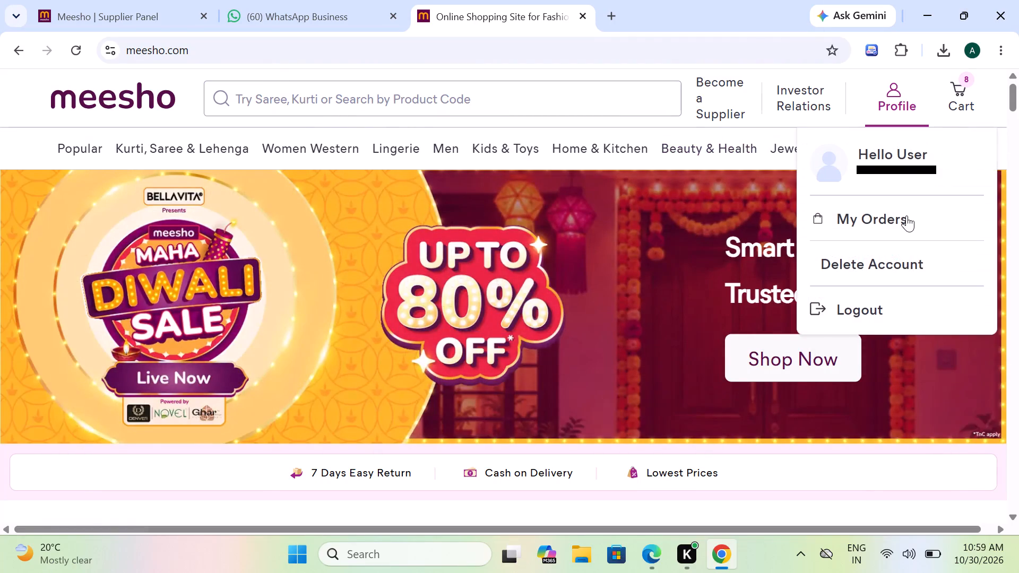
click(906, 215)
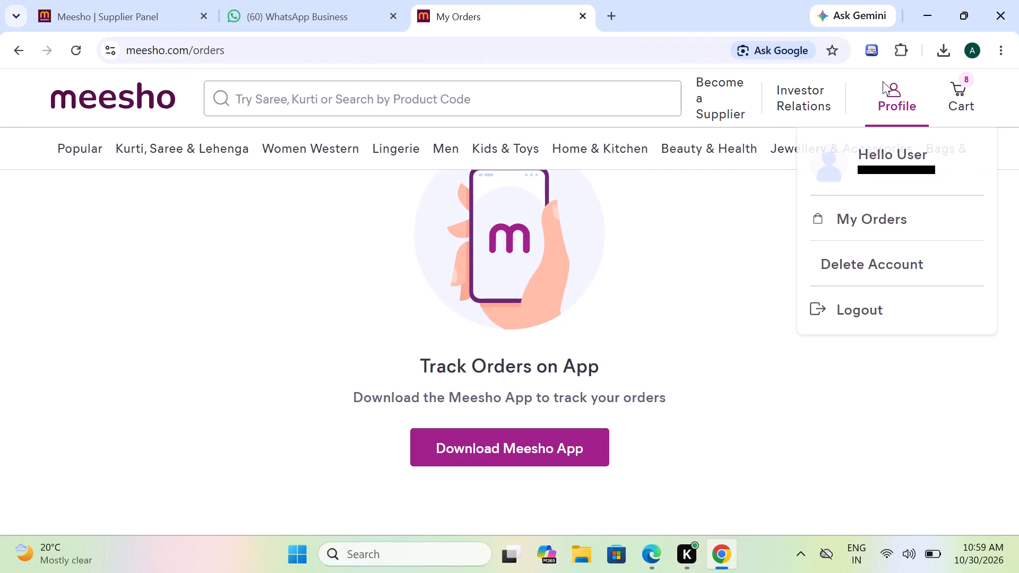
click(896, 87)
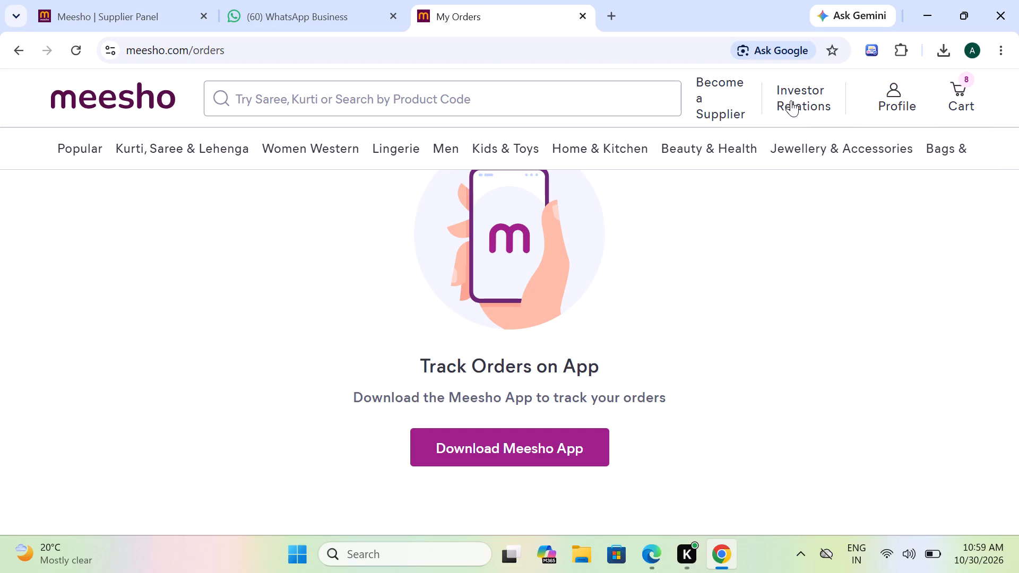
Open the shopping cart on the Meesho site.
click(954, 95)
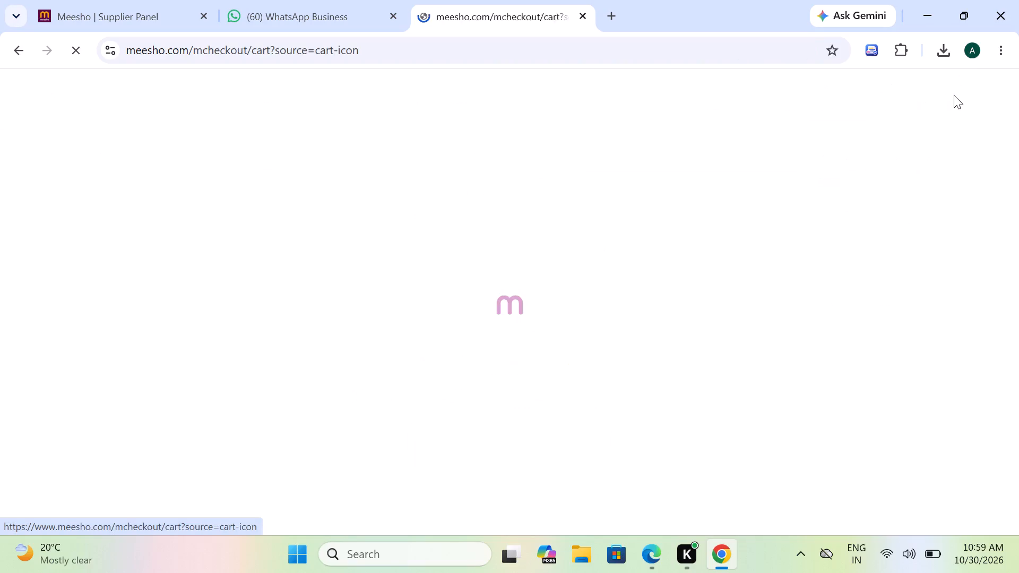
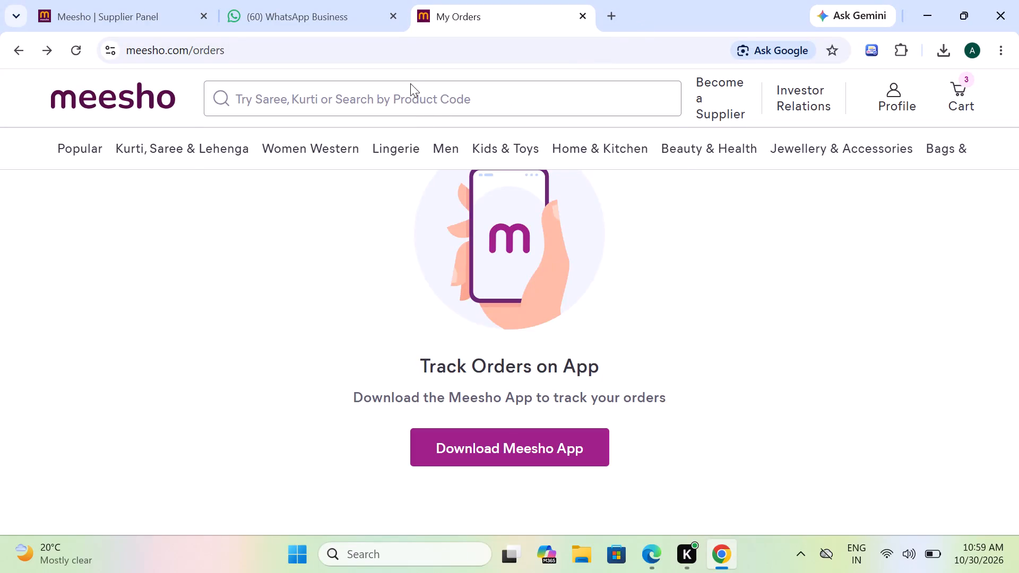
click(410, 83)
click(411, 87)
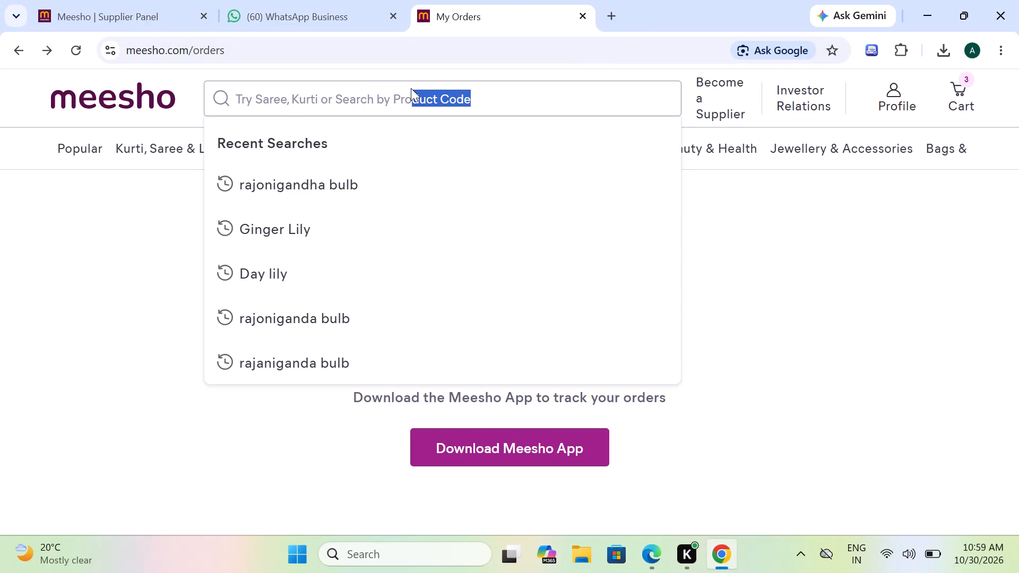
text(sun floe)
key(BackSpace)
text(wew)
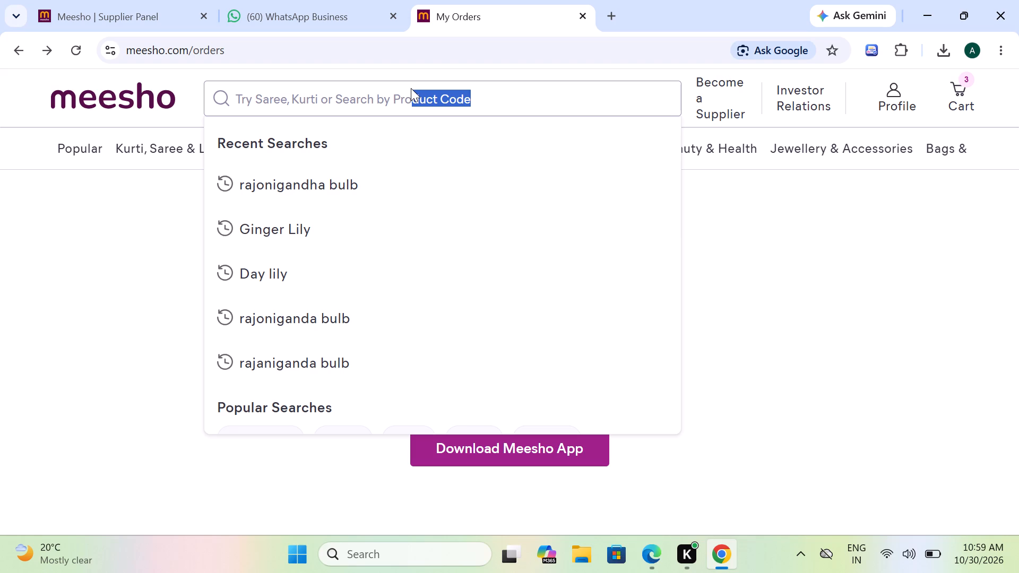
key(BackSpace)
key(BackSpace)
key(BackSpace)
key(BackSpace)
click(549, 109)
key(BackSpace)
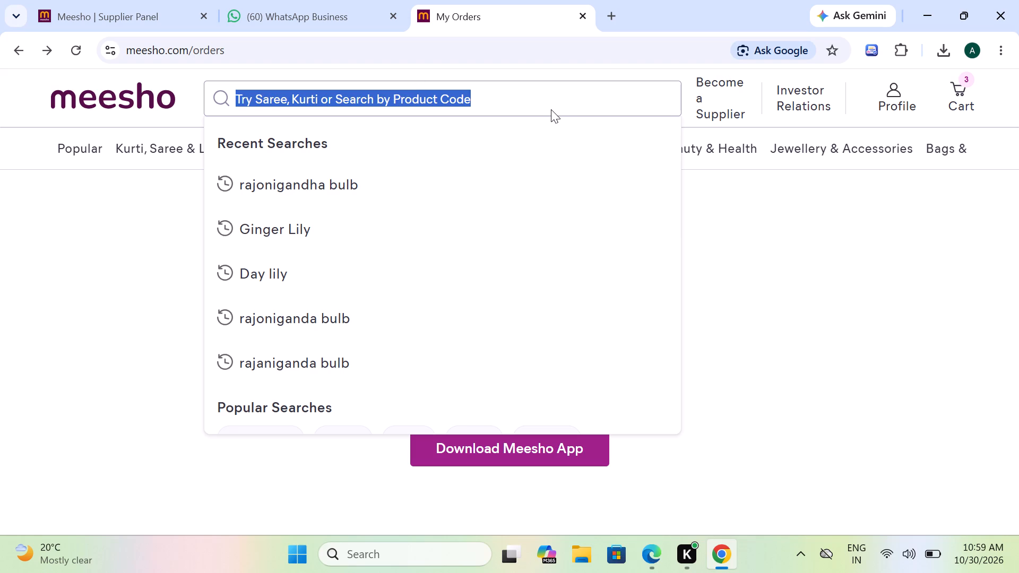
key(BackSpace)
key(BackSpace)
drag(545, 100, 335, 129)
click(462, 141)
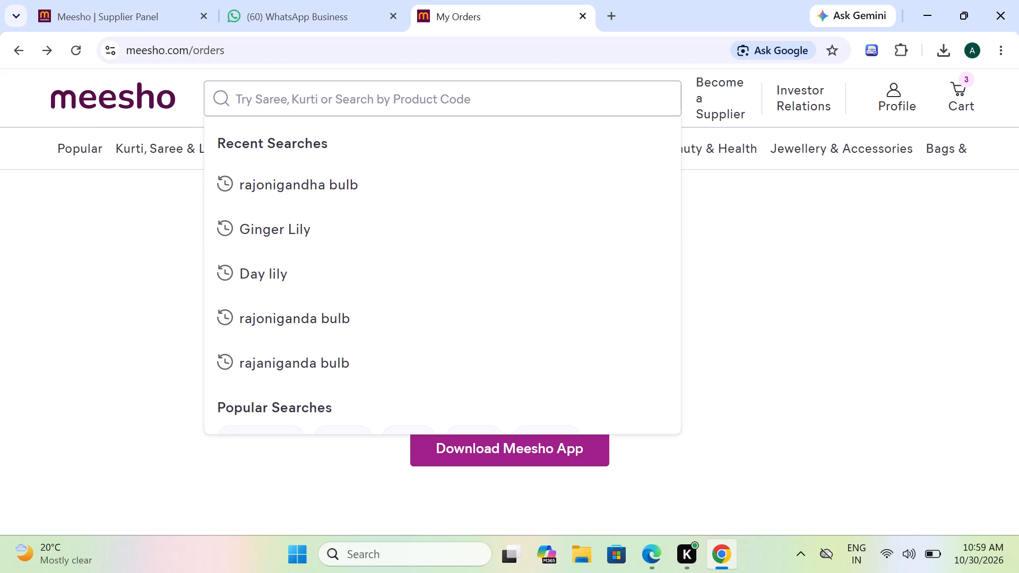
Search the Meesho shopping site for "sunflower seeds for flower".
click(285, 99)
key(s)
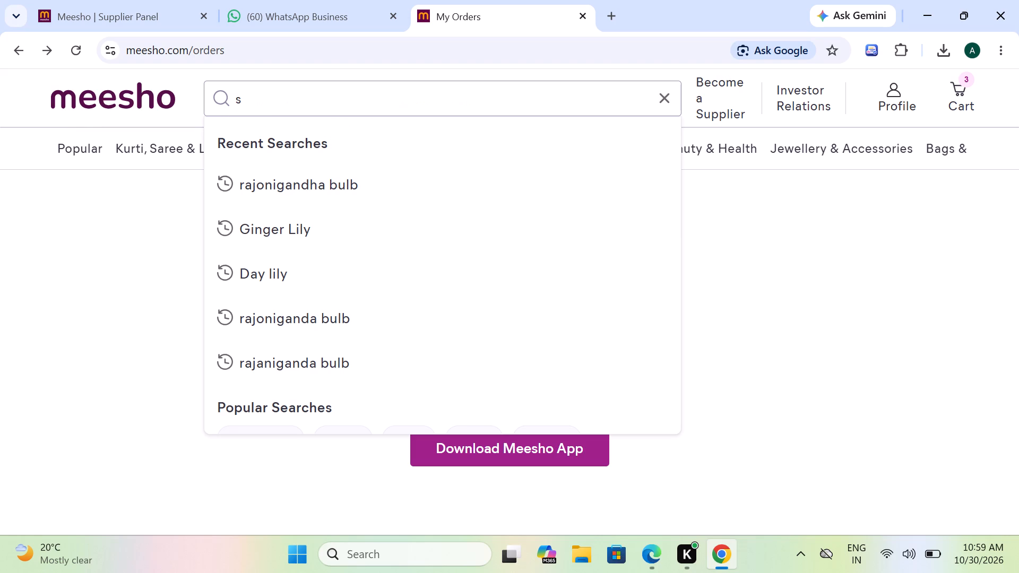
text(un)
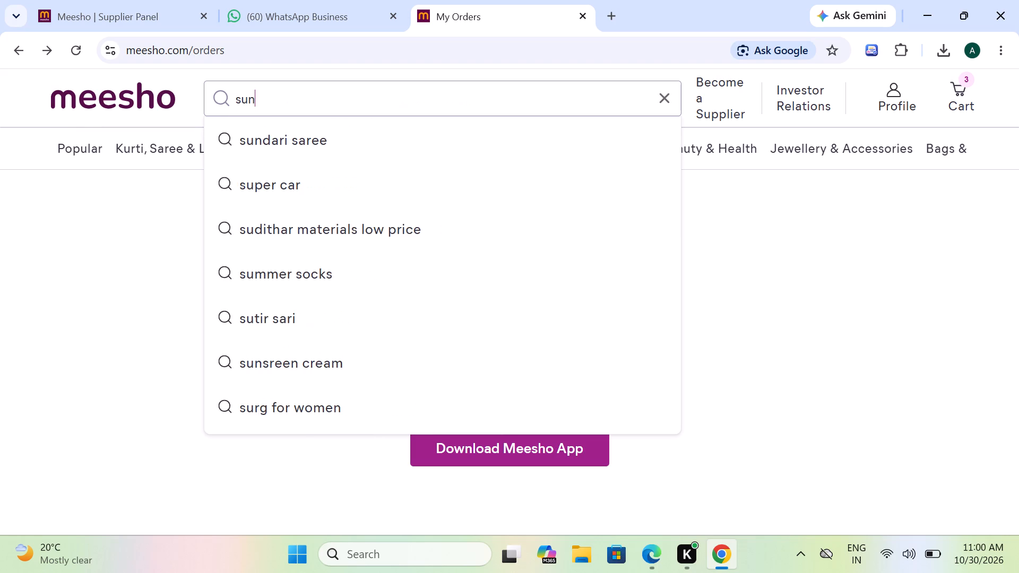
text(flo)
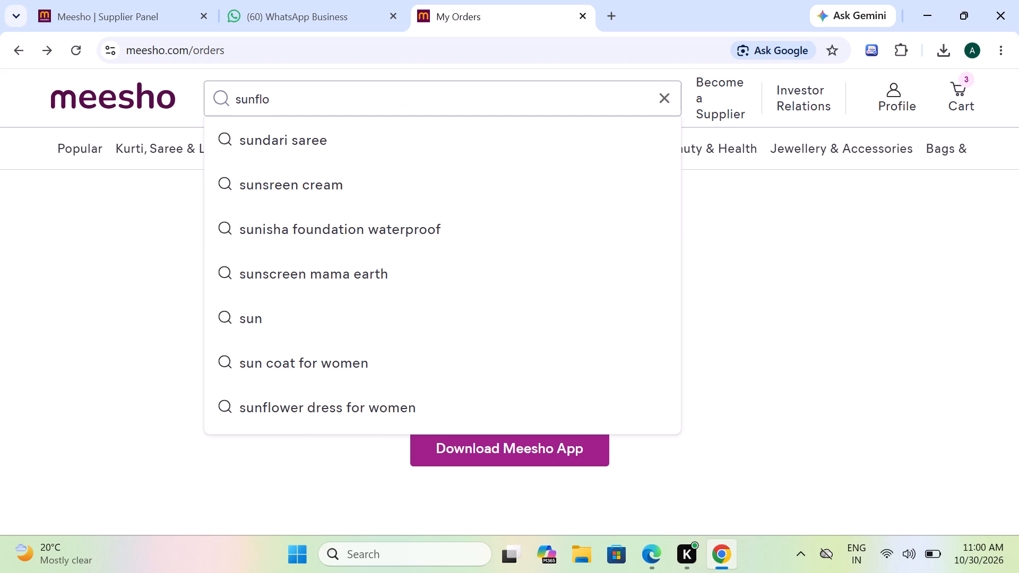
text(wer seed)
key(s)
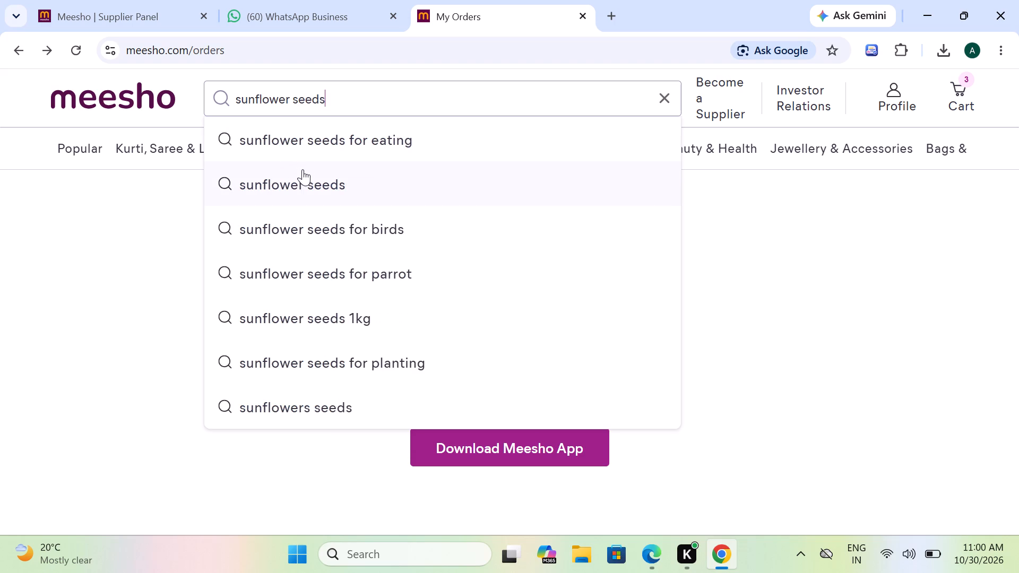
click(351, 94)
key(space)
text(for)
key(space)
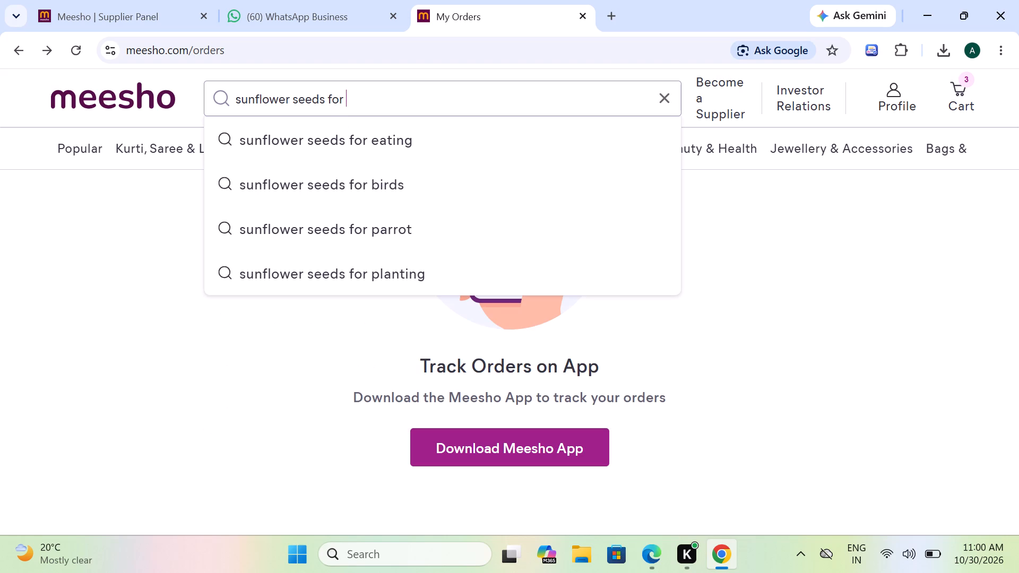
text(fl)
key(o)
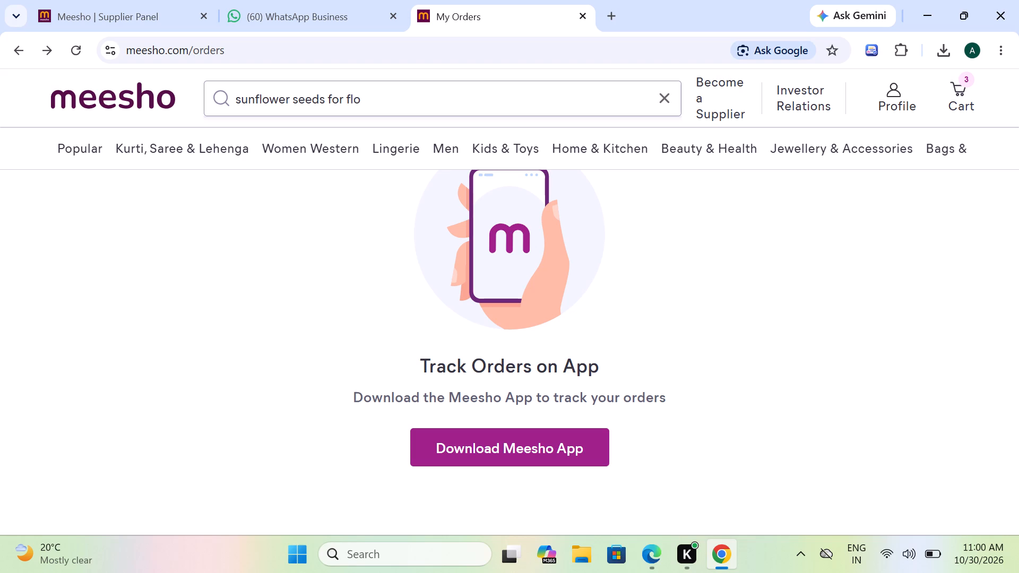
text(wer)
key(Return)
key(Return)
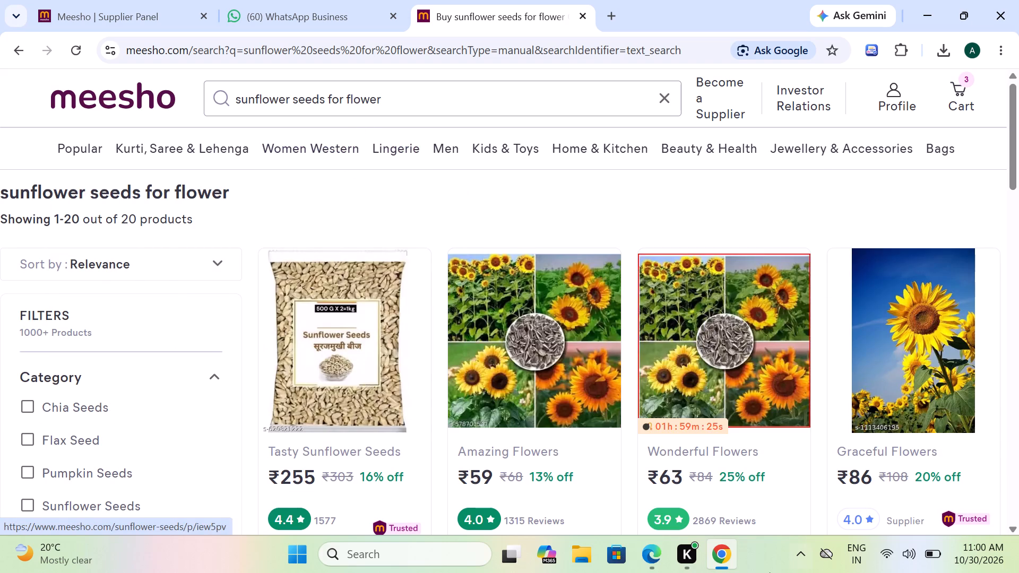
Open the ₹63 Wonderful Flowers listing from the search results and copy its full product title.
scroll(572, 456, down, 2)
scroll(572, 454, up, 1)
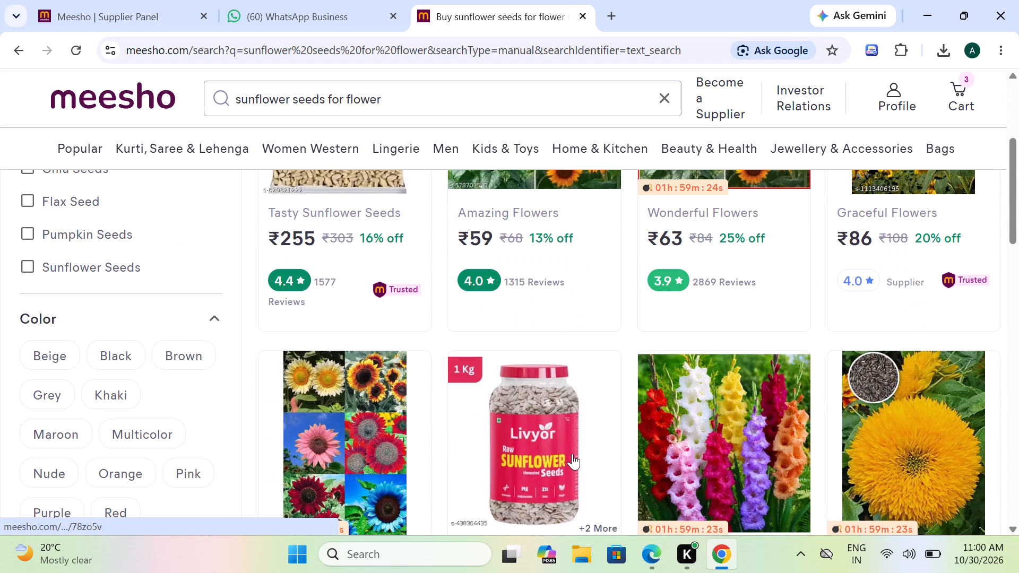
scroll(572, 421, up, 1)
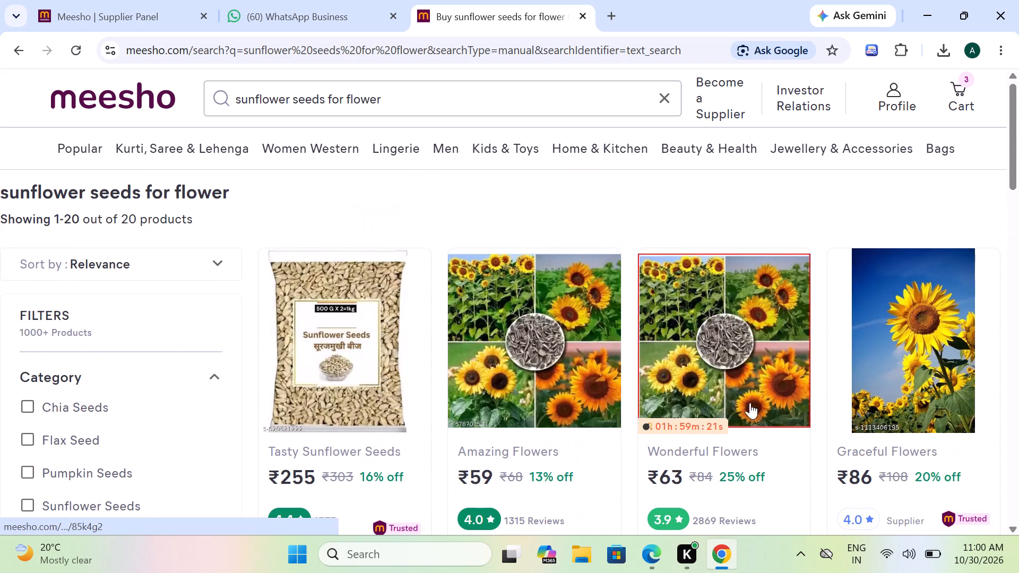
click(686, 371)
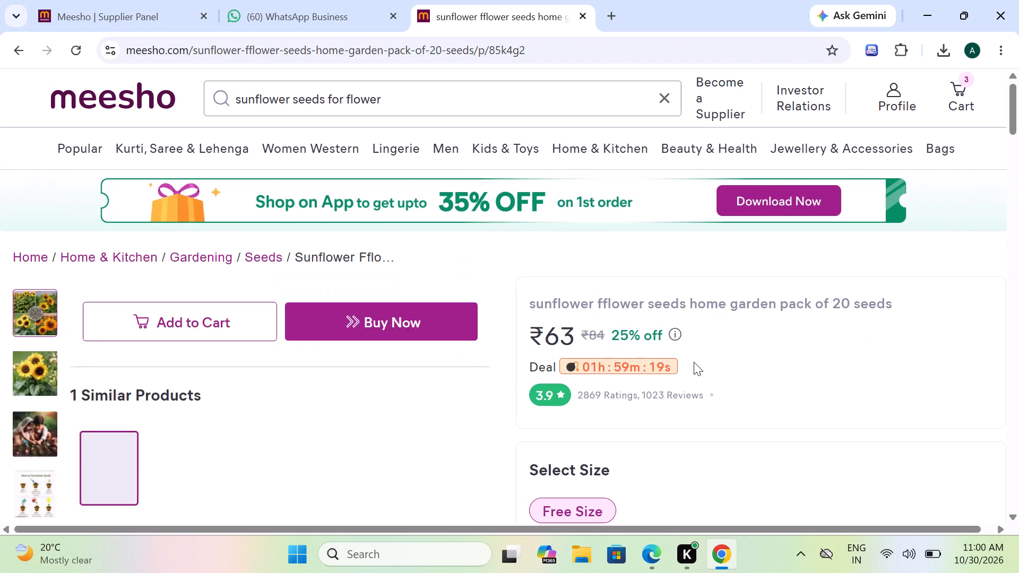
scroll(694, 360, down, 1)
scroll(694, 359, up, 1)
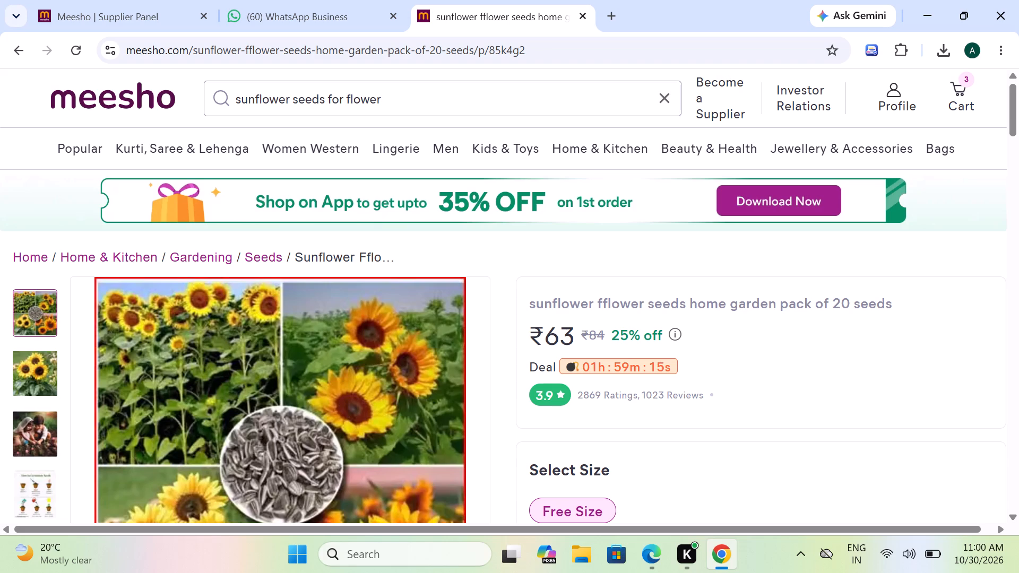
drag(528, 303, 946, 299)
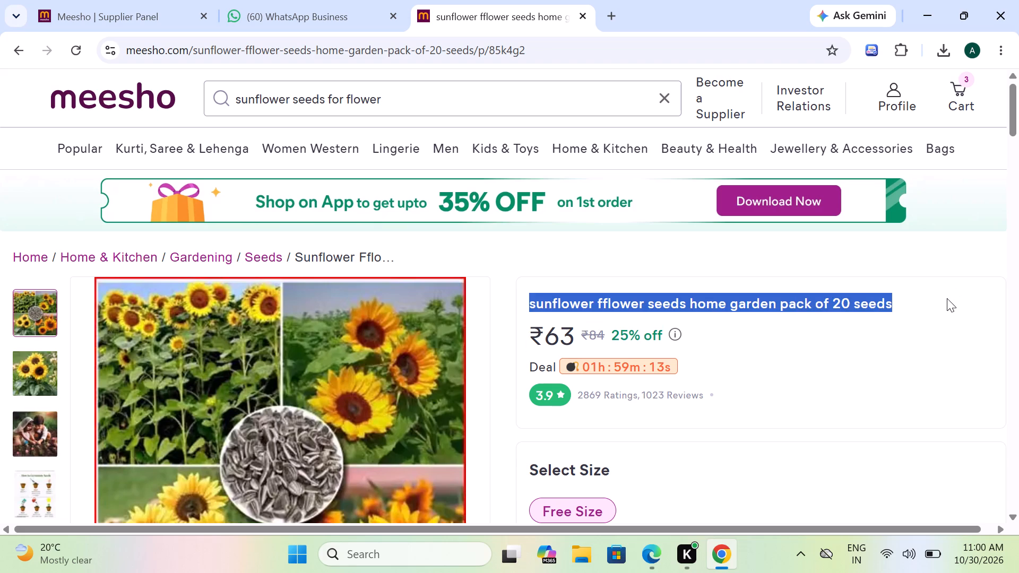
key(ctrl+c)
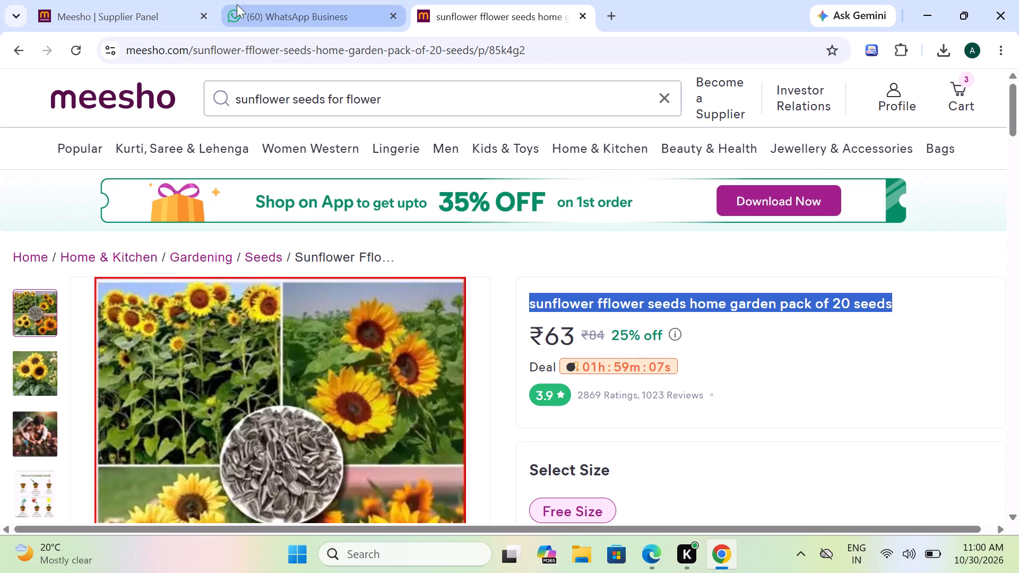
Switch back to the Meesho Supplier Panel's Upload Catalog page.
click(132, 6)
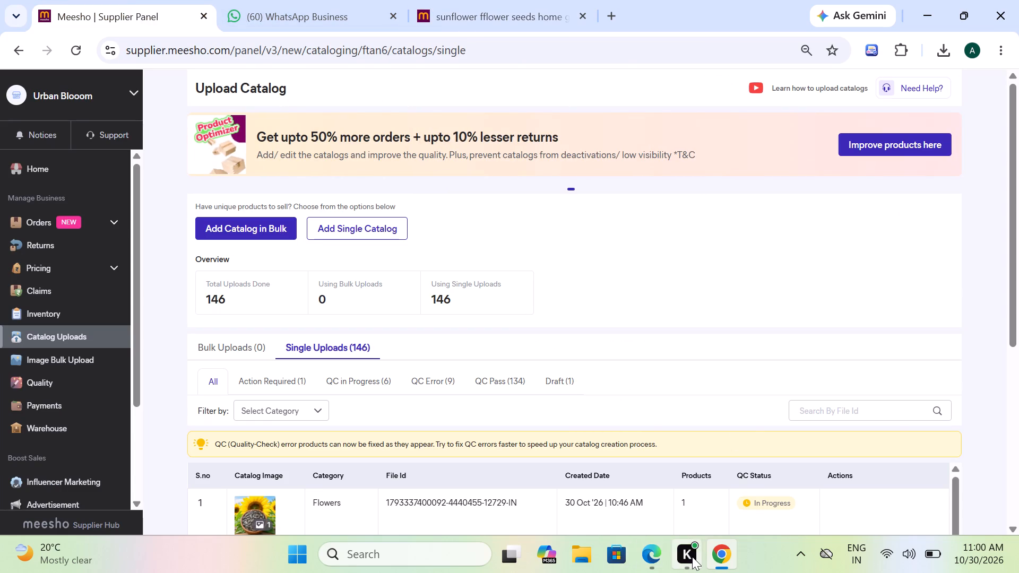
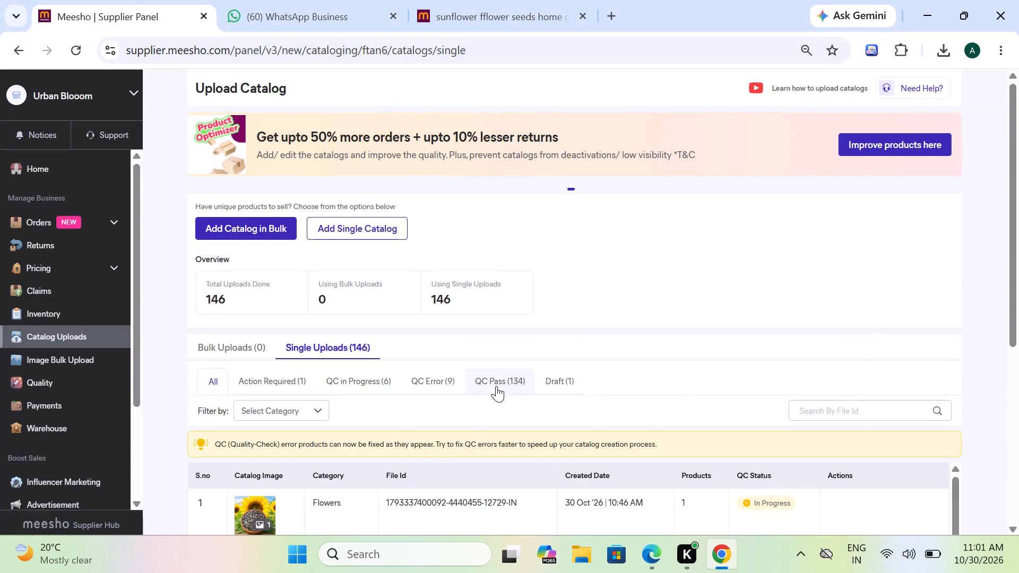
Reload the Upload Catalog page and check the QC status of the newest sunflower catalog.
click(75, 46)
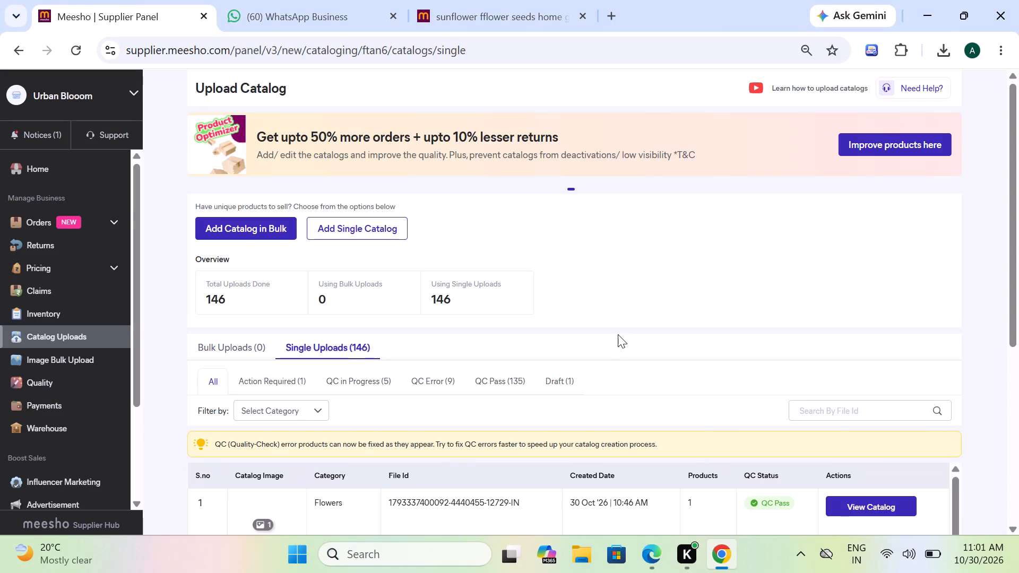
scroll(676, 318, down, 1)
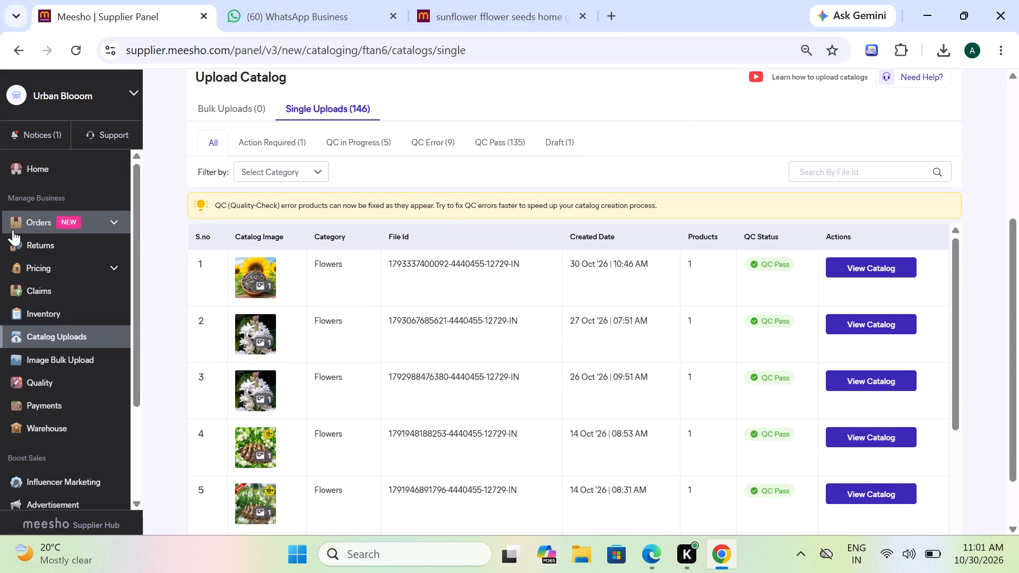
scroll(126, 256, up, 4)
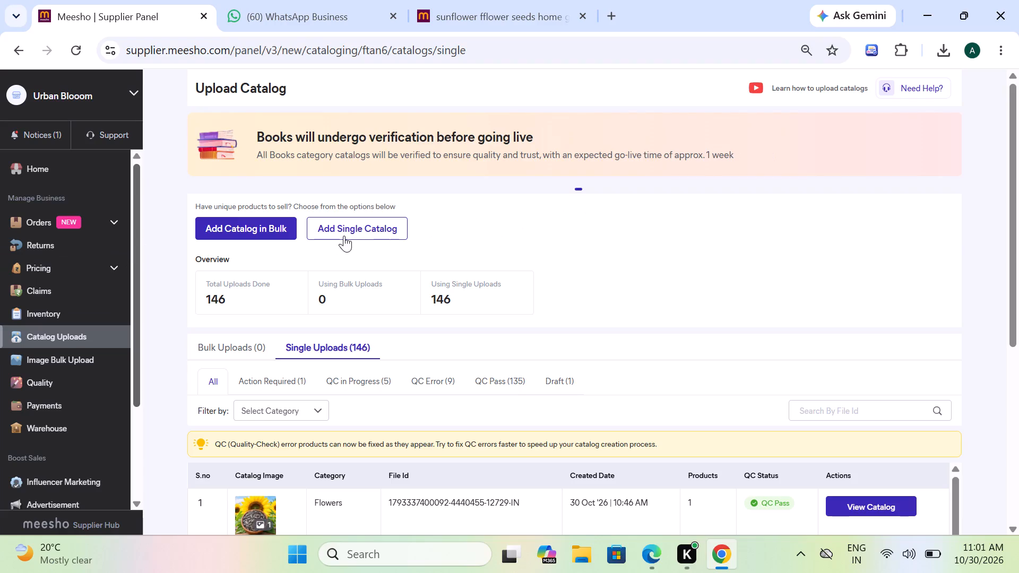
Start a new single catalog in the Home & Kitchen / Gardening / Seeds / Flowers category.
click(347, 228)
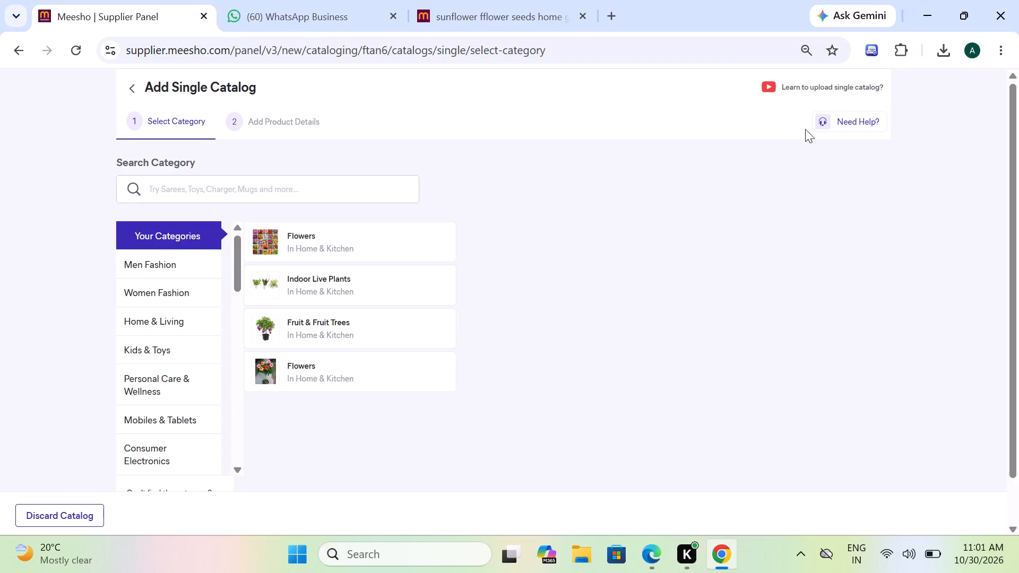
click(332, 237)
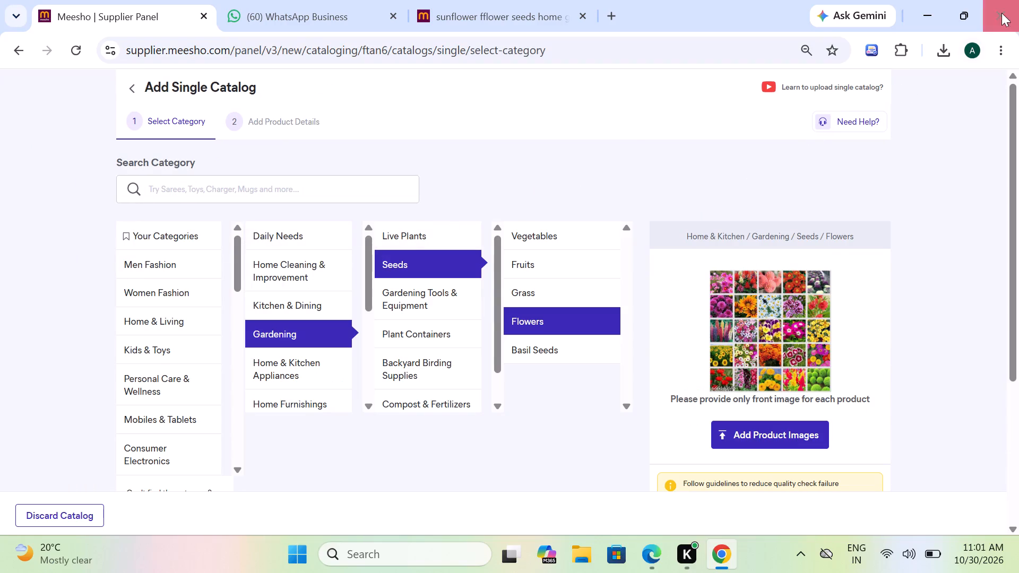
Open the Meesho Supplier Autofill extension and try to select the Sun f 50 profile.
click(866, 47)
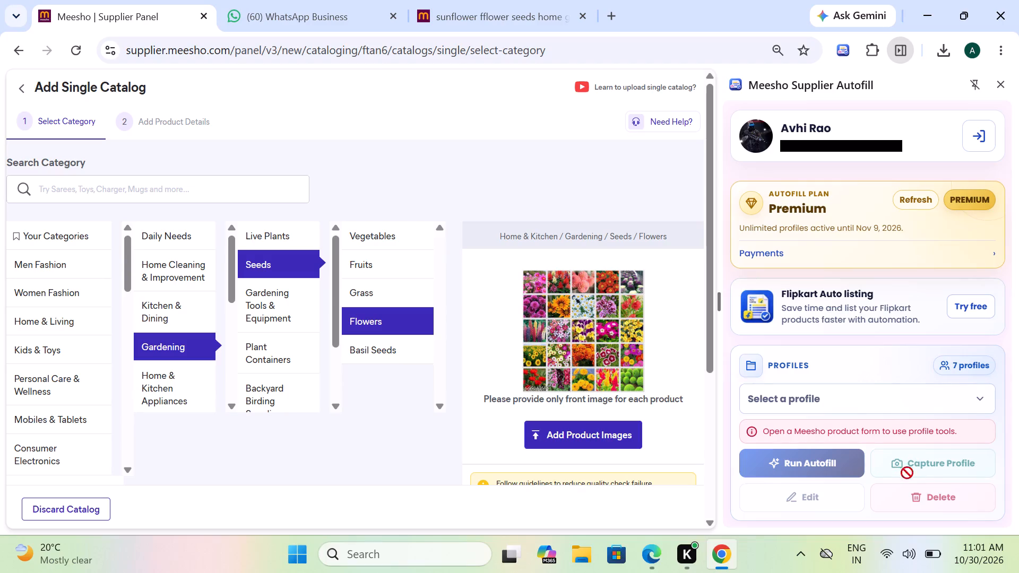
click(869, 402)
scroll(850, 465, down, 2)
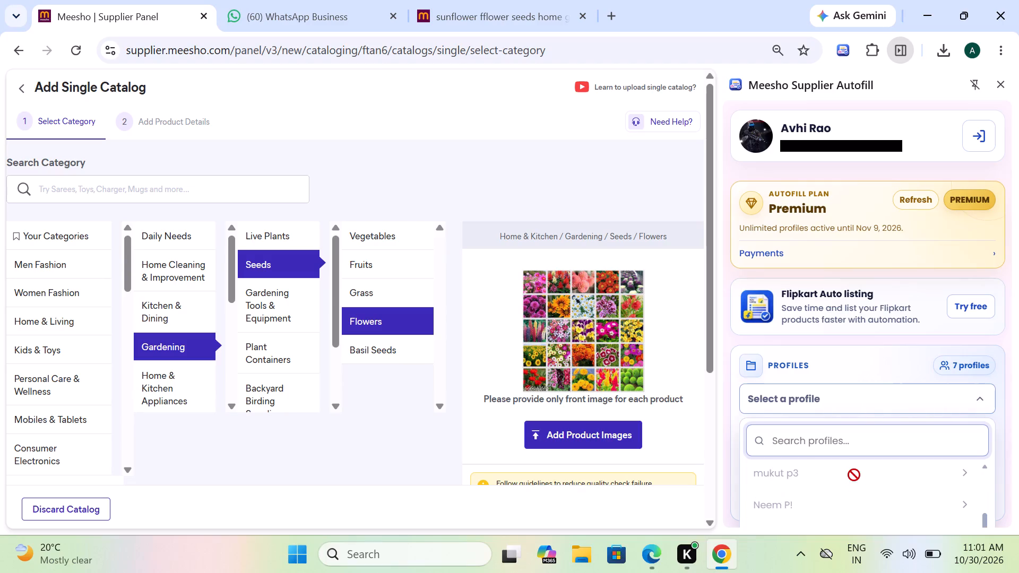
scroll(856, 478, down, 2)
scroll(1008, 369, down, 2)
scroll(894, 459, down, 2)
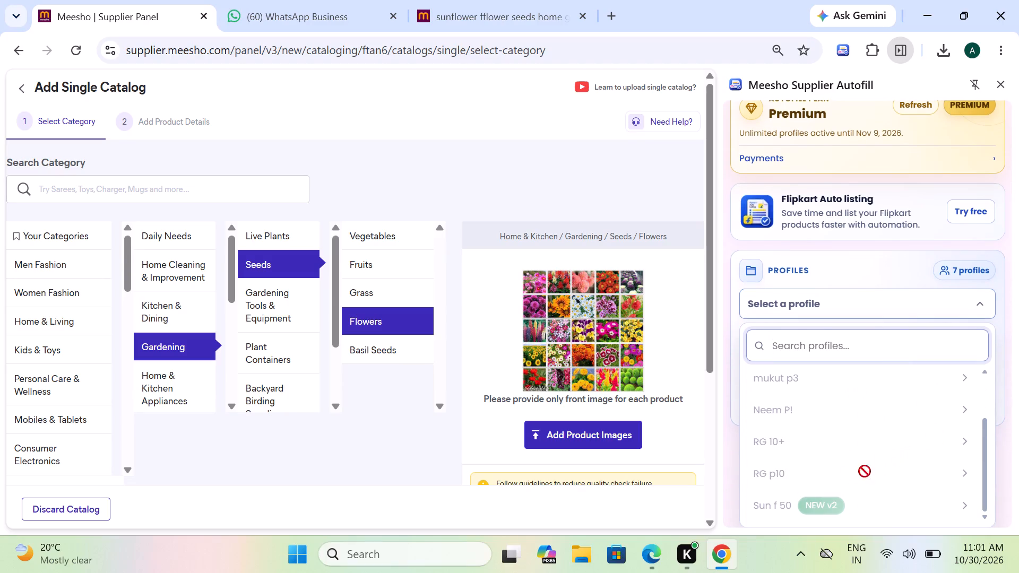
click(783, 516)
click(787, 514)
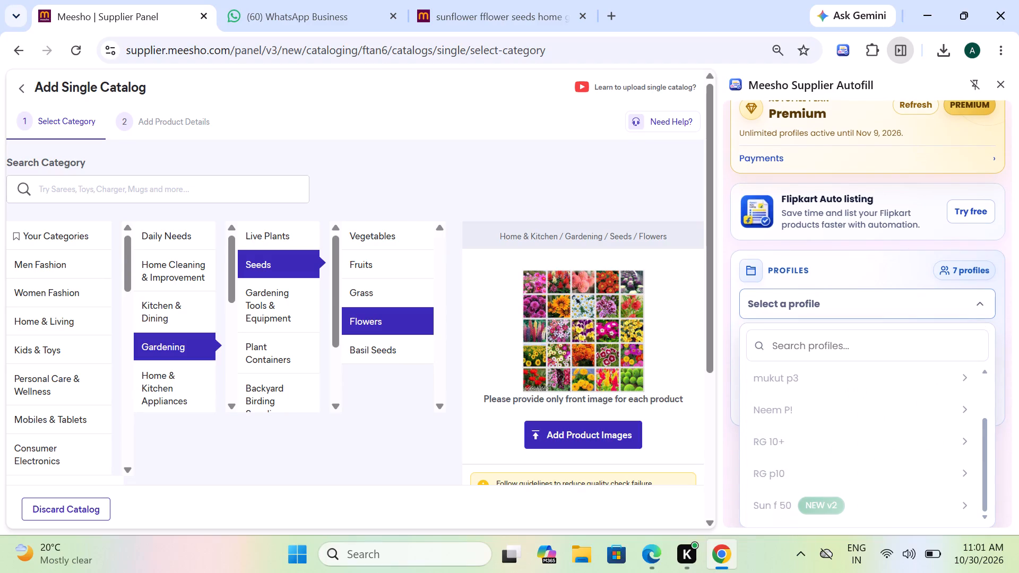
Refresh the Premium plan in Meesho Supplier Autofill and reopen the list of saved profiles.
click(913, 101)
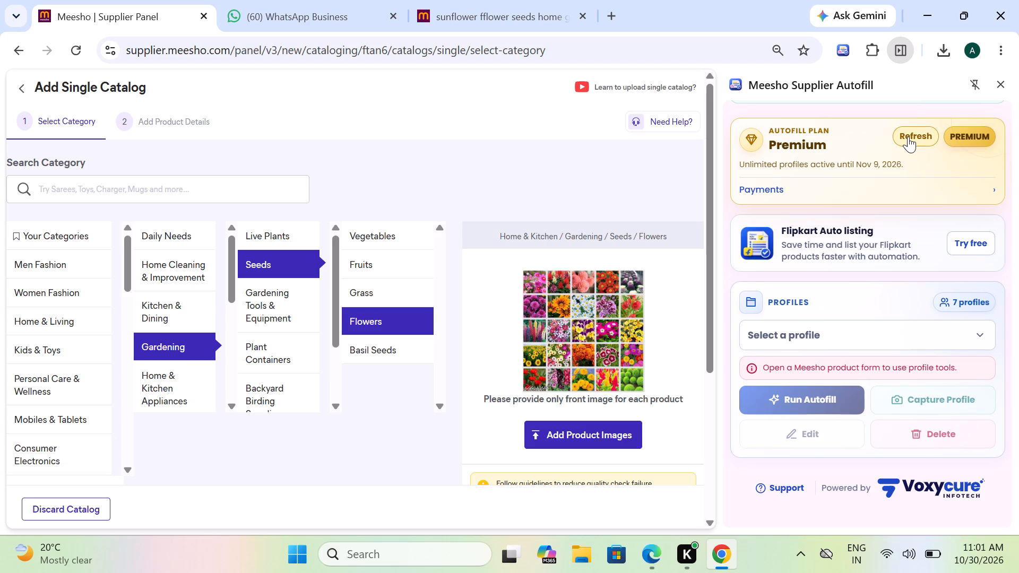
click(908, 136)
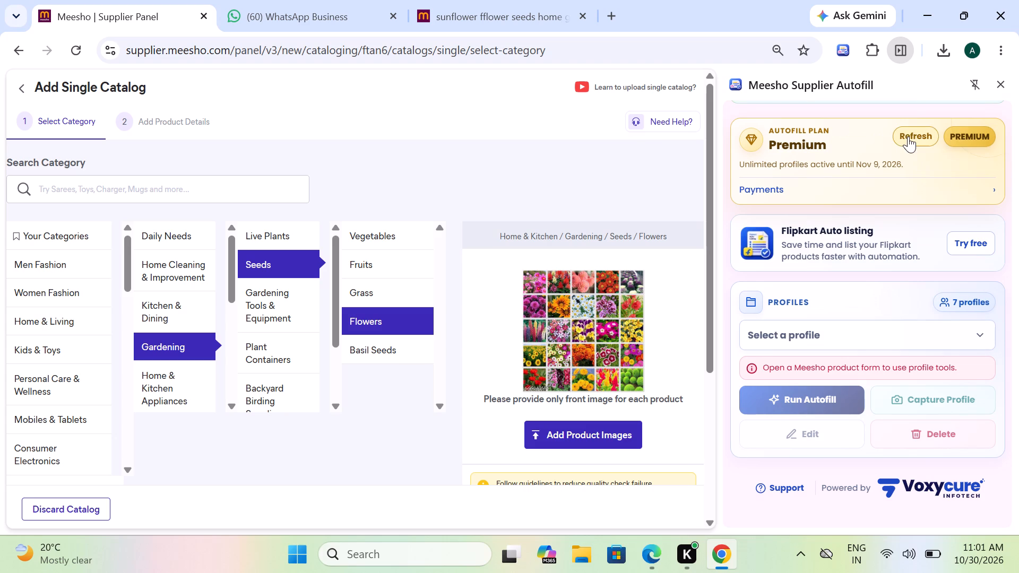
click(908, 136)
click(923, 343)
scroll(861, 421, down, 5)
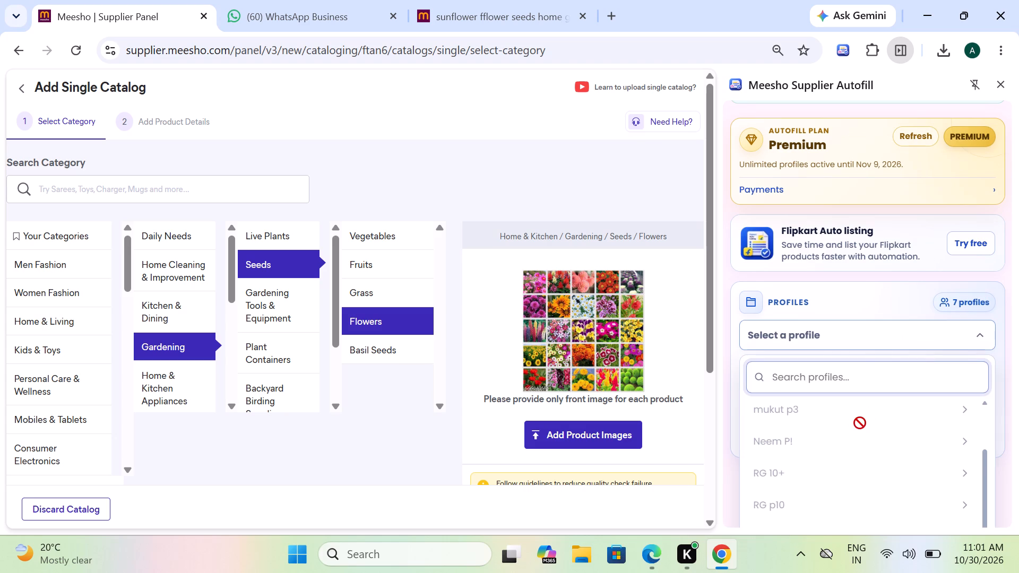
Add the four-panel sunflower collage with the central seed bowl from Downloads as the front image and continue to the product details.
click(557, 433)
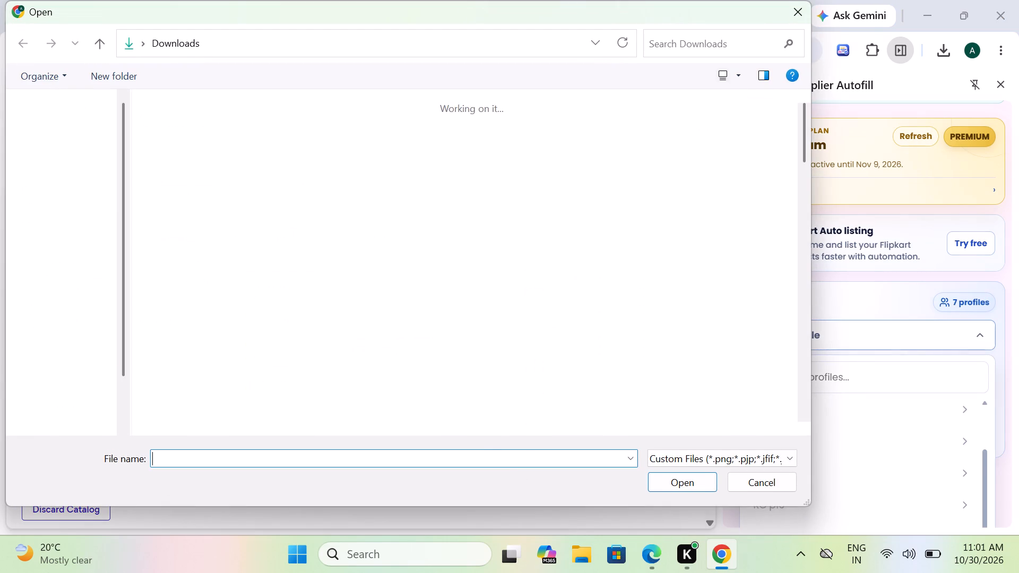
click(390, 286)
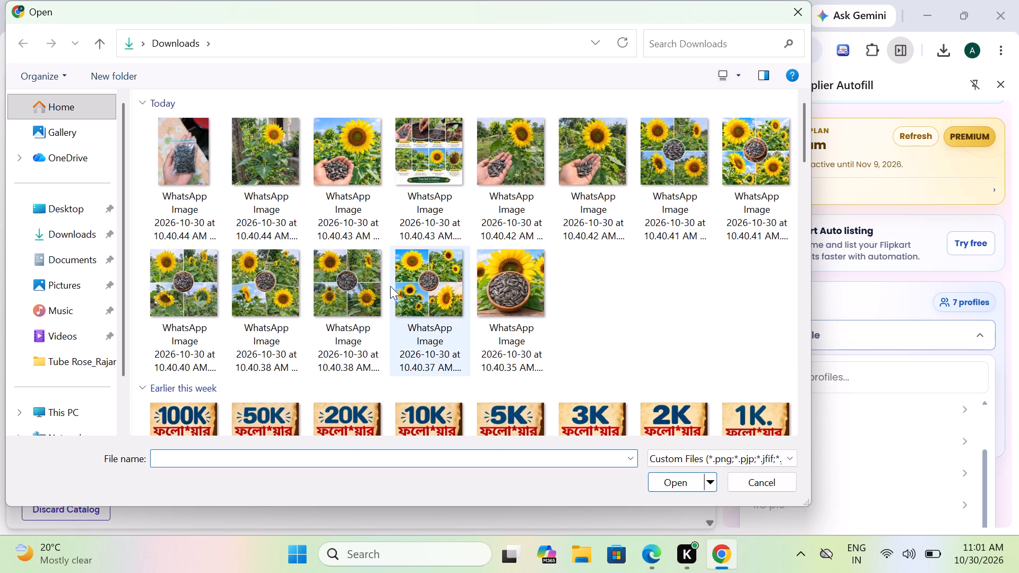
click(661, 484)
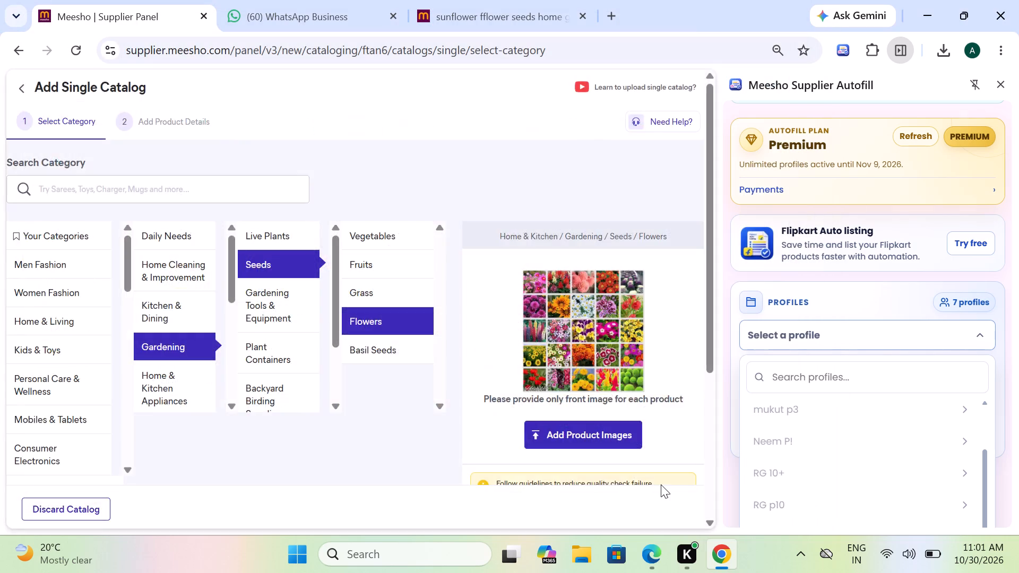
click(543, 459)
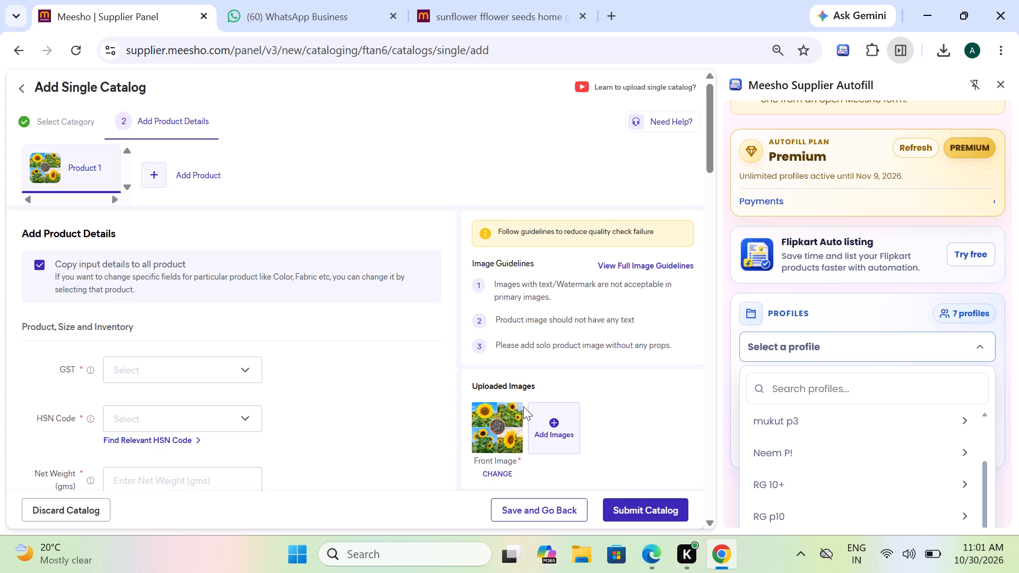
Open the file selection for adding more images to Product 1.
click(540, 414)
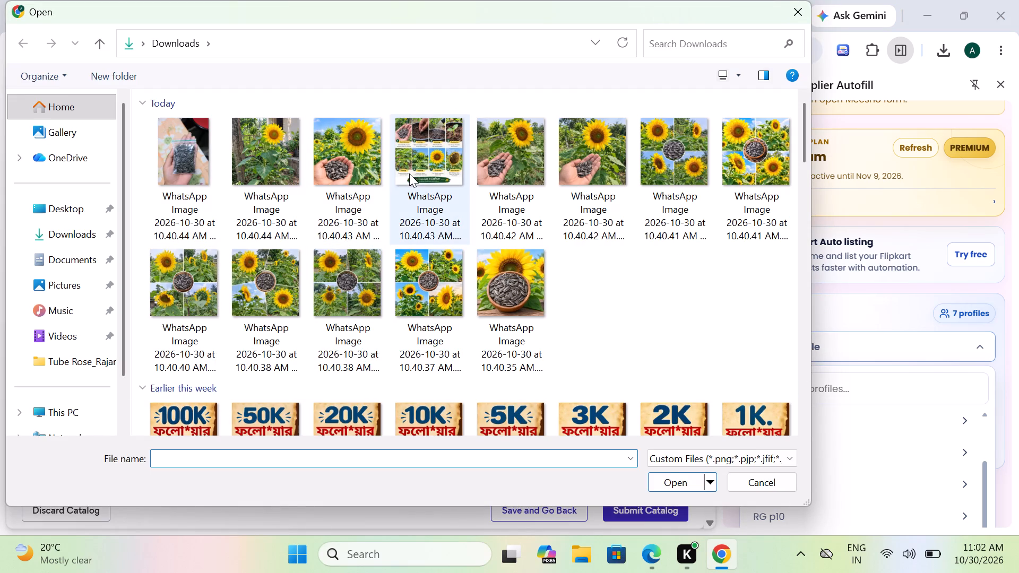
Add three more product images from Downloads: the sunflower plant, the hand-held seed packet and the growing-stages collage.
ctrl+click(269, 162)
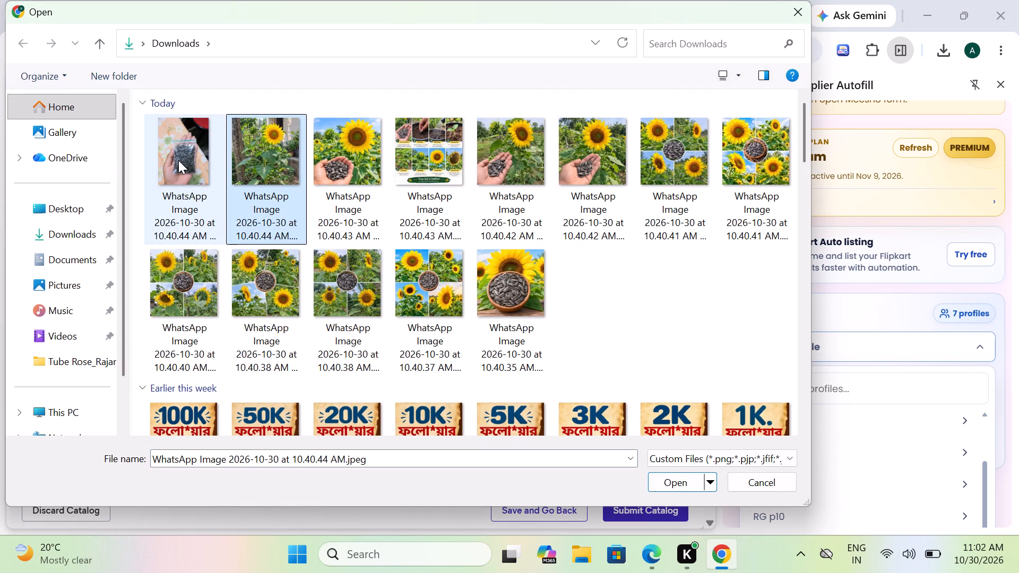
ctrl+click(178, 160)
ctrl+click(433, 162)
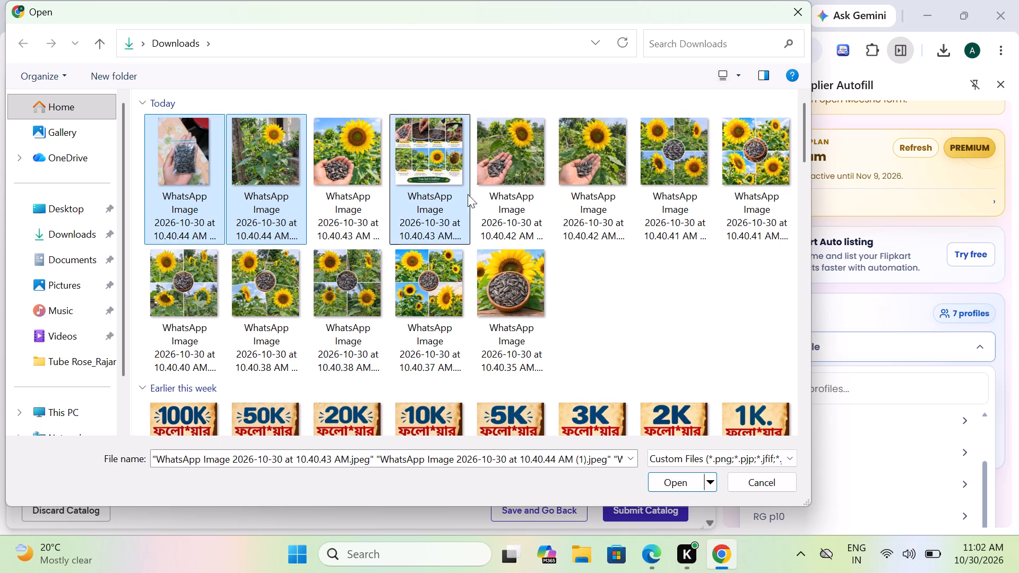
click(686, 479)
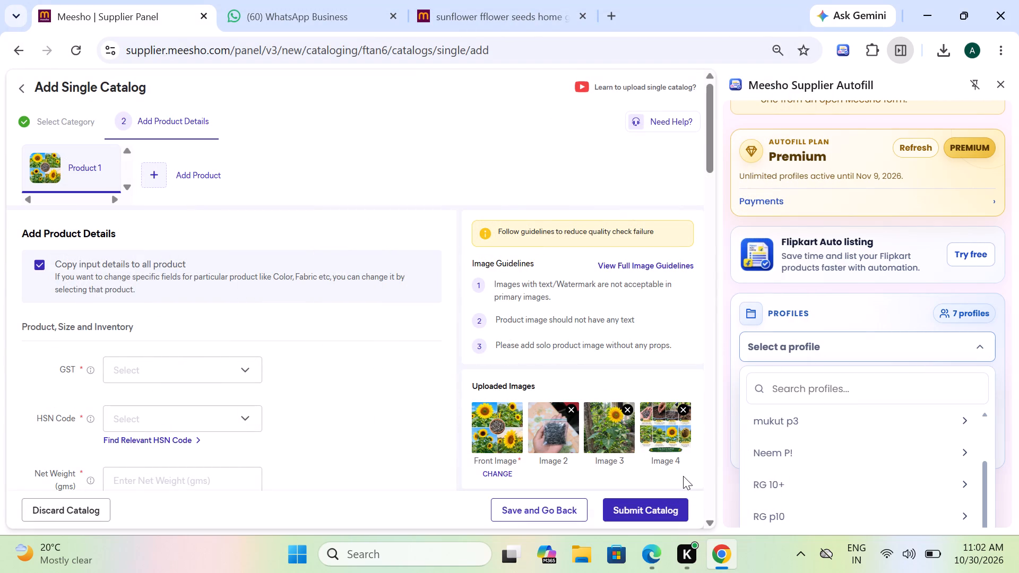
Select the Sun f 50 autofill profile for the open product form.
scroll(400, 381, down, 1)
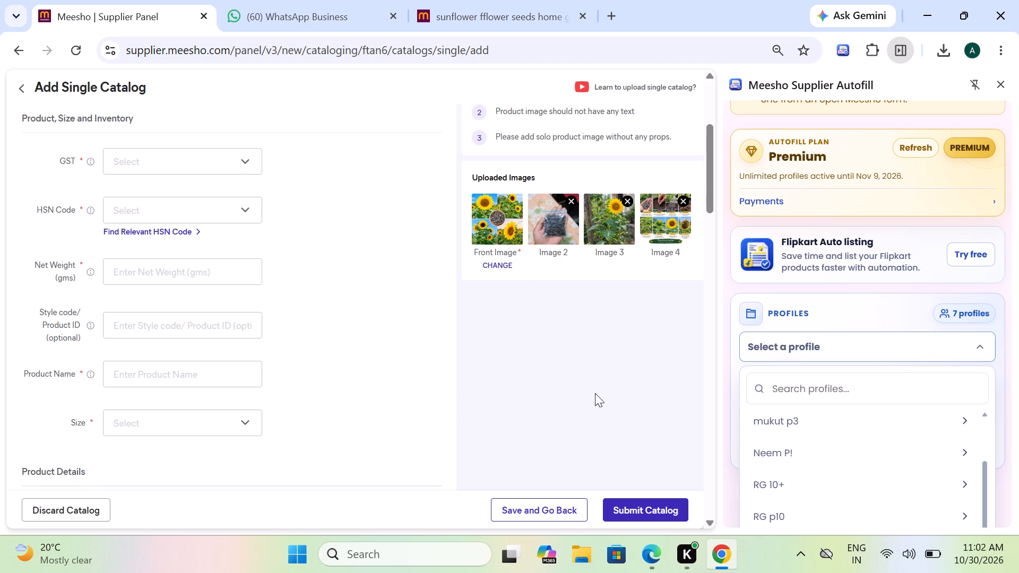
scroll(864, 397, down, 2)
click(863, 507)
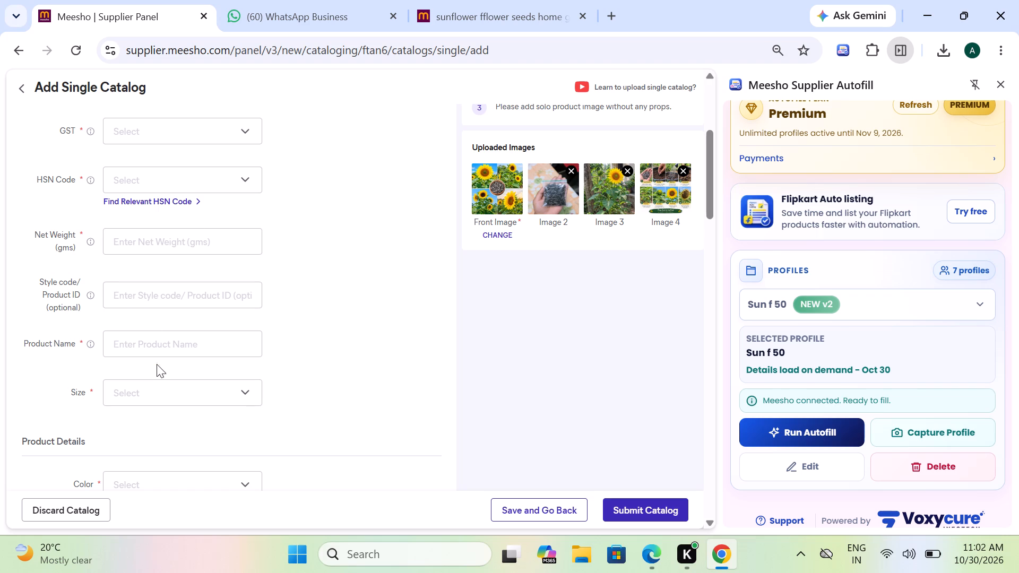
Set the product's size to Free Size and apply it.
click(168, 401)
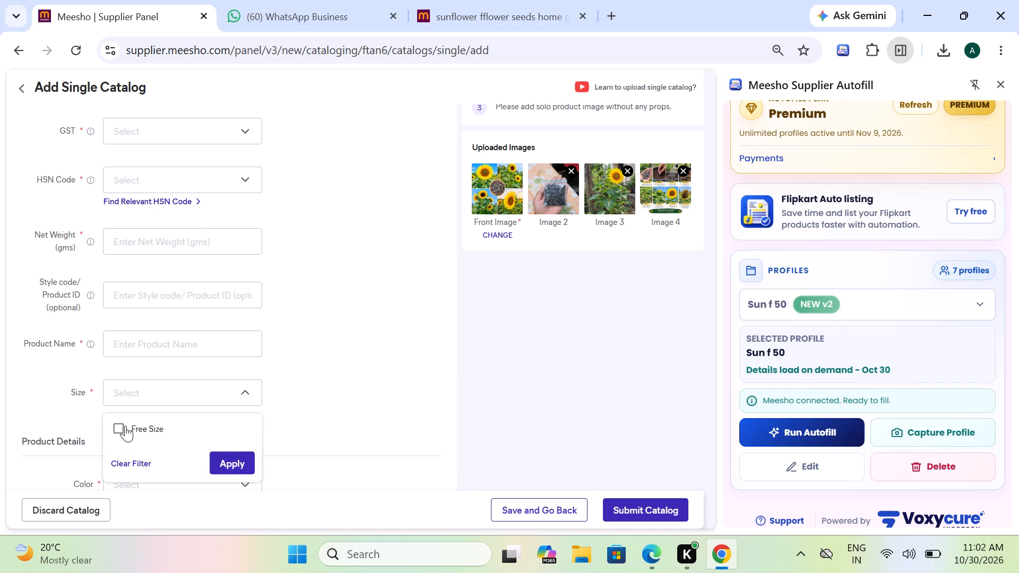
click(117, 427)
click(230, 466)
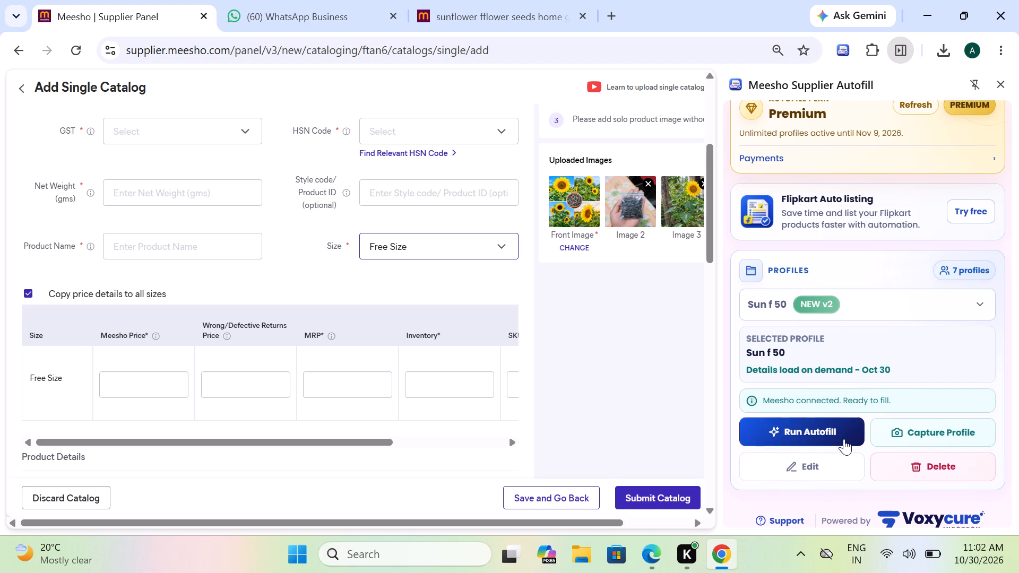
Run Autofill to fill the product form from the Sun f 50 profile.
click(782, 427)
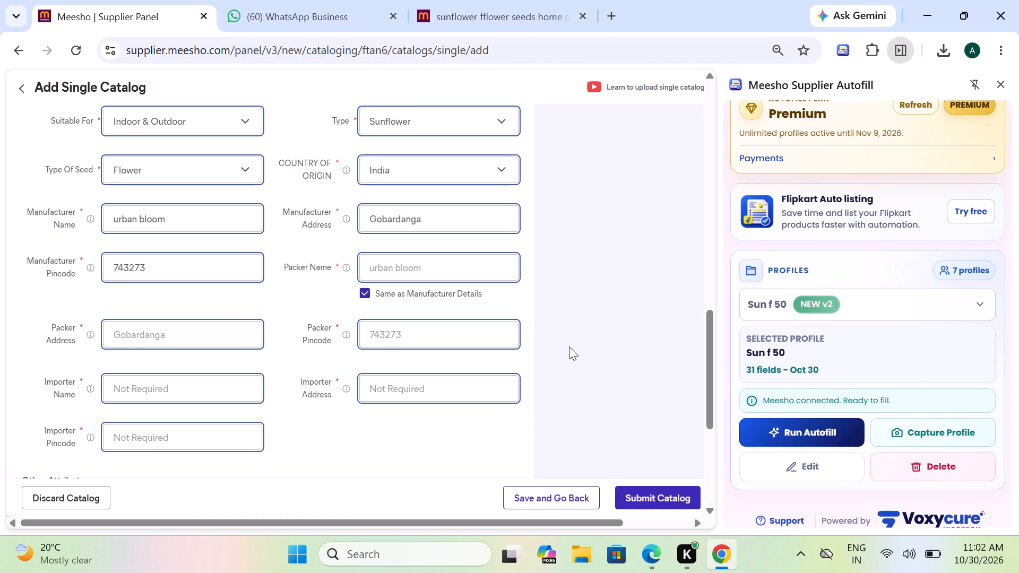
Set the Meesho Price for Free Size to 48.
scroll(519, 277, down, 1)
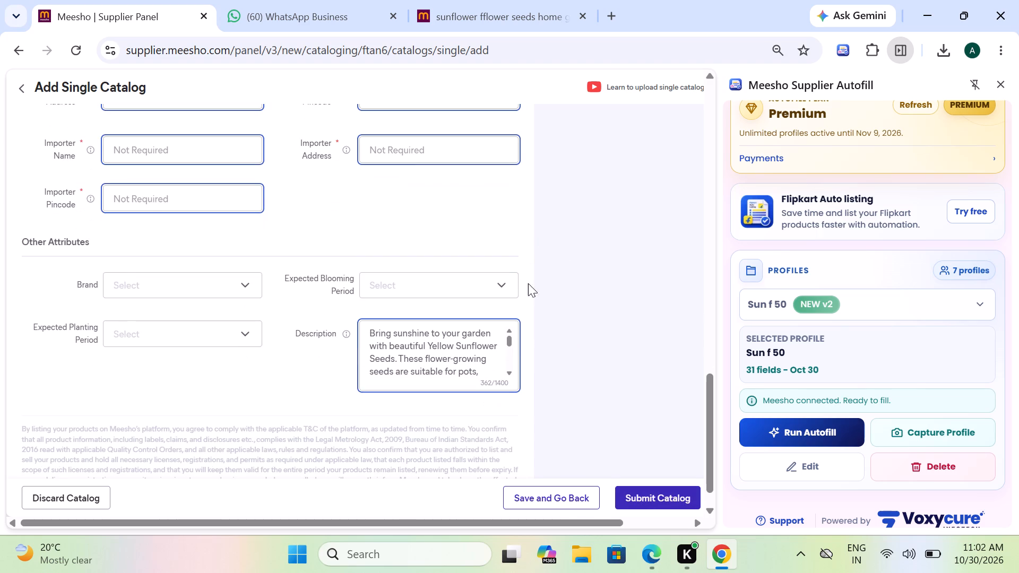
scroll(581, 353, up, 3)
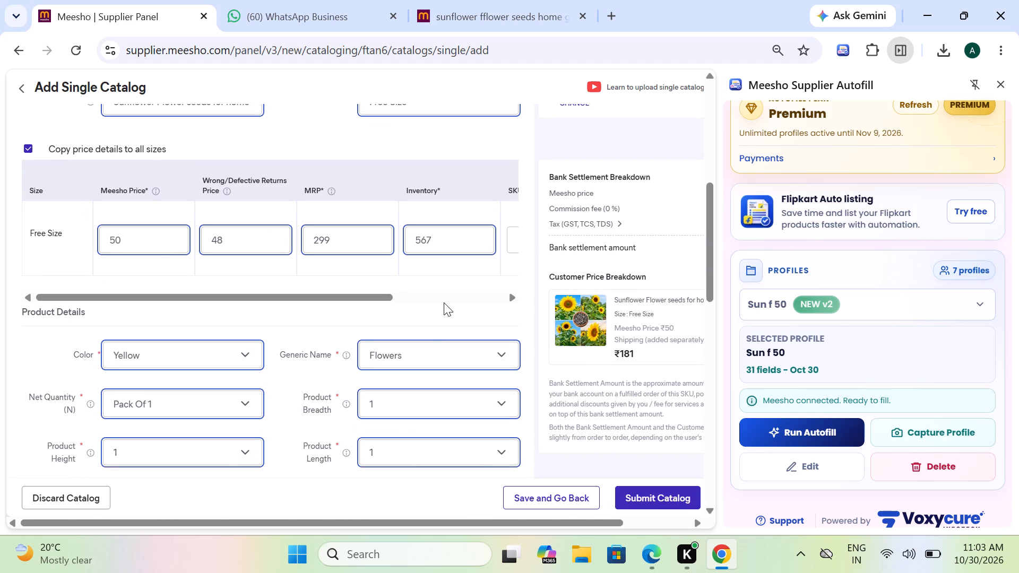
click(131, 243)
key(BackSpace)
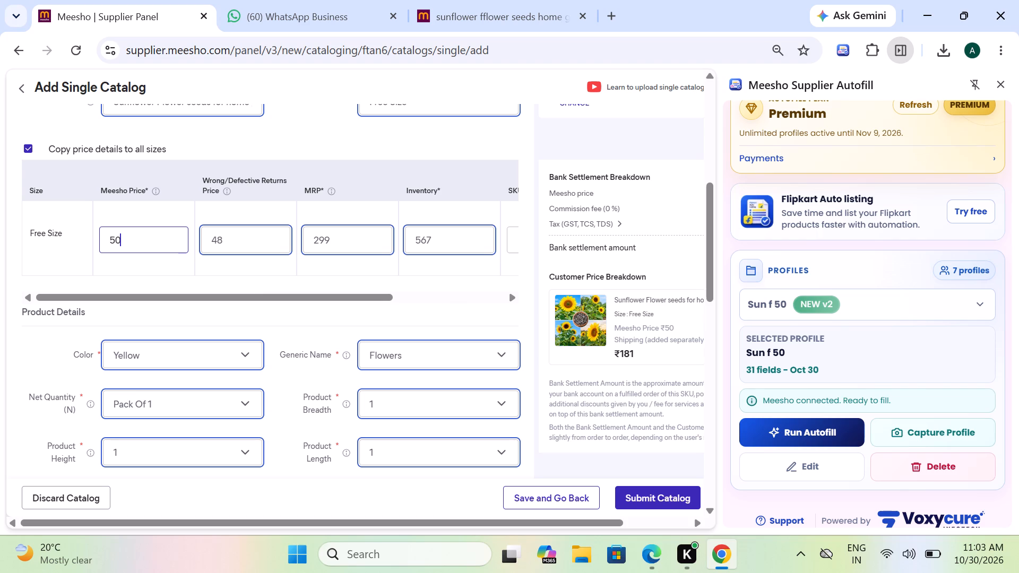
key(BackSpace)
key(BackSpace)
text(48)
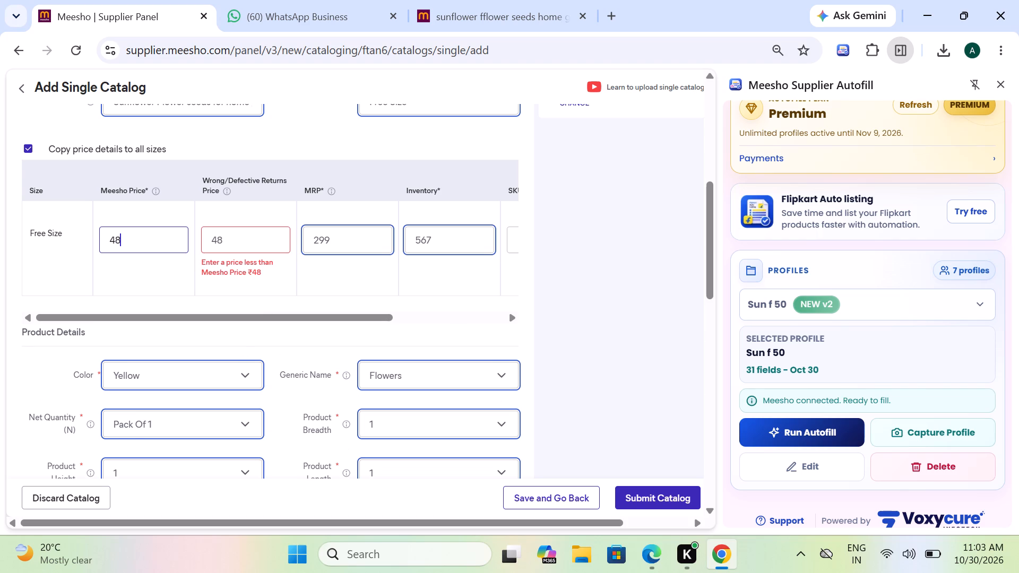
Set the Wrong/Defective Returns Price for Free Size to 45.
click(244, 239)
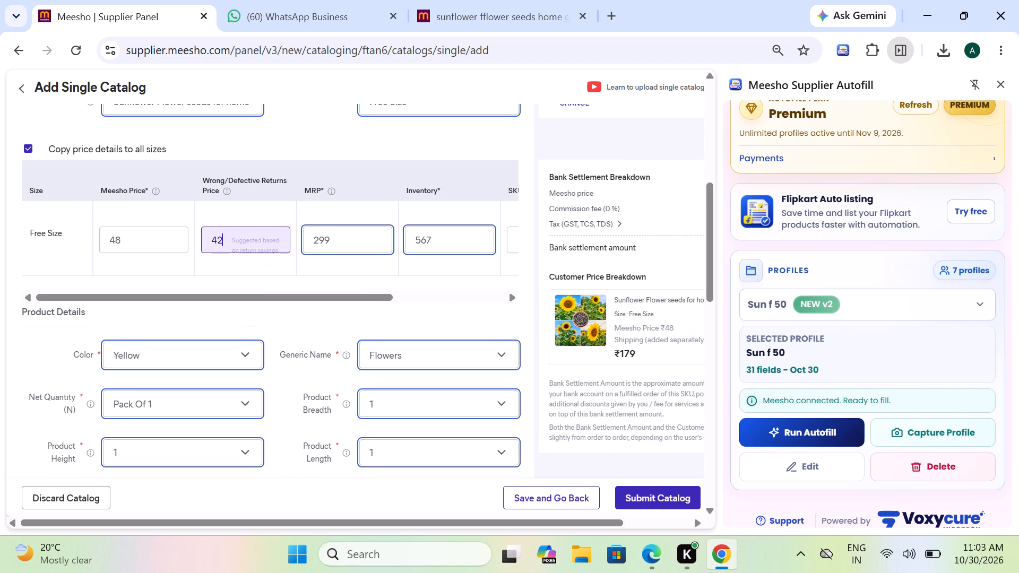
key(BackSpace)
key(BackSpace)
key(BackSpace)
text(45)
click(452, 296)
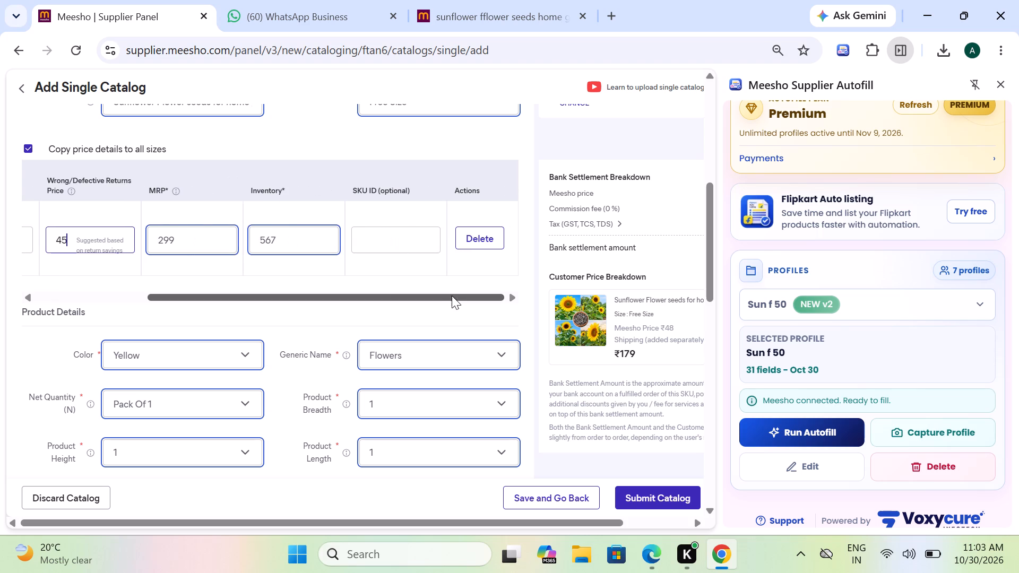
drag(382, 300, 120, 335)
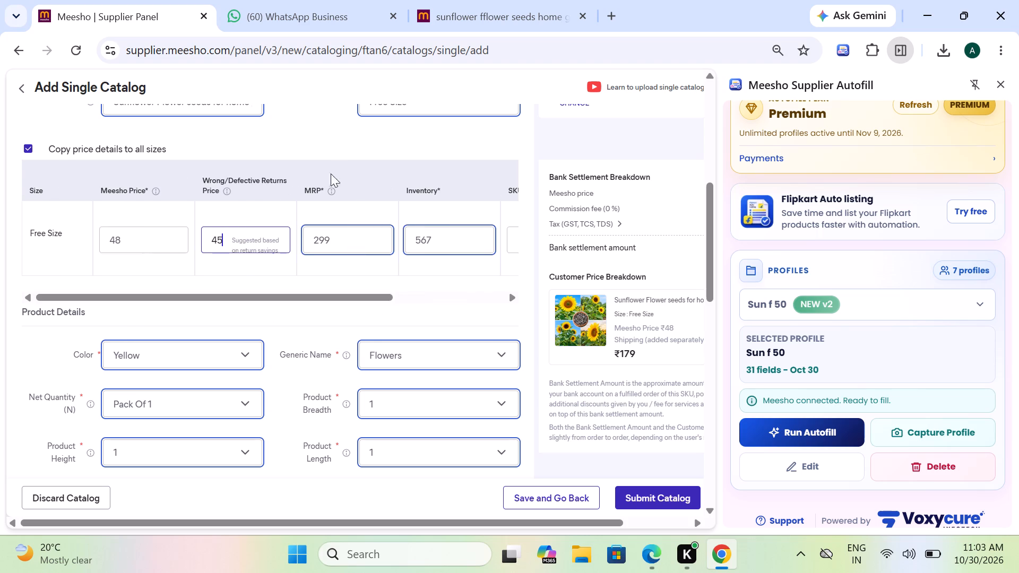
Change the style code/product ID to "Sun seed 2 p50".
scroll(339, 164, up, 1)
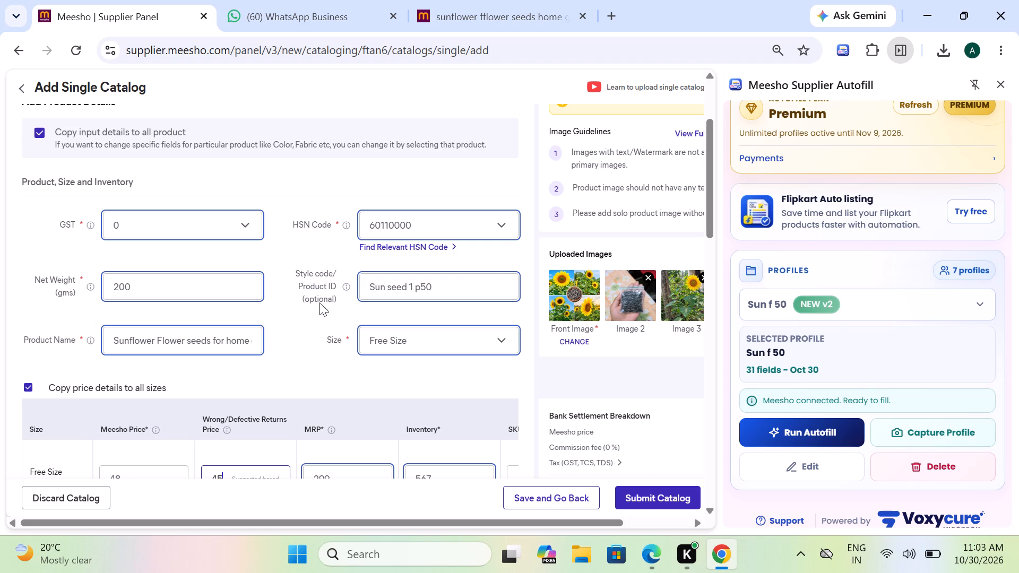
click(411, 284)
key(BackSpace)
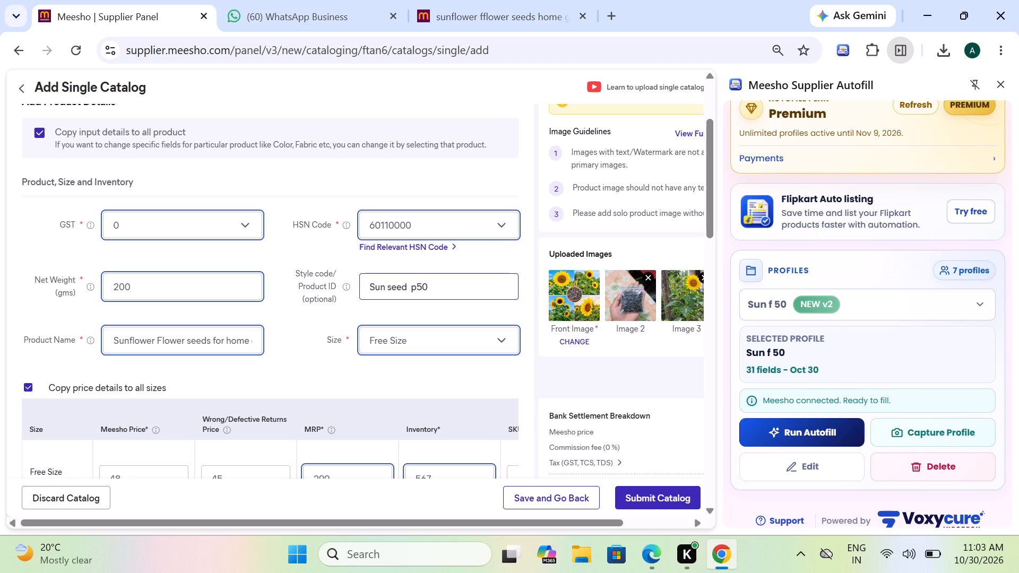
key(2)
Review the filled-in prices, product details, other attributes and description throughout the catalog form.
scroll(346, 169, down, 1)
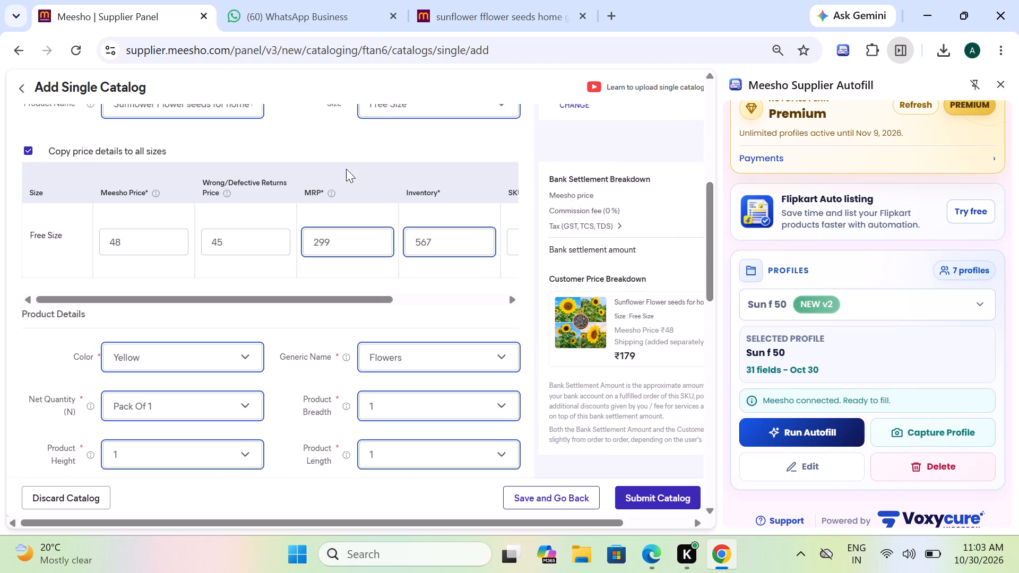
scroll(480, 278, down, 2)
scroll(575, 299, down, 3)
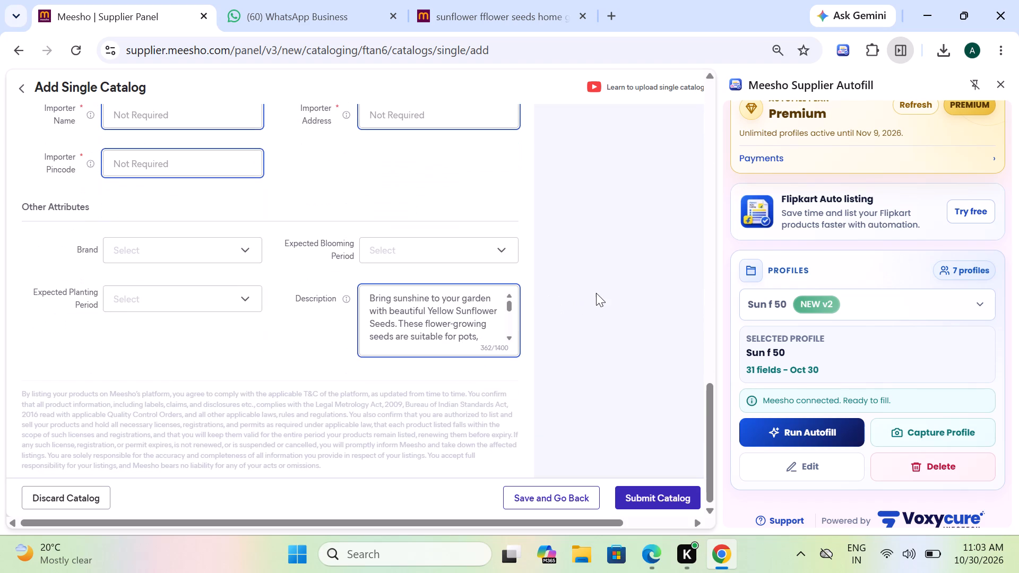
scroll(597, 293, up, 4)
scroll(599, 288, down, 1)
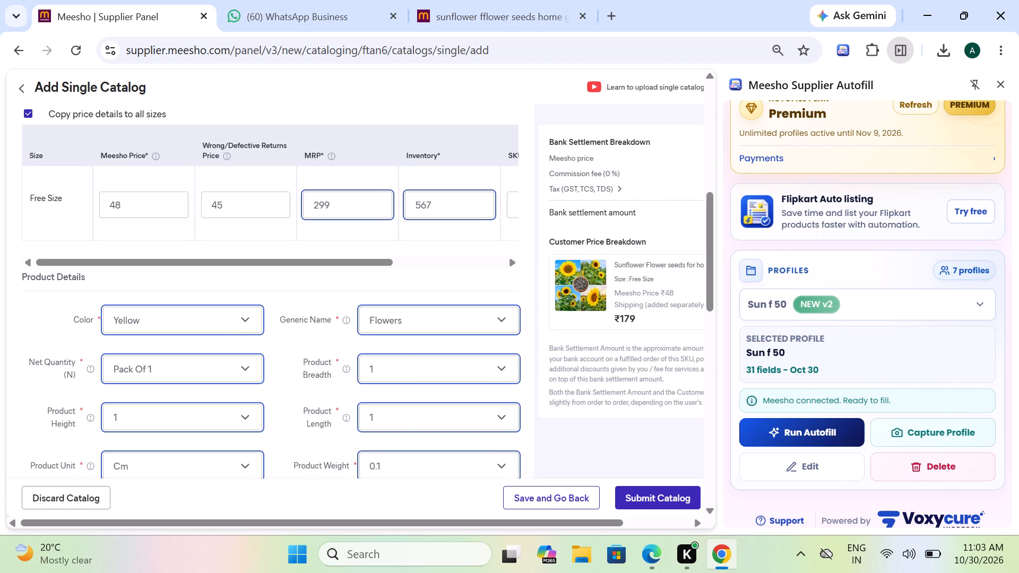
scroll(580, 384, up, 3)
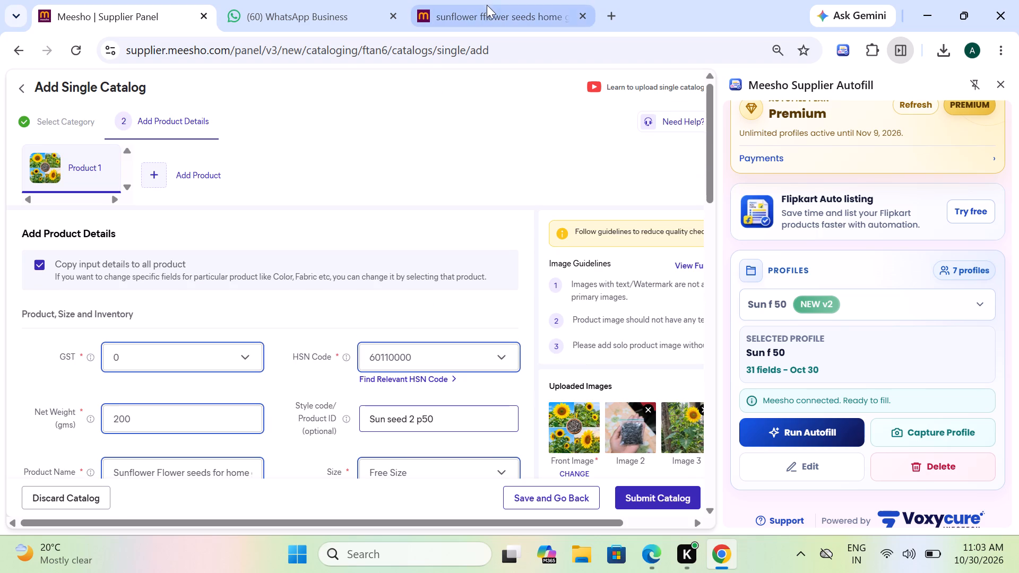
Switch to the competing ₹63 sunflower seed listing and copy its product title.
click(487, 4)
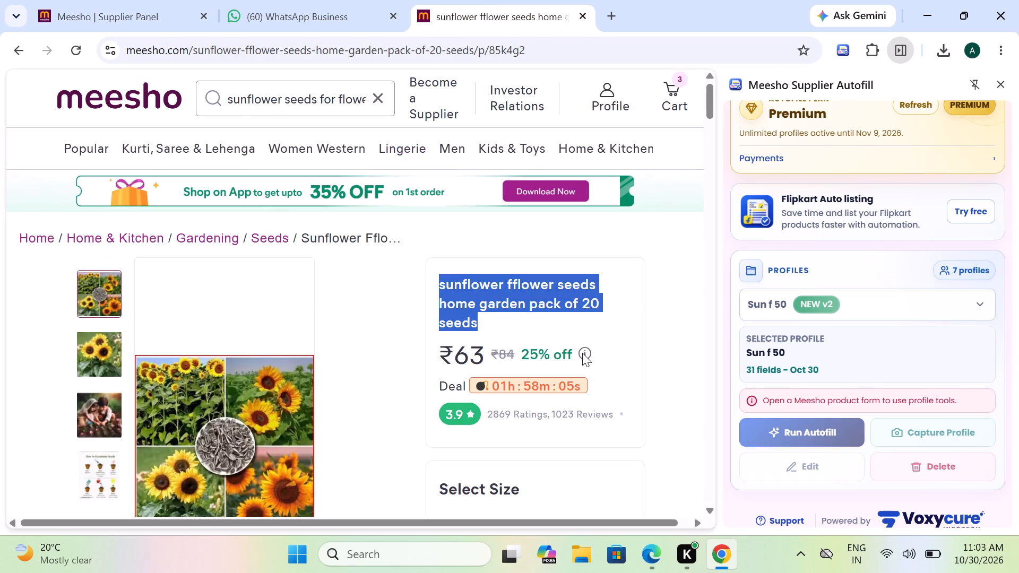
key(ctrl+c)
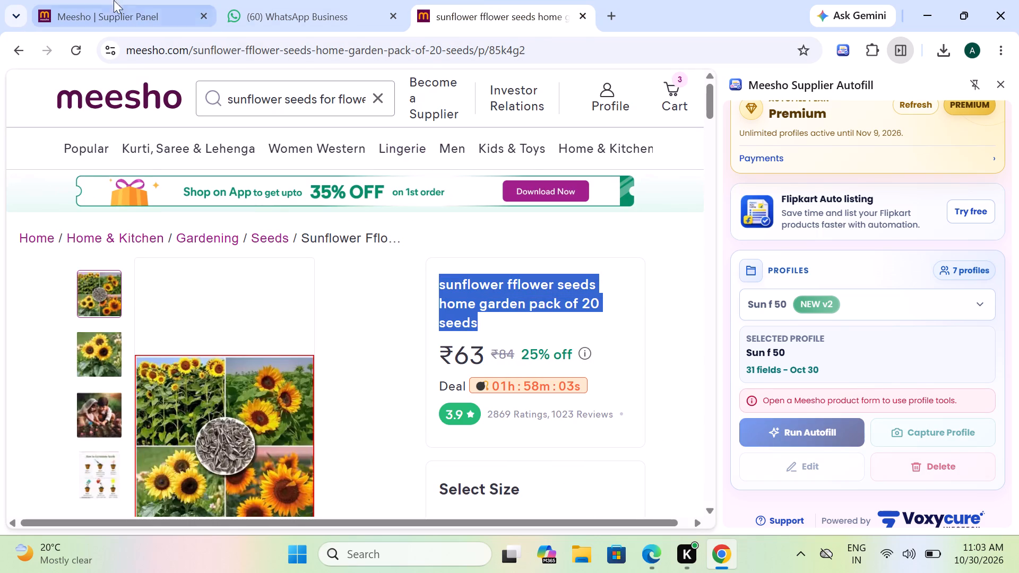
Return to the catalog form and replace the Product Name with the copied title "sunflower fflower seeds home garden pack of 20 seeds".
click(103, 0)
scroll(395, 359, down, 1)
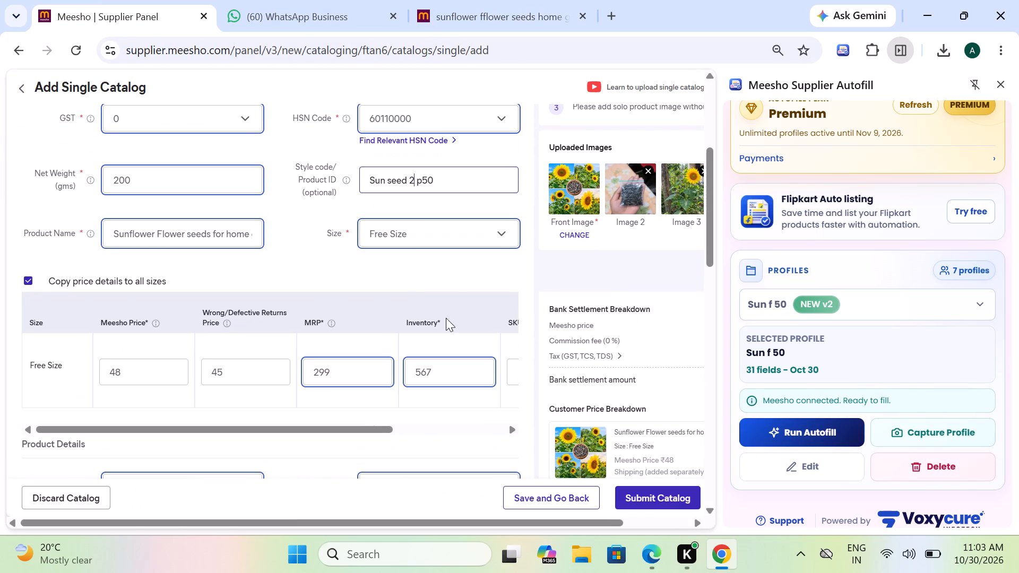
triple_click(193, 235)
click(192, 235)
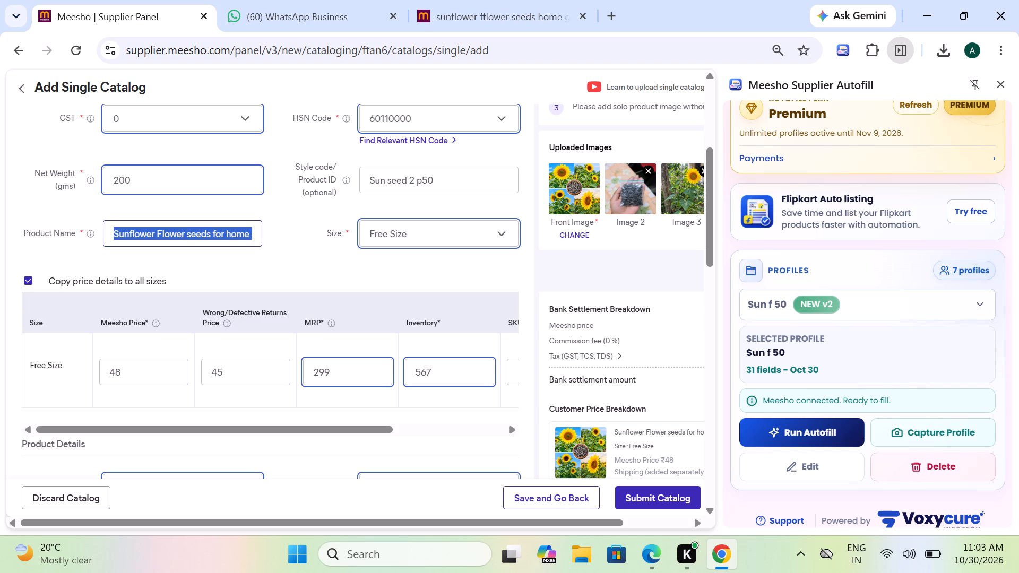
key(ctrl+v)
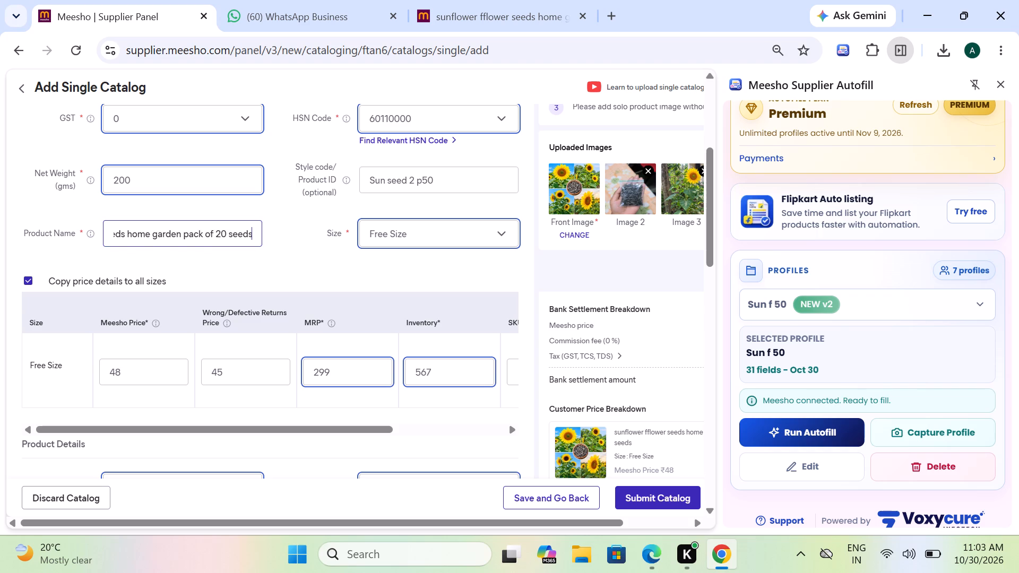
Remove "pack of 20" from the Product Name so it ends with "home garden seeds".
click(227, 237)
key(BackSpace)
key(BackSpace)
key(BackSpace)
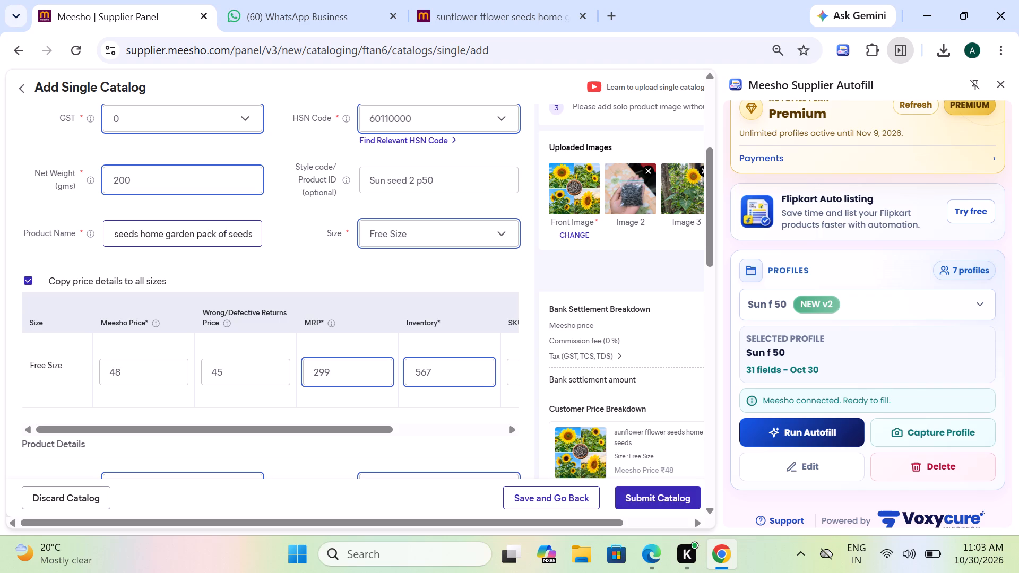
key(BackSpace)
key(BackSpace)
key(BackSpace)
key(BackSpace)
key(BackSpace)
key(BackSpace)
key(BackSpace)
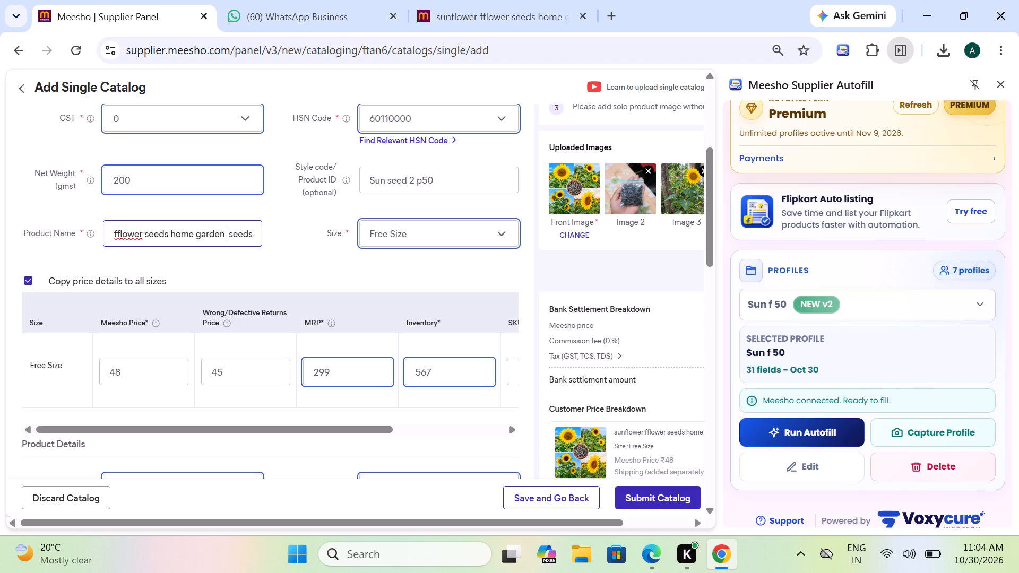
key(BackSpace)
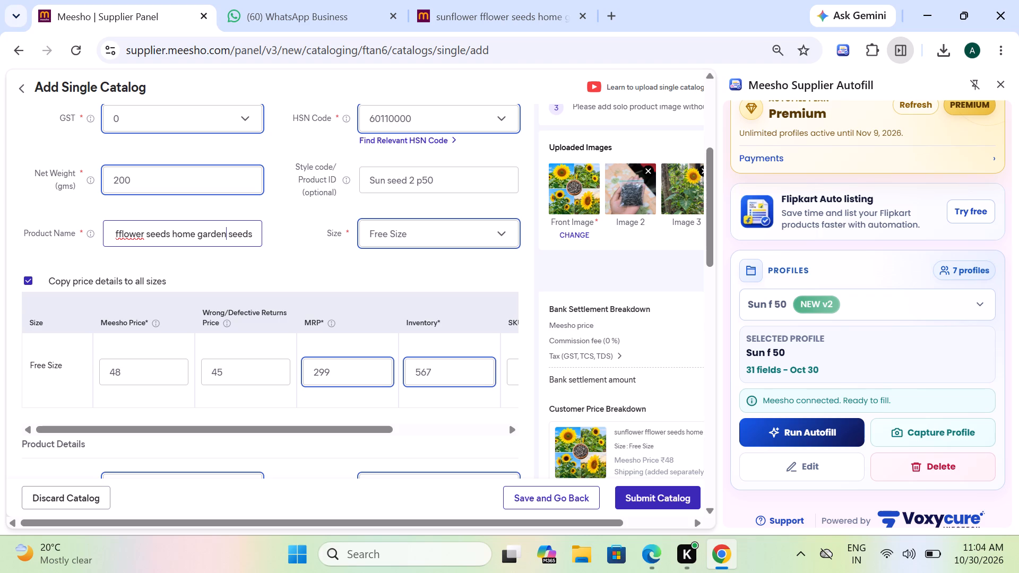
Add "50+ " at the start of the Product Name, before "sunflower".
key(Left)
key(Left)
key(Left)
key(Left)
key(Left)
key(Left)
key(Left)
key(Left)
key(Left)
key(Left)
key(Left)
key(Left)
key(Left)
key(Left)
key(Left)
key(Left)
key(Left)
key(Left)
key(Left)
key(Left)
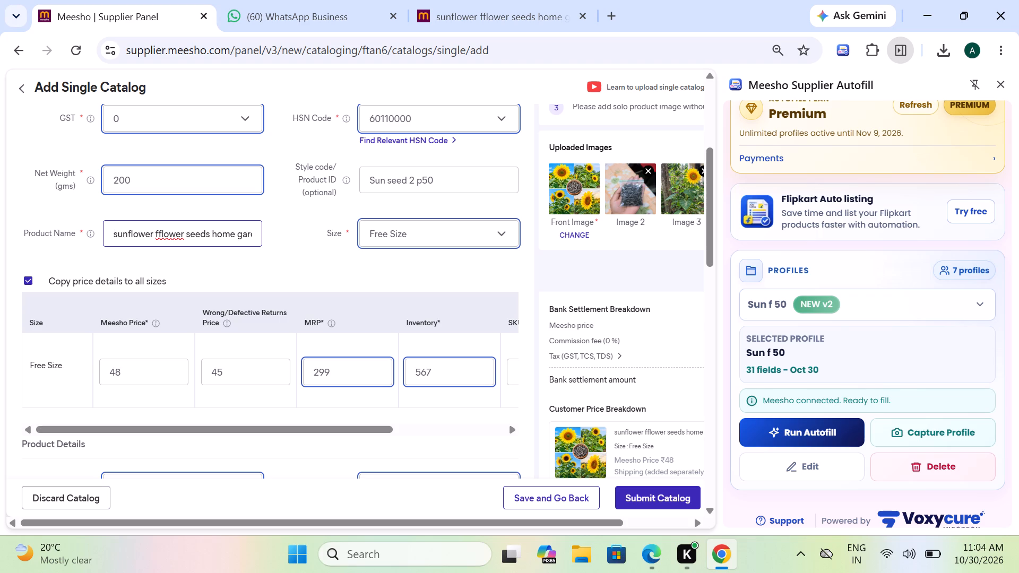
text(50)
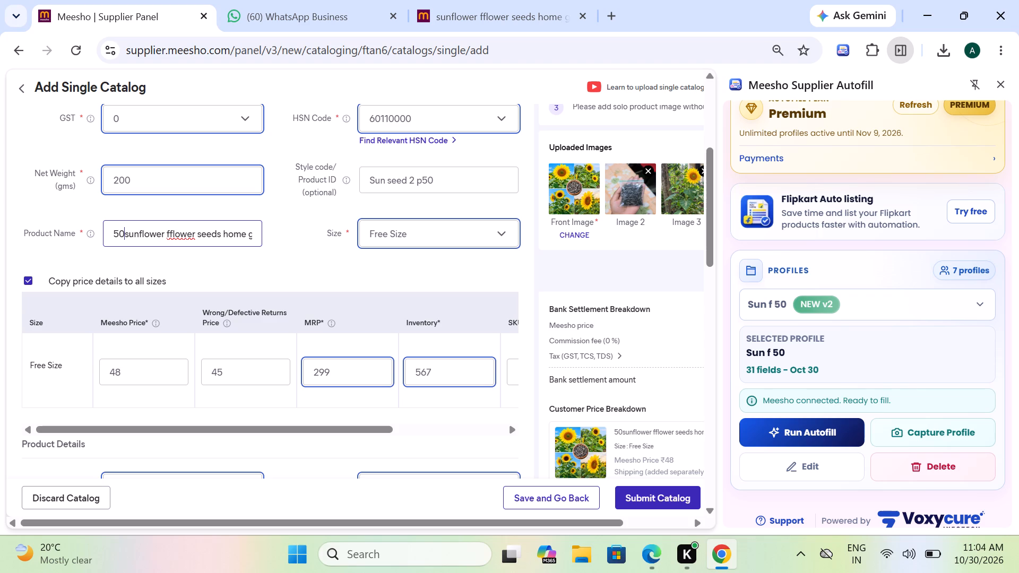
key(shift+plus)
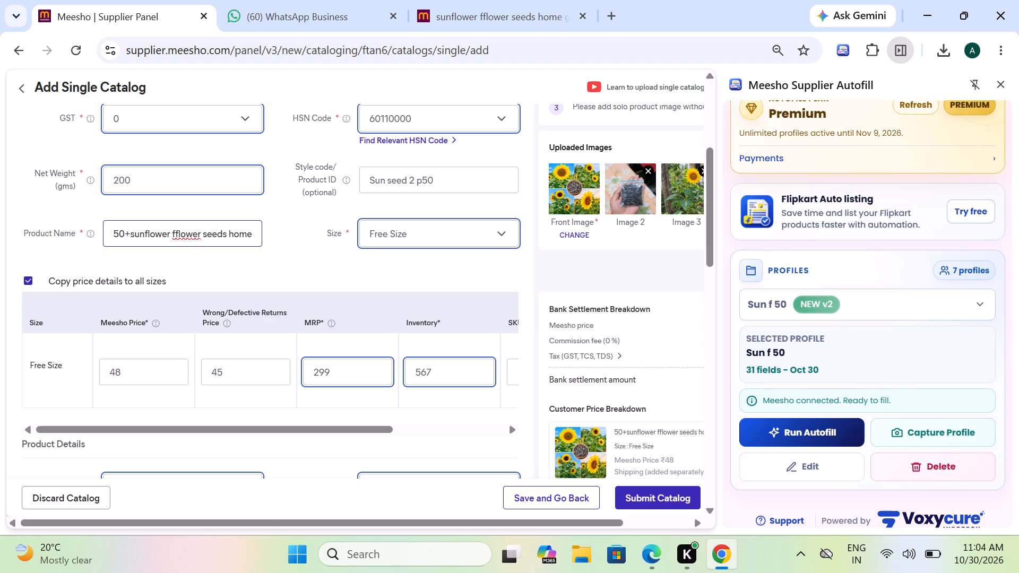
key(space)
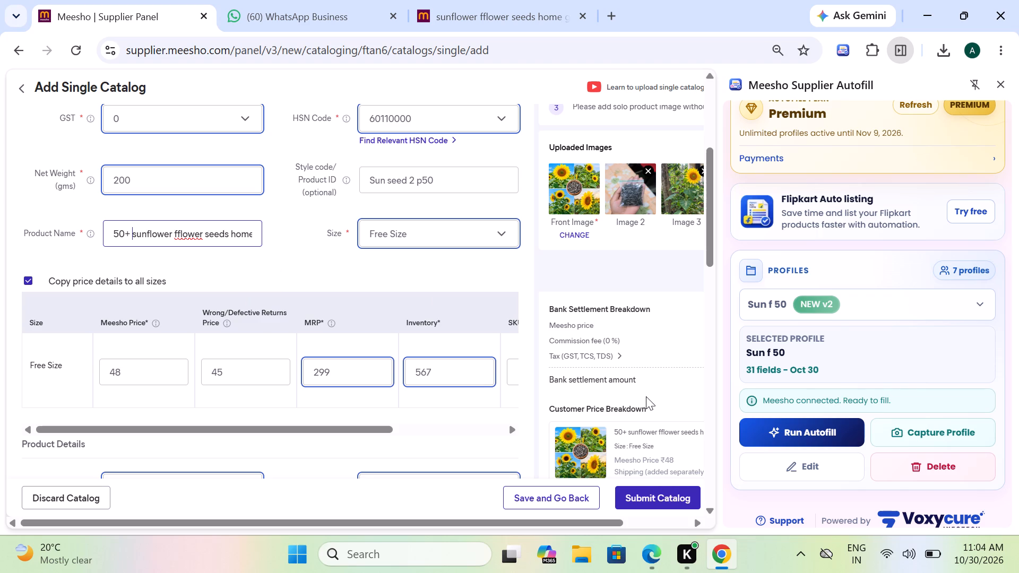
Submit the catalog for quality check, declaring that all products are not branded or illegal to sell, and dismiss the ad campaign offer.
scroll(646, 396, down, 1)
click(650, 491)
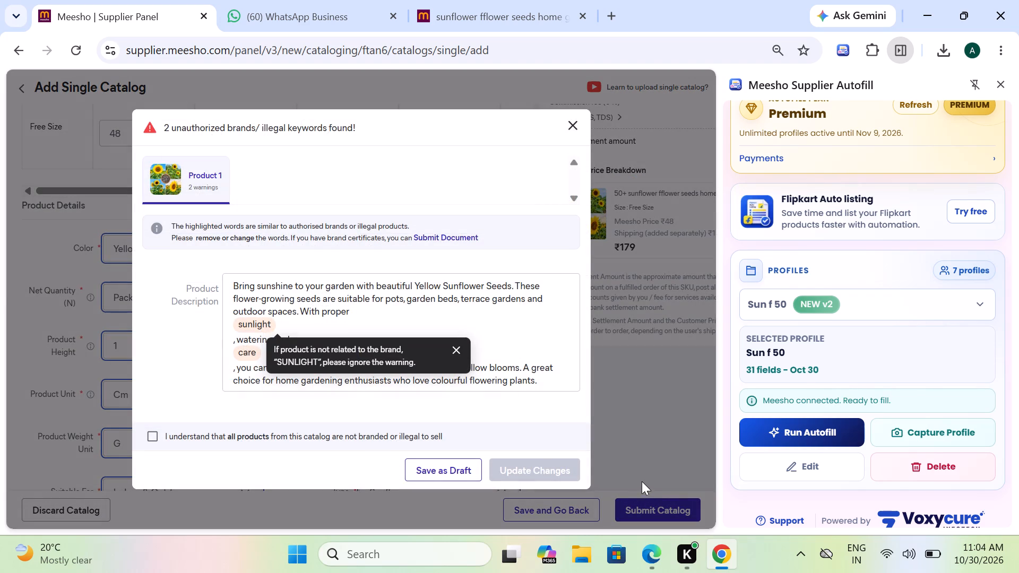
click(147, 435)
click(150, 436)
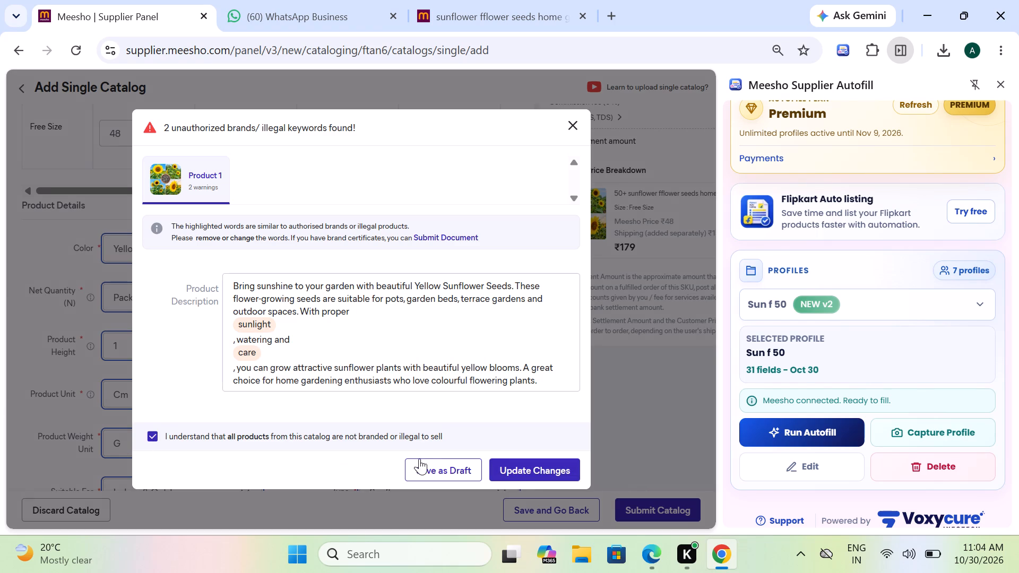
click(554, 467)
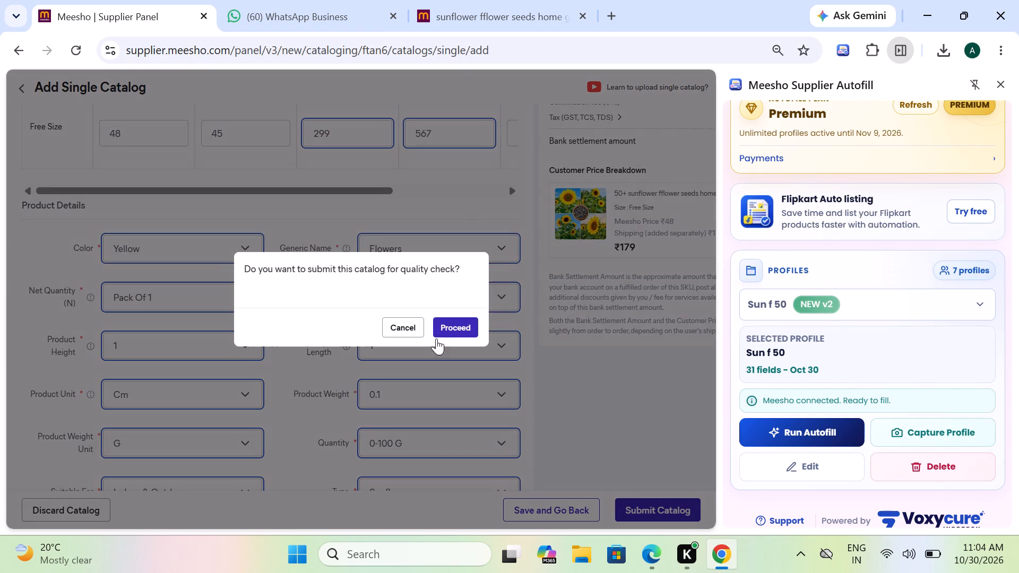
click(458, 331)
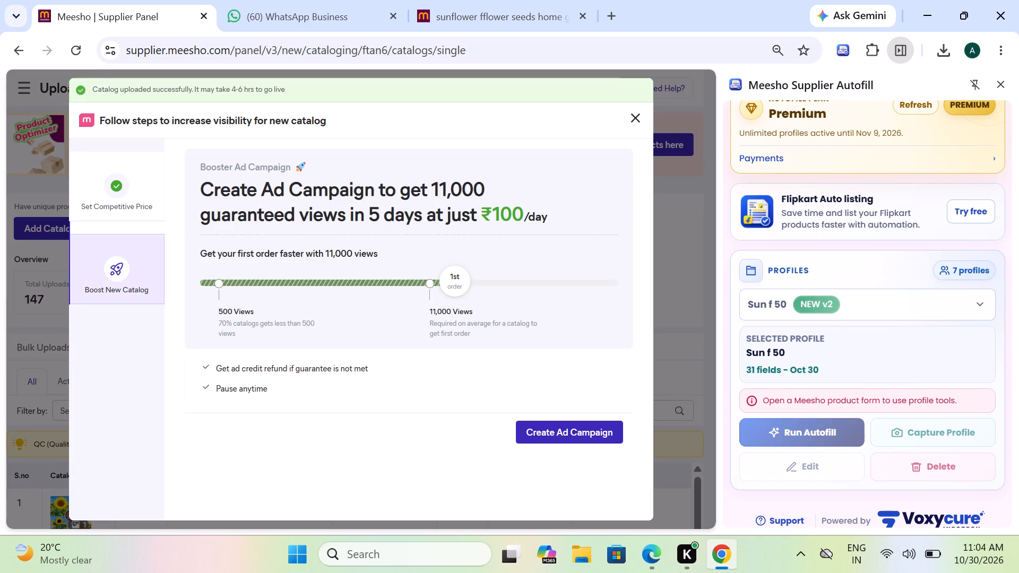
click(638, 113)
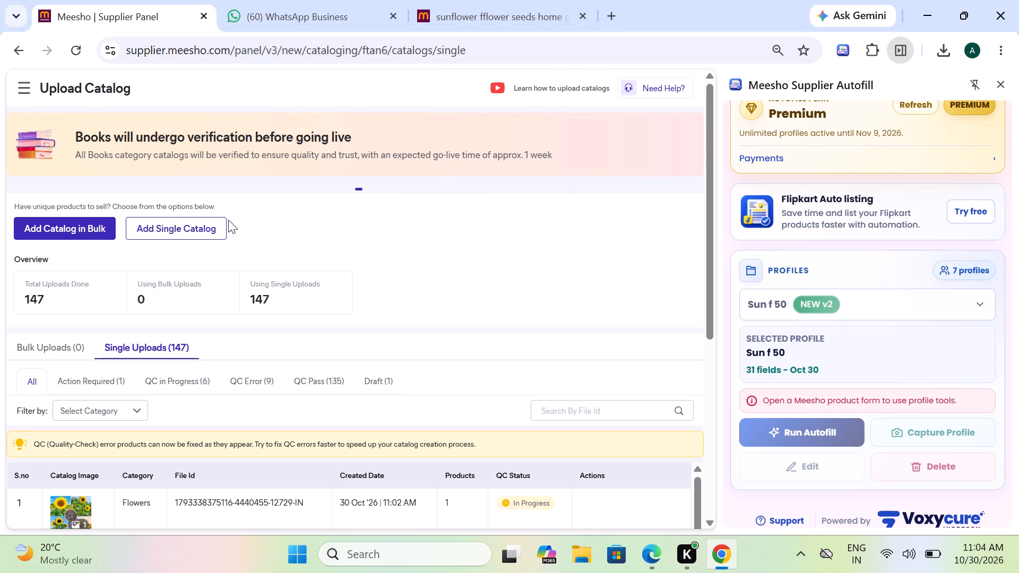
Start a new single catalog in the Flowers seeds category with "WhatsApp Image 2026-10-30 at 10.40.38 AM.jpeg" as the front image.
click(201, 225)
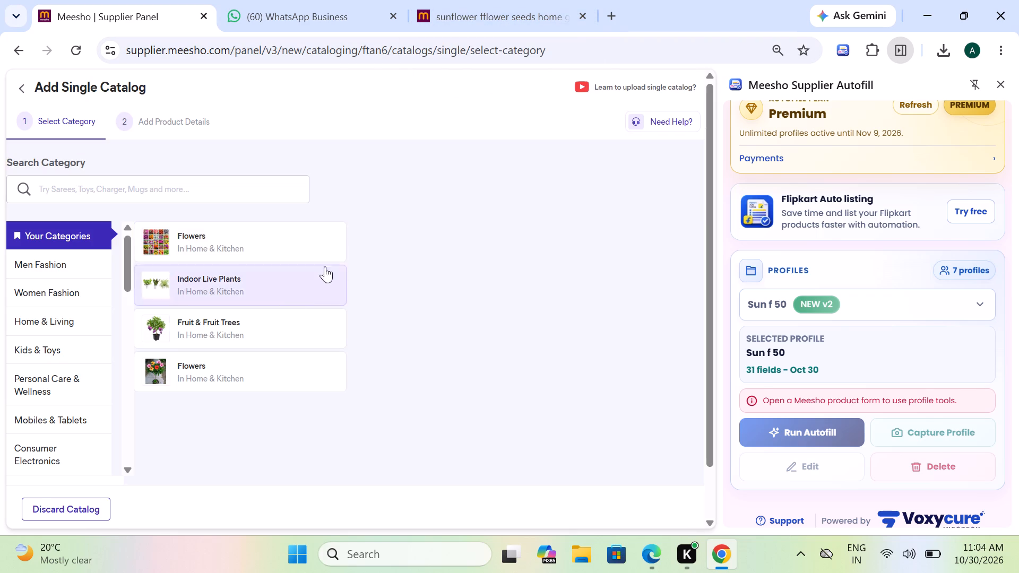
click(225, 240)
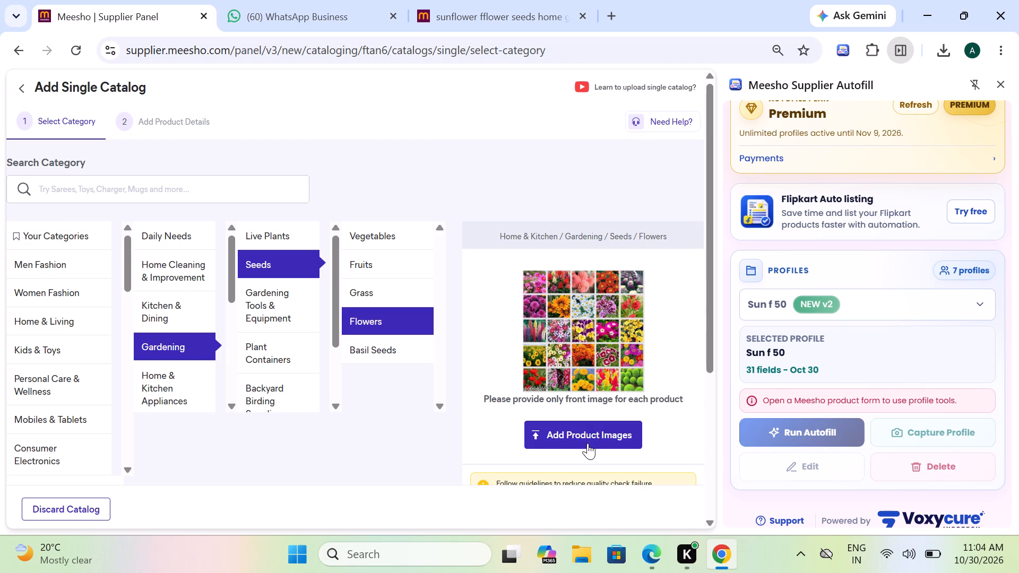
click(588, 442)
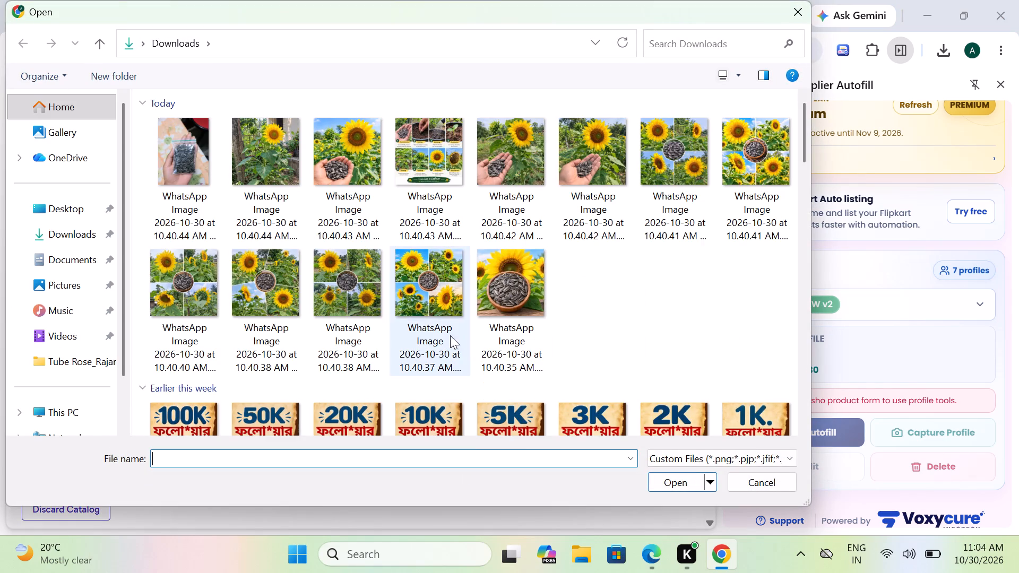
click(368, 296)
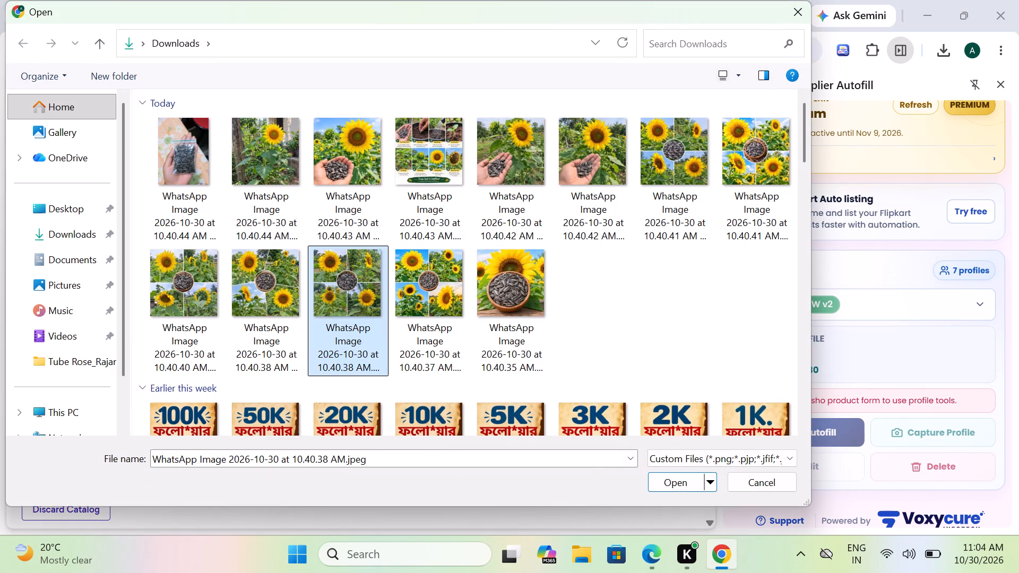
click(662, 484)
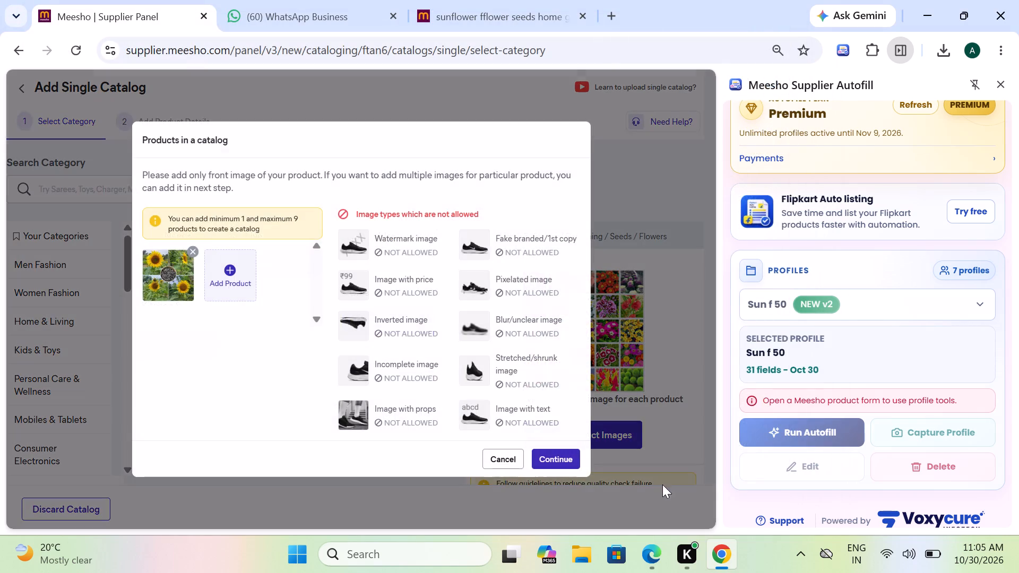
click(568, 465)
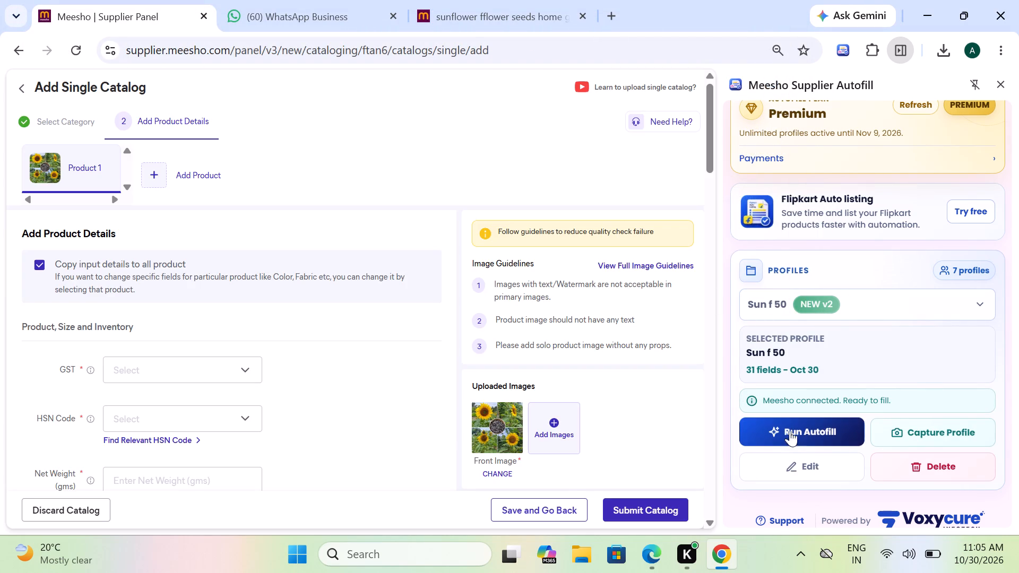
Autofill the product details form from the "Sun f 50" profile and look over the filled fields.
click(800, 433)
scroll(364, 352, down, 1)
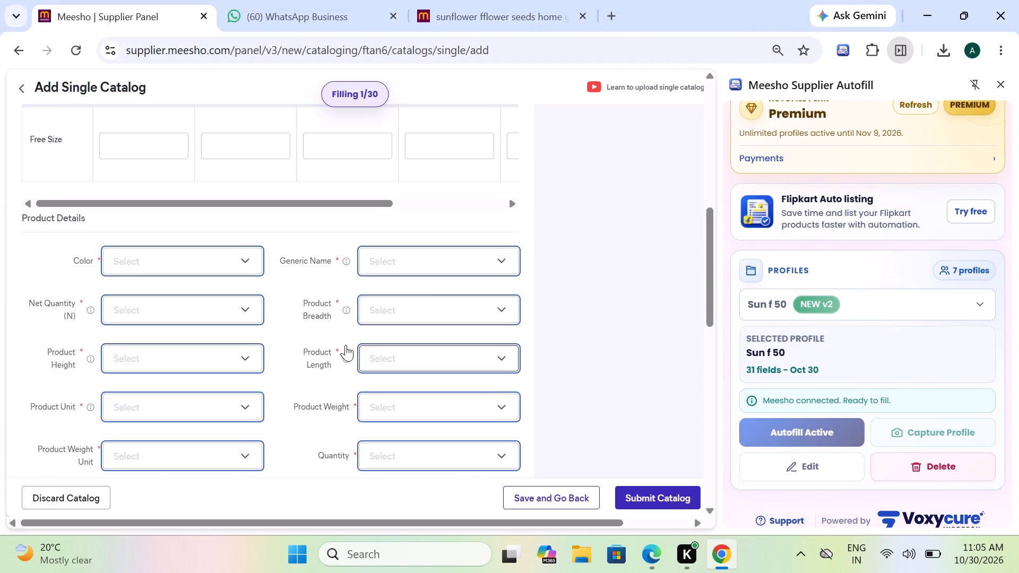
scroll(364, 317, up, 3)
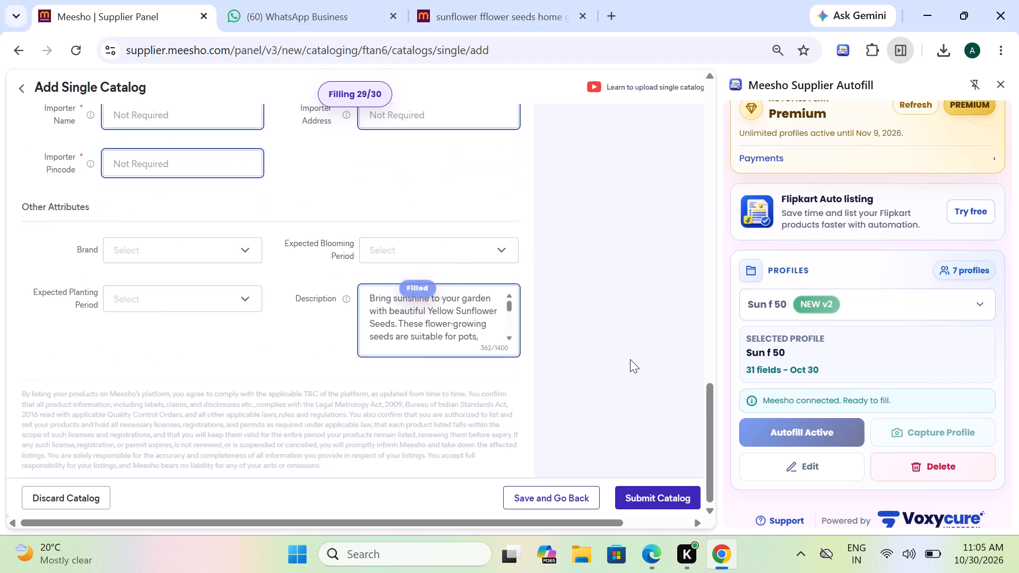
scroll(621, 334, down, 1)
scroll(621, 334, up, 3)
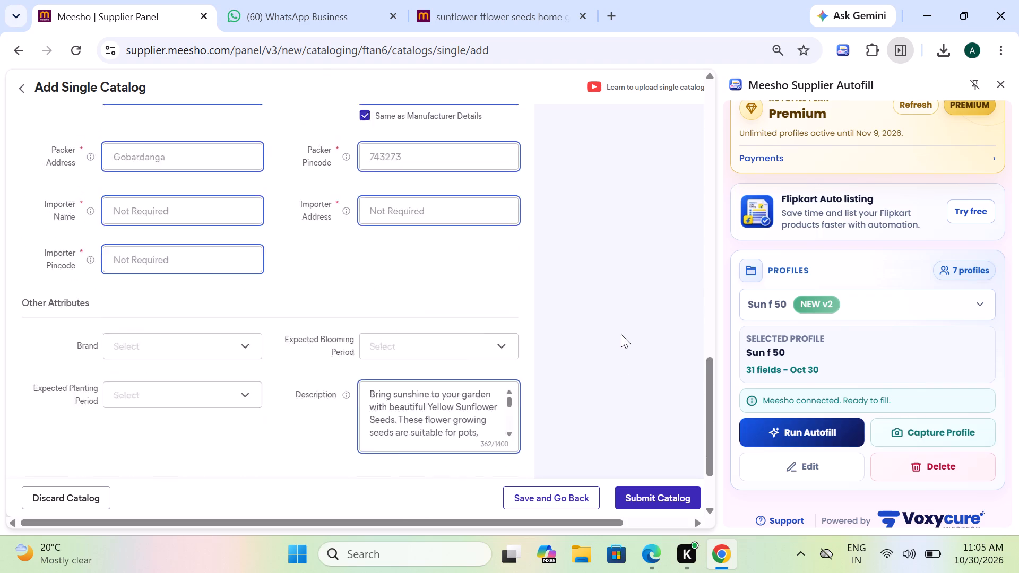
scroll(621, 334, up, 2)
scroll(617, 338, down, 1)
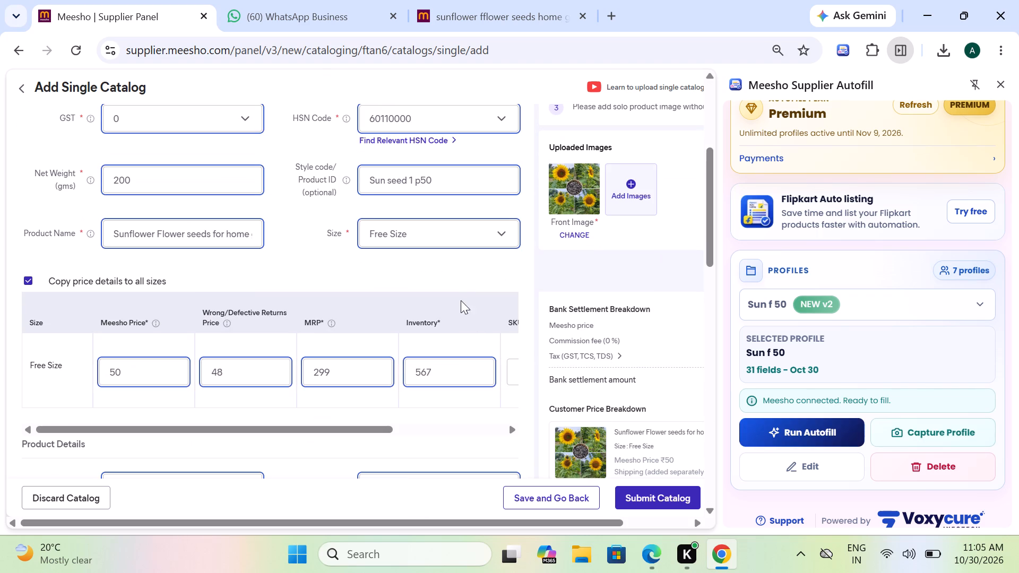
Add three more product images from Downloads: the hand-held seed packet, the sunflower plant by the tree, and the multi-panel growing guide.
click(620, 192)
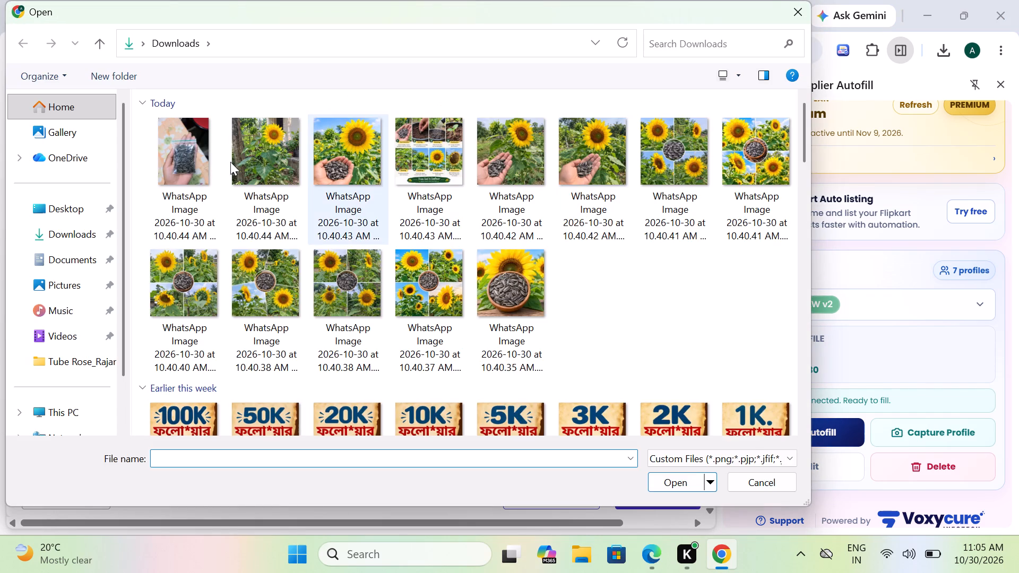
ctrl+click(267, 164)
ctrl+click(175, 164)
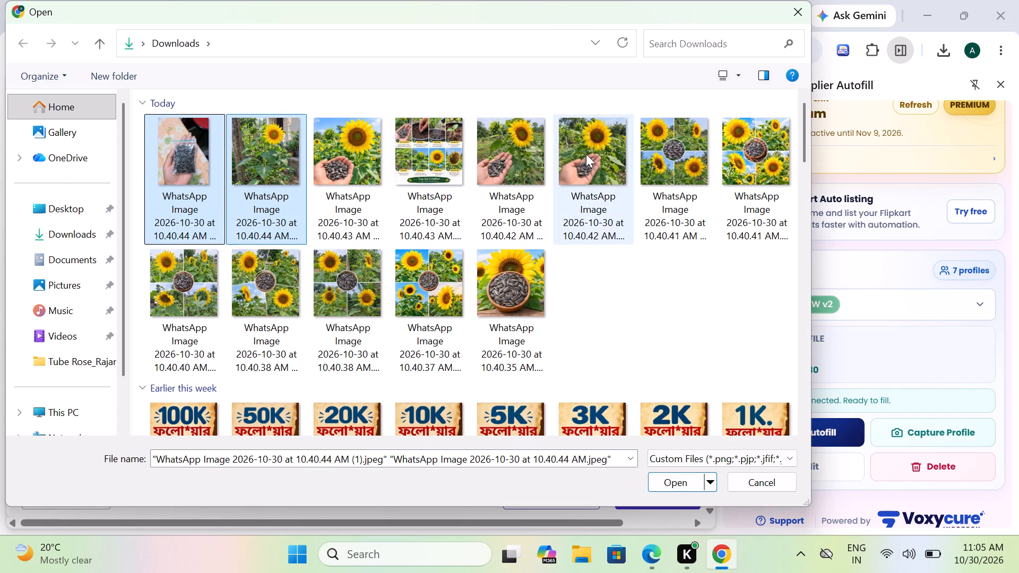
ctrl+click(439, 157)
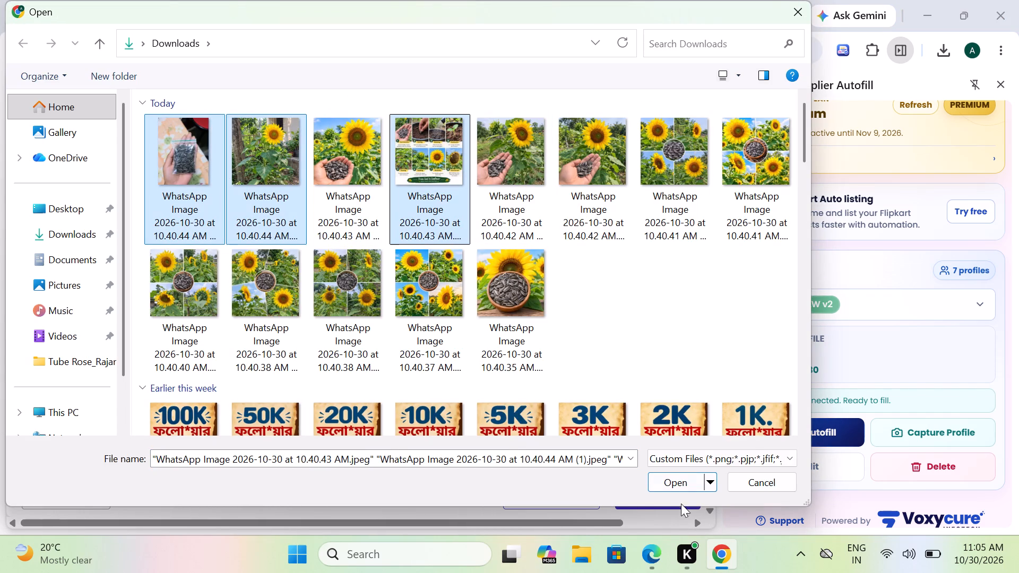
click(673, 480)
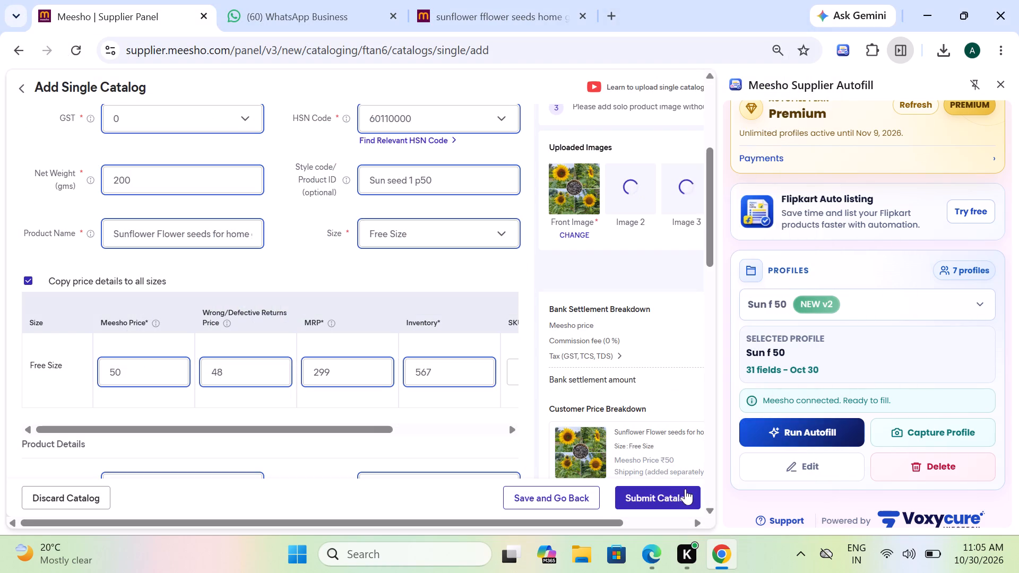
Set the Meesho Price for Free Size to 55.
click(150, 368)
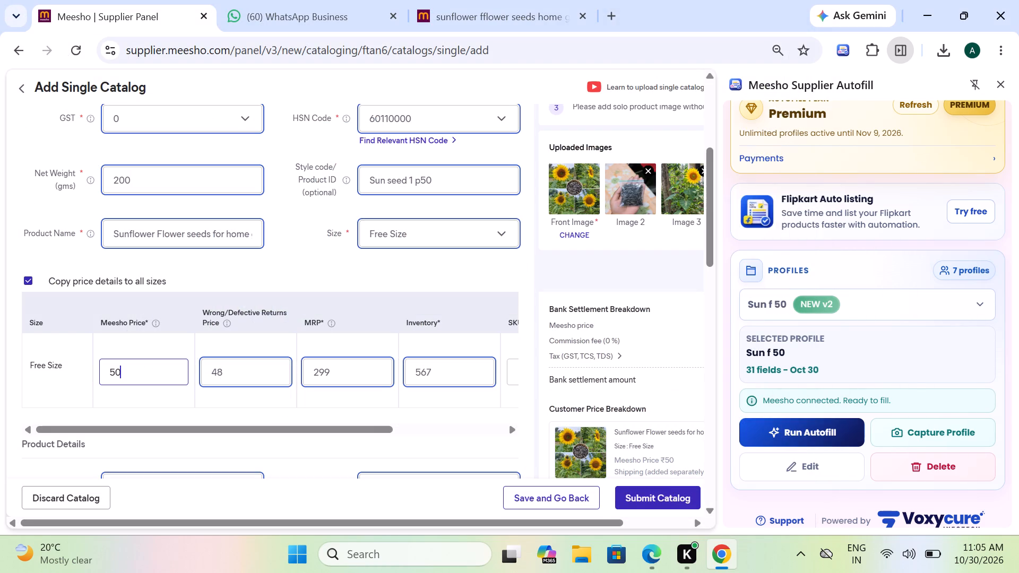
key(BackSpace)
key(BackSpace)
key(BackSpace)
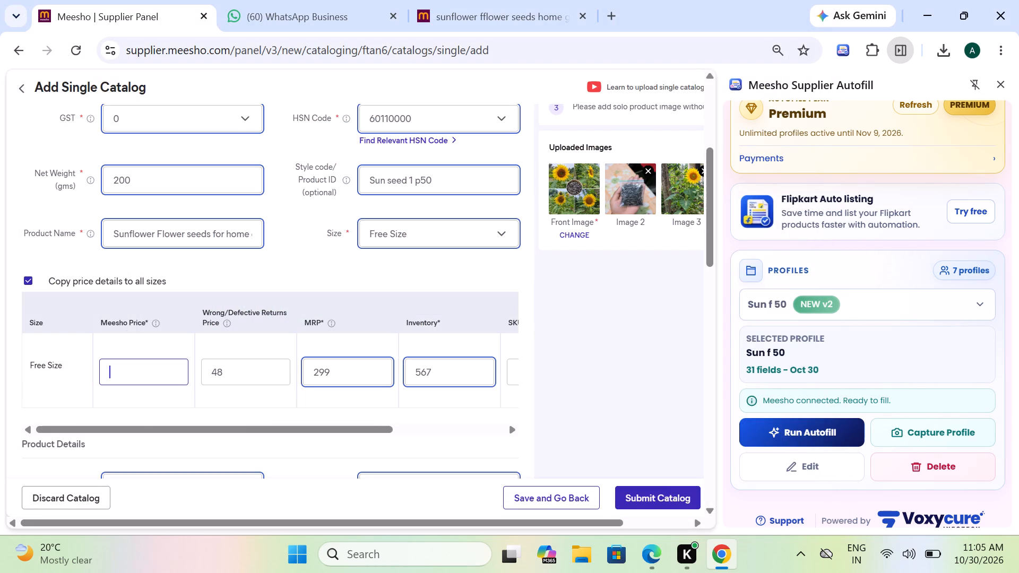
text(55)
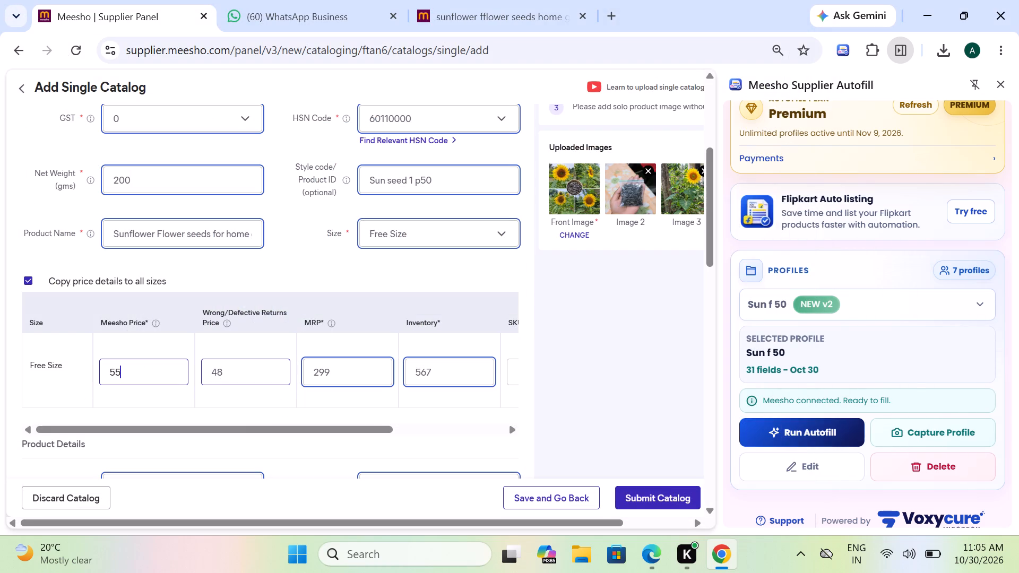
Set the Wrong/Defective Returns Price for Free Size to 52.
click(229, 373)
key(BackSpace)
key(BackSpace)
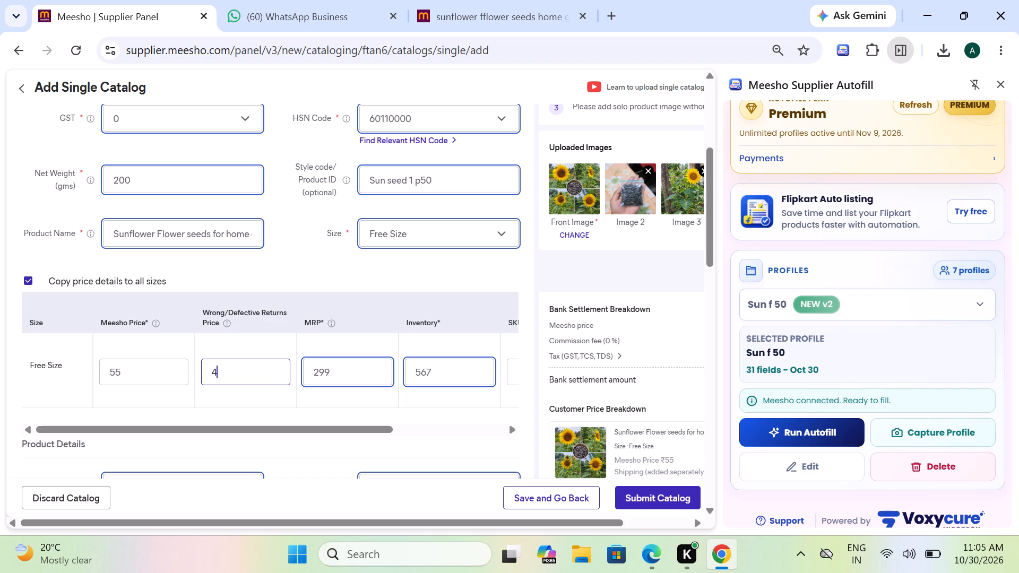
key(BackSpace)
Set the Wrong/Defective Returns Price for Free Size to 52 in the new catalog form.
key(5)
key(2)
scroll(416, 285, down, 1)
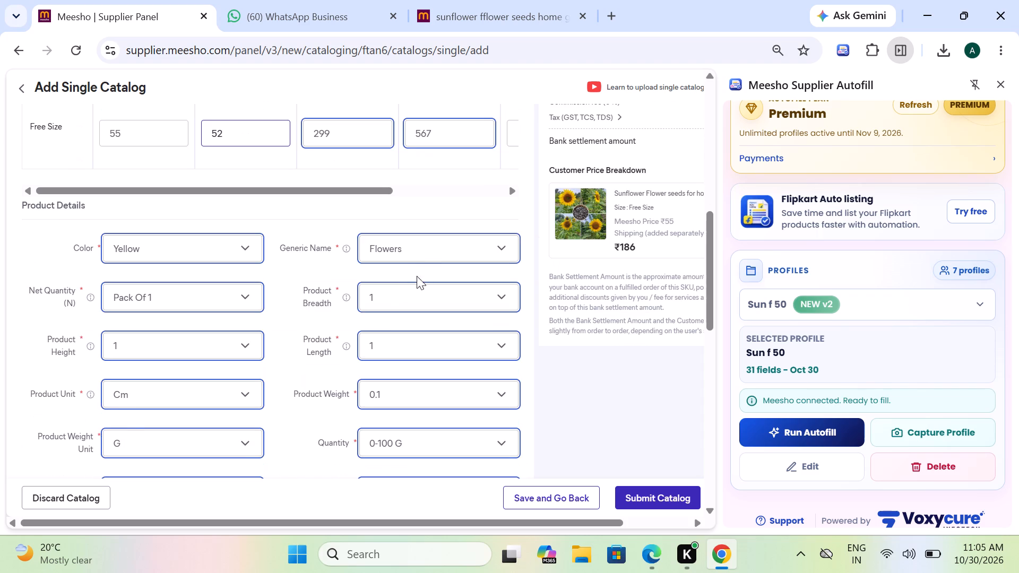
scroll(408, 219, up, 1)
Go back to the competing sunflower seed search results, browse them and open the ₹66 Wonderful Flowers double sunflower listing.
click(436, 7)
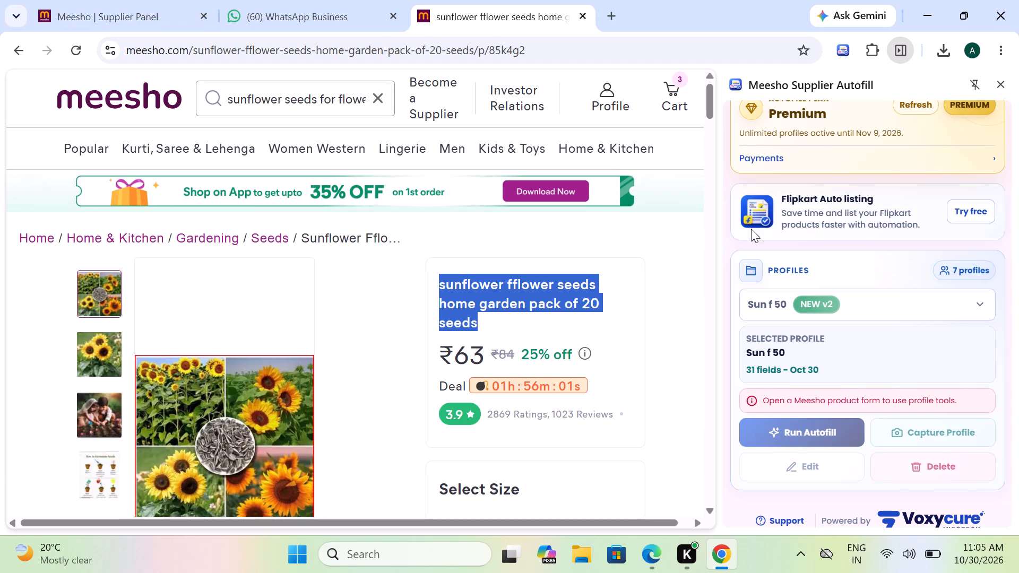
scroll(445, 343, down, 1)
click(16, 50)
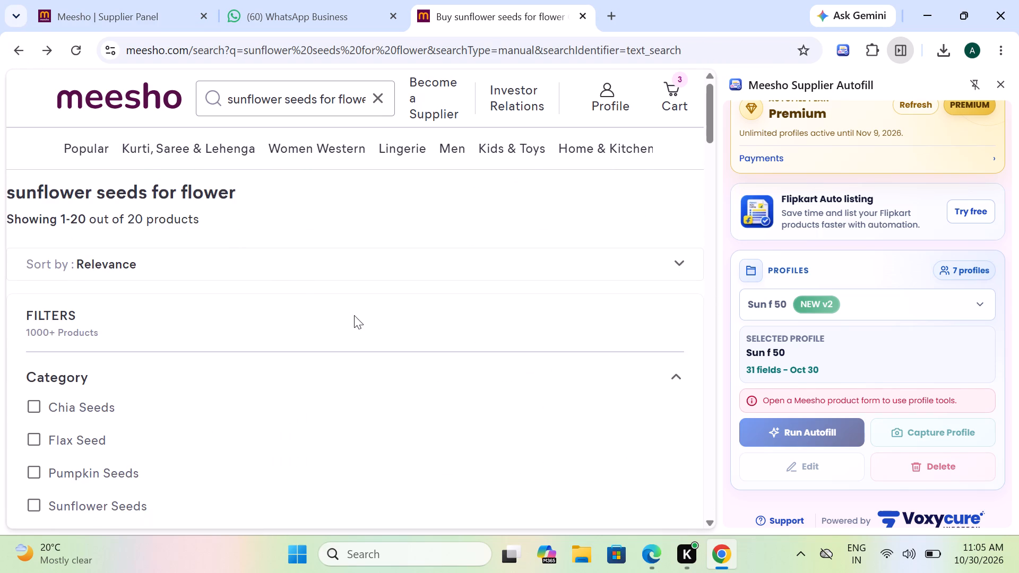
scroll(417, 325, down, 2)
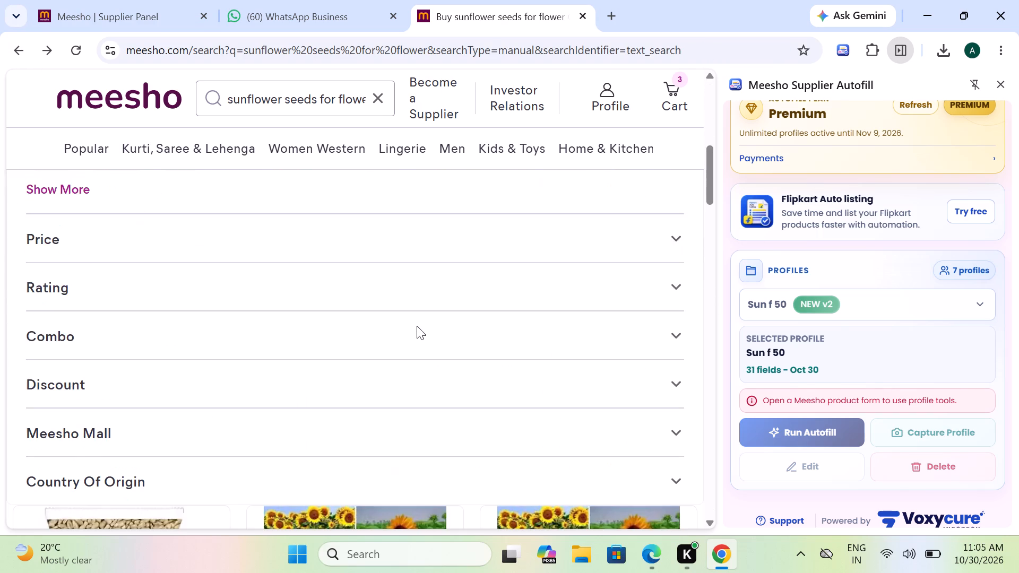
scroll(420, 333, down, 1)
scroll(507, 320, down, 1)
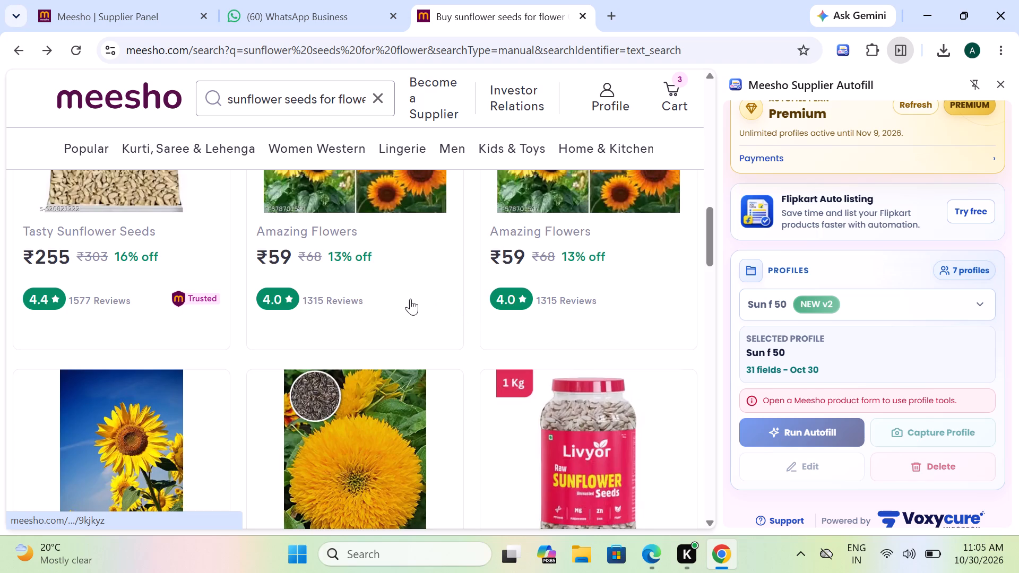
scroll(410, 299, up, 1)
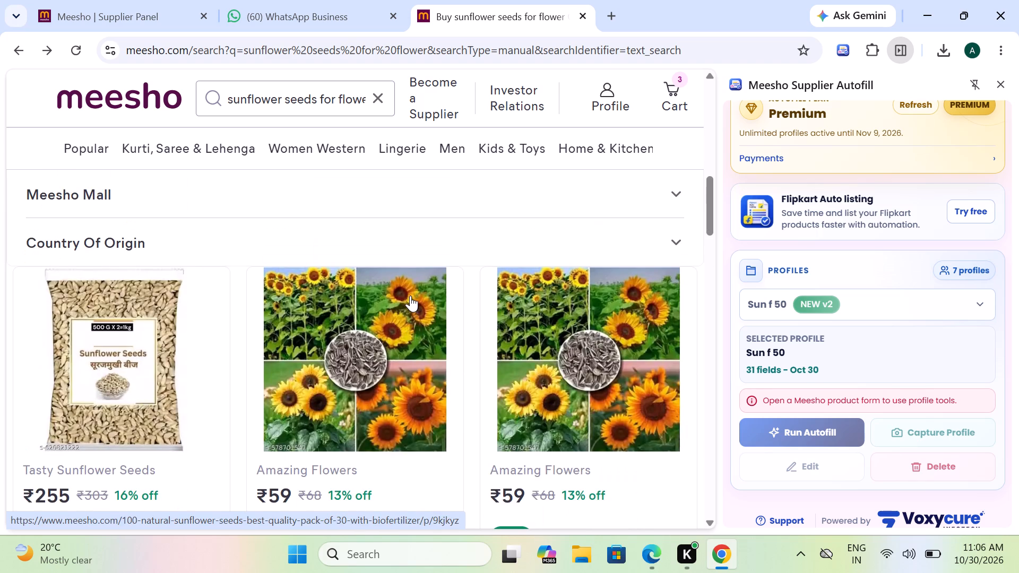
scroll(485, 333, down, 1)
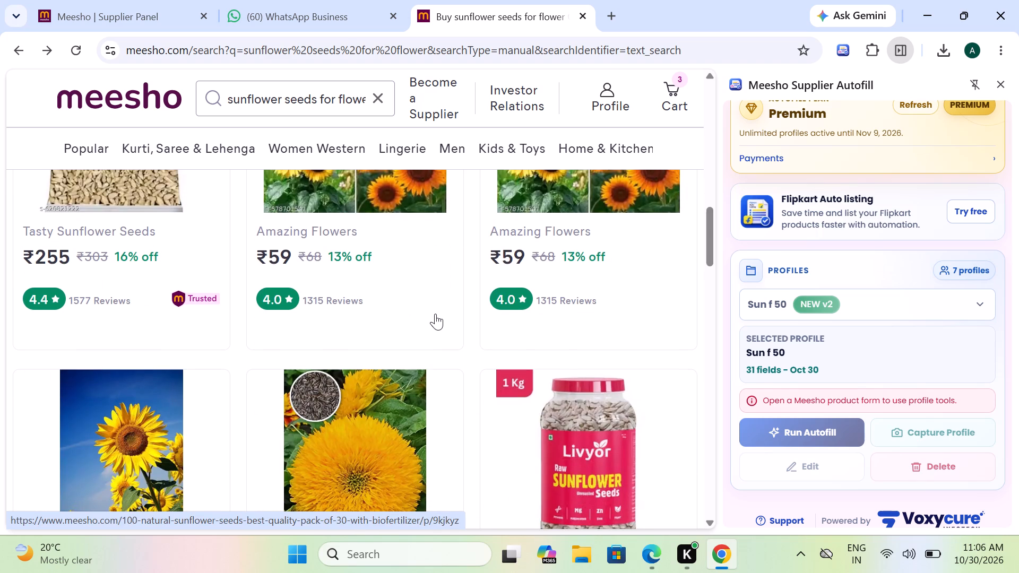
scroll(435, 314, up, 2)
scroll(435, 314, down, 1)
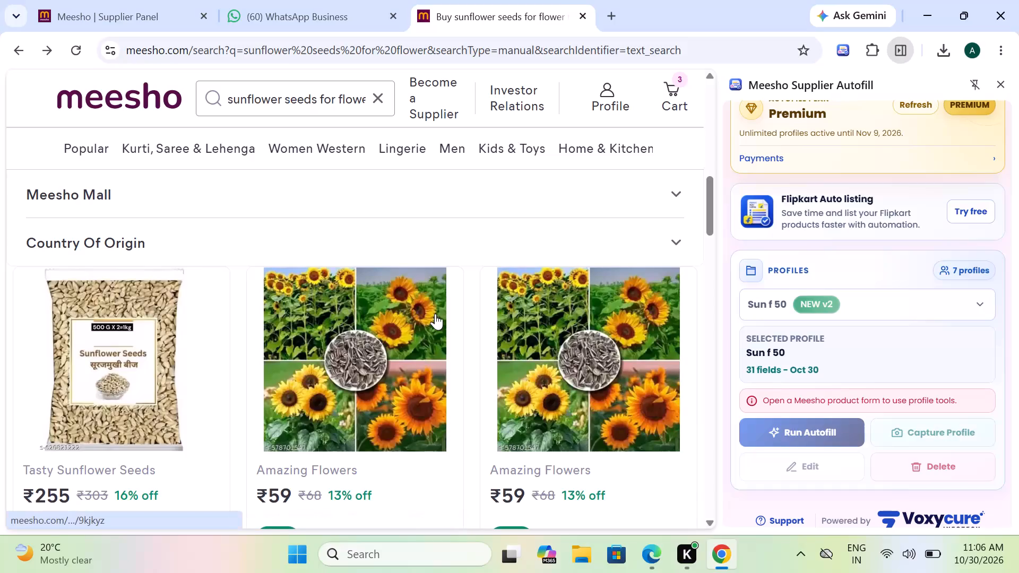
scroll(435, 314, down, 2)
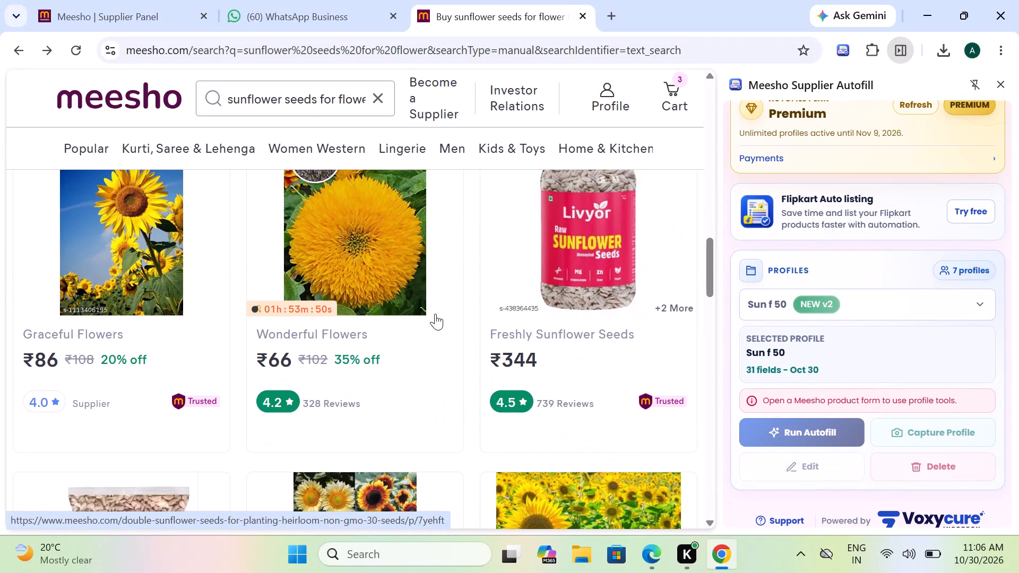
scroll(435, 314, down, 1)
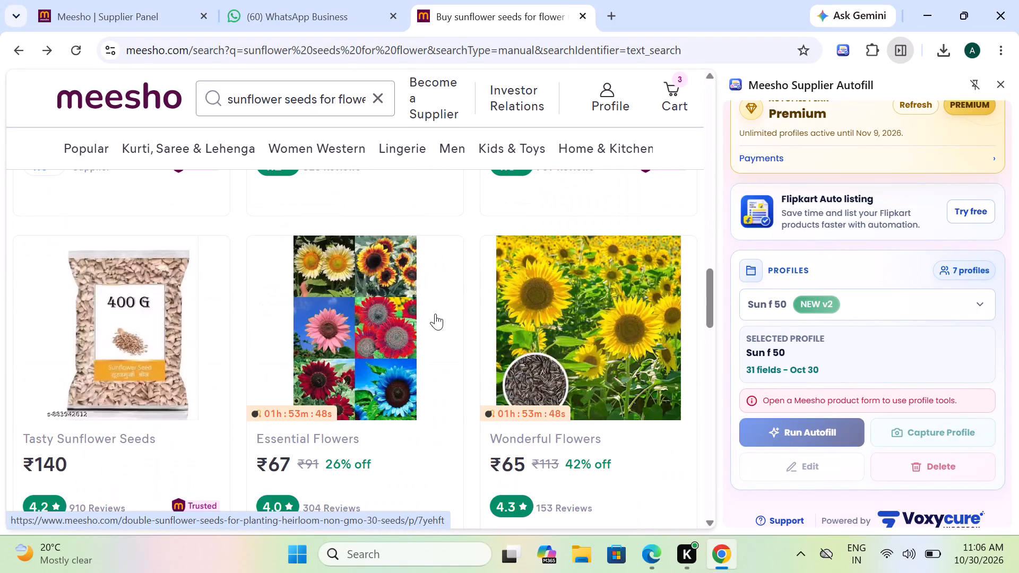
scroll(435, 314, up, 1)
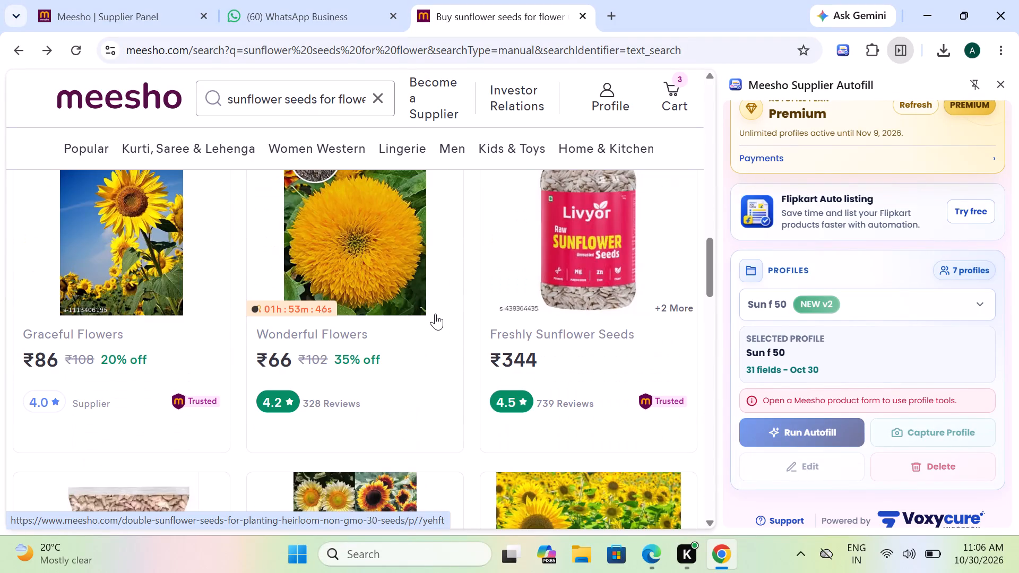
click(348, 273)
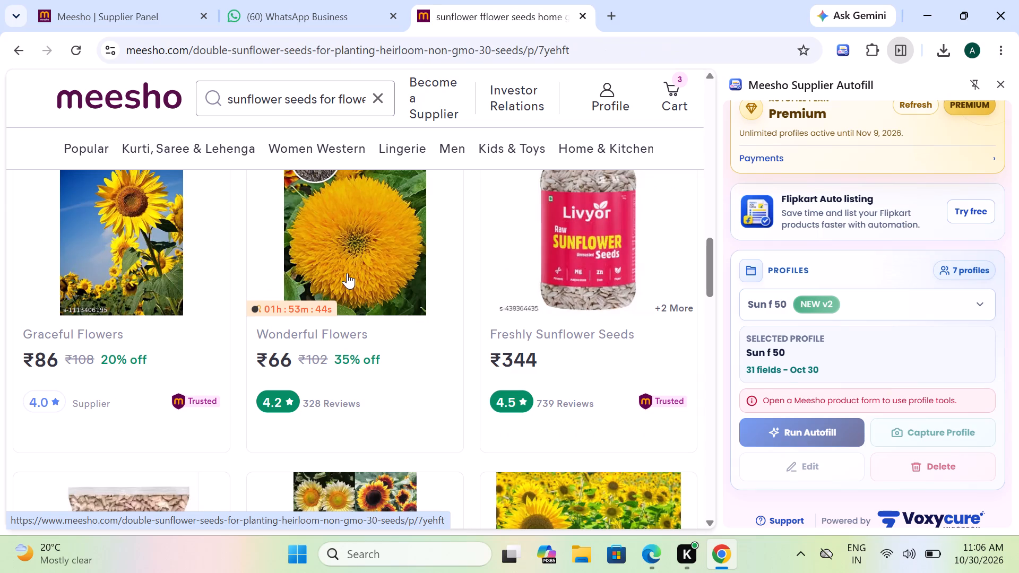
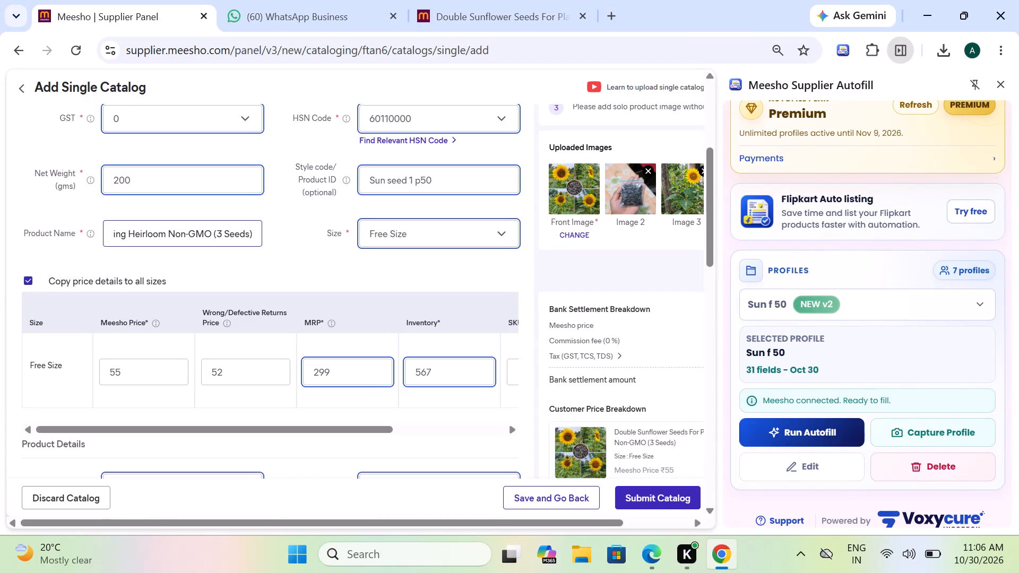
Change the seed count in parentheses at the end of the Product Name to 50.
key(BackSpace)
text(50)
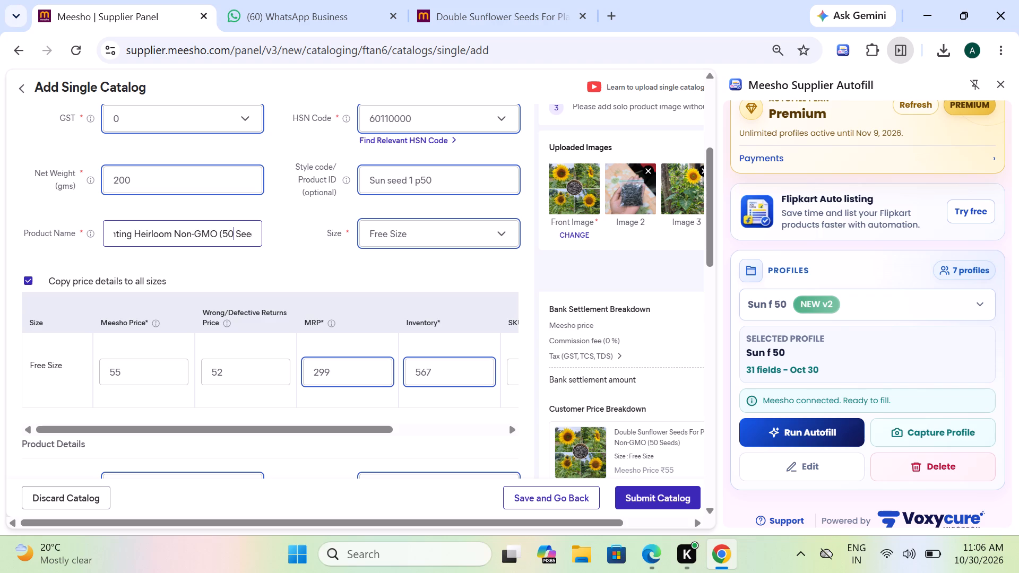
Place the text cursor at the start of the Product Name, before "Double".
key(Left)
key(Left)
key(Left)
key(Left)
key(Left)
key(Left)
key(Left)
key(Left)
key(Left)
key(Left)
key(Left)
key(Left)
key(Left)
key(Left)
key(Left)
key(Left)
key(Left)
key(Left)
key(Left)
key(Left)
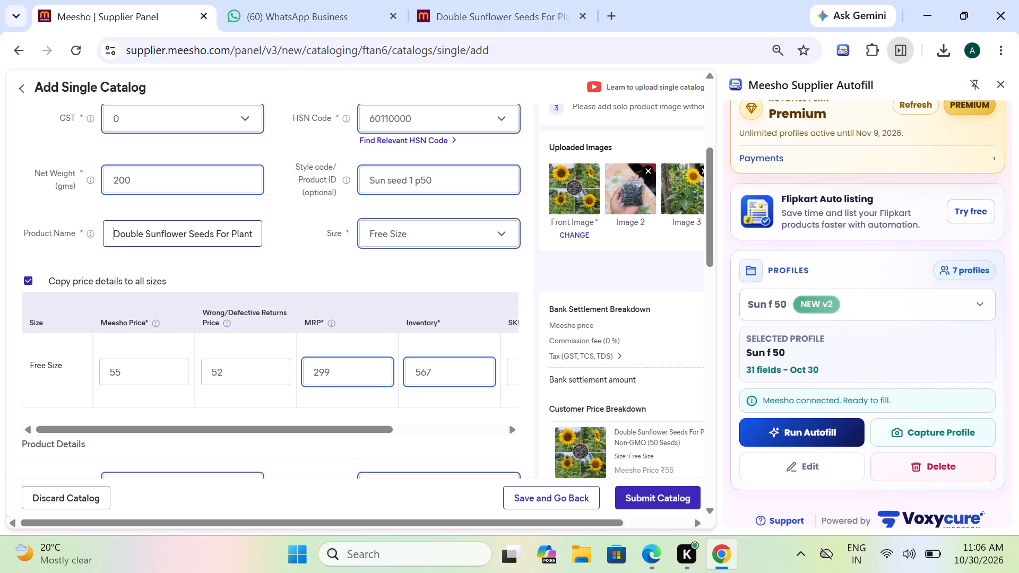
Add "50+ " at the start of the Product Name, before "Double Sunflower Seeds".
text(50)
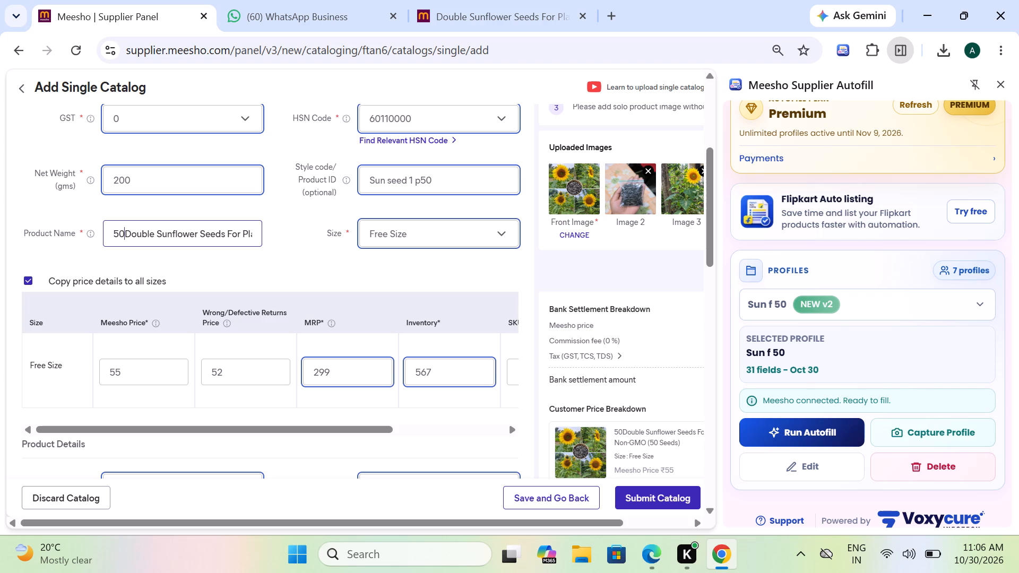
key(shift+plus)
key(space)
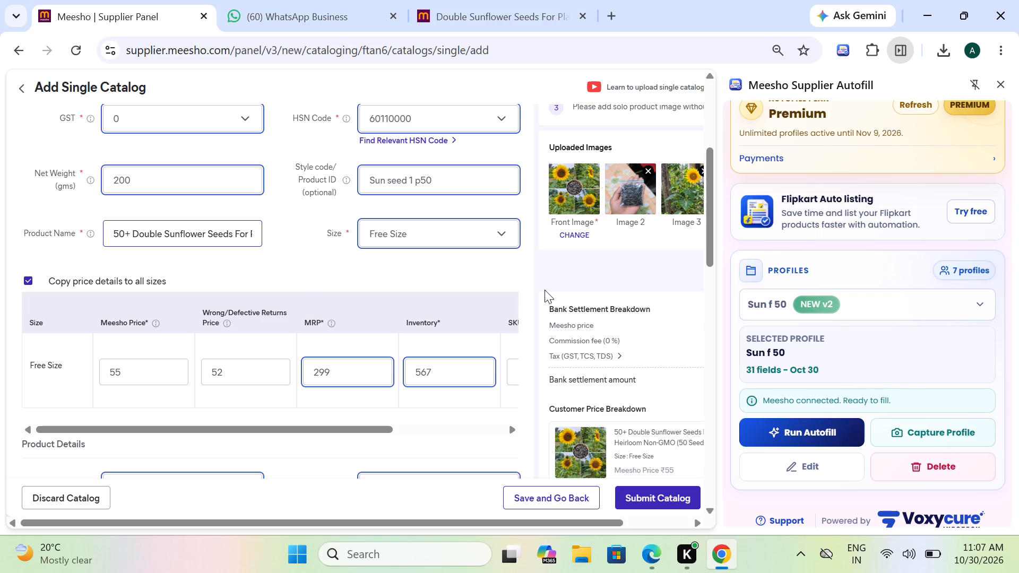
Review the filled catalog form, from the pricing and product details to the other attributes and description.
scroll(549, 294, down, 4)
scroll(591, 366, up, 3)
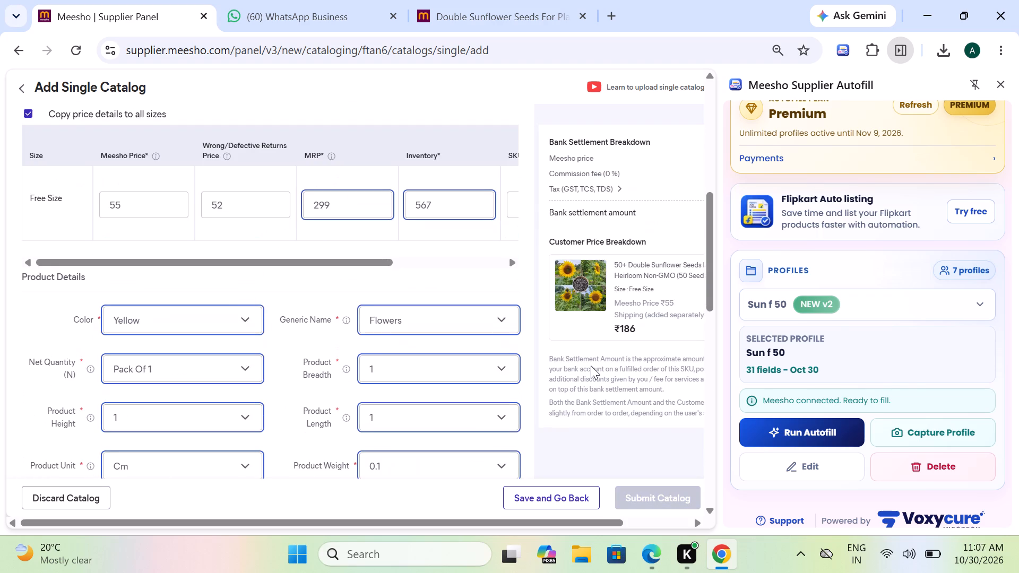
scroll(591, 366, up, 1)
scroll(605, 429, down, 2)
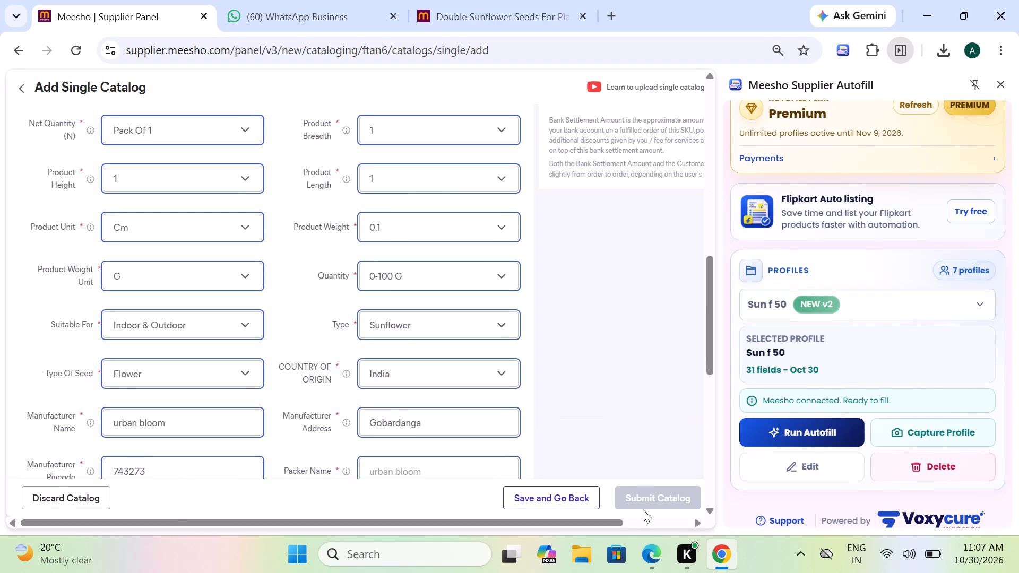
scroll(626, 445, down, 5)
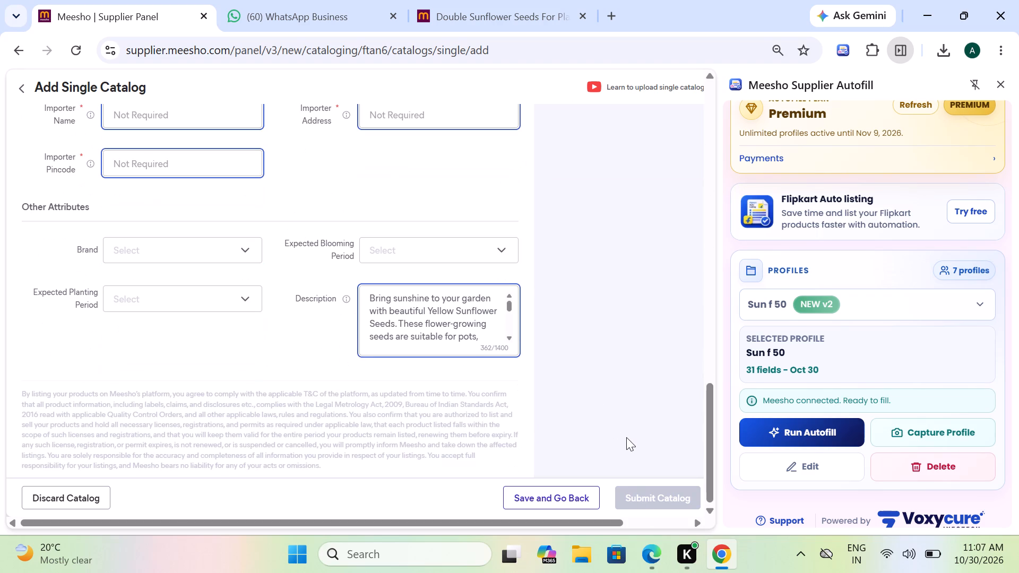
scroll(626, 436, up, 3)
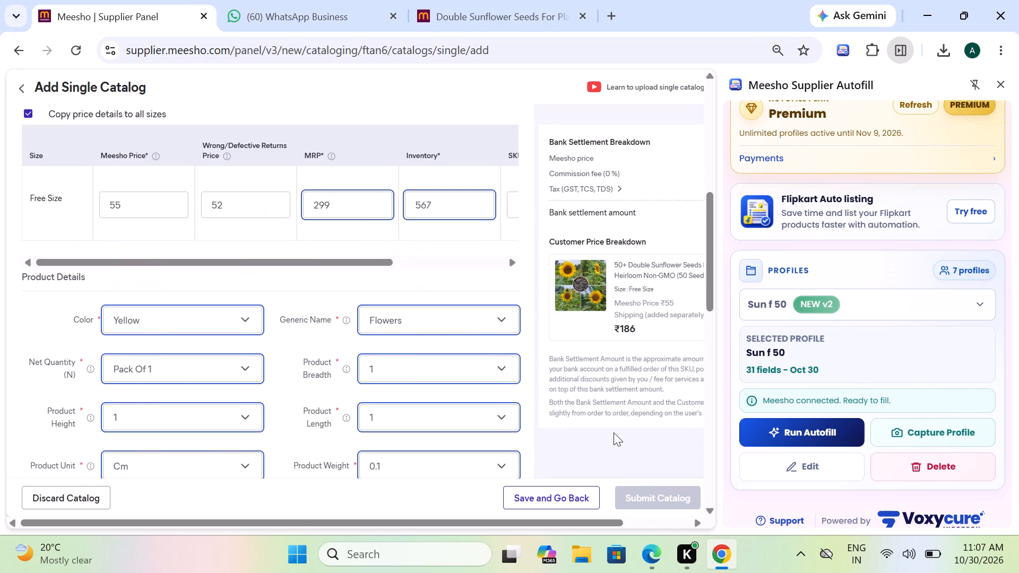
scroll(502, 396, up, 1)
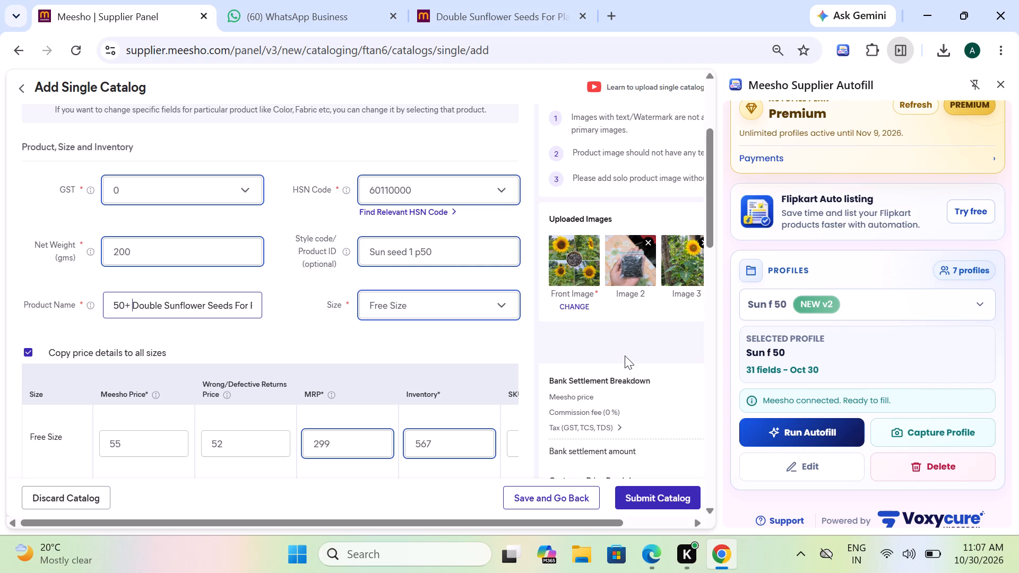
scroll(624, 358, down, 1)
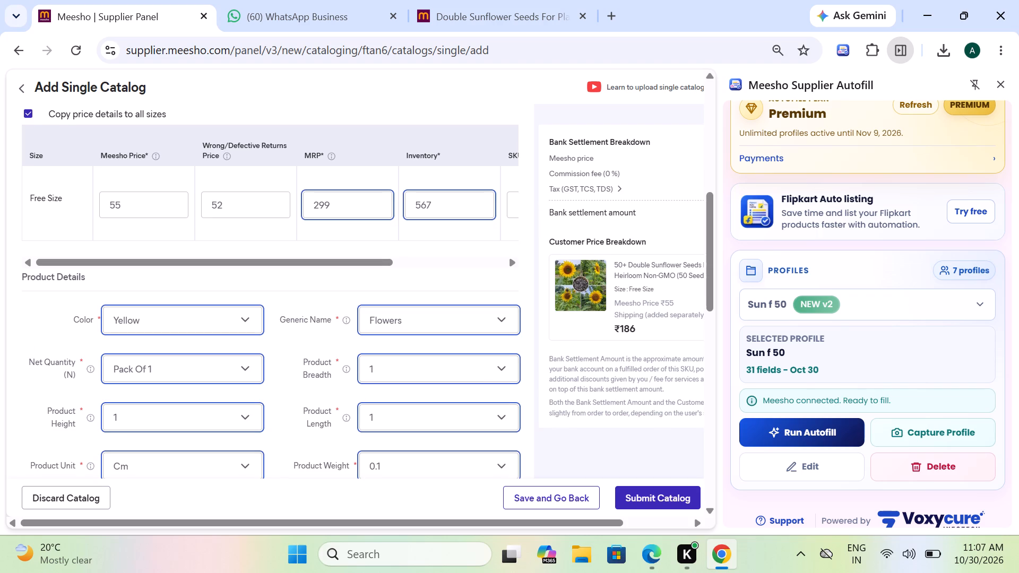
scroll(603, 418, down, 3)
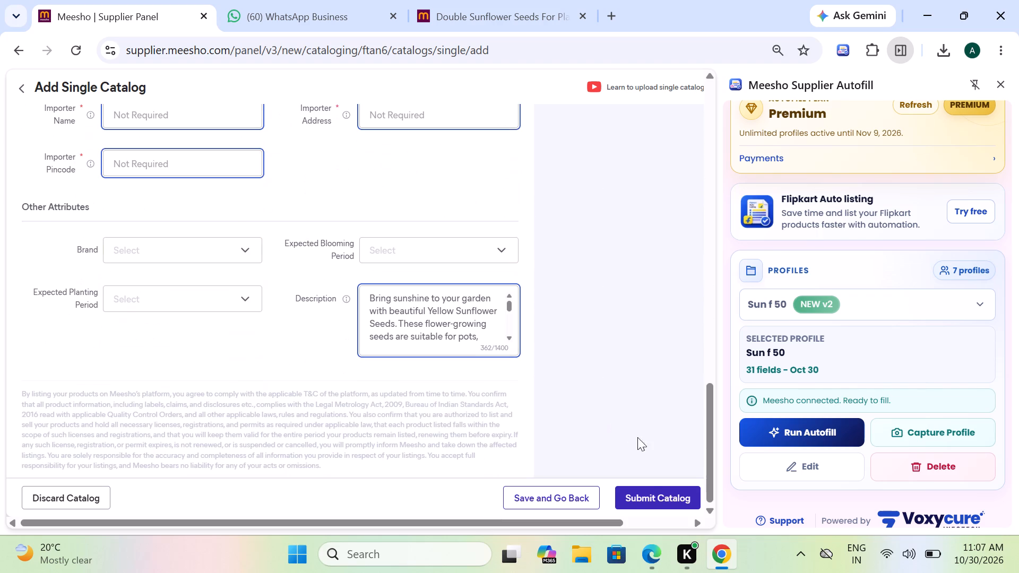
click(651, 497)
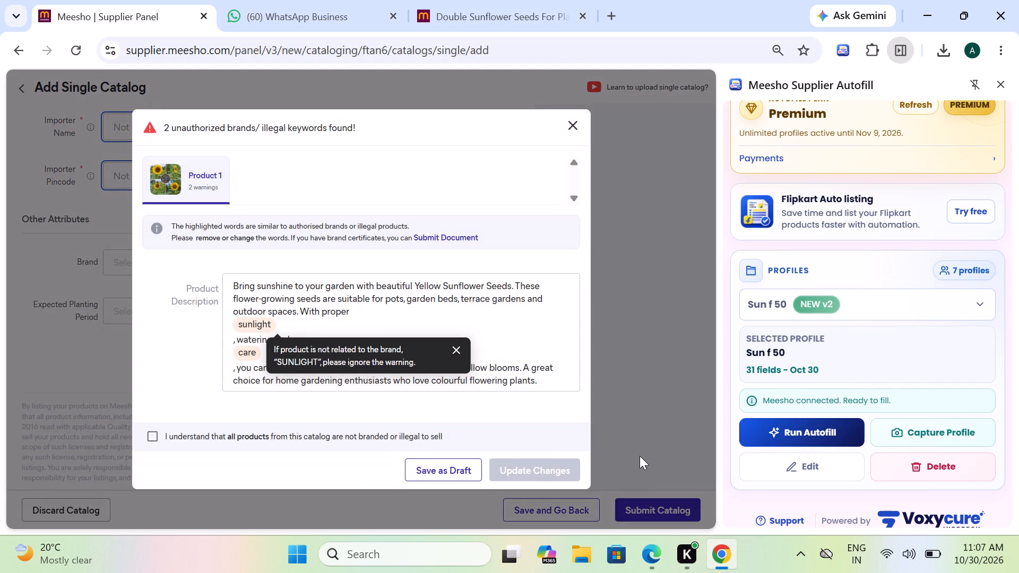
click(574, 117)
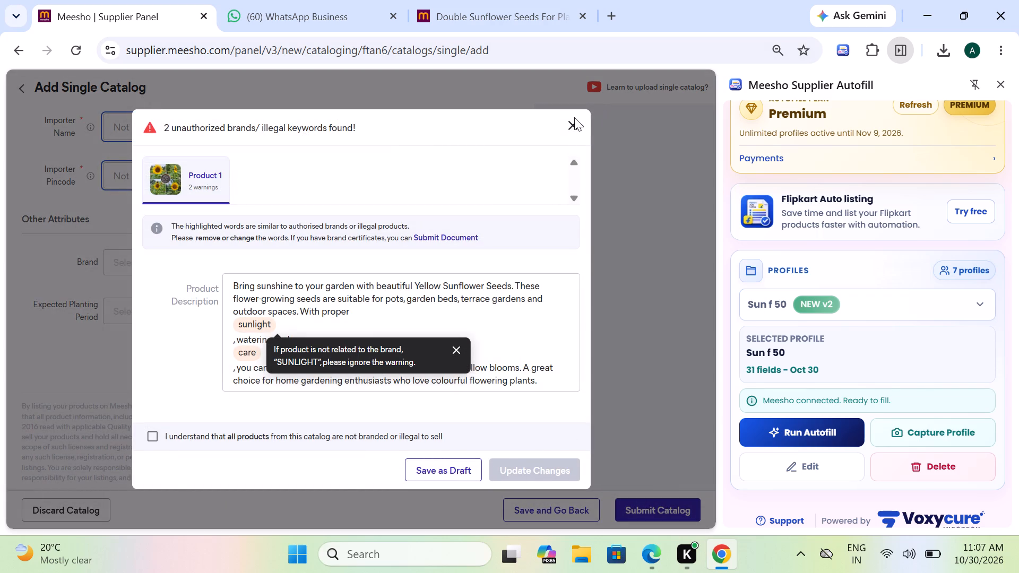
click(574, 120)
Change the Style code/Product ID to "Sun seed 3 p50".
scroll(574, 214, up, 3)
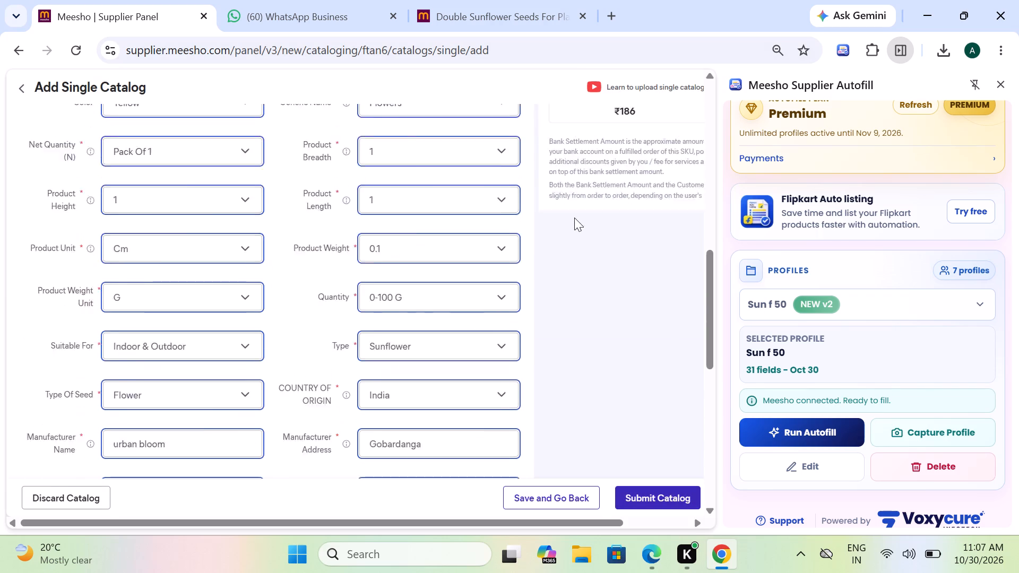
scroll(489, 290, up, 1)
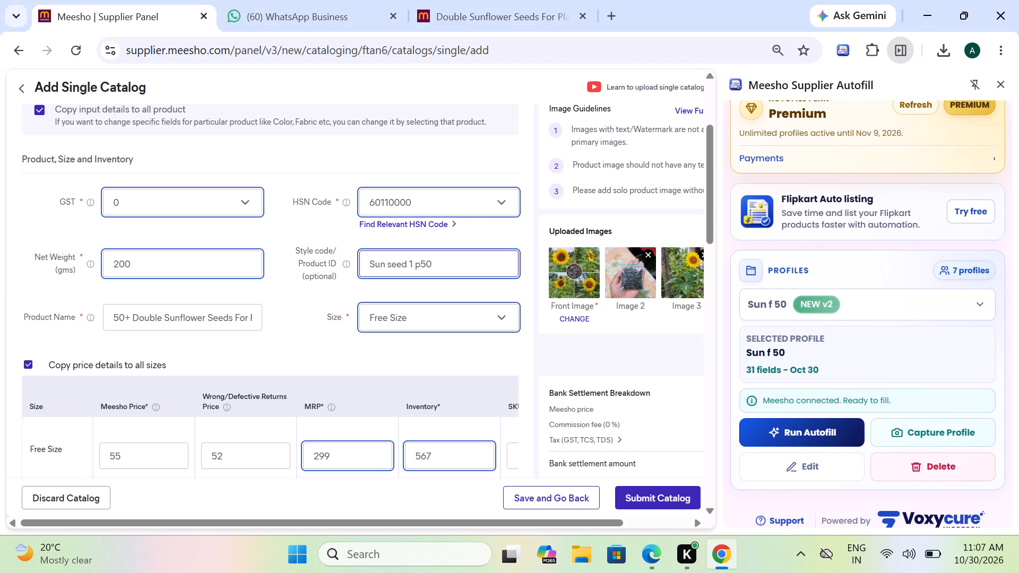
click(412, 263)
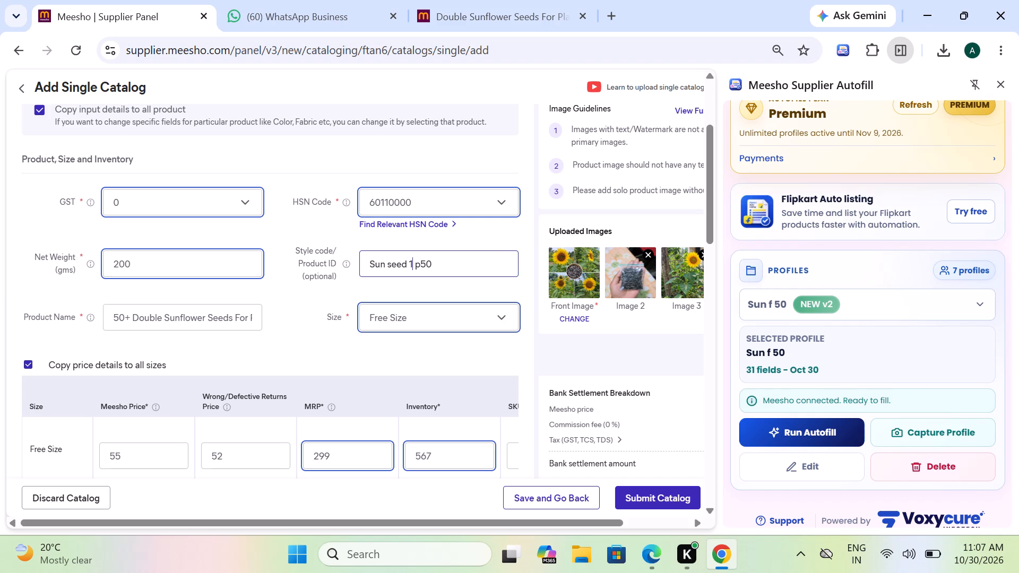
key(BackSpace)
key(3)
Submit the catalog for quality check, declaring that all products are not branded or illegal to sell, and dismiss the ad campaign offer.
scroll(617, 354, down, 8)
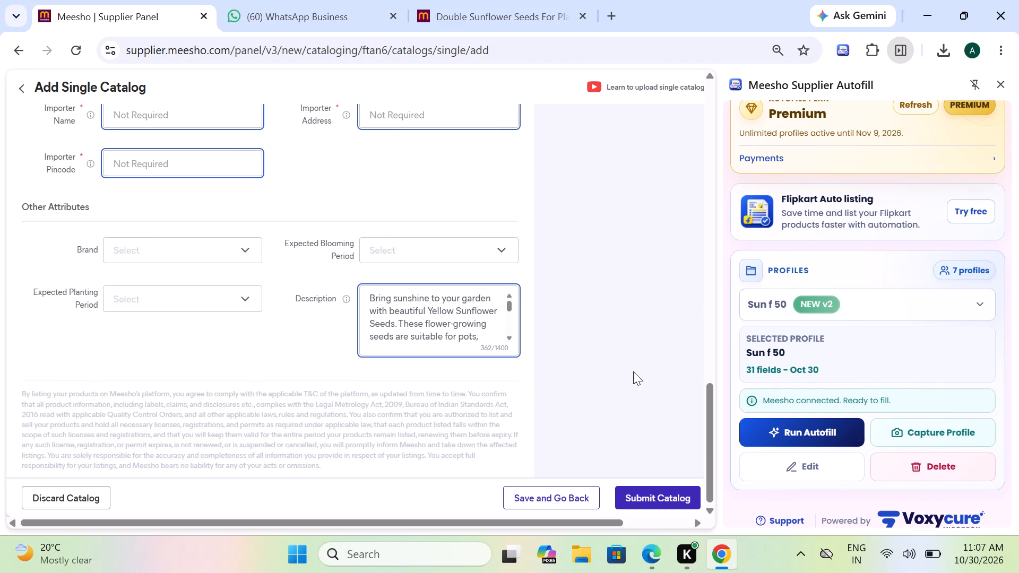
click(644, 496)
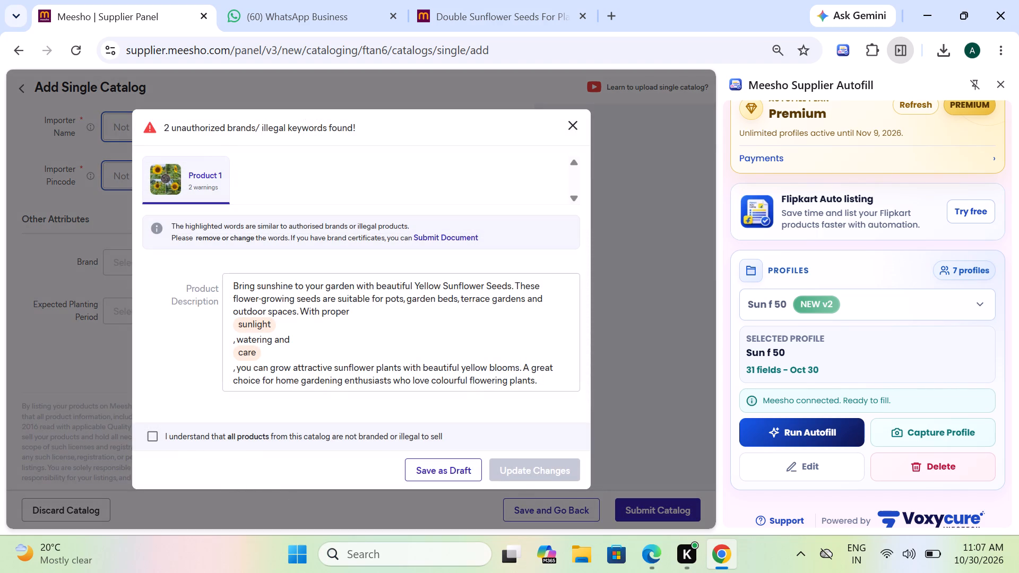
click(151, 435)
click(538, 475)
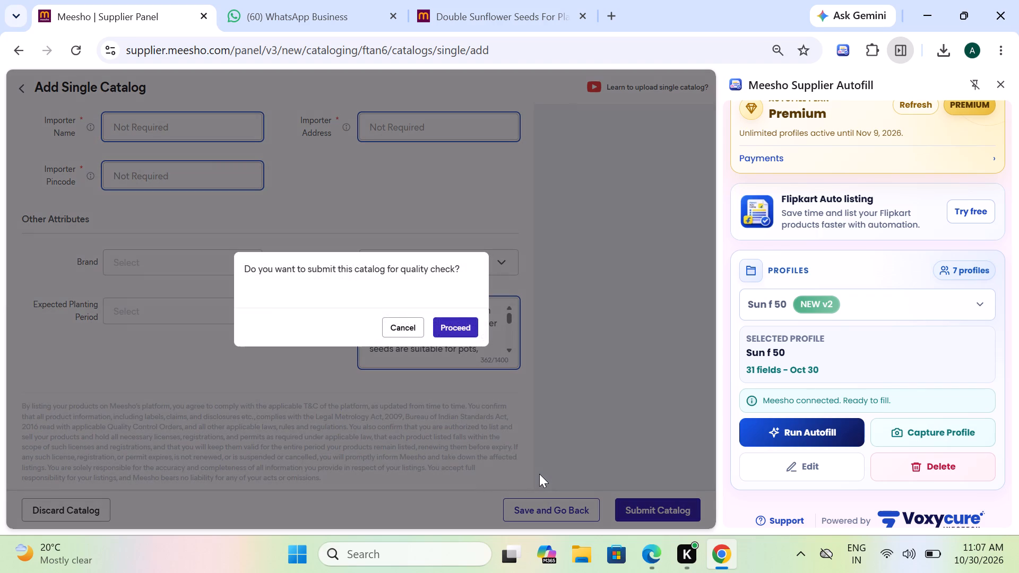
click(464, 322)
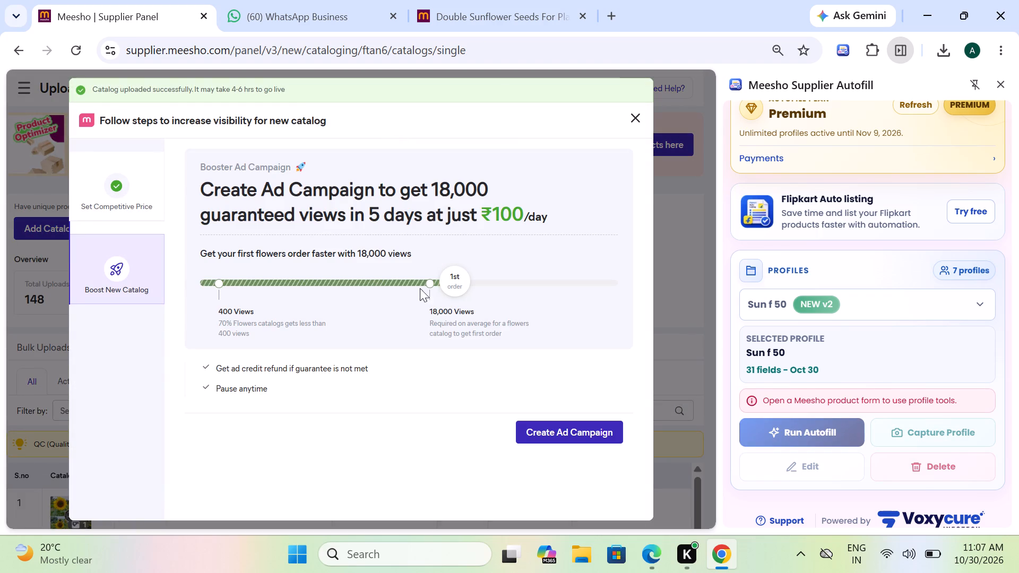
click(633, 110)
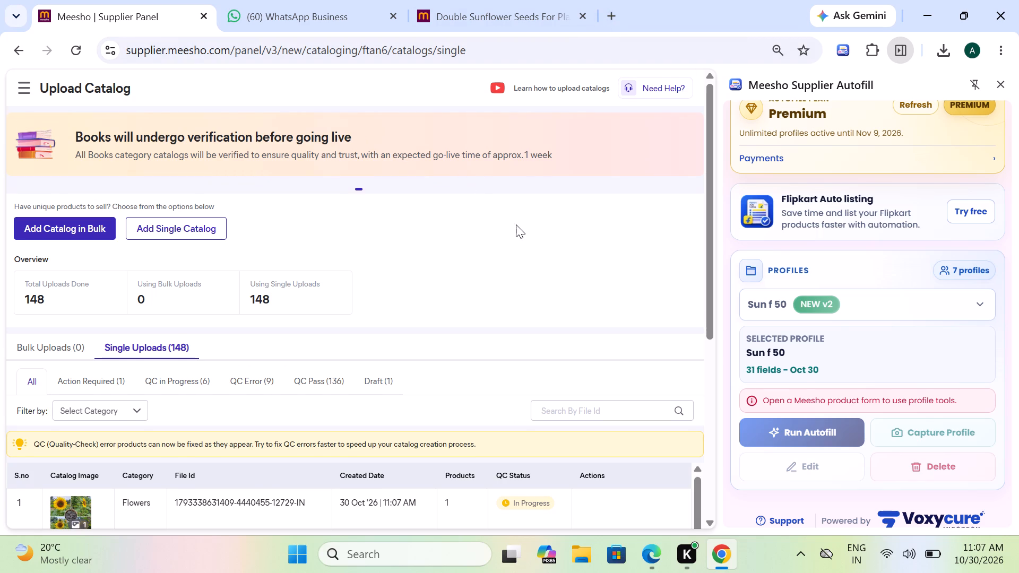
scroll(517, 228, down, 1)
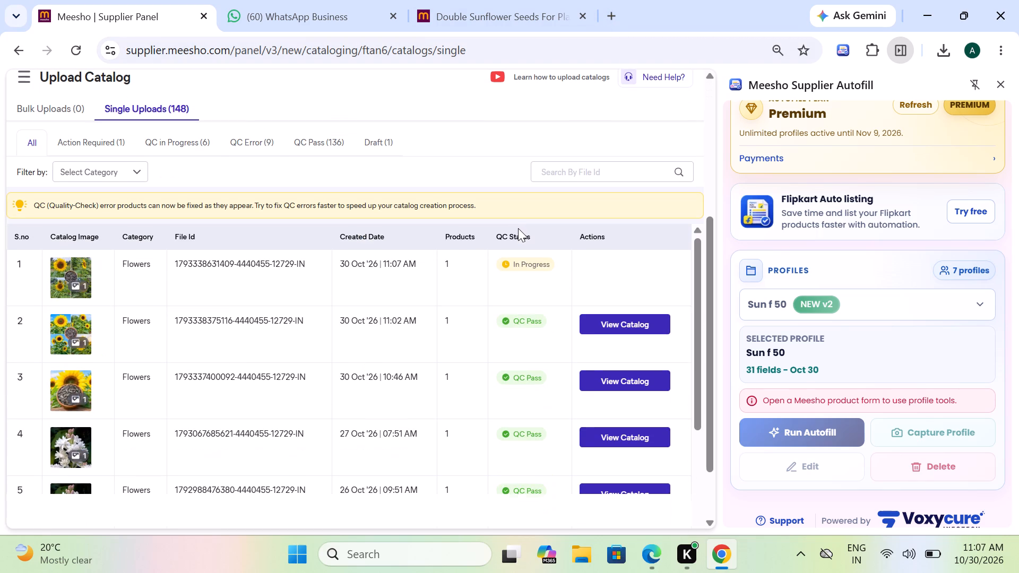
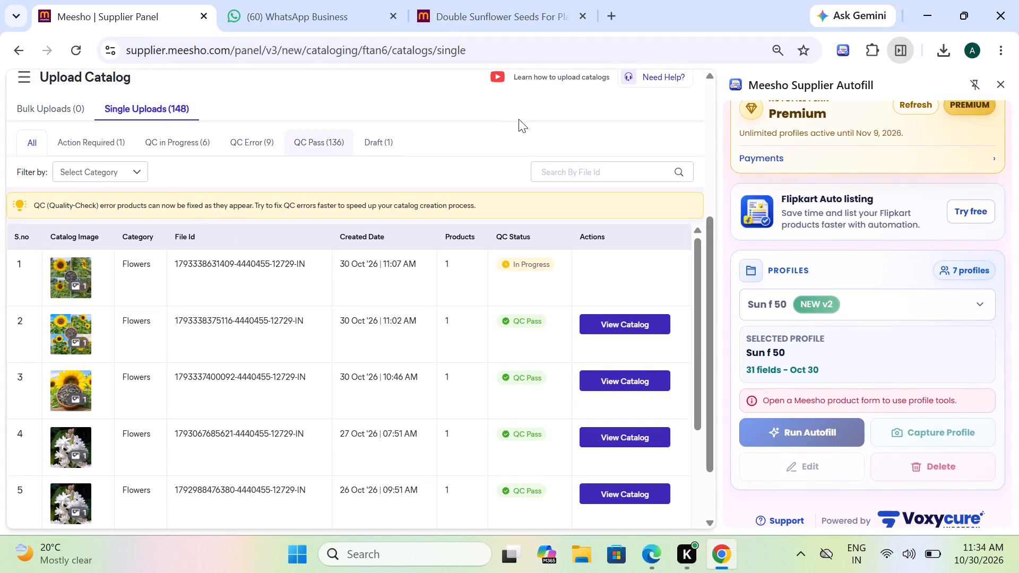
Start a new single catalog in the Flowers seeds category with "WhatsApp Image 2026-10-30 at 10.40.38 AM (1).jpeg" as front image.
scroll(360, 335, up, 4)
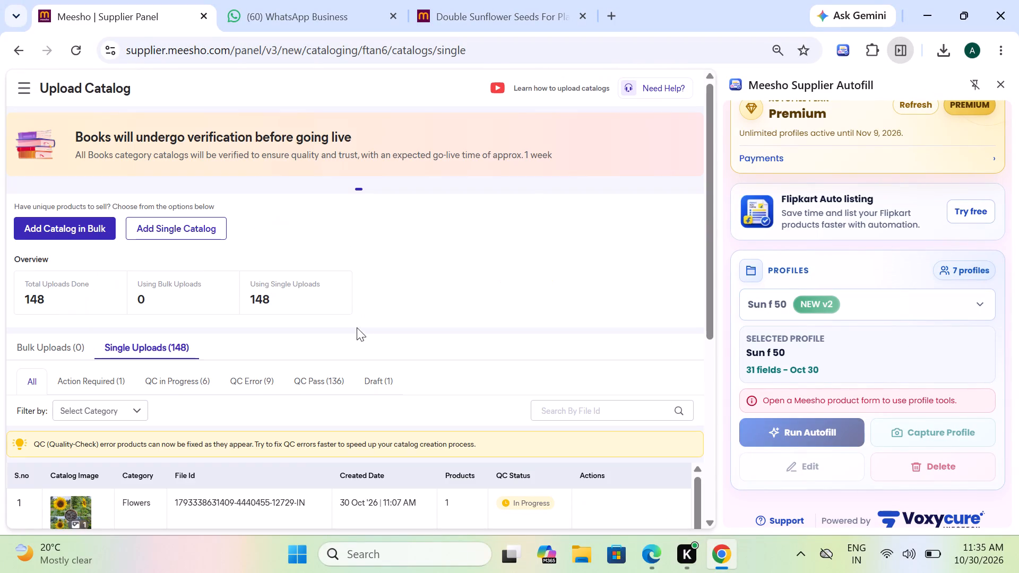
click(185, 231)
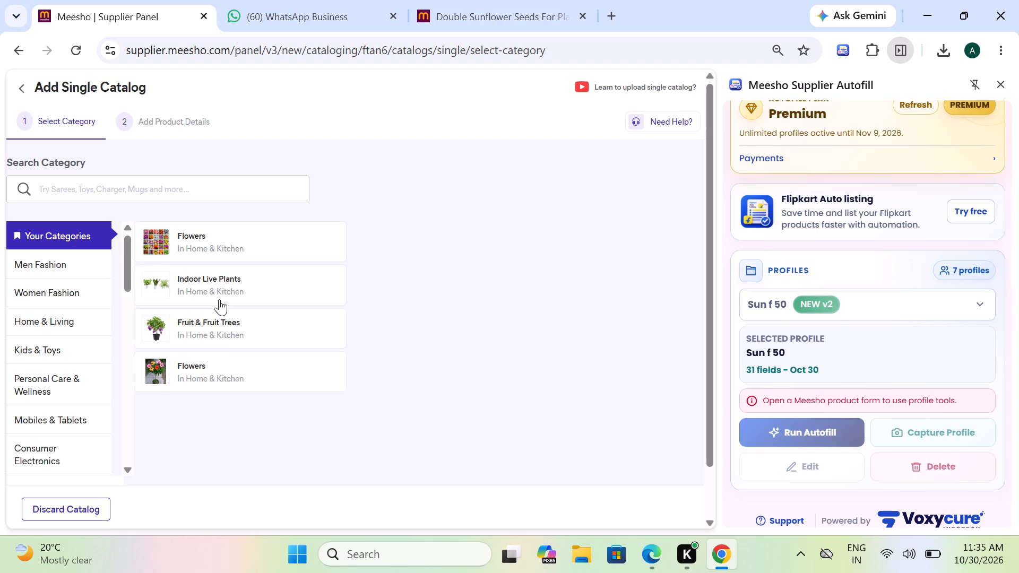
click(237, 248)
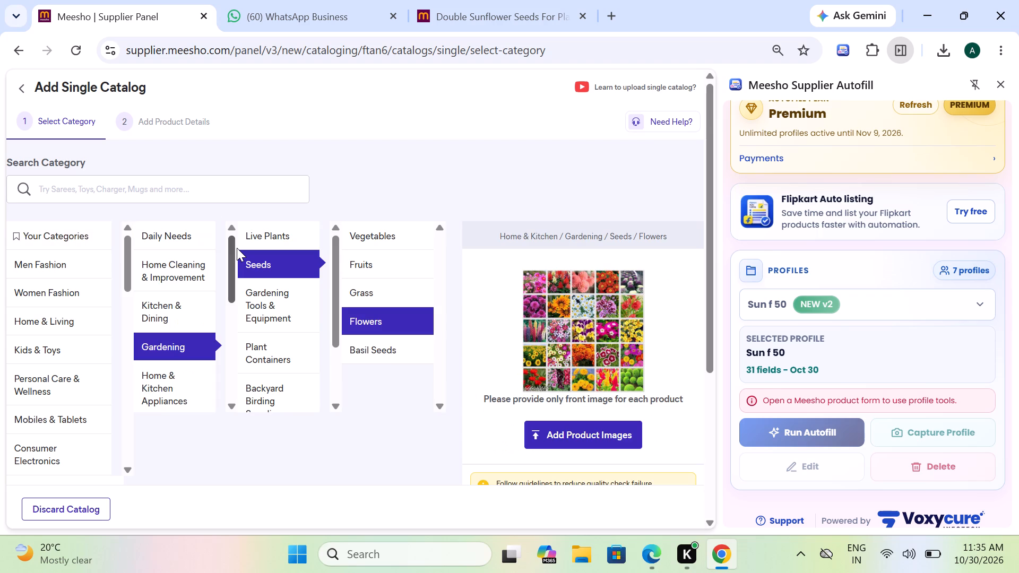
click(637, 433)
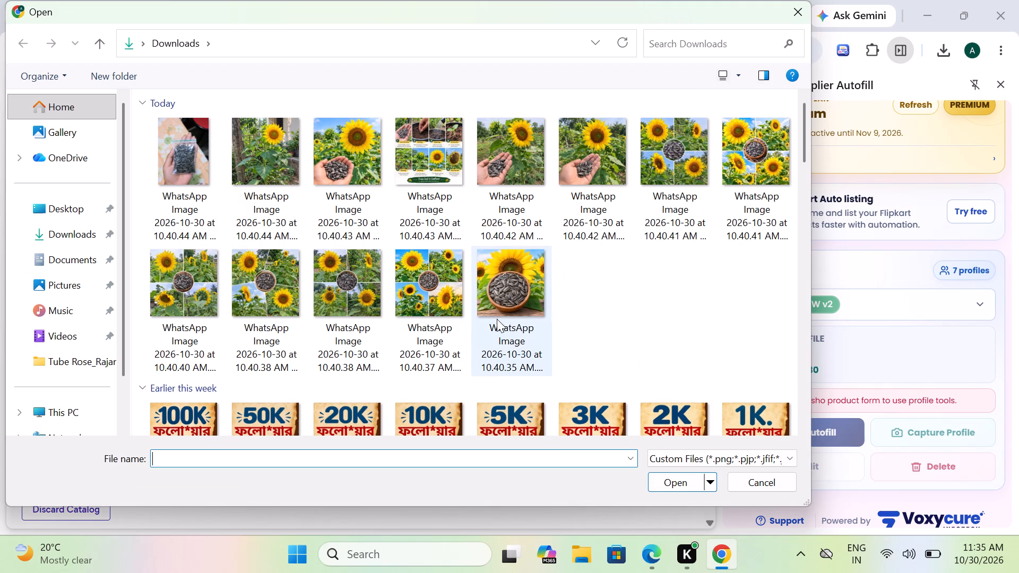
click(280, 299)
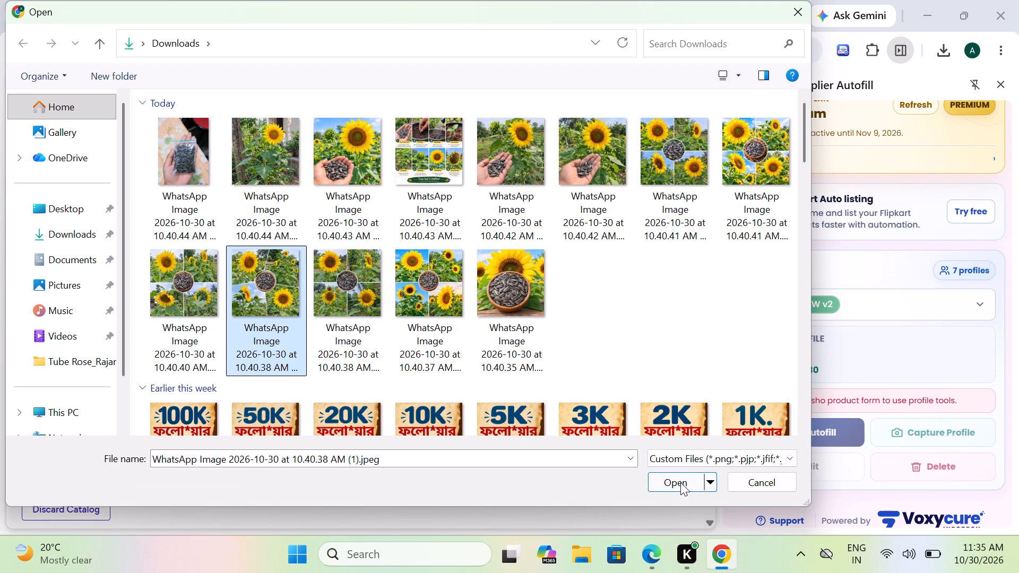
click(678, 481)
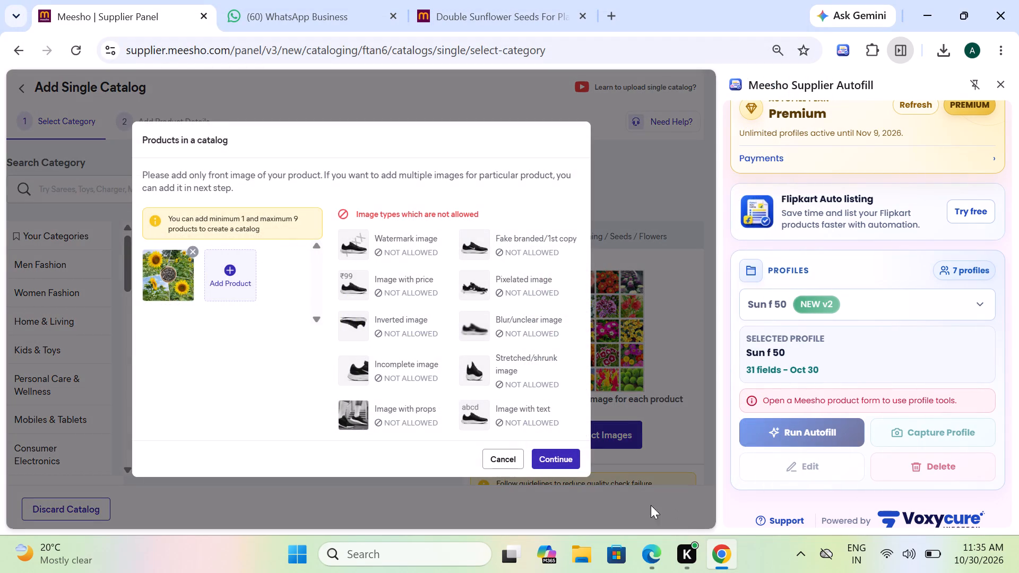
click(546, 464)
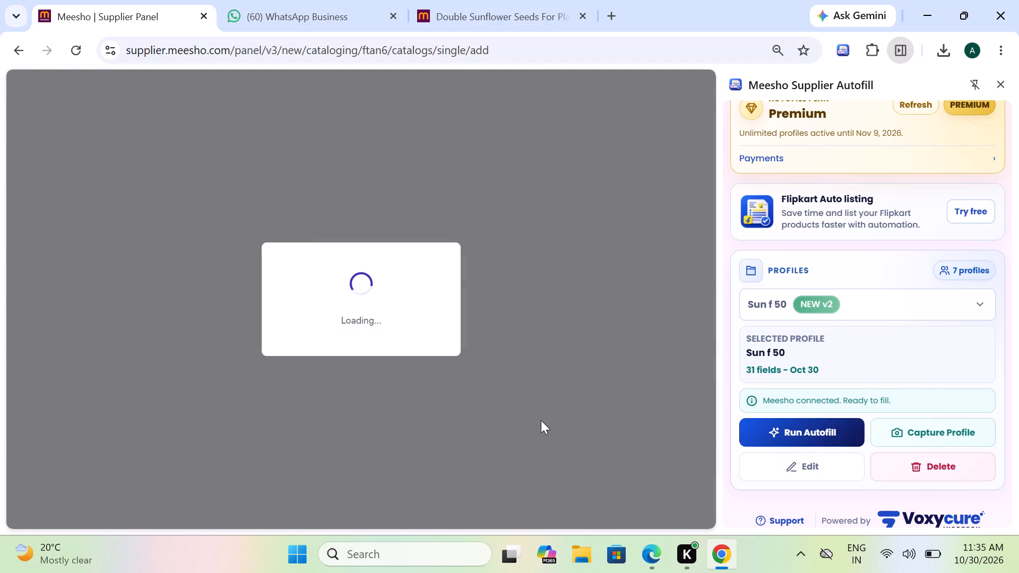
Add three more product images: the hand-held seed packet, the sunflower plant, and the 10.40.43 AM planting-stages collage.
click(550, 419)
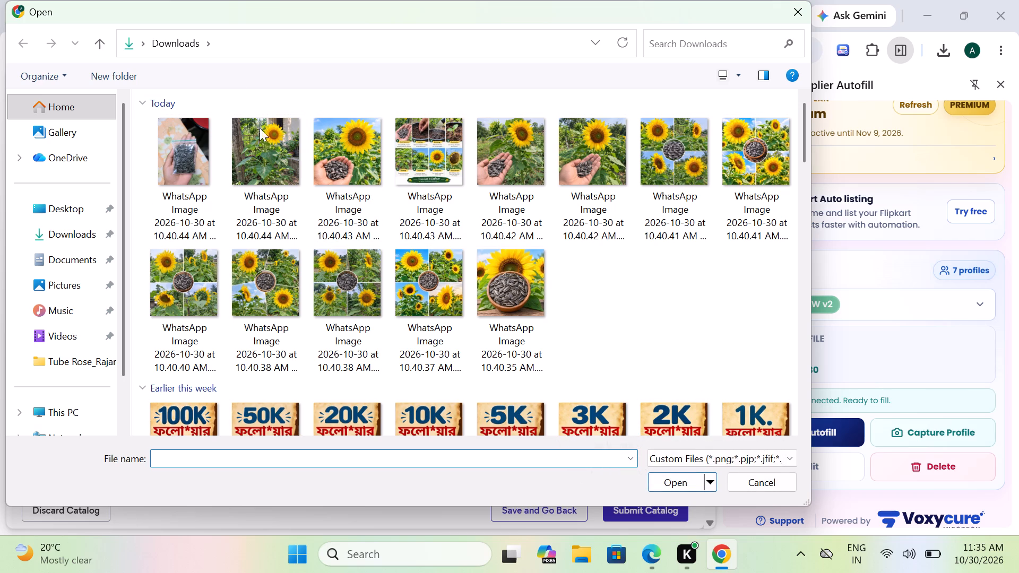
ctrl+click(270, 159)
ctrl+click(204, 150)
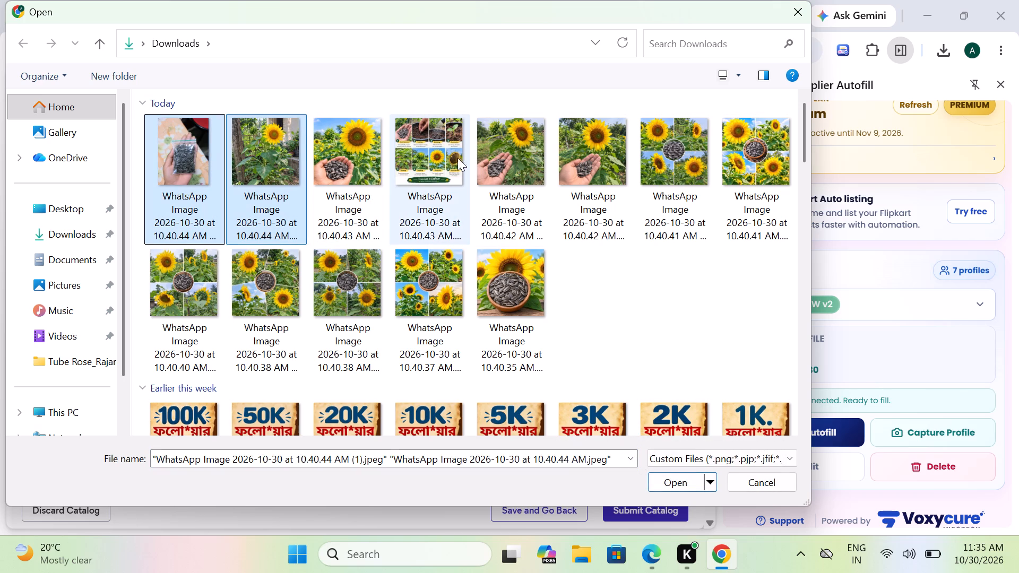
ctrl+click(441, 161)
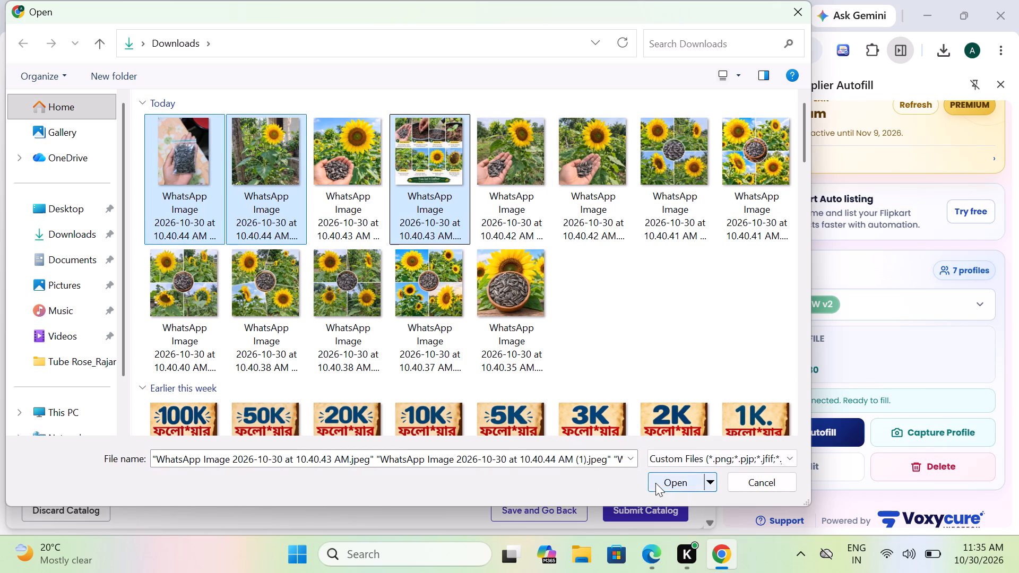
click(658, 474)
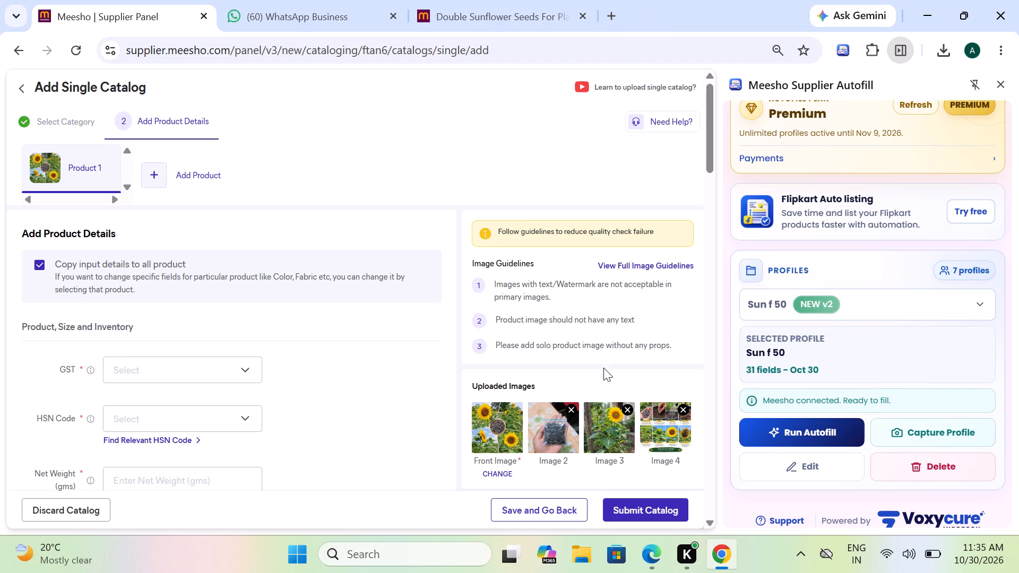
Autofill the product details form with the "Sun f 50" profile.
click(818, 425)
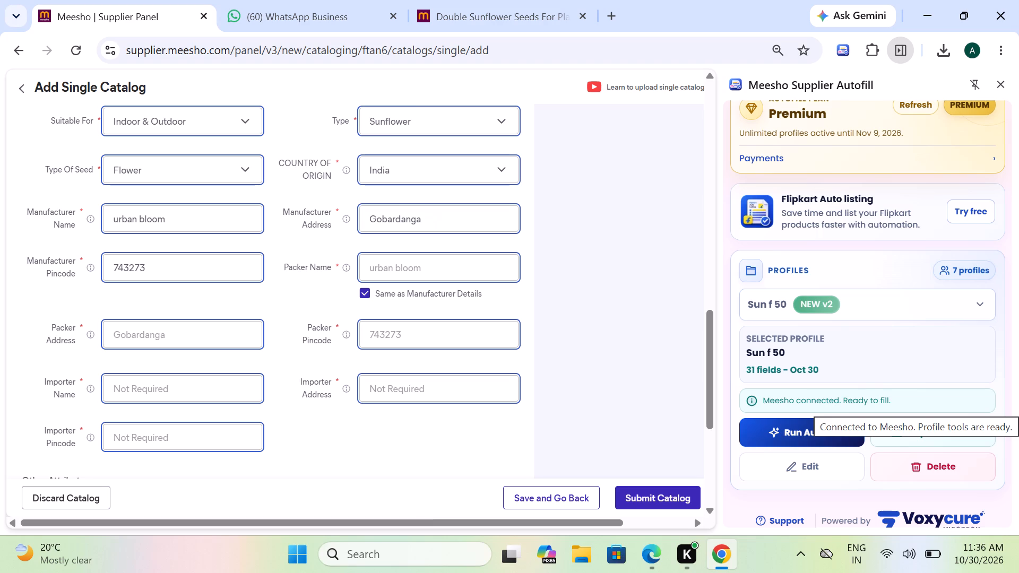
Look through the similar products on the Double Sunflower Seeds listing for another sunflower seed listing to use as reference.
scroll(564, 371, up, 3)
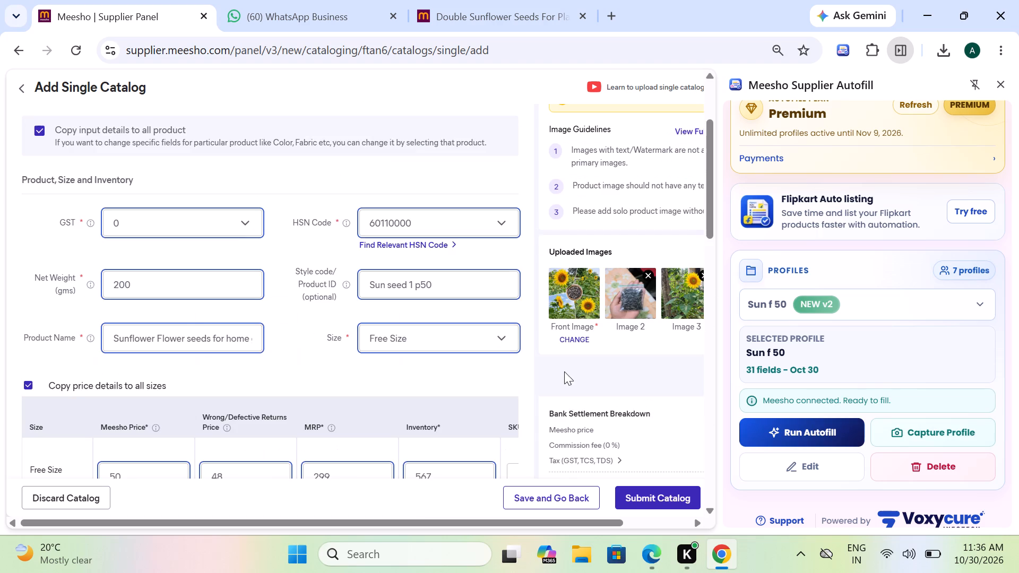
click(472, 20)
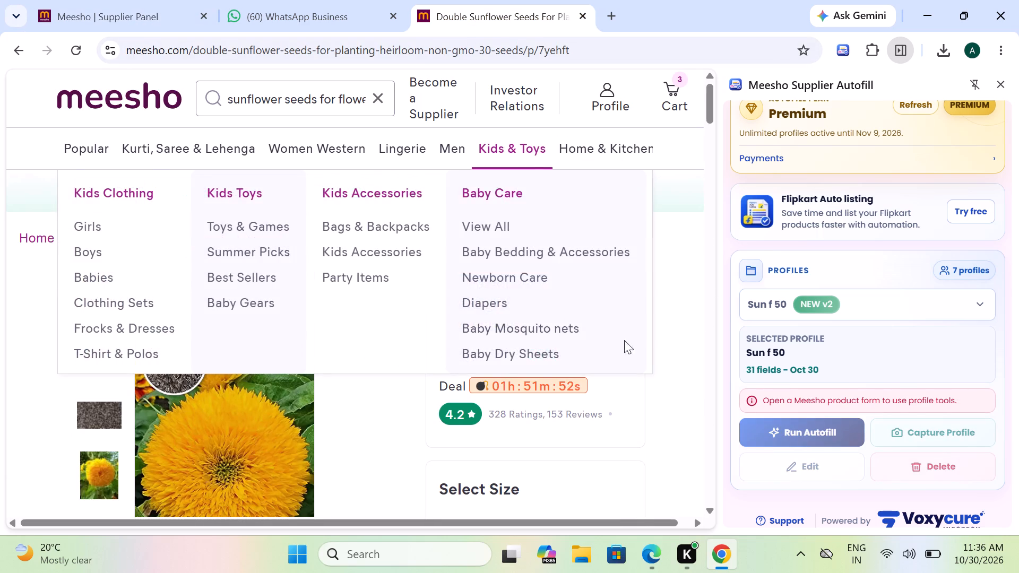
click(680, 349)
scroll(567, 361, down, 9)
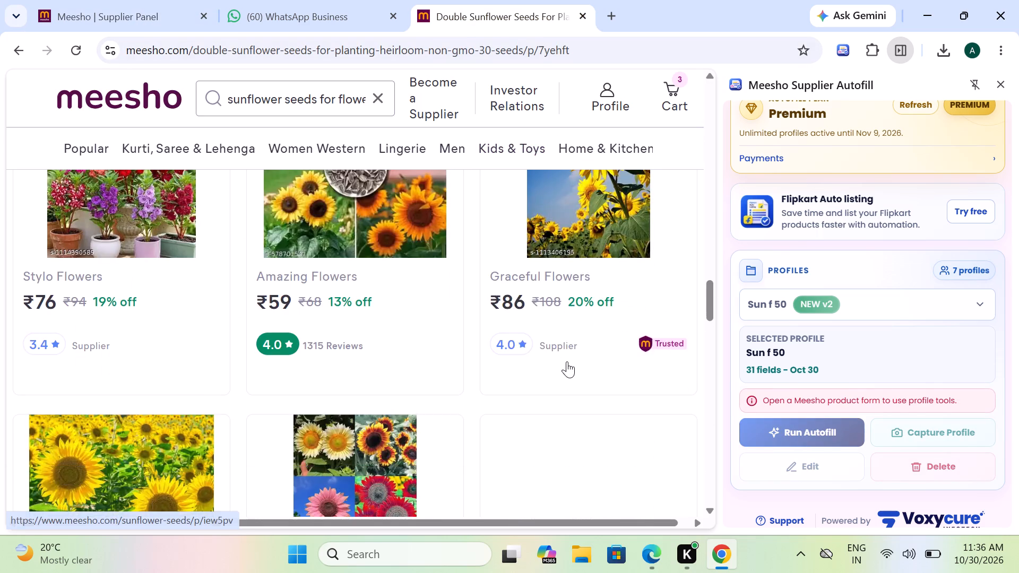
scroll(567, 361, up, 1)
scroll(567, 361, down, 1)
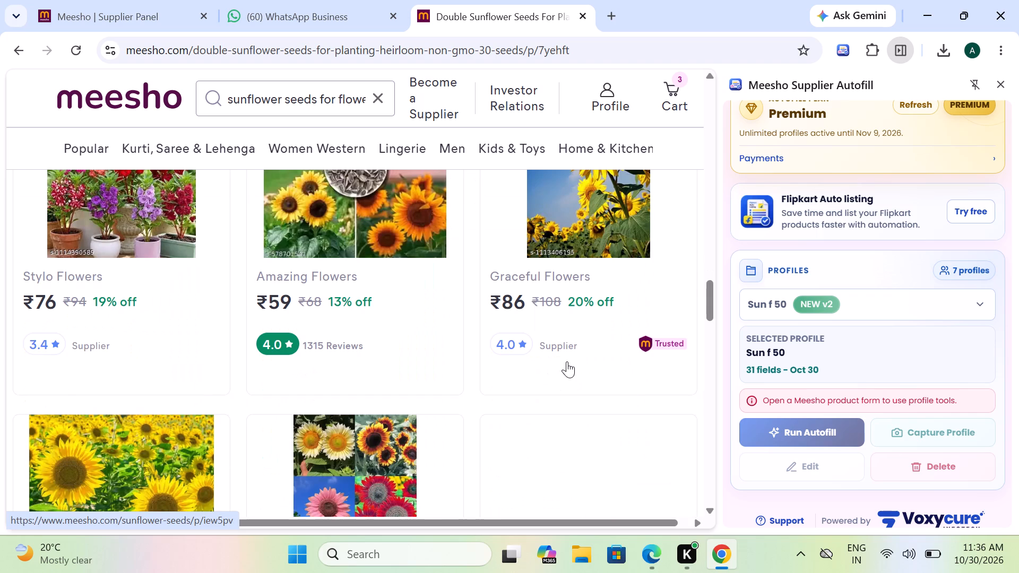
scroll(567, 361, down, 1)
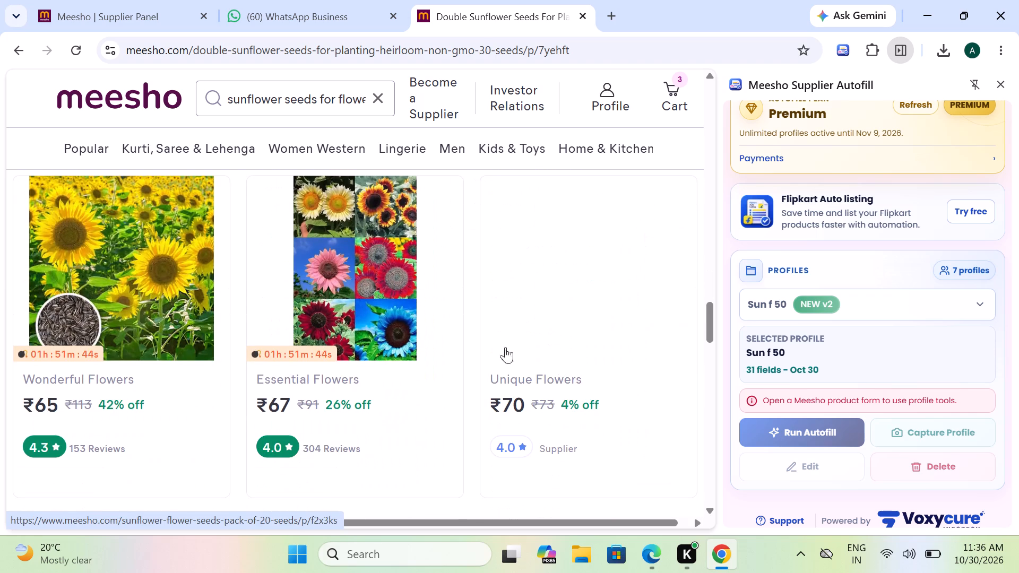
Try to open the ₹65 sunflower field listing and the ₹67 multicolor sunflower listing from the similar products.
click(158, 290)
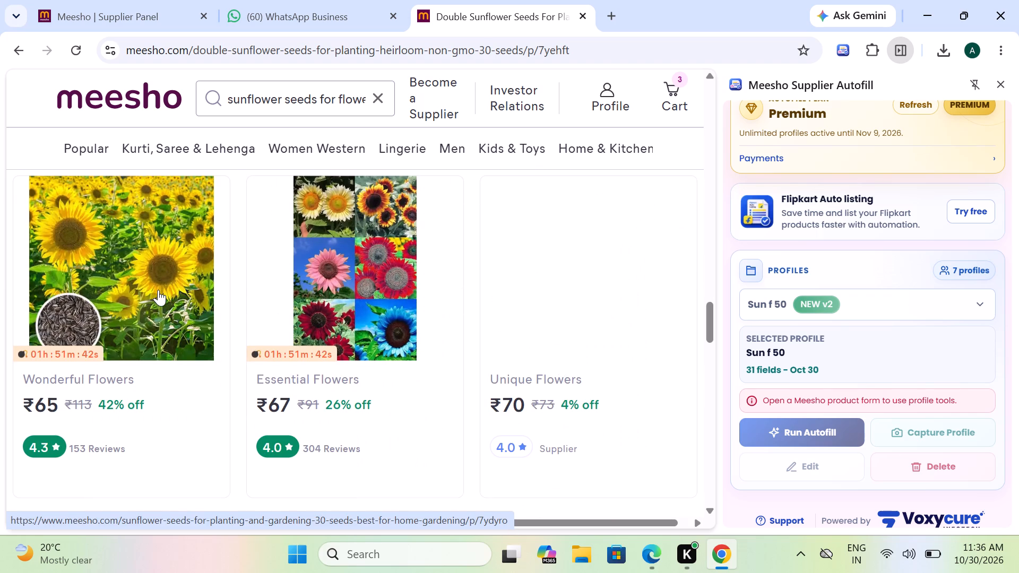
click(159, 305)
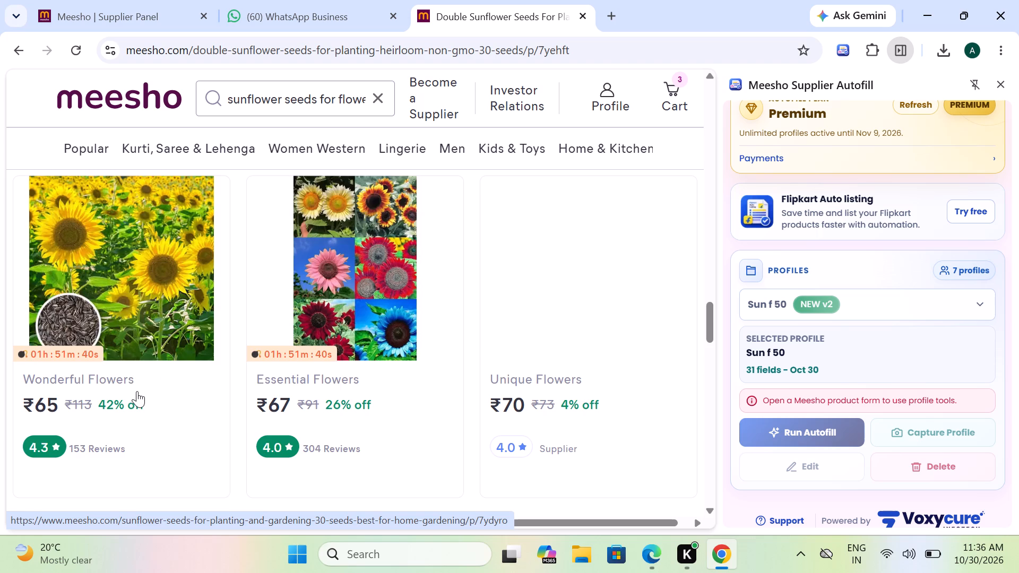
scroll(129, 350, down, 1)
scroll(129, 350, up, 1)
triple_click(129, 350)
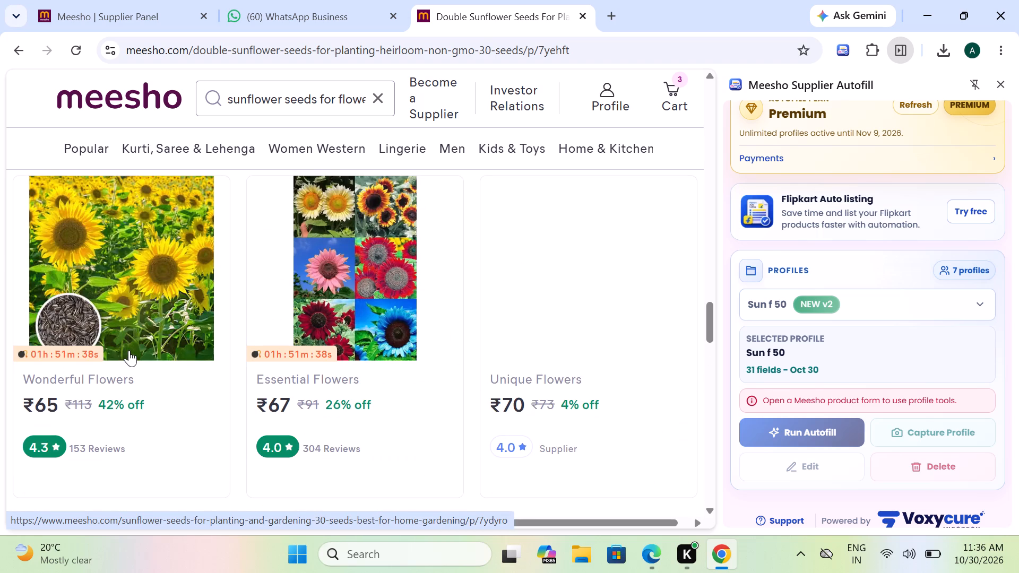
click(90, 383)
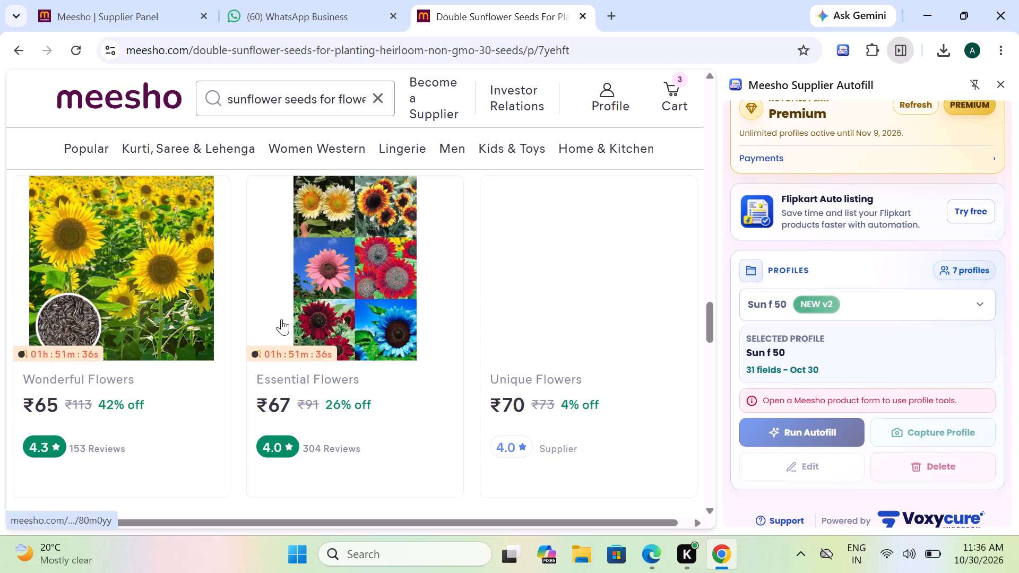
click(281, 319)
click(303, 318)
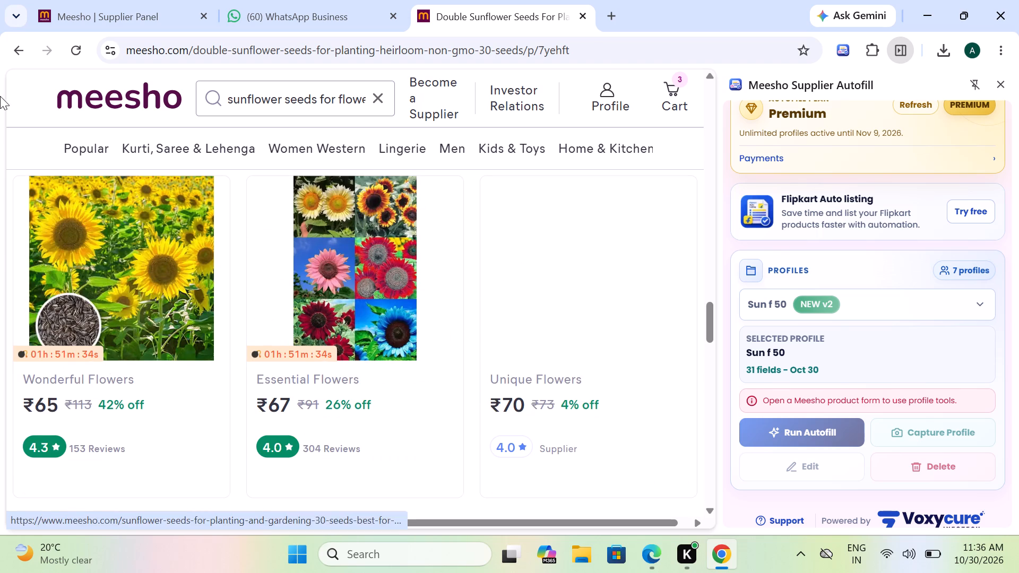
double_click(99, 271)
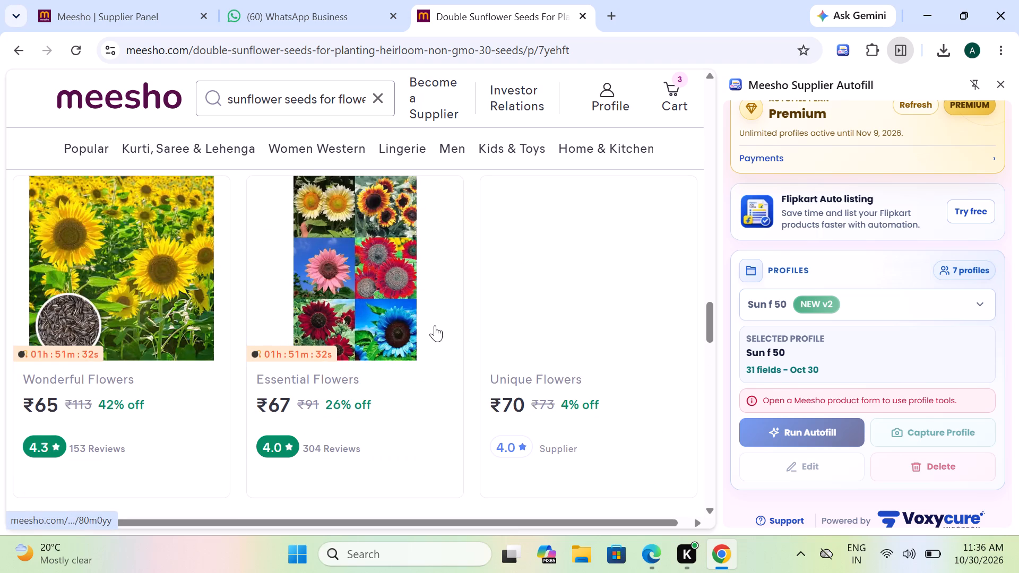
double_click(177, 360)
Leave the product listing, return to the Meesho shopping home page and search for "sunflower seeds for flower".
scroll(221, 292, up, 1)
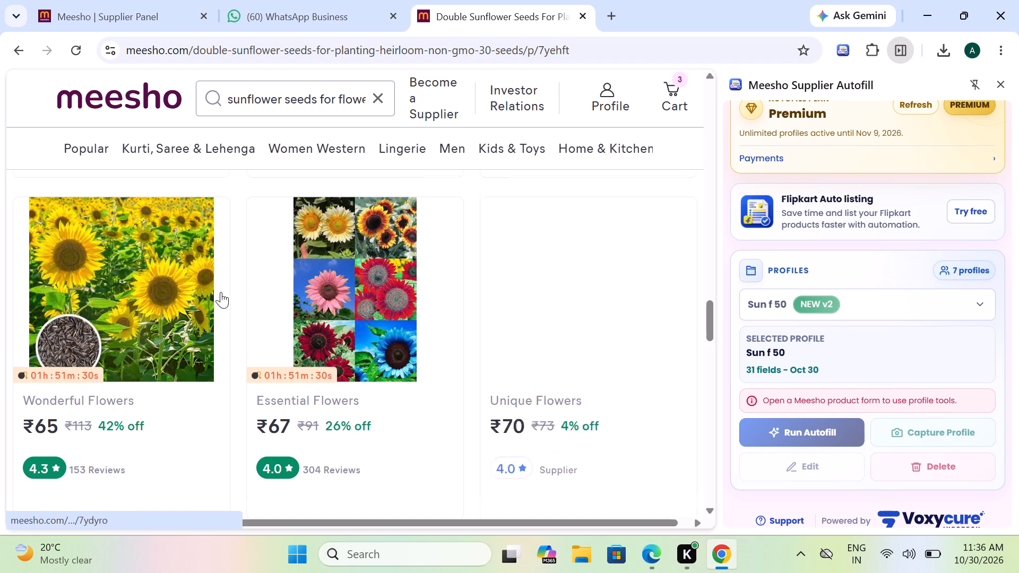
scroll(221, 292, up, 9)
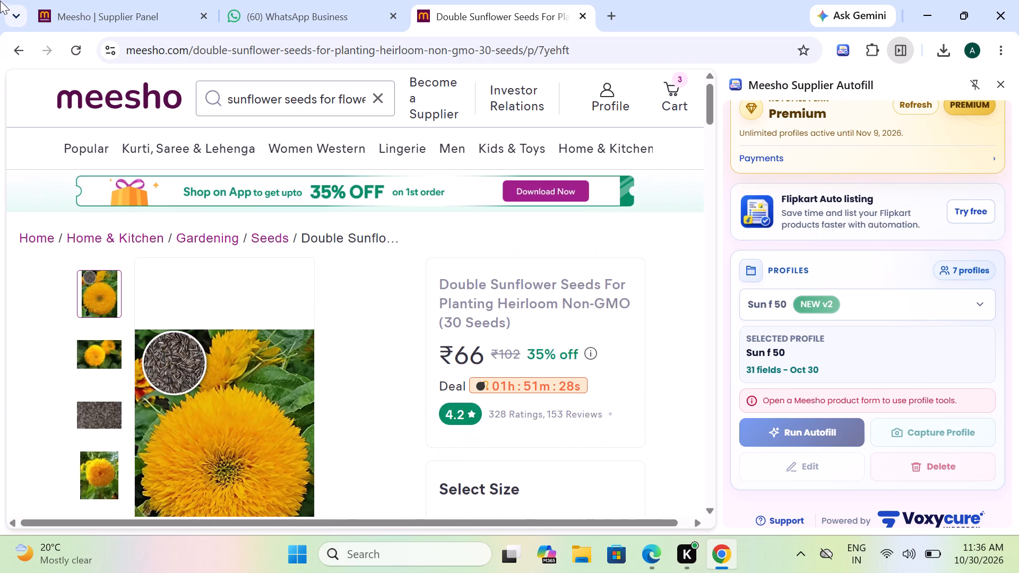
click(12, 62)
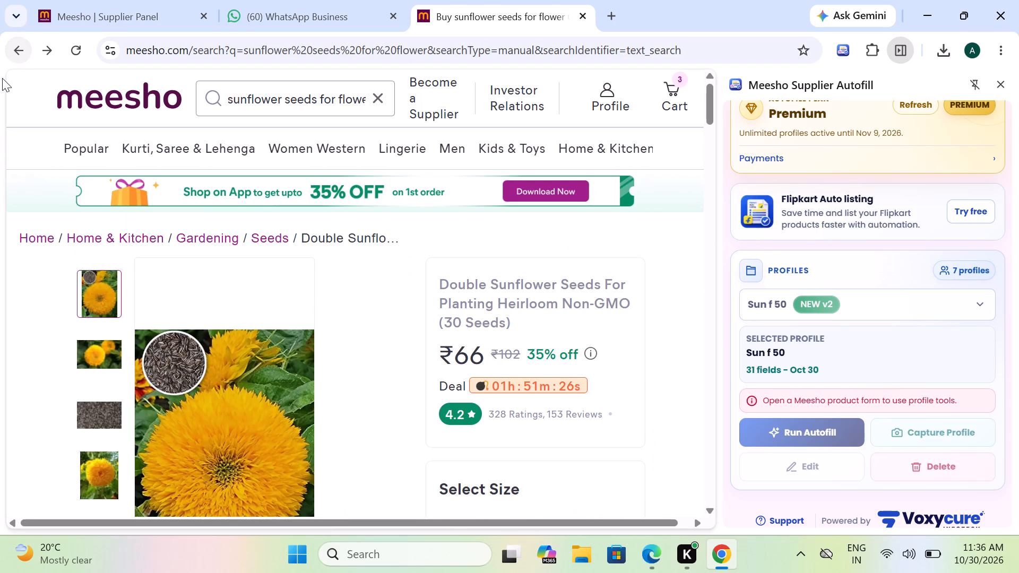
click(21, 45)
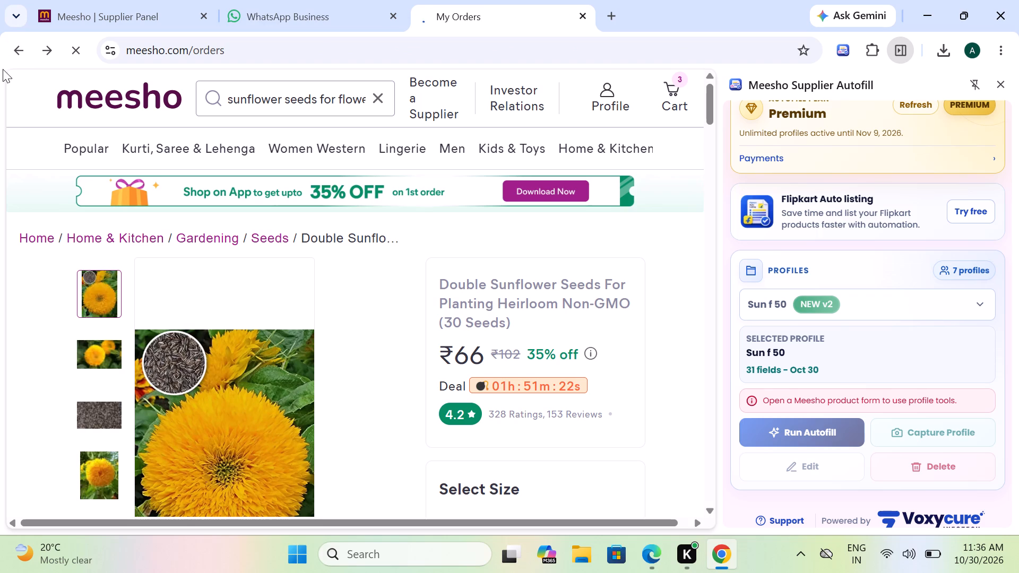
click(11, 44)
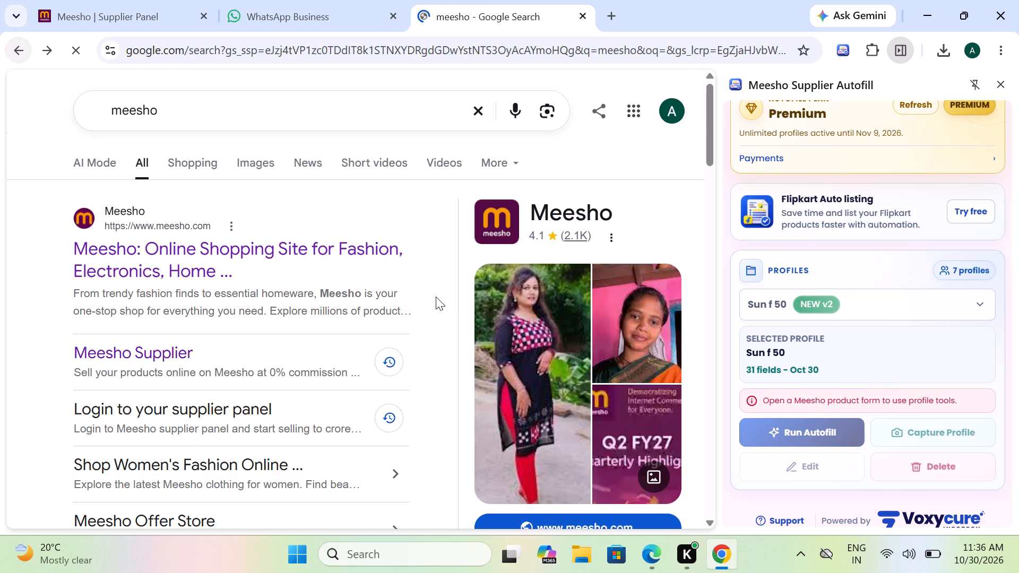
click(186, 250)
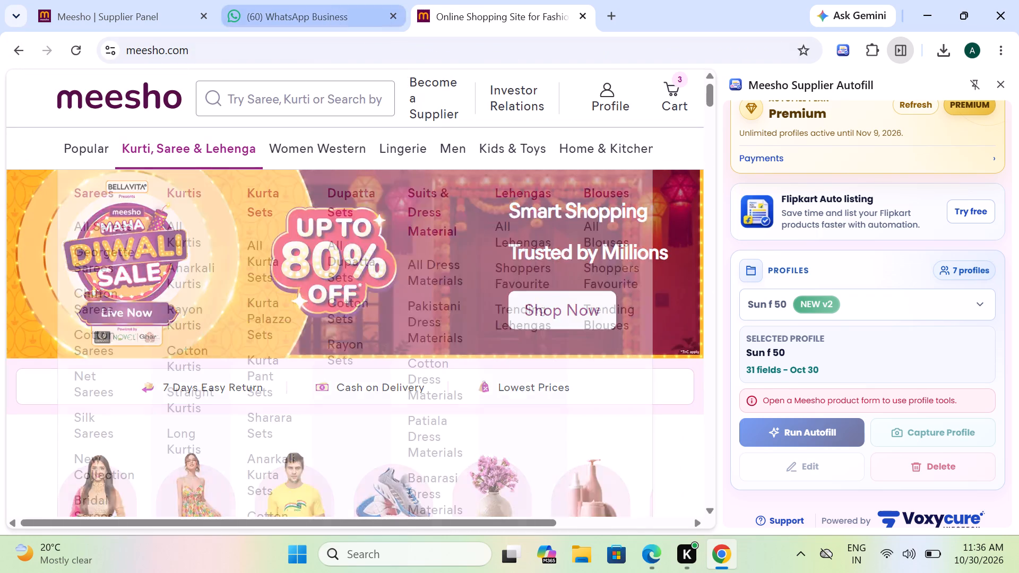
click(280, 95)
click(282, 193)
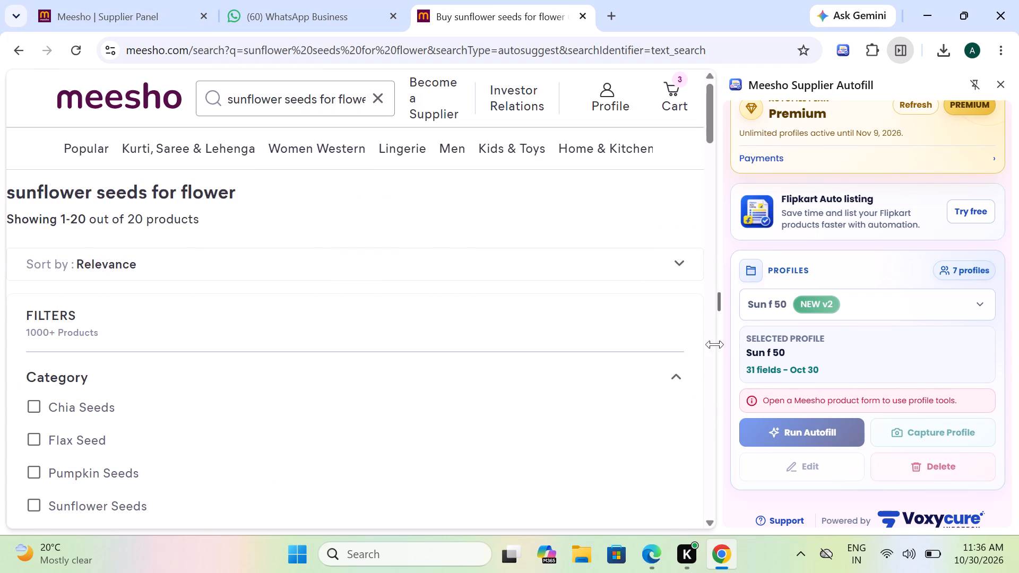
Browse the sunflower seed search results, comparing product images, prices and reviews of competing listings.
scroll(706, 353, down, 2)
scroll(609, 422, down, 3)
scroll(615, 448, up, 1)
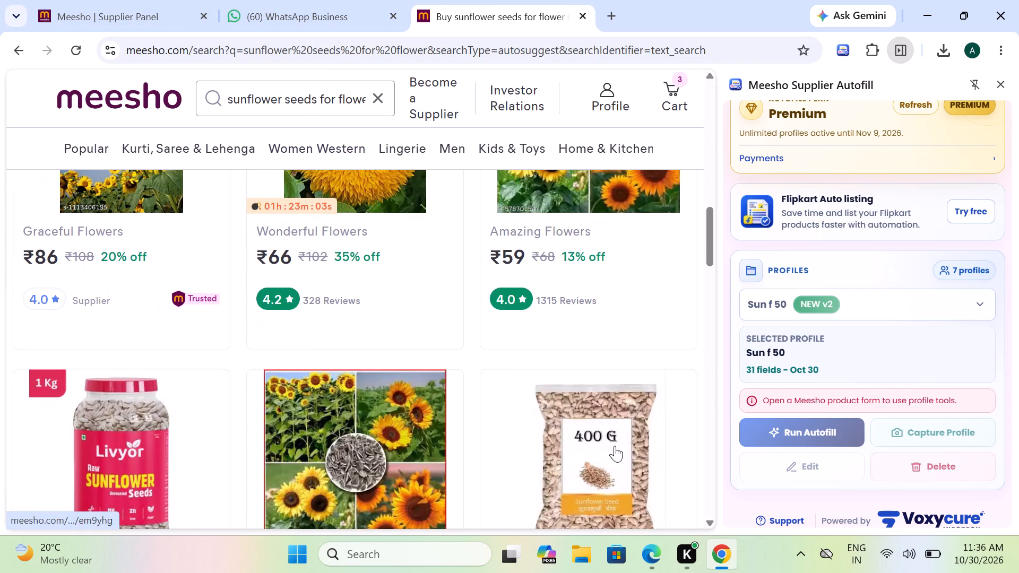
scroll(615, 446, down, 1)
scroll(615, 446, up, 1)
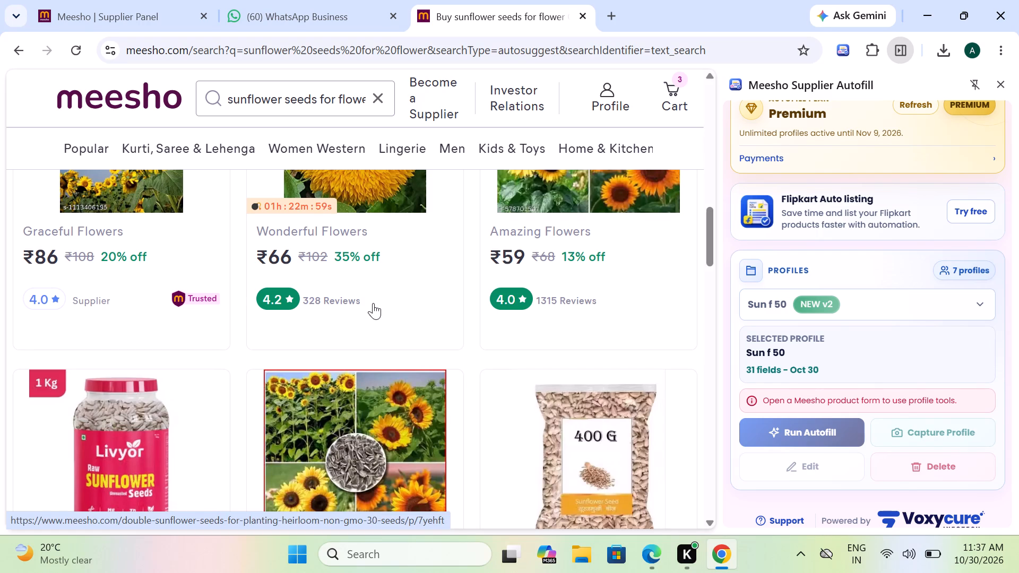
scroll(373, 303, up, 1)
scroll(373, 303, down, 1)
scroll(376, 307, up, 1)
scroll(376, 307, down, 2)
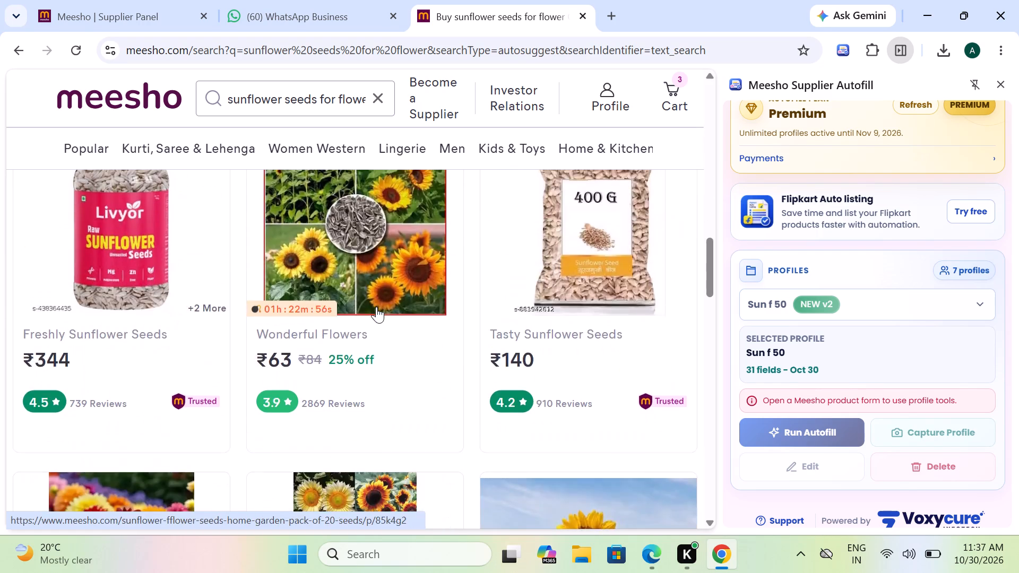
scroll(376, 307, down, 2)
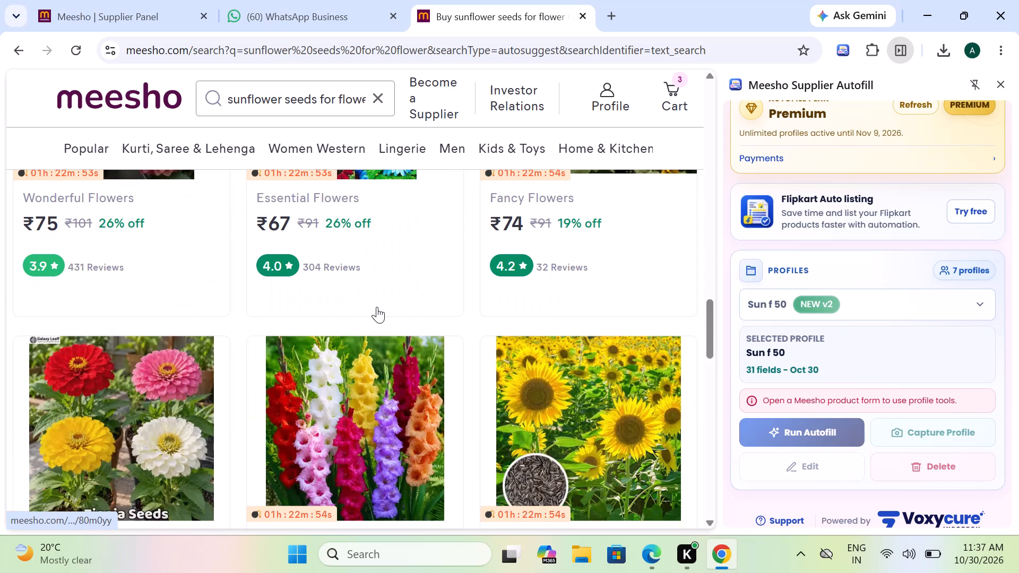
scroll(377, 307, up, 1)
scroll(377, 307, down, 1)
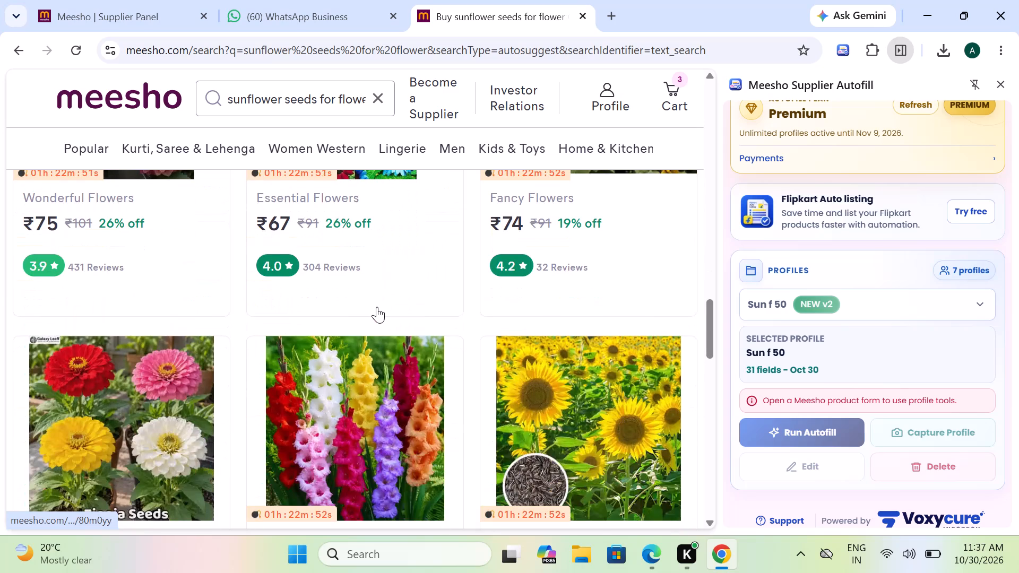
scroll(453, 324, up, 1)
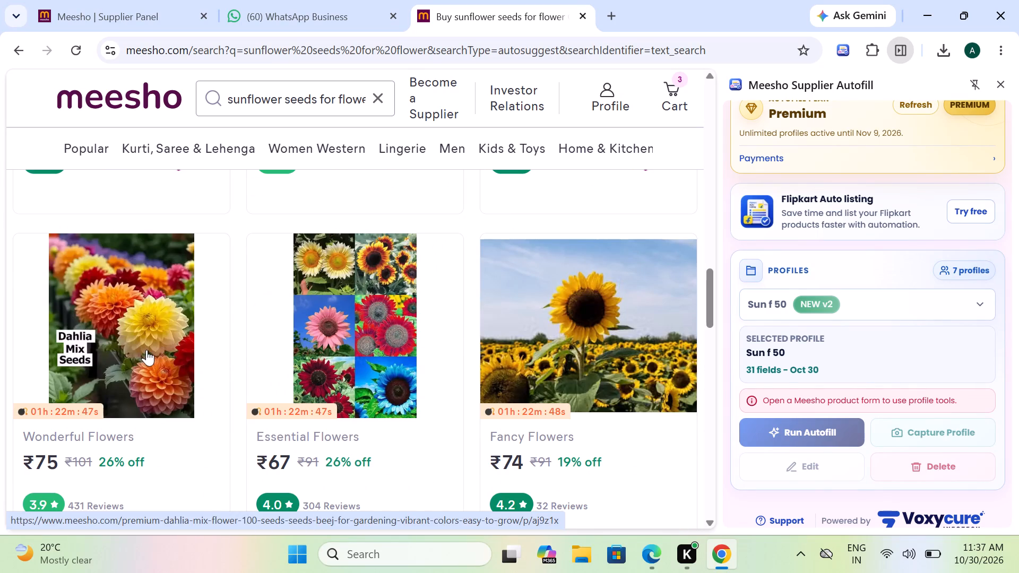
scroll(407, 383, down, 1)
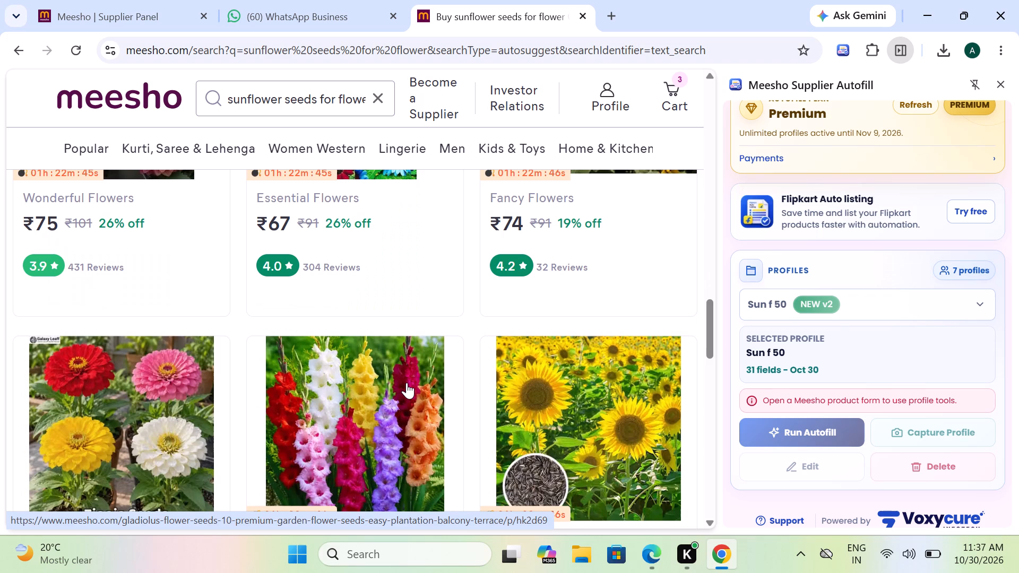
scroll(407, 383, up, 1)
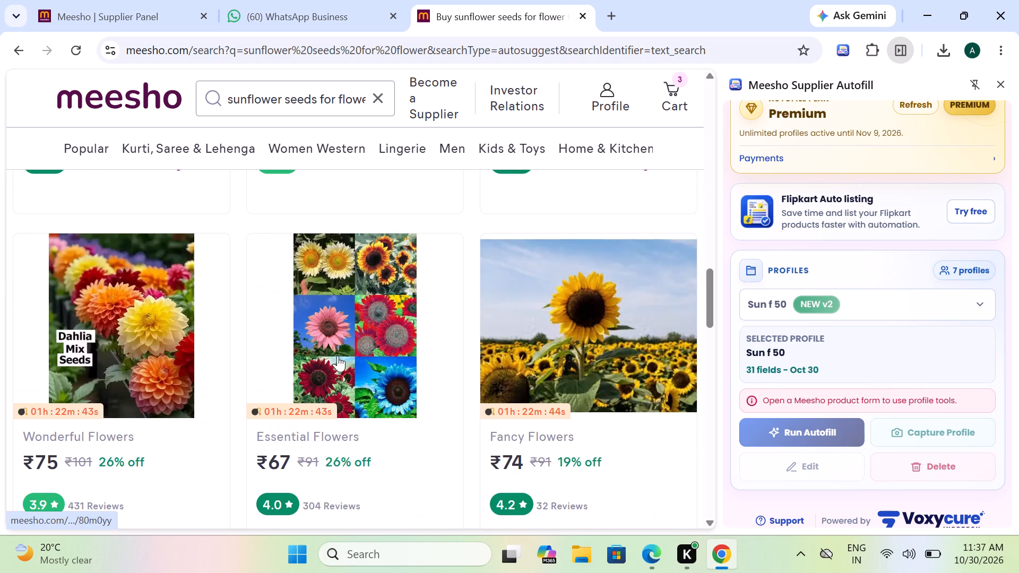
View the ₹67 multicolor sunflower seed listing's title and price, and return to the search results.
click(338, 357)
double_click(338, 354)
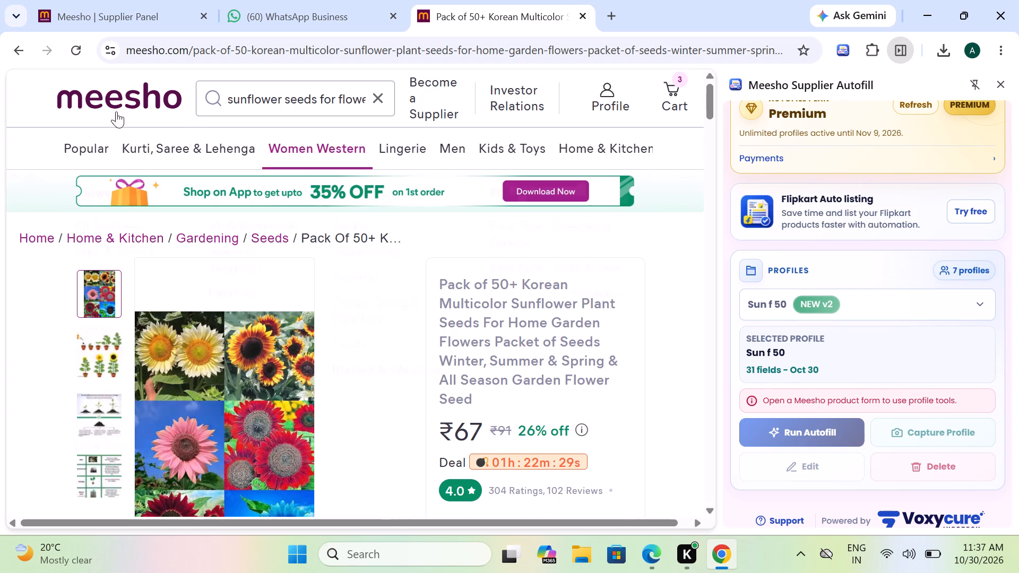
click(3, 52)
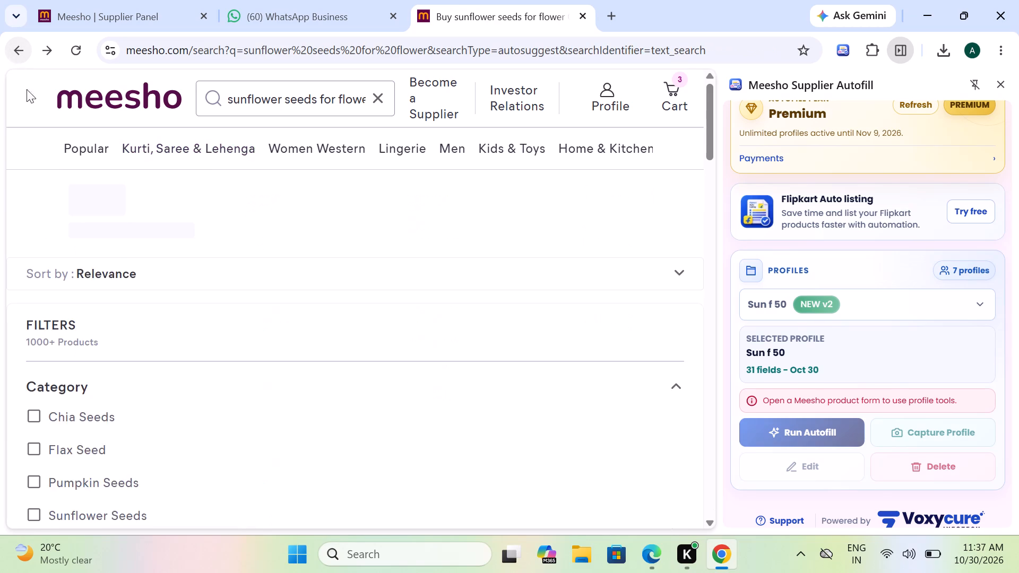
Examine the sunflower seed search results, comparing images, prices and reviews to find another competing listing whose title can be reused.
scroll(603, 367, down, 5)
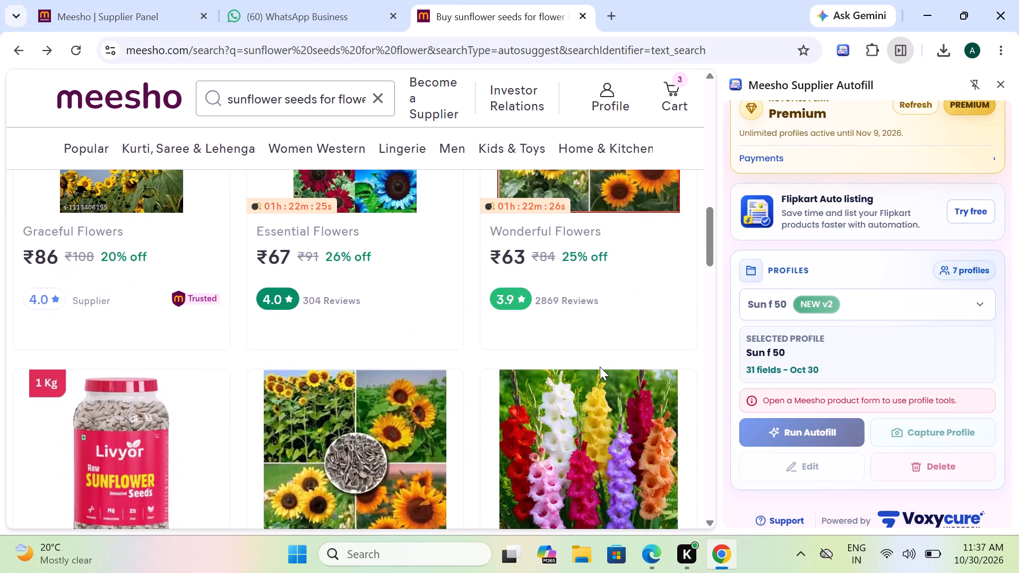
scroll(600, 367, down, 3)
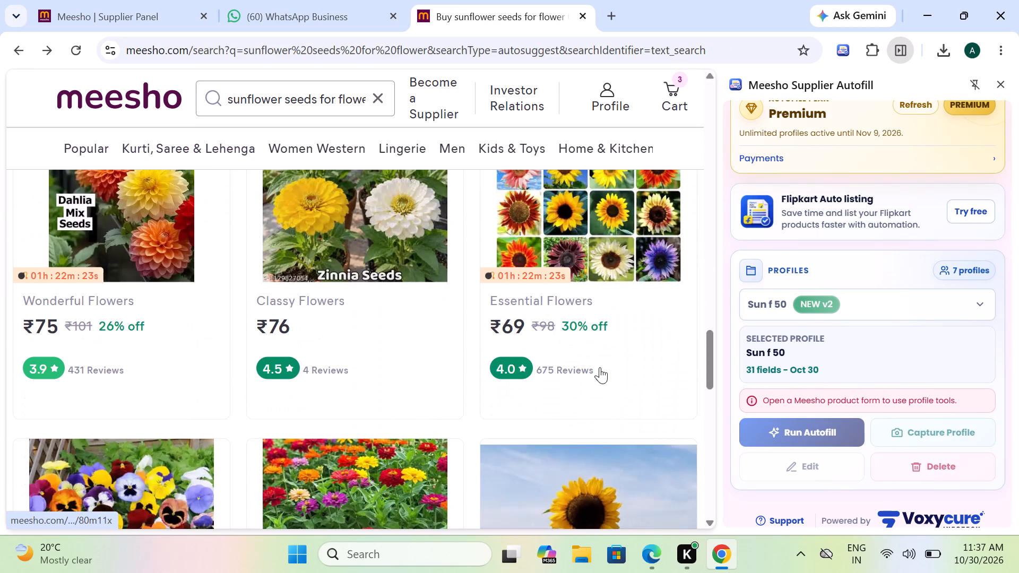
scroll(600, 367, down, 1)
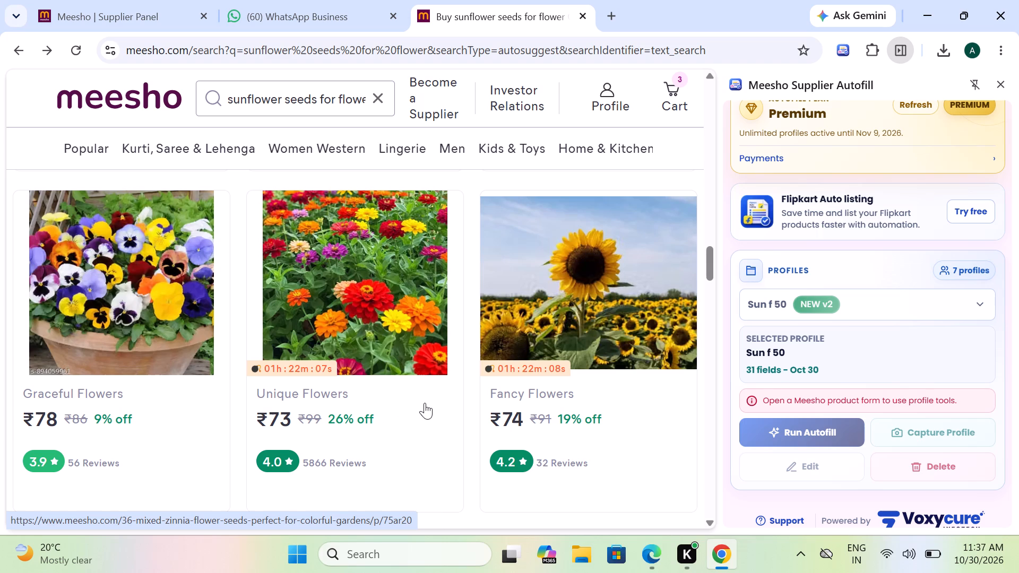
scroll(426, 378, down, 1)
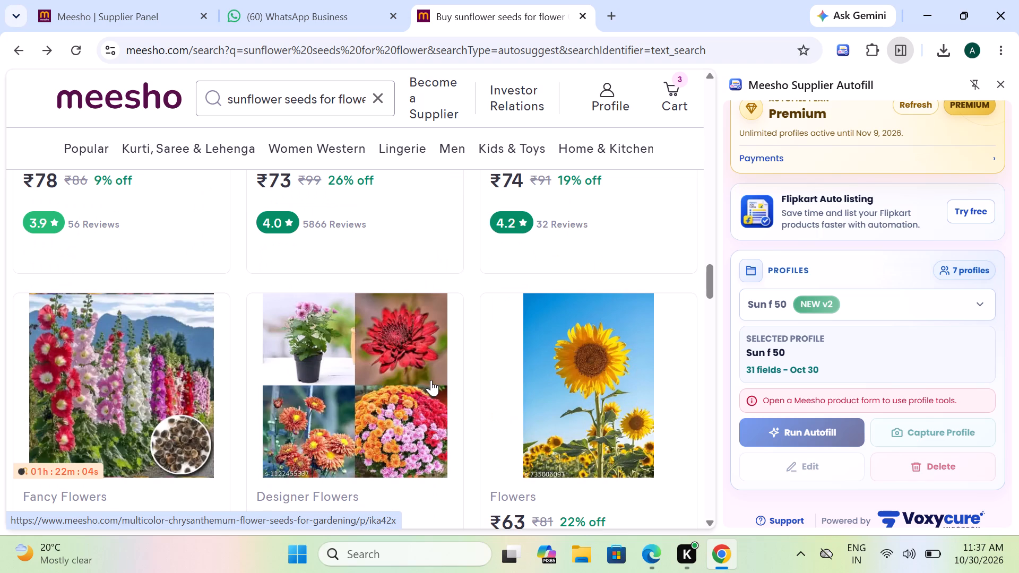
scroll(456, 386, down, 1)
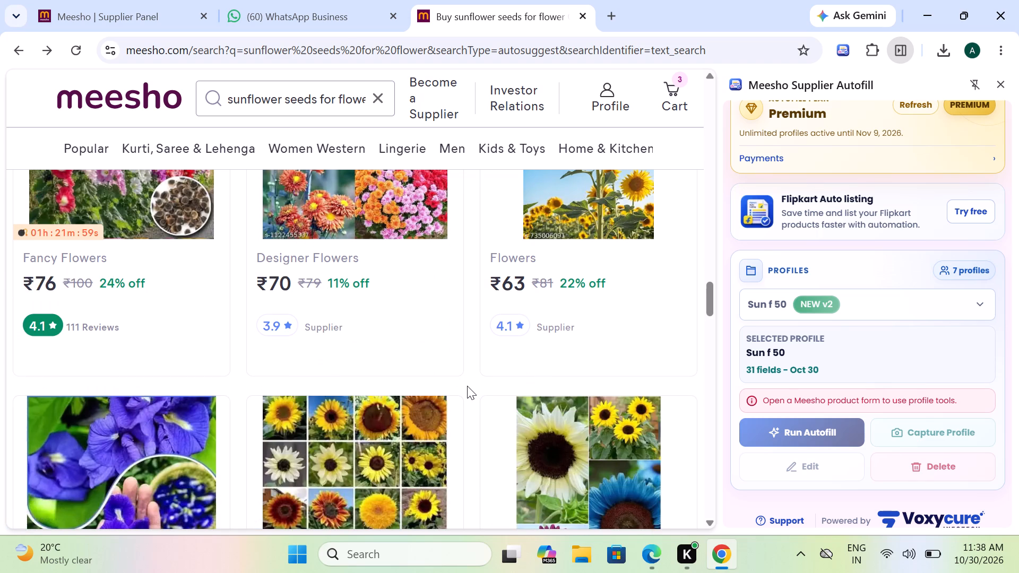
scroll(467, 384, down, 1)
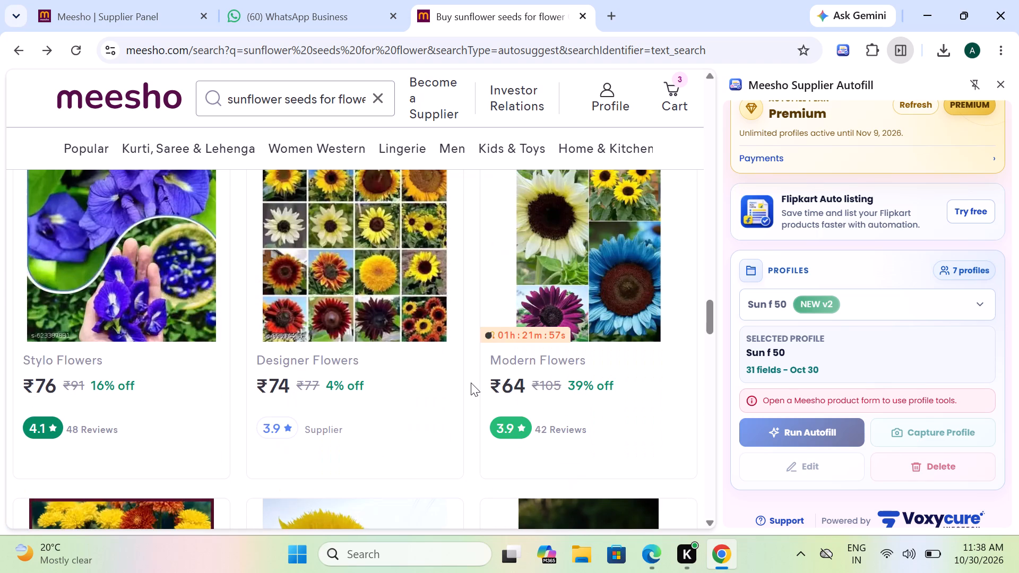
scroll(472, 381, down, 2)
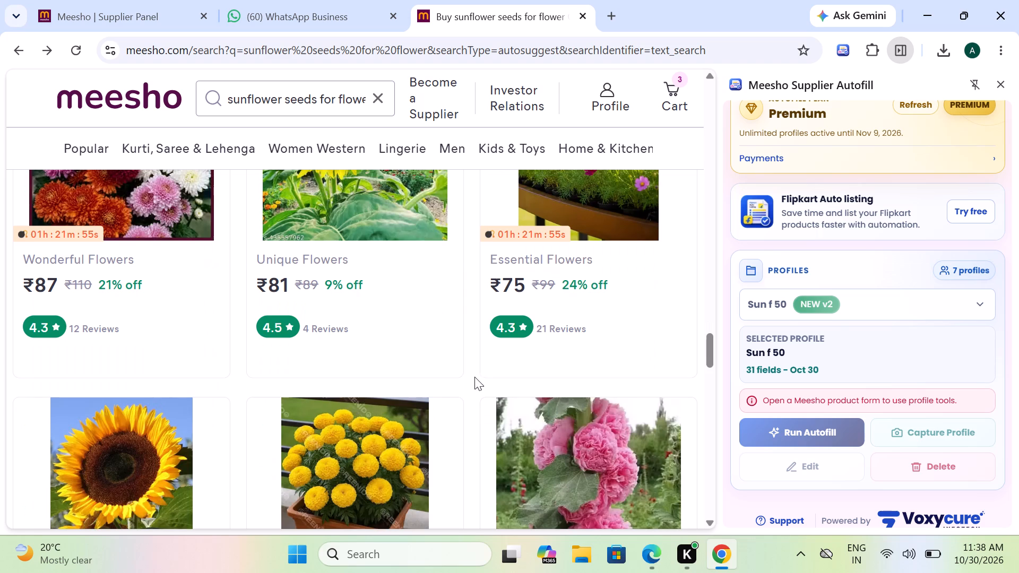
scroll(474, 376, down, 1)
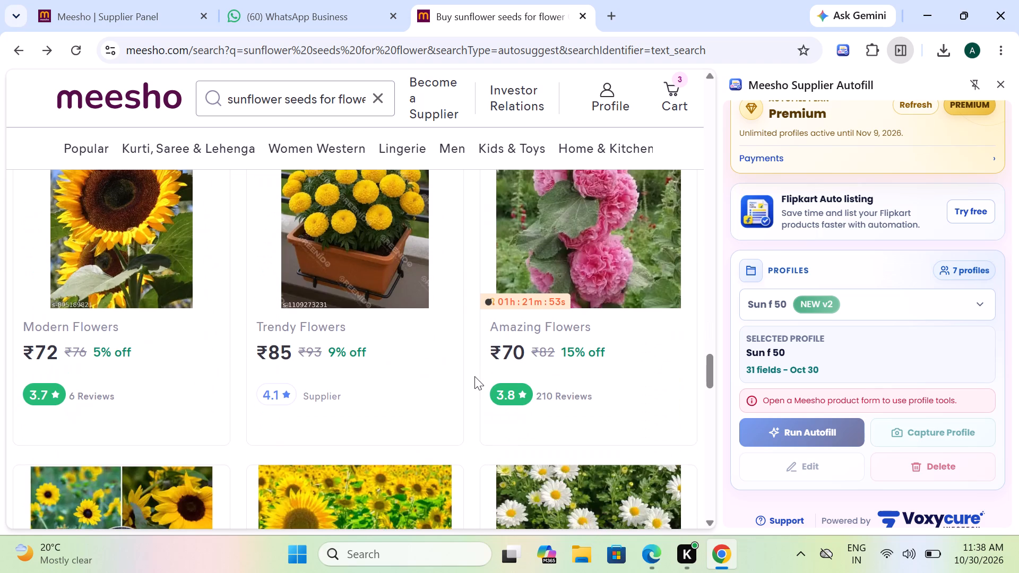
scroll(474, 376, down, 1)
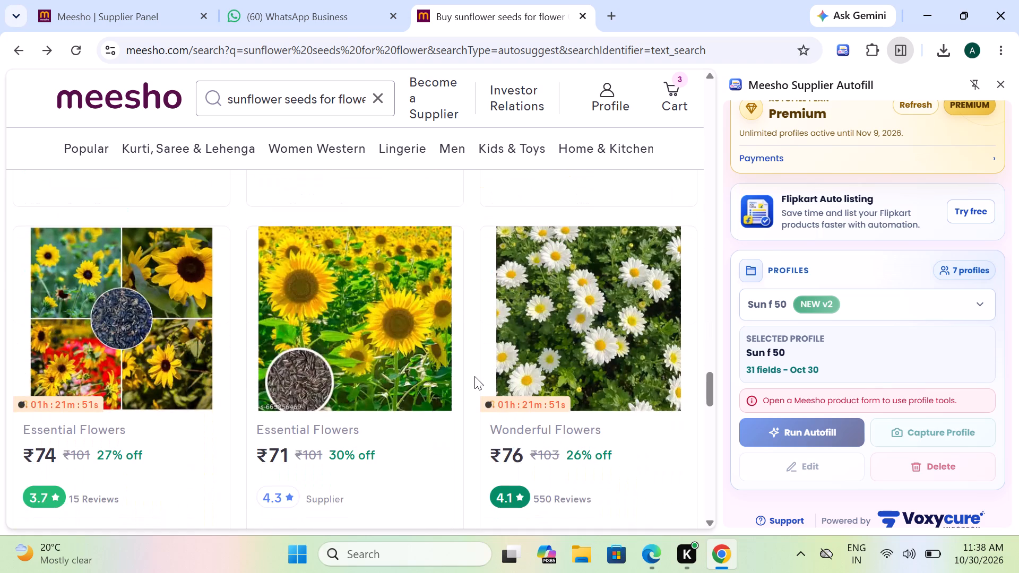
scroll(474, 376, down, 1)
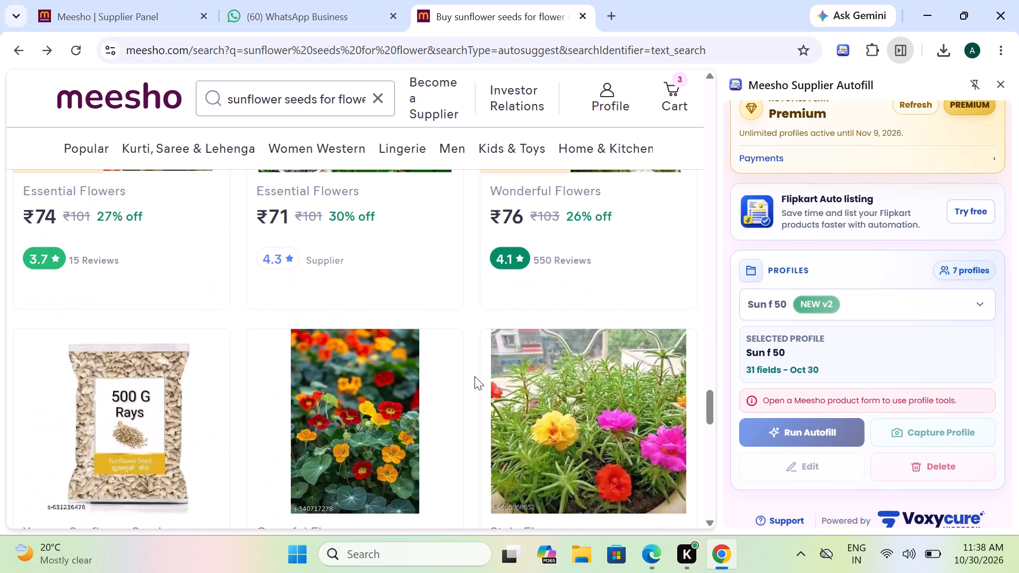
scroll(474, 376, up, 1)
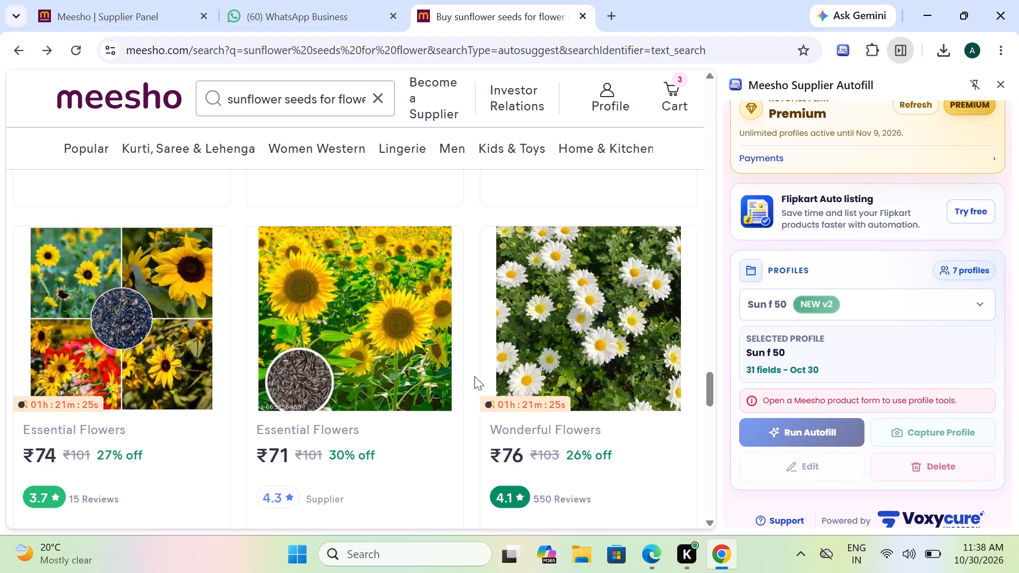
scroll(447, 349, down, 1)
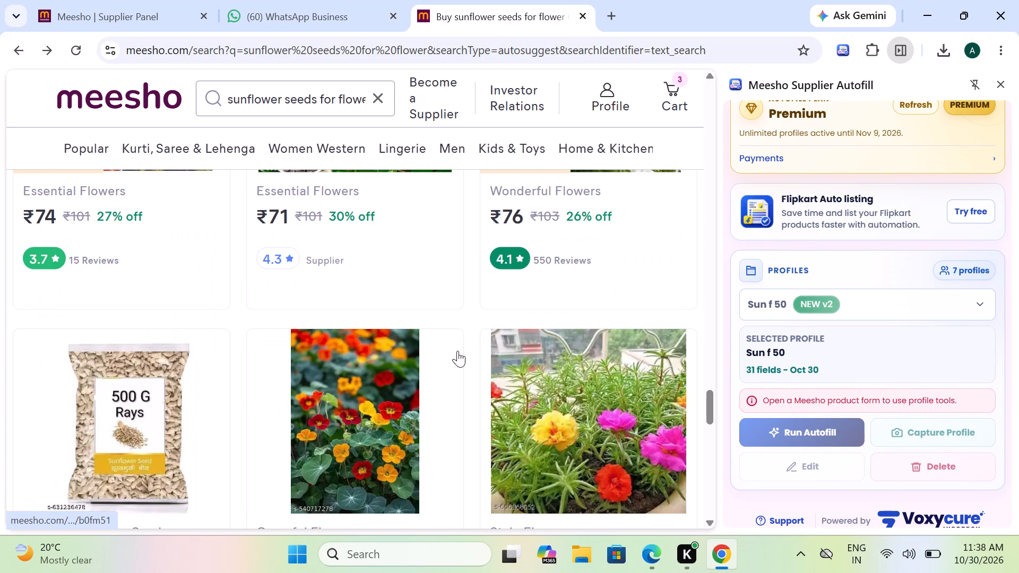
scroll(457, 351, down, 3)
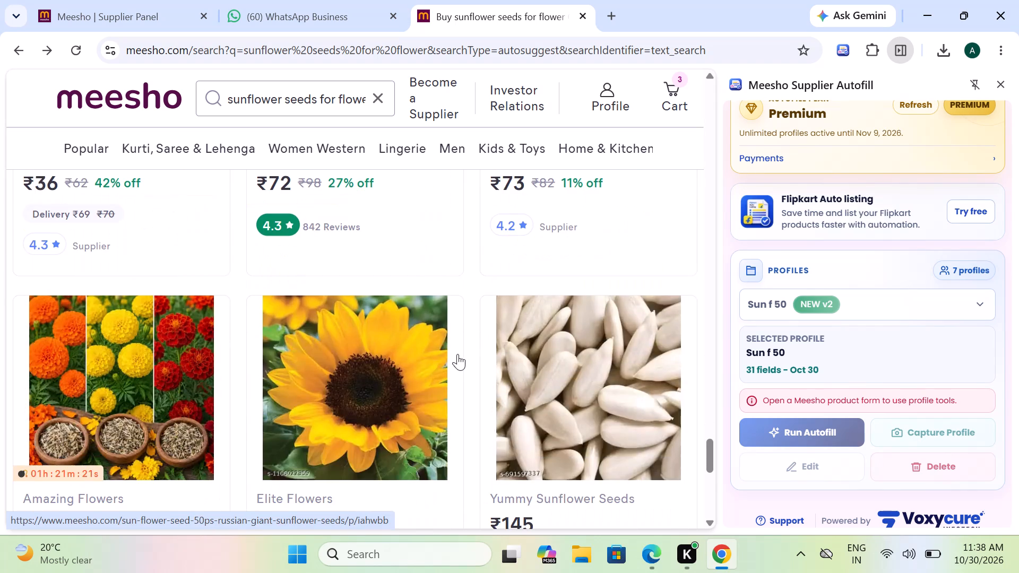
scroll(460, 360, down, 1)
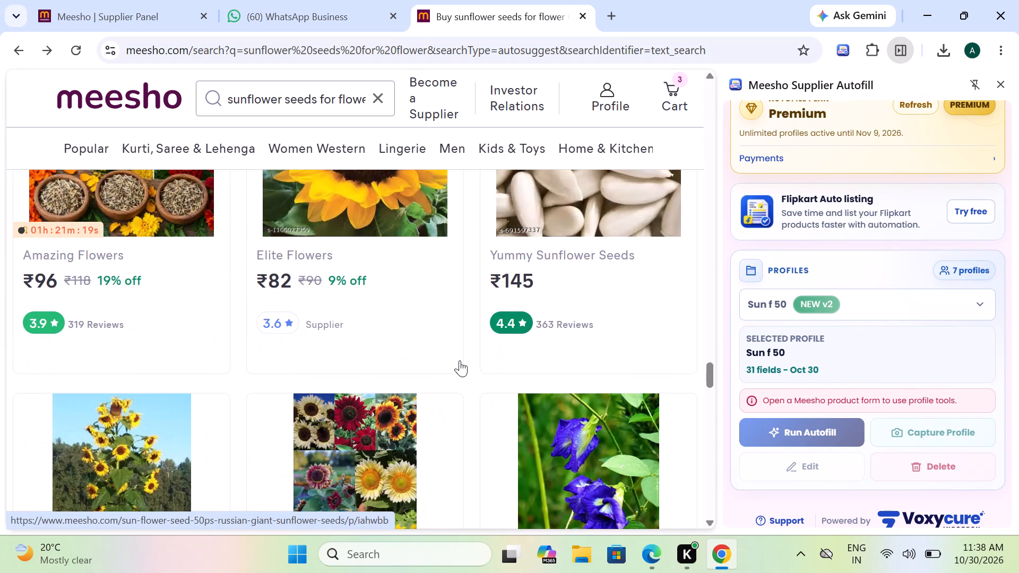
scroll(460, 360, up, 1)
scroll(459, 369, down, 1)
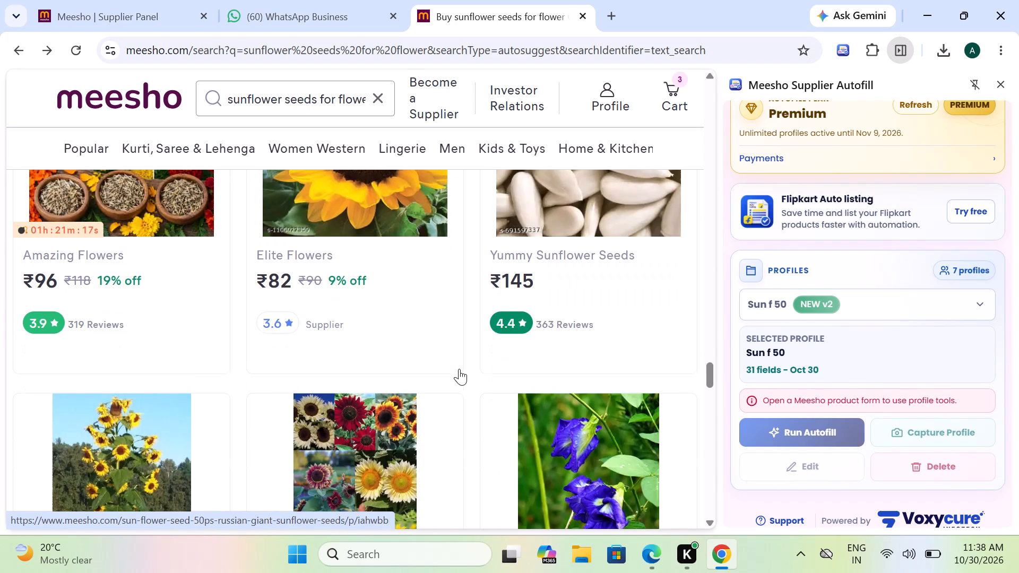
scroll(459, 369, down, 1)
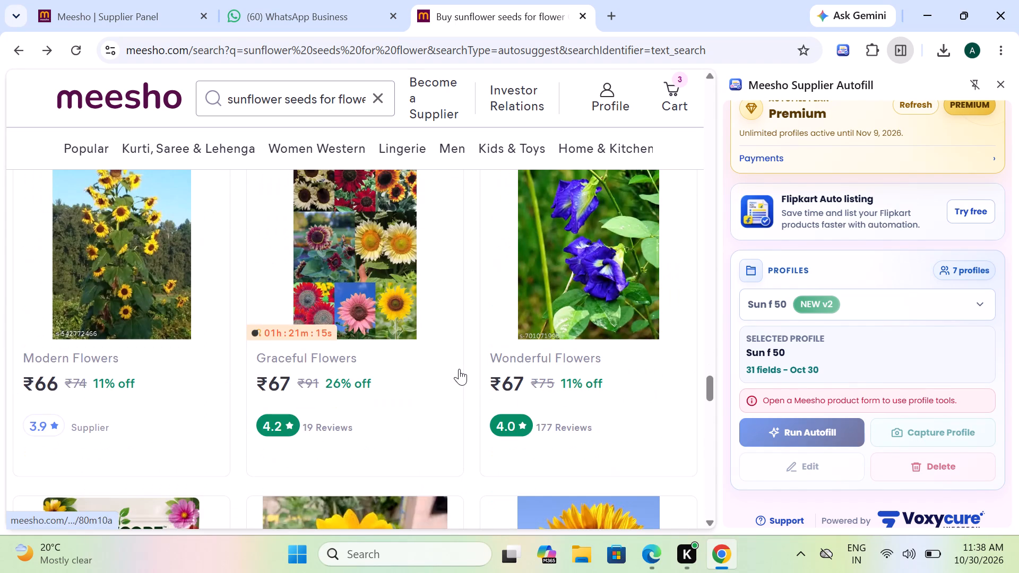
scroll(459, 369, down, 1)
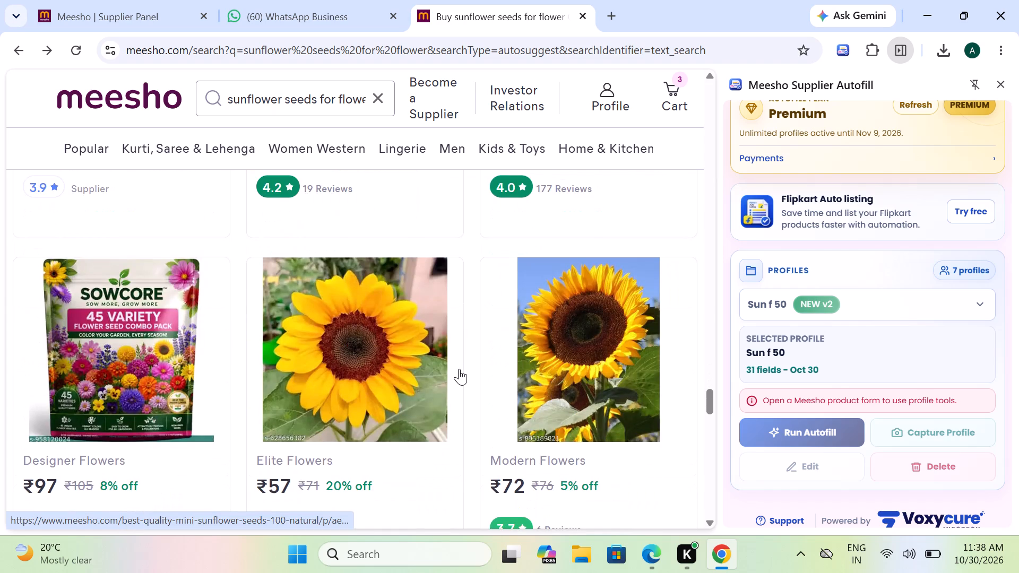
scroll(459, 369, down, 1)
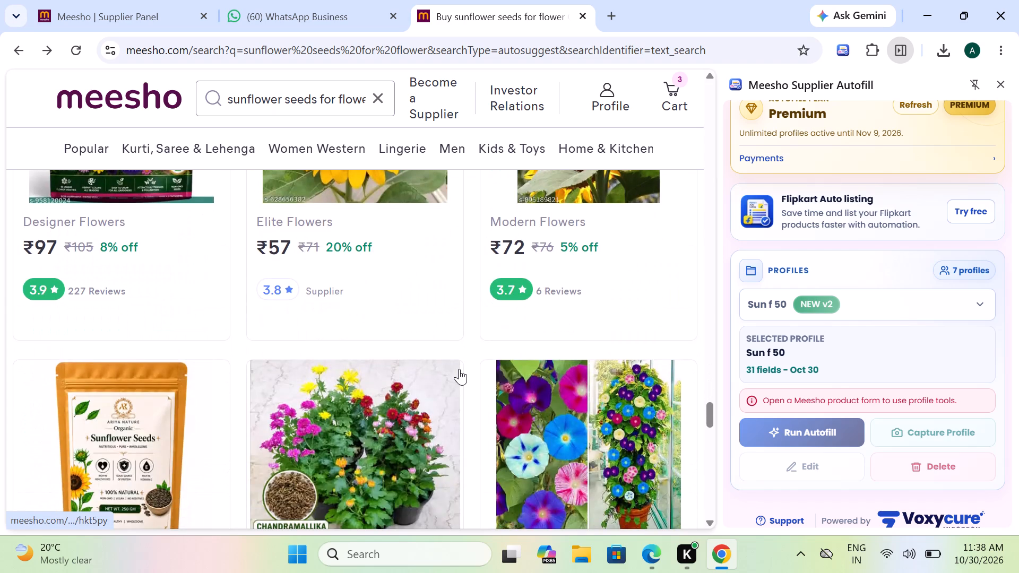
scroll(459, 369, up, 1)
scroll(459, 369, down, 1)
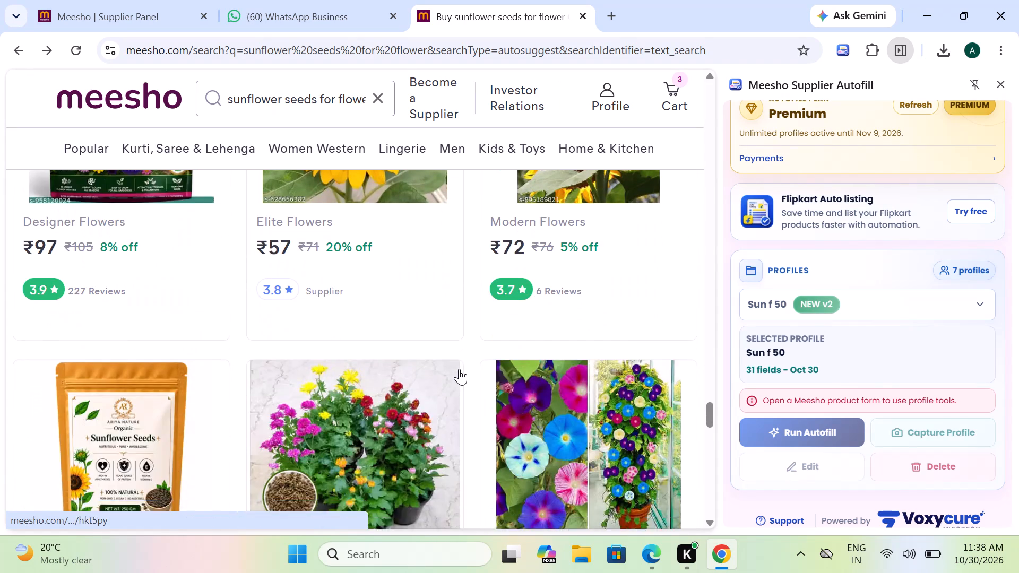
scroll(459, 369, down, 3)
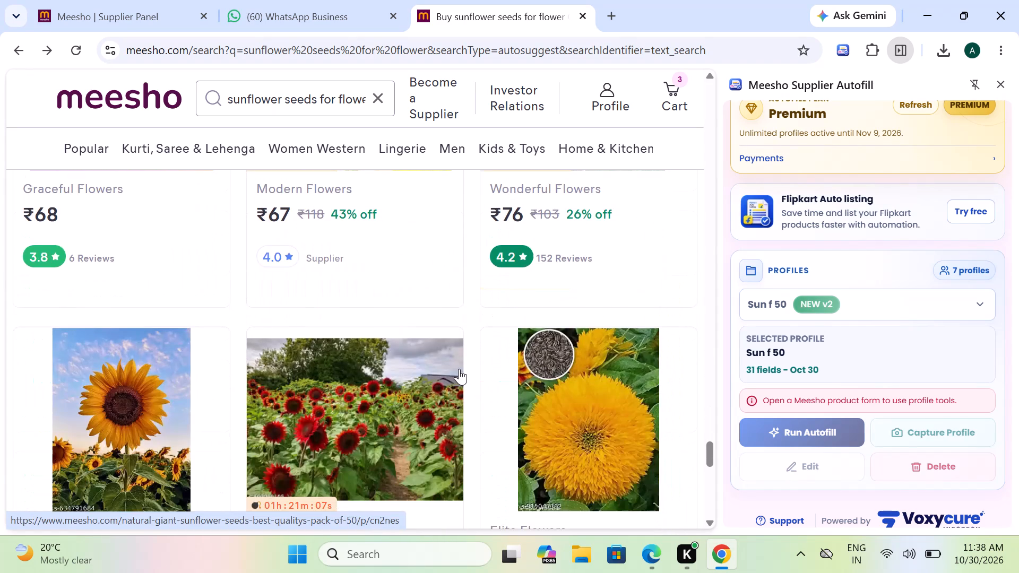
scroll(459, 369, down, 1)
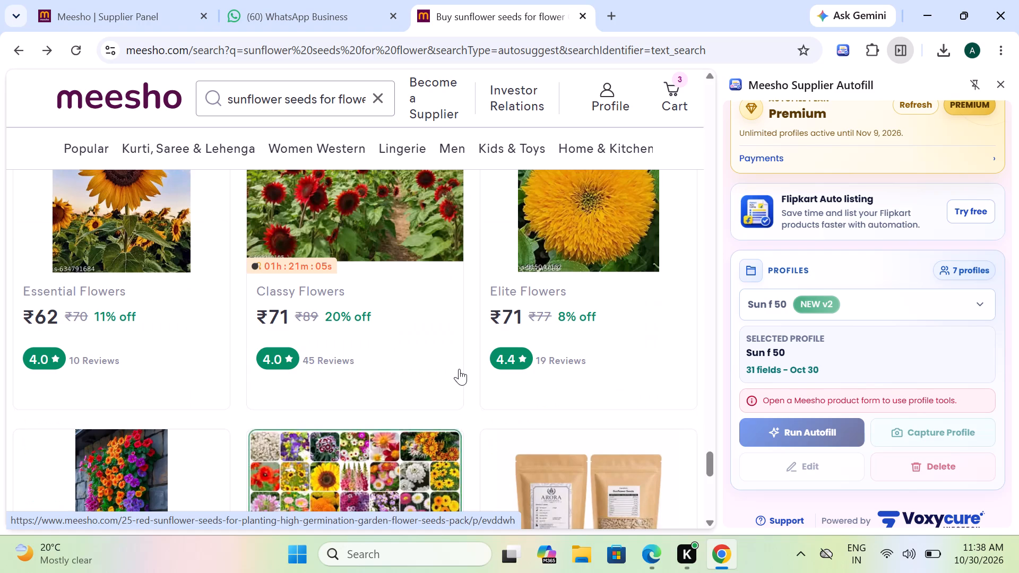
scroll(459, 369, up, 1)
scroll(459, 369, down, 2)
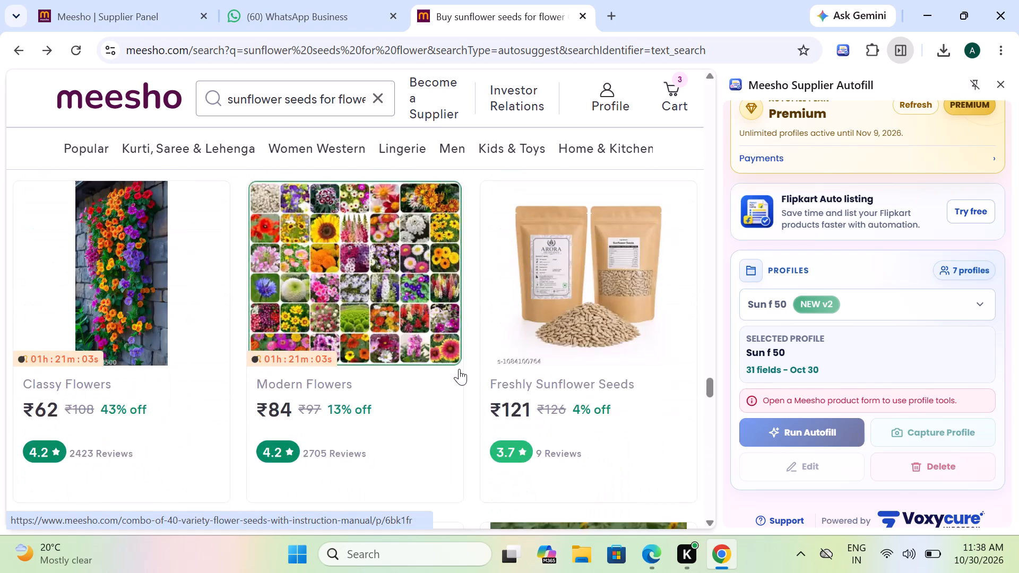
scroll(459, 369, down, 2)
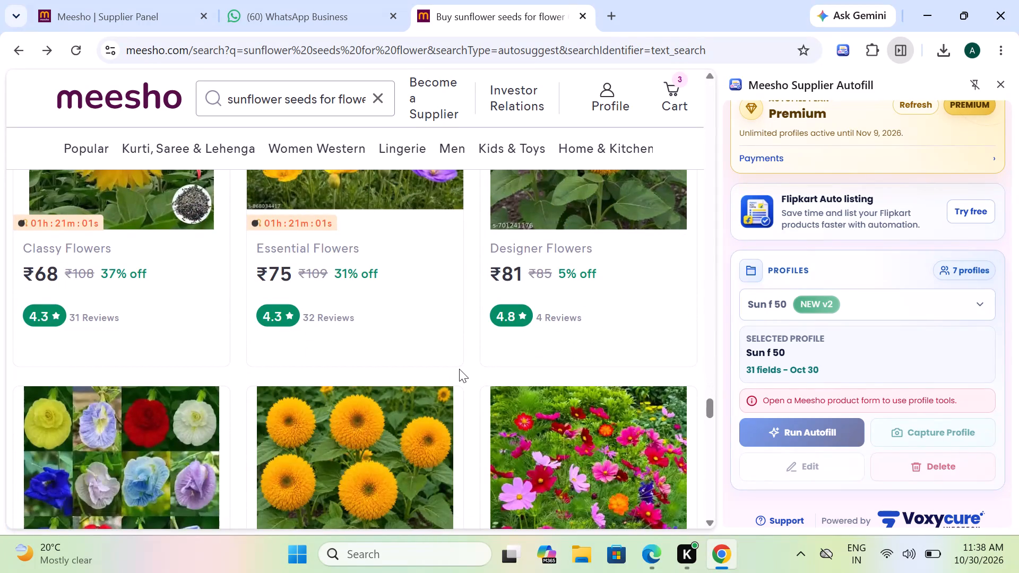
scroll(459, 369, down, 1)
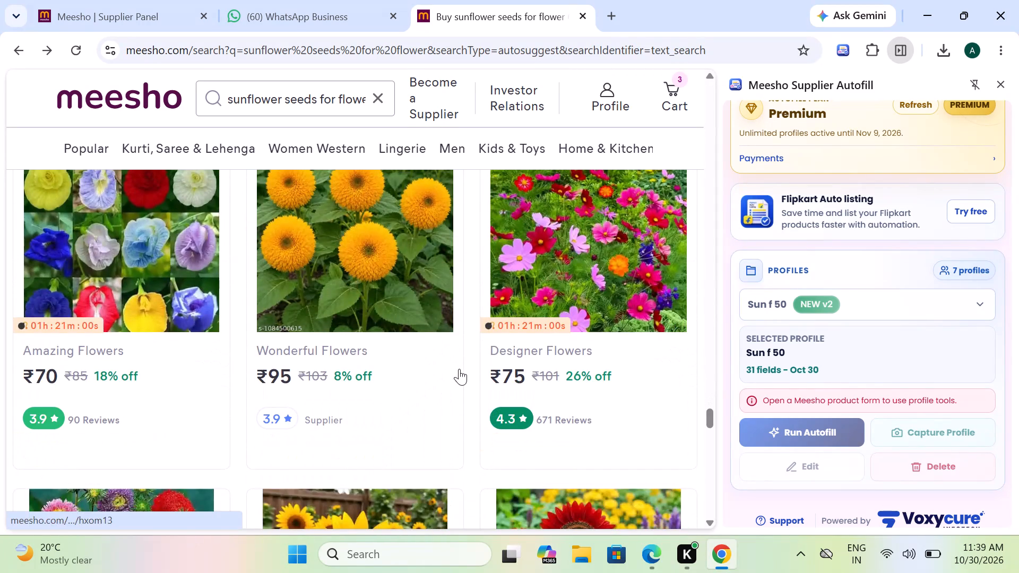
scroll(459, 369, down, 3)
scroll(459, 369, up, 1)
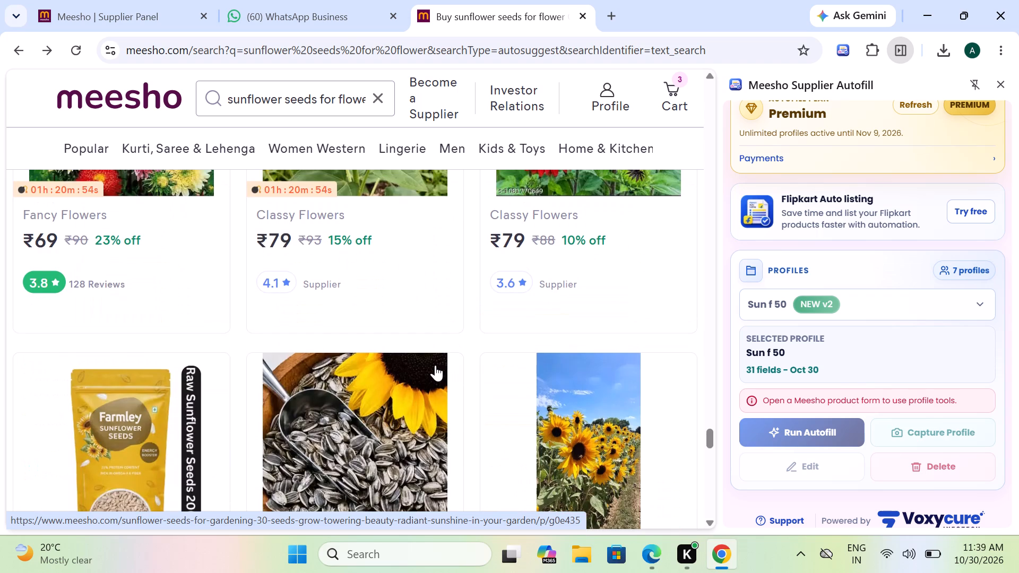
scroll(435, 365, down, 1)
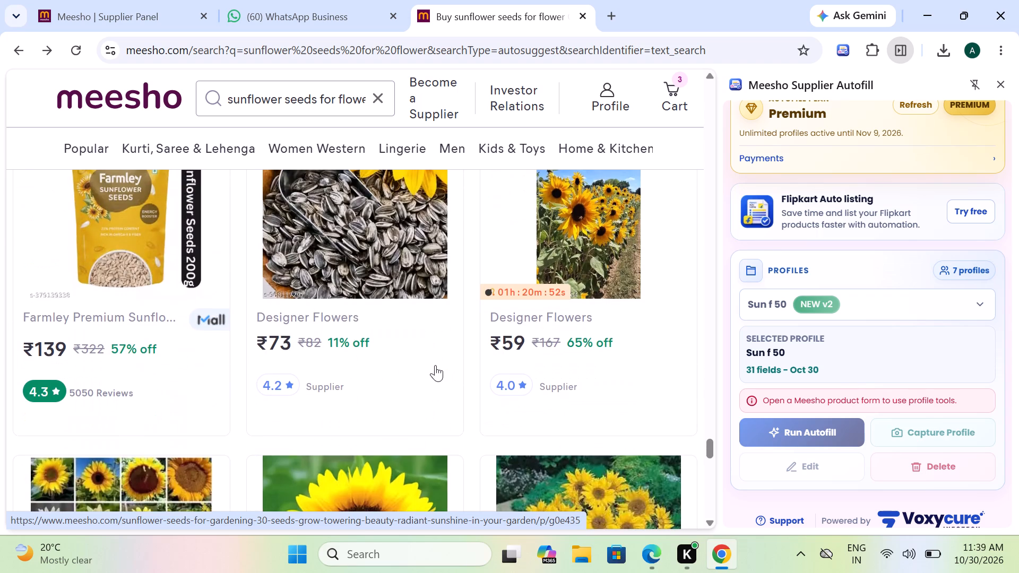
scroll(435, 366, down, 1)
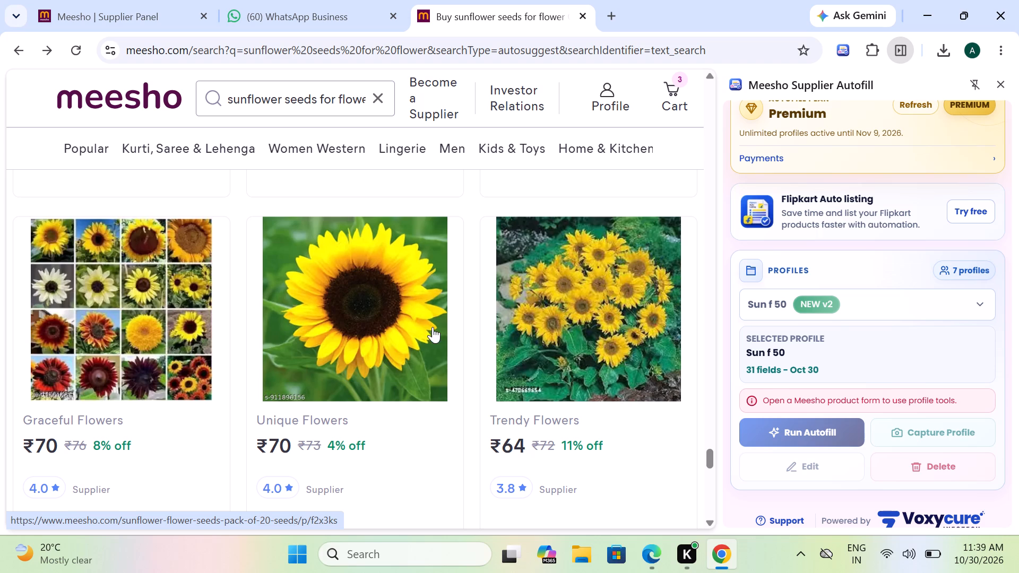
scroll(412, 327, down, 4)
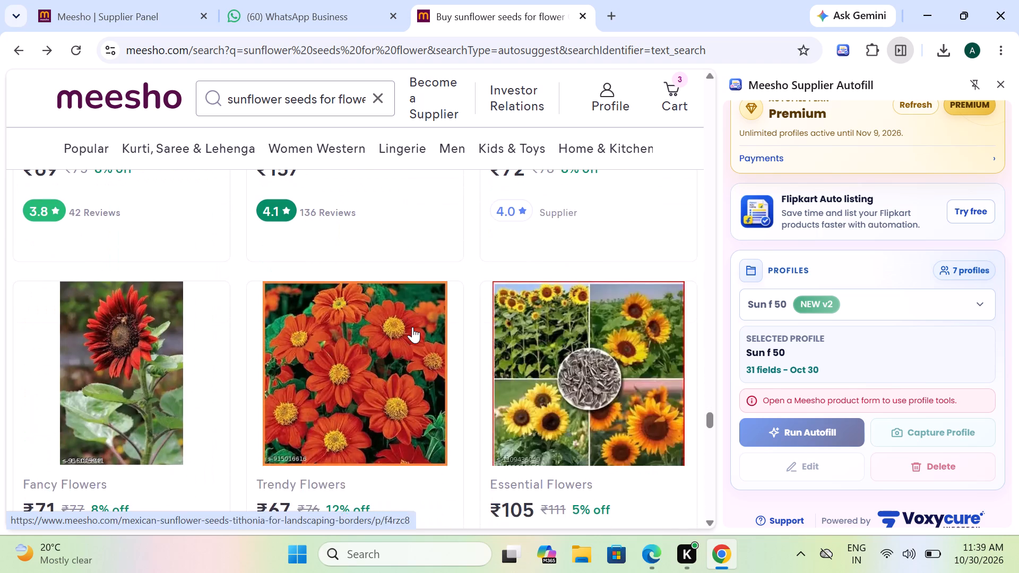
scroll(412, 327, up, 1)
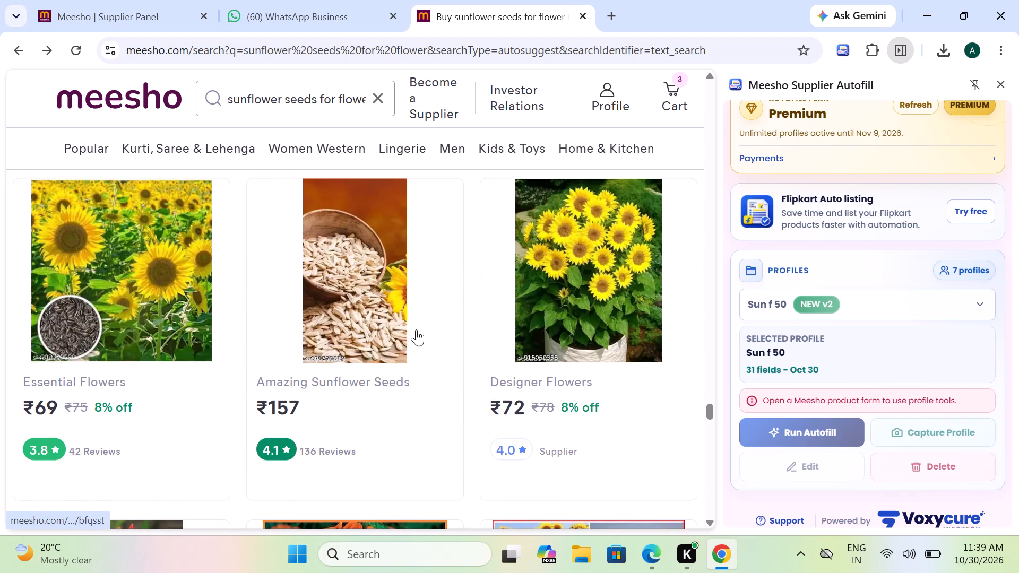
scroll(433, 322, down, 1)
scroll(433, 323, up, 1)
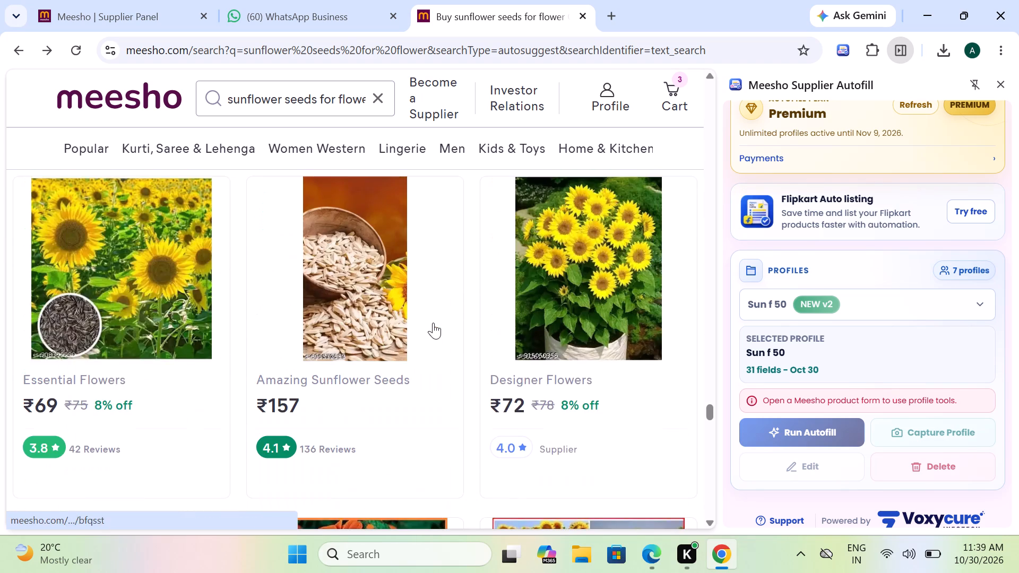
Open the ₹69 Essential Flowers listing and copy its full title, "Sunflower flower seeds pack of 20 seeds".
click(116, 273)
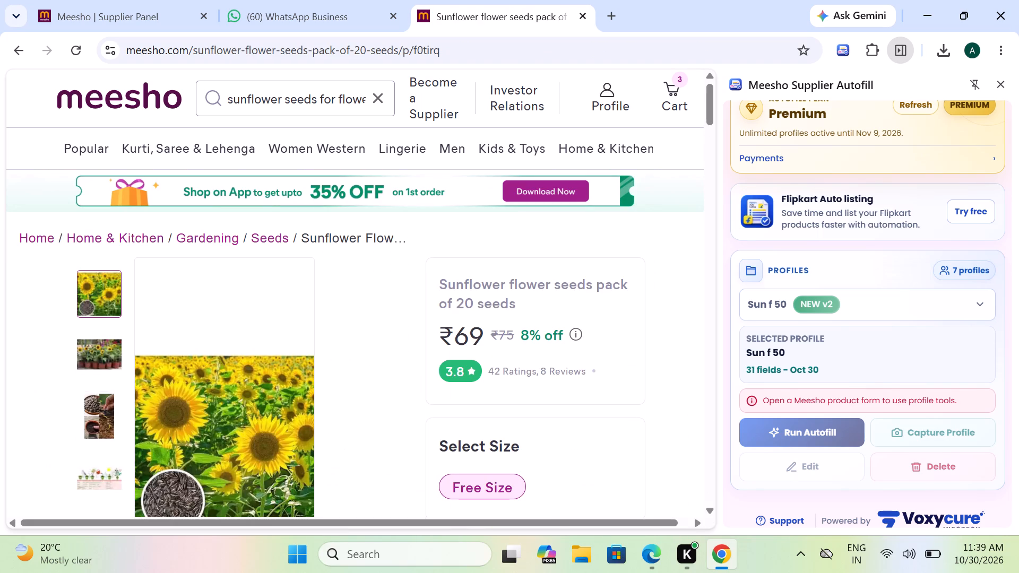
drag(432, 283, 457, 286)
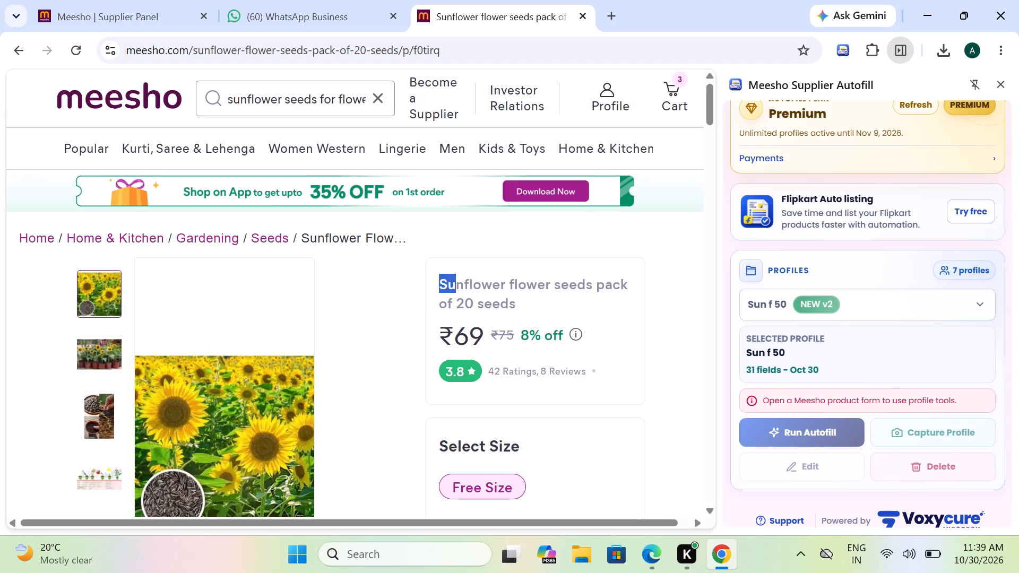
drag(457, 286, 552, 306)
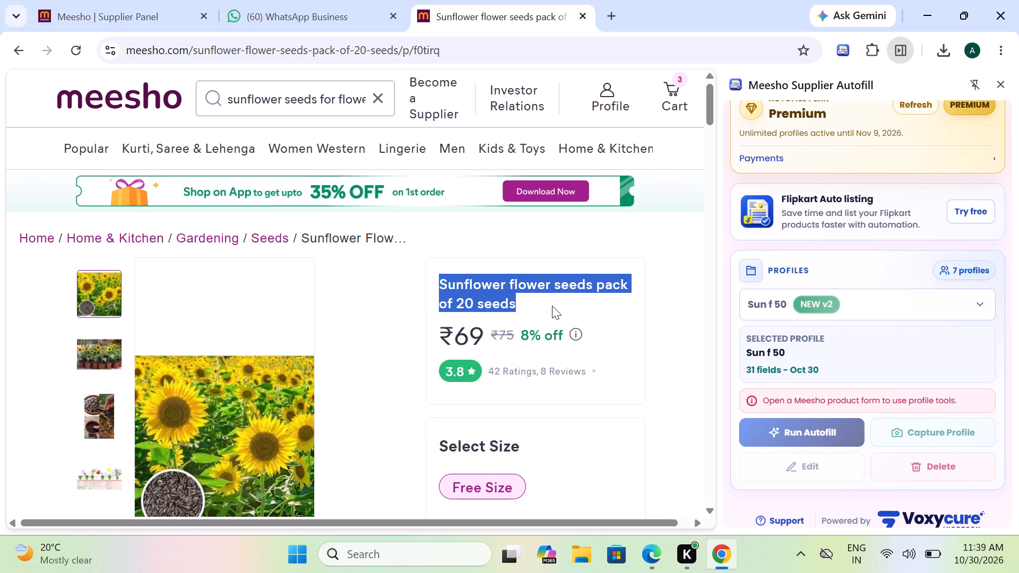
key(ctrl+c)
Replace the catalog's product name with the copied title, changing the count so it reads "Sunflower flower seeds pack of 50 seeds".
click(158, 0)
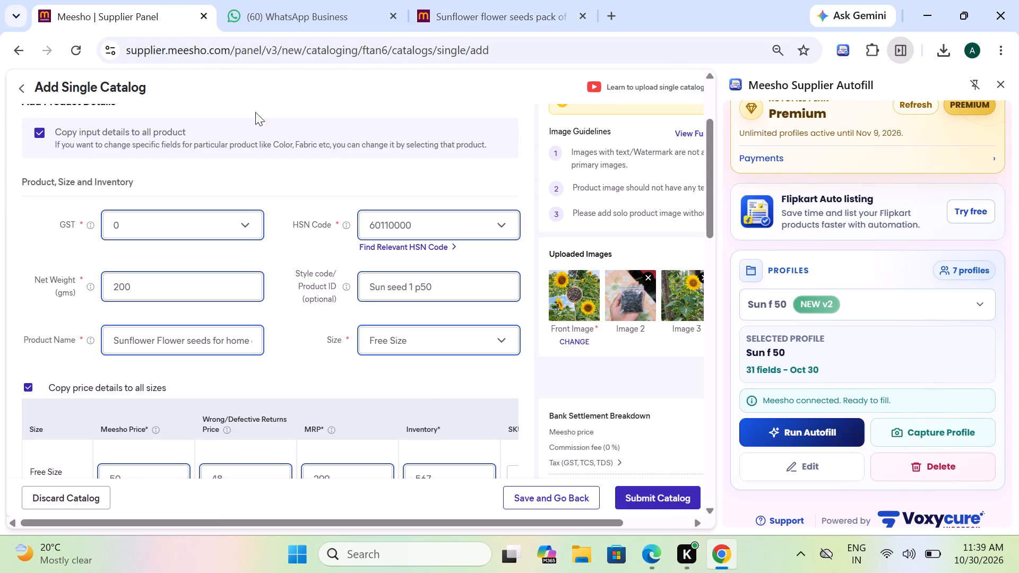
triple_click(156, 347)
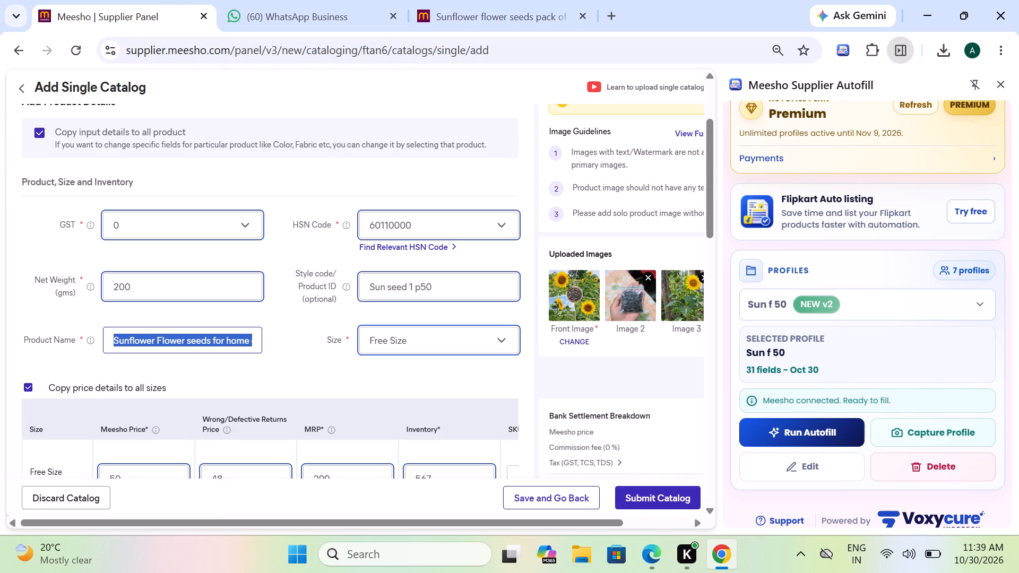
key(ctrl+v)
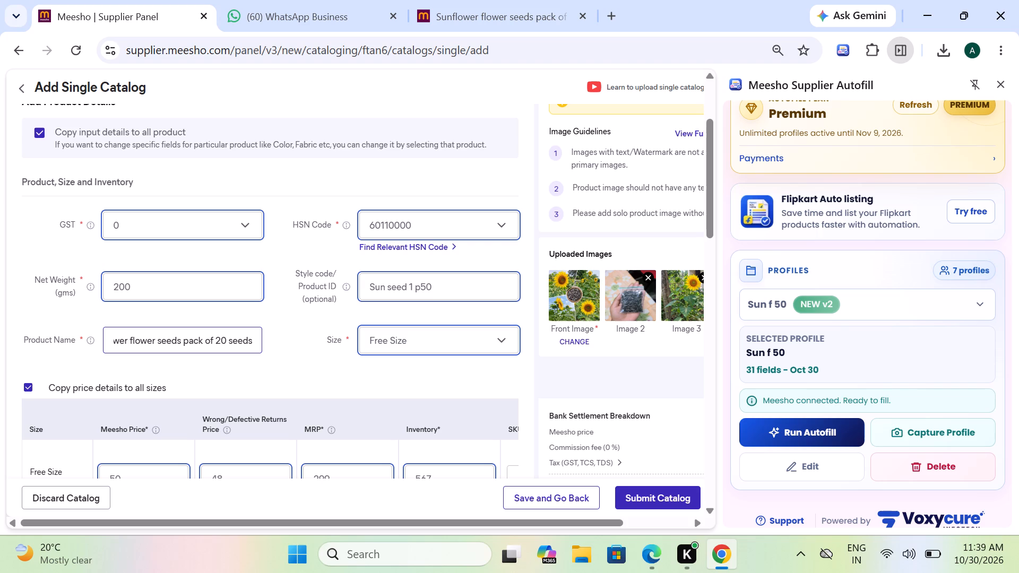
click(230, 340)
key(BackSpace)
key(BackSpace)
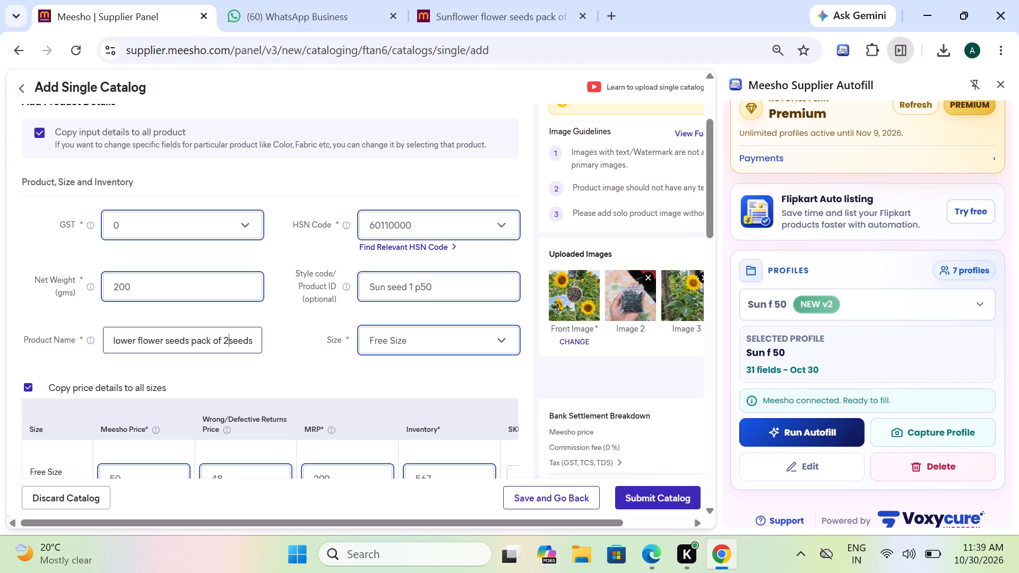
key(BackSpace)
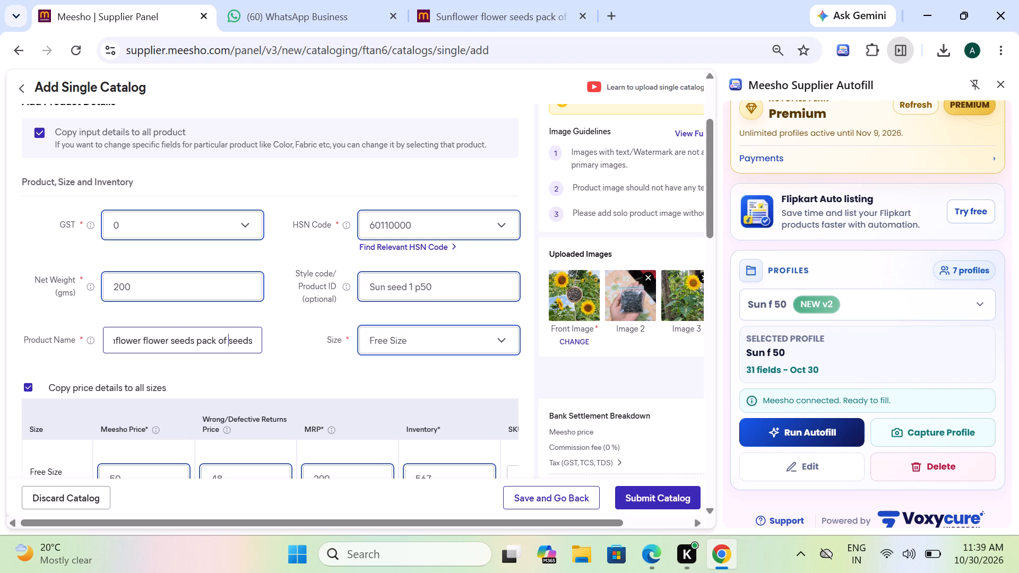
text(50)
key(space)
Begin submitting the catalog, declare all products not branded or illegal and update the changes, but cancel the quality-check submission.
scroll(424, 376, down, 8)
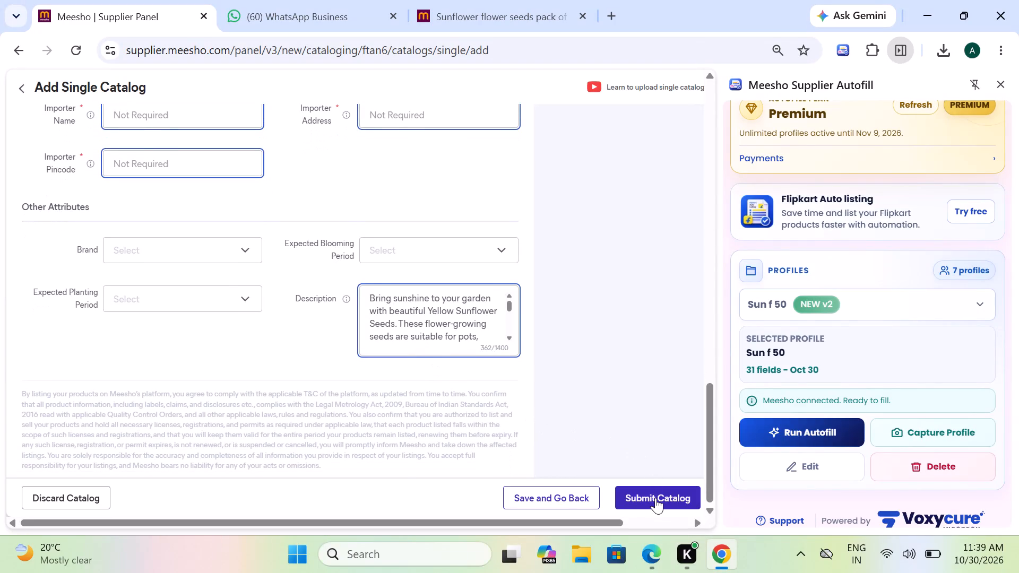
click(655, 498)
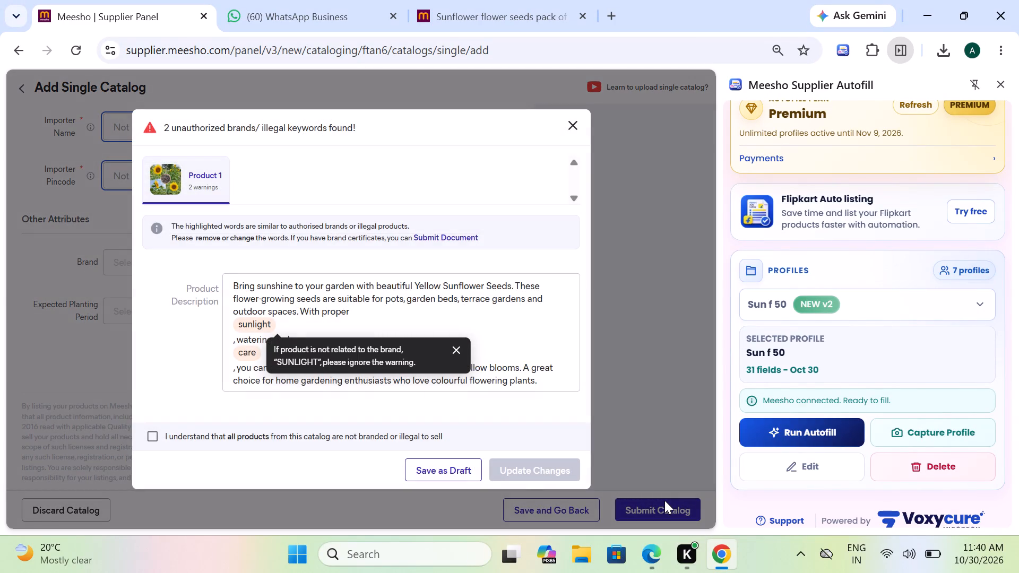
click(146, 435)
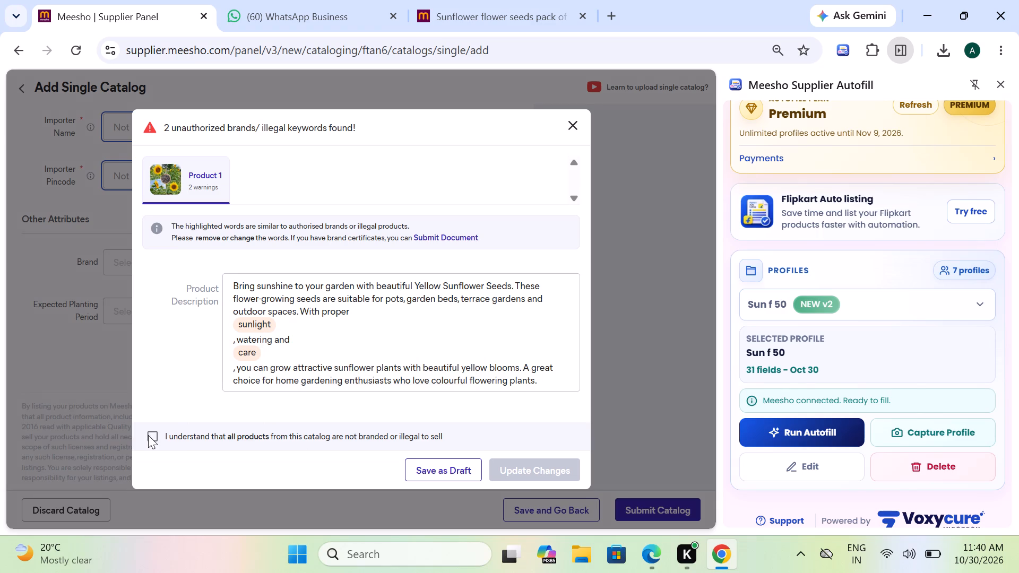
click(151, 435)
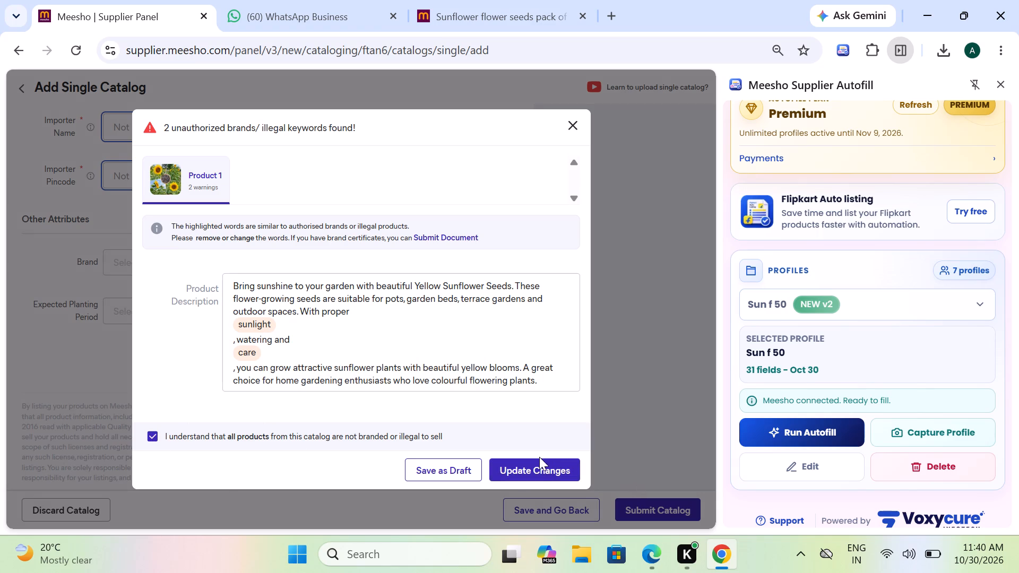
click(540, 474)
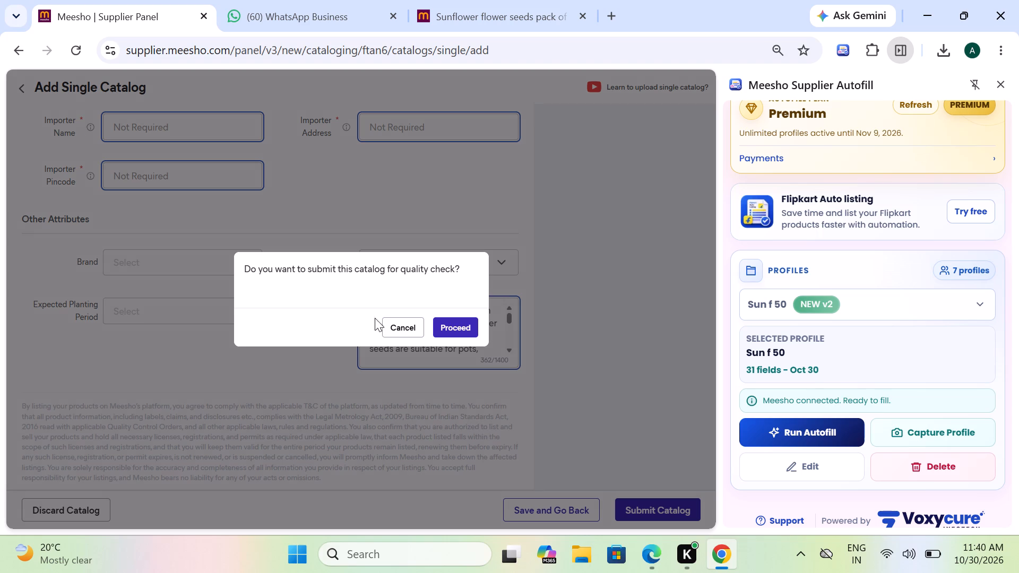
click(400, 333)
Change the style code/product ID to "Sun seed 4 p50".
scroll(532, 329, up, 5)
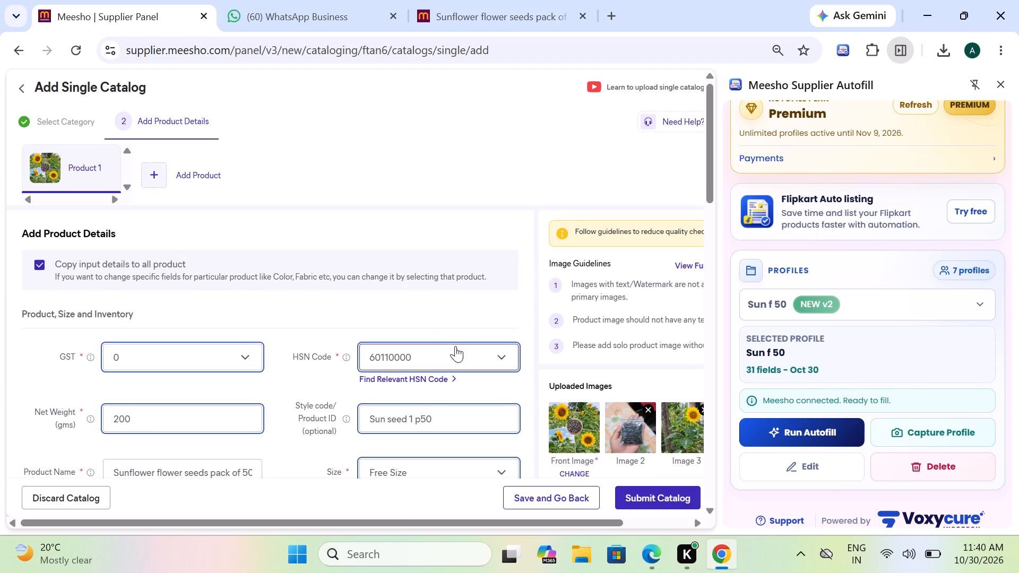
click(411, 419)
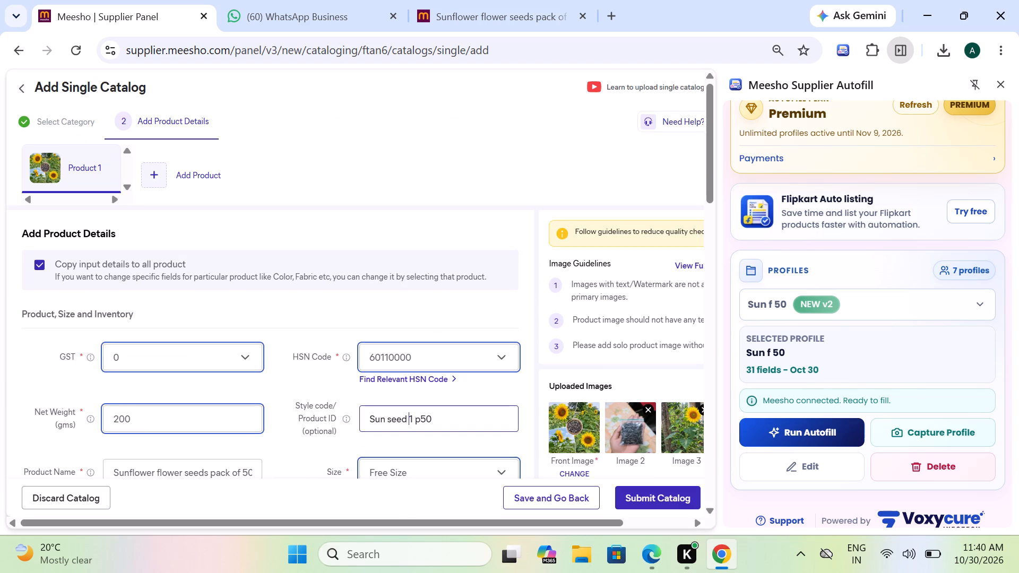
key(Right)
key(Return)
key(BackSpace)
key(4)
Submit the catalog for quality check and dismiss the ad campaign offer.
click(673, 502)
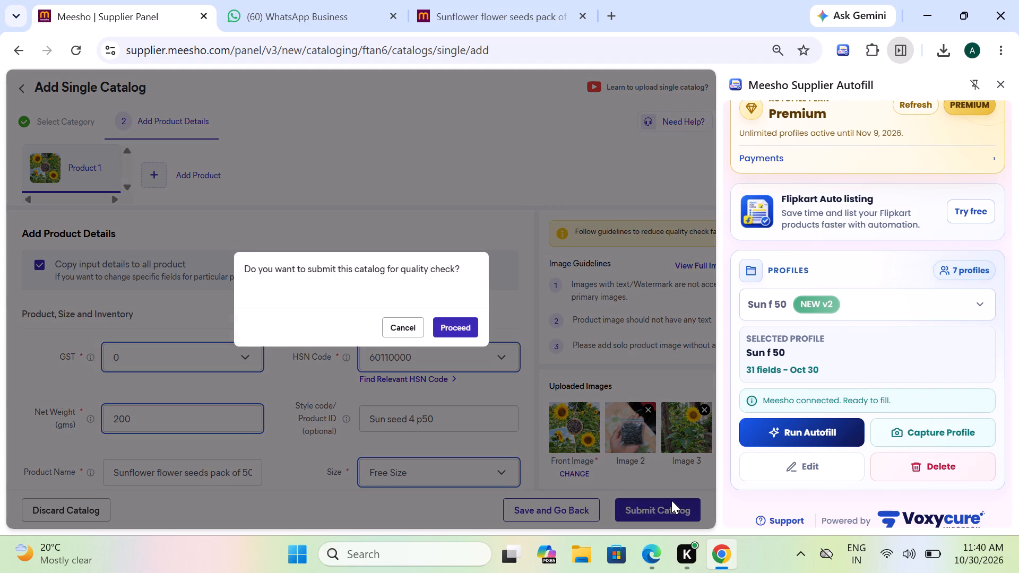
click(459, 329)
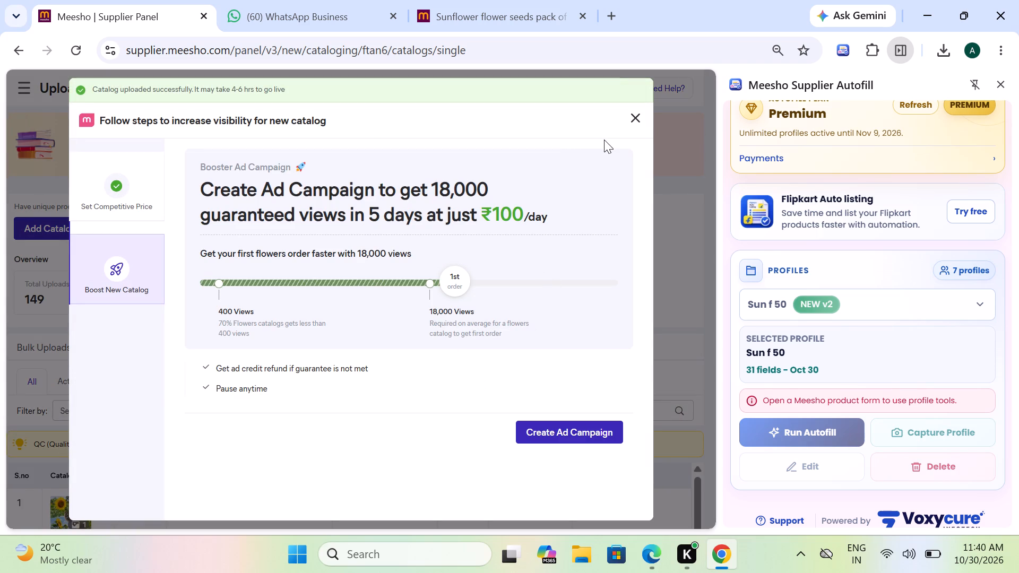
click(635, 117)
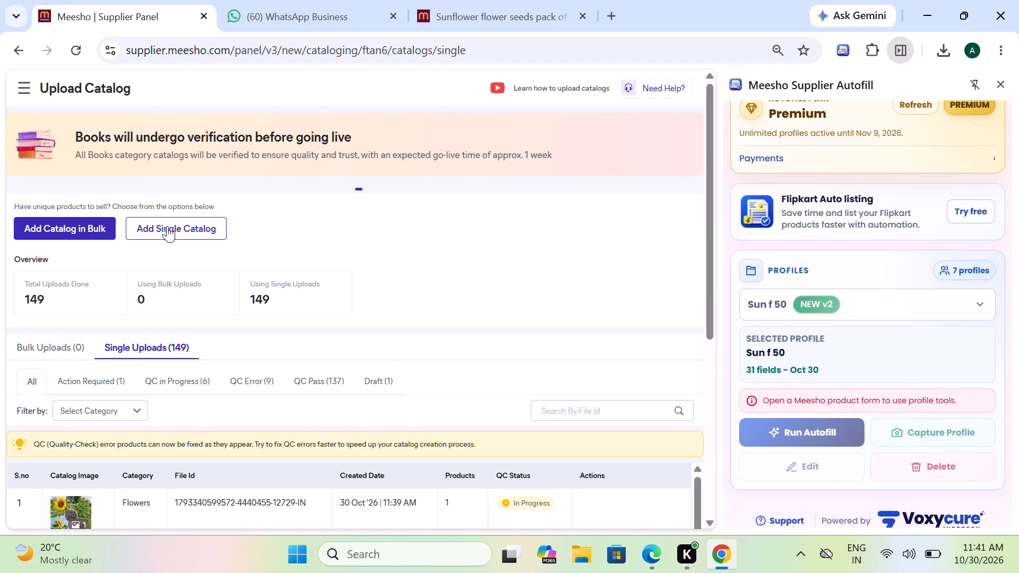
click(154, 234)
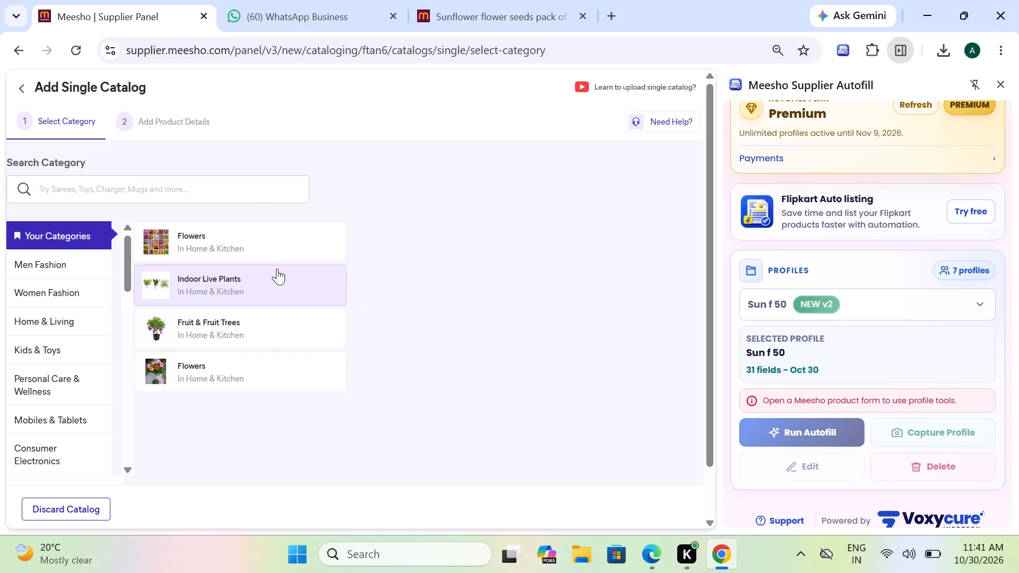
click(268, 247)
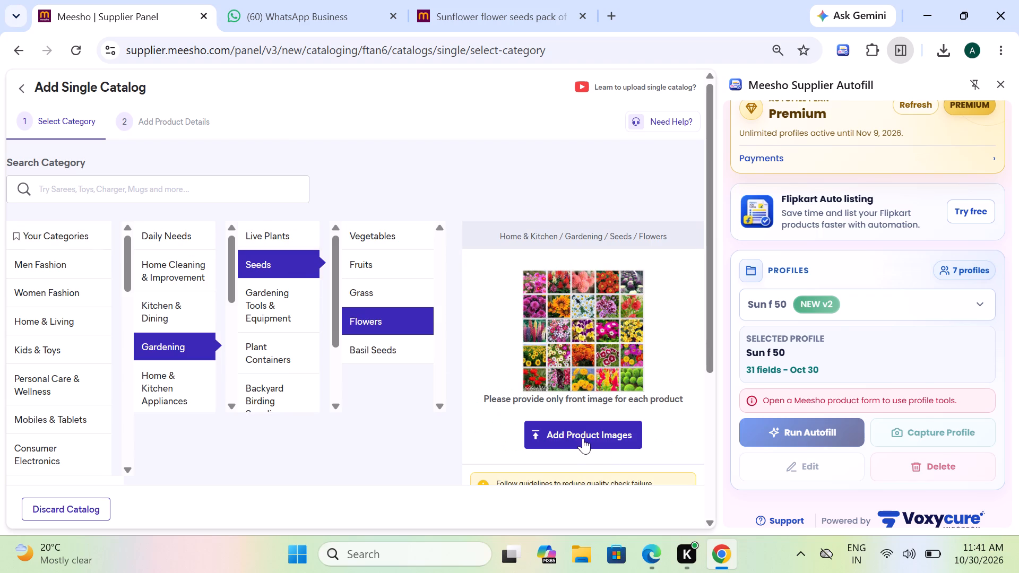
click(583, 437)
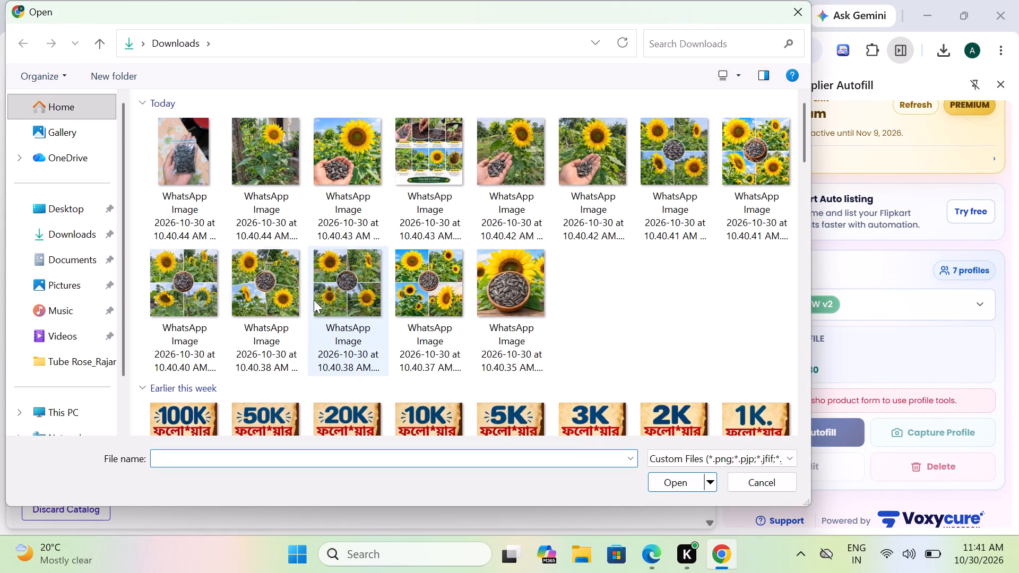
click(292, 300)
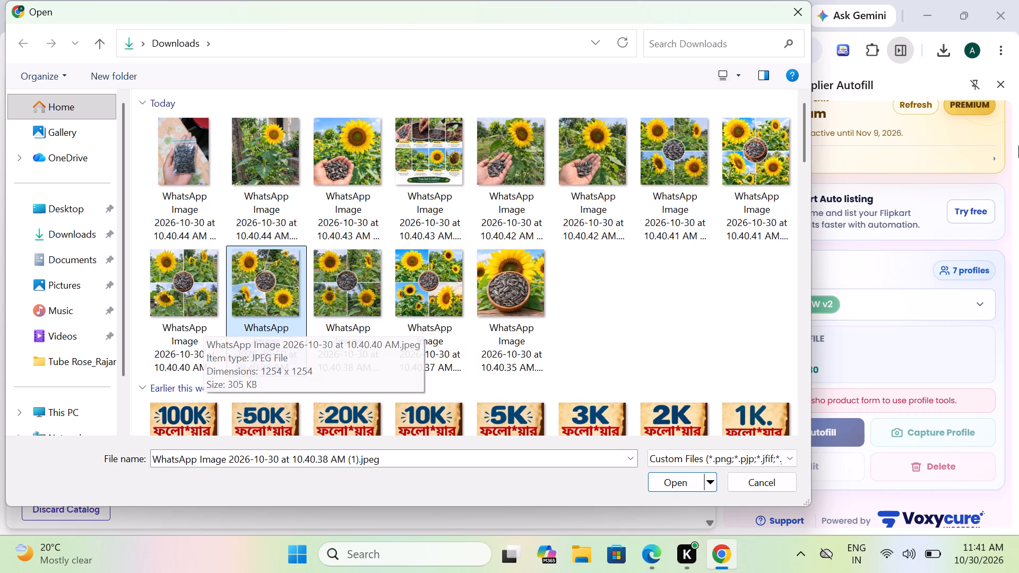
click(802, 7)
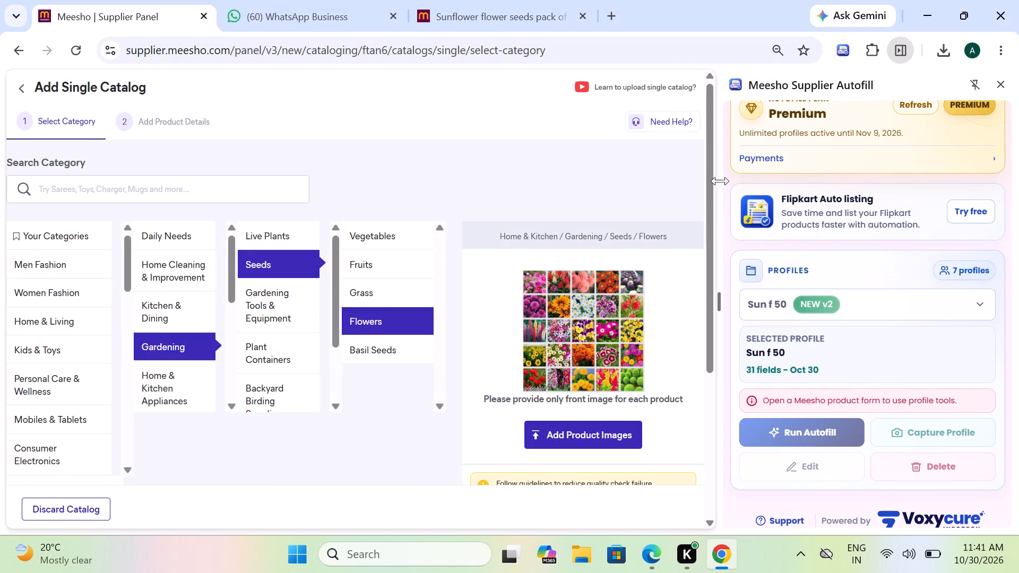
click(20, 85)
Check the catalog images and QC statuses of the most recent sunflower seed listings among the single uploads.
scroll(428, 227, down, 2)
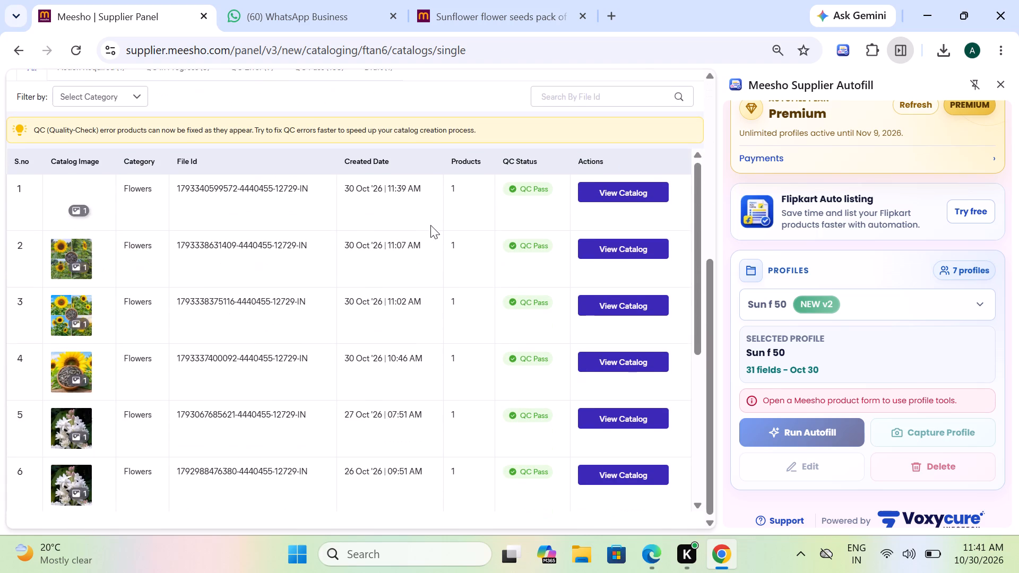
scroll(326, 275, up, 1)
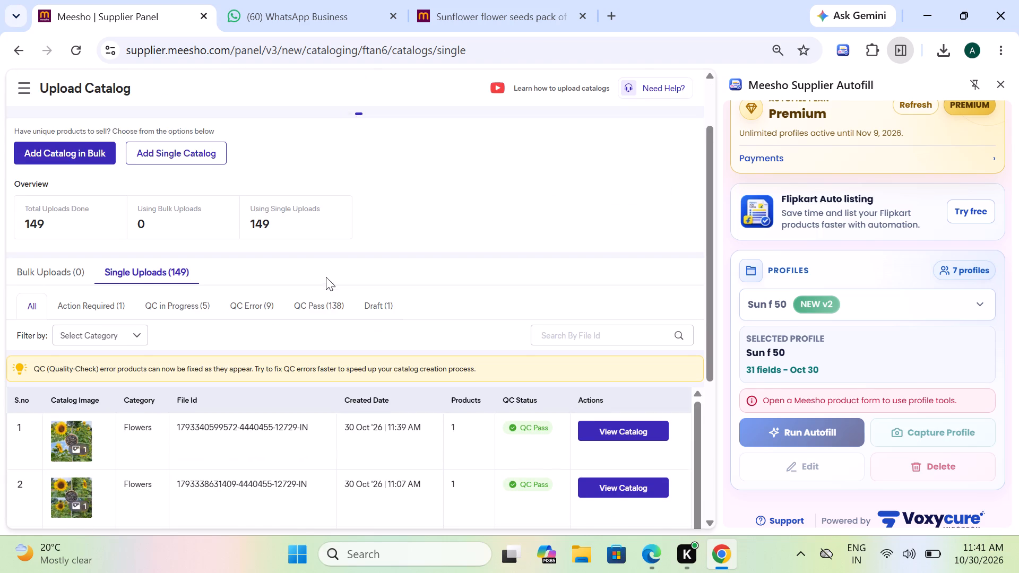
scroll(317, 292, down, 1)
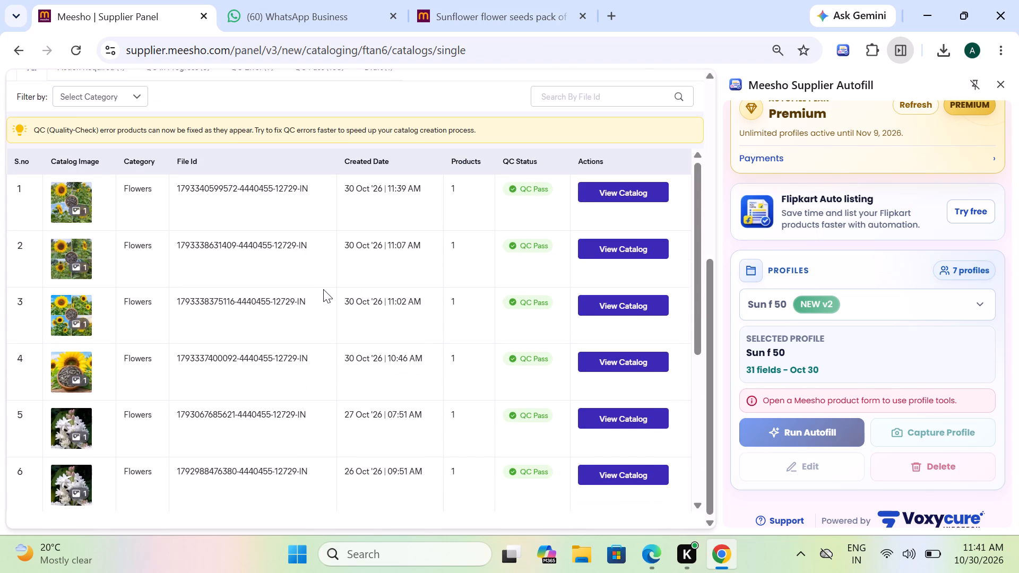
scroll(315, 305, up, 1)
scroll(317, 306, down, 1)
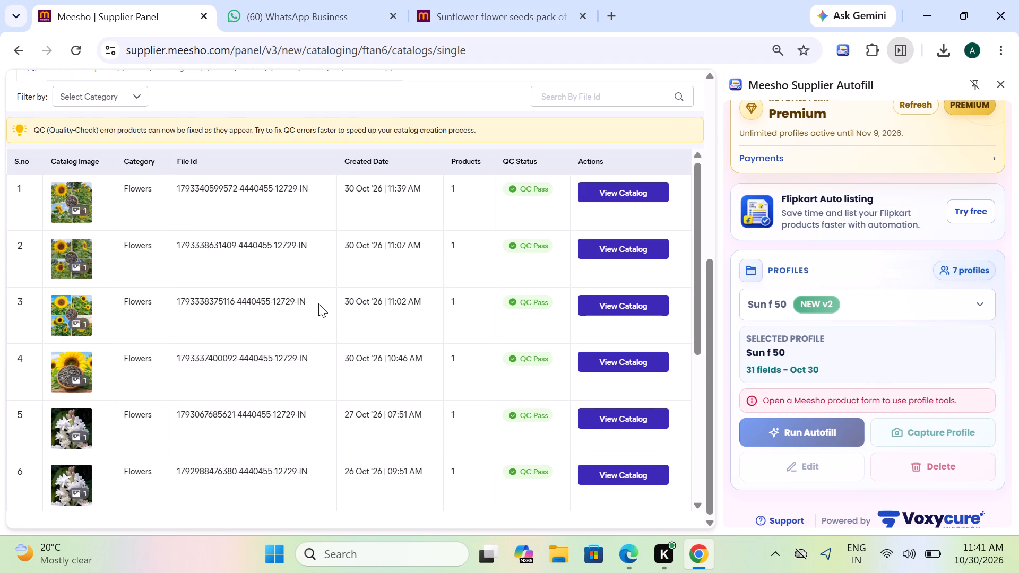
Start a new single catalog in the Flowers seeds category, using the 10.40.40 AM WhatsApp sunflower collage as the product image.
scroll(310, 320, up, 1)
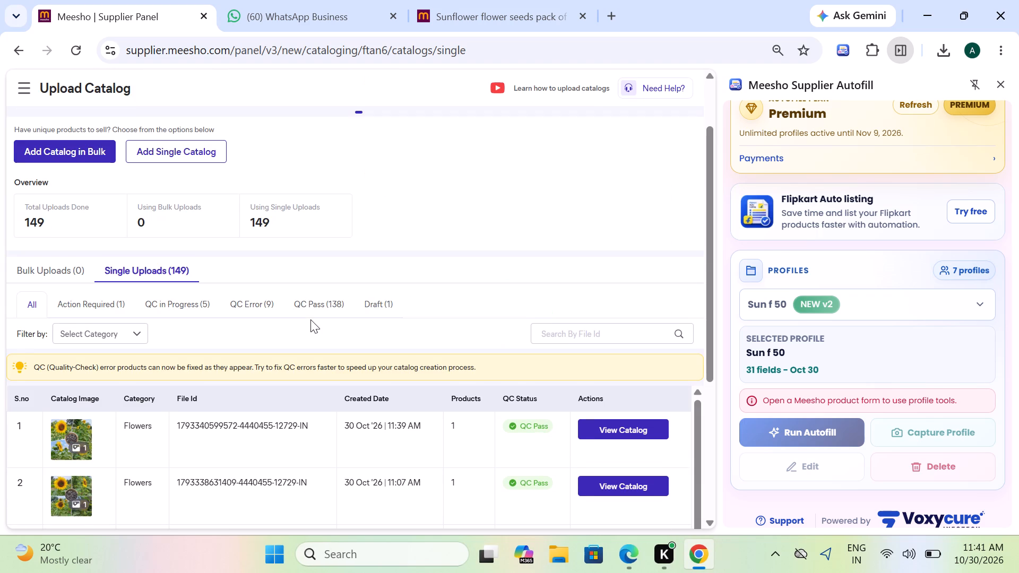
click(172, 153)
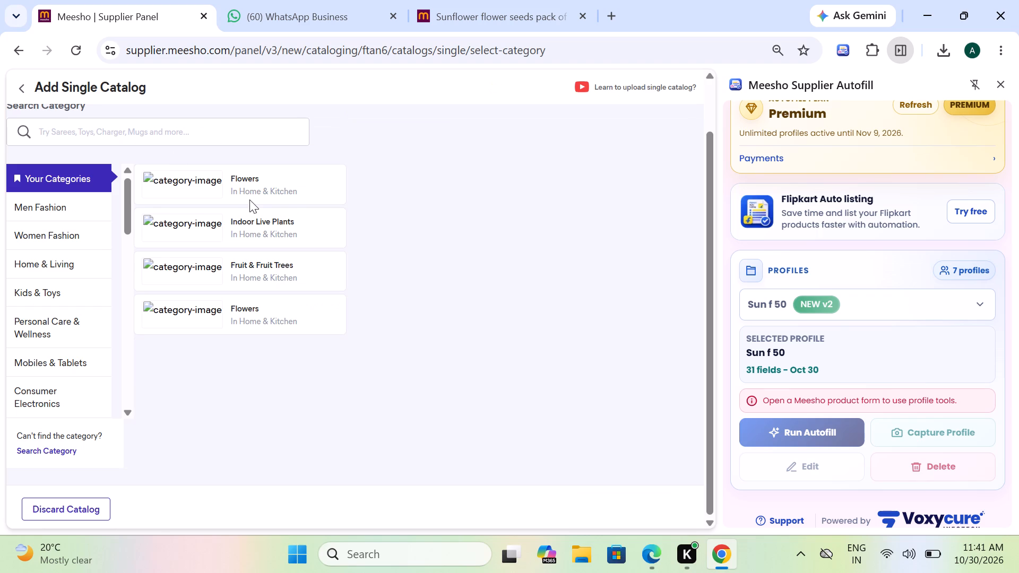
click(247, 188)
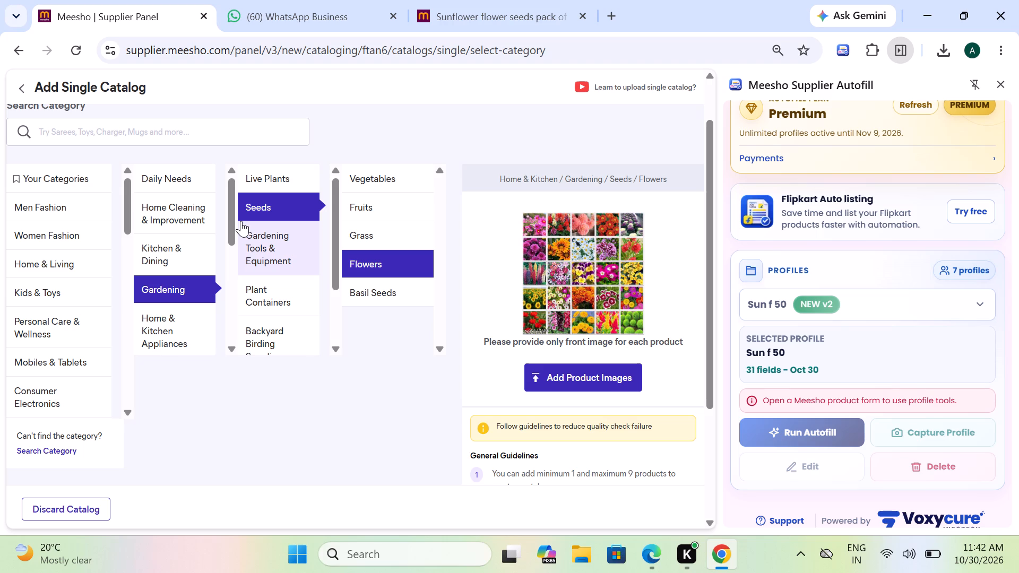
click(634, 383)
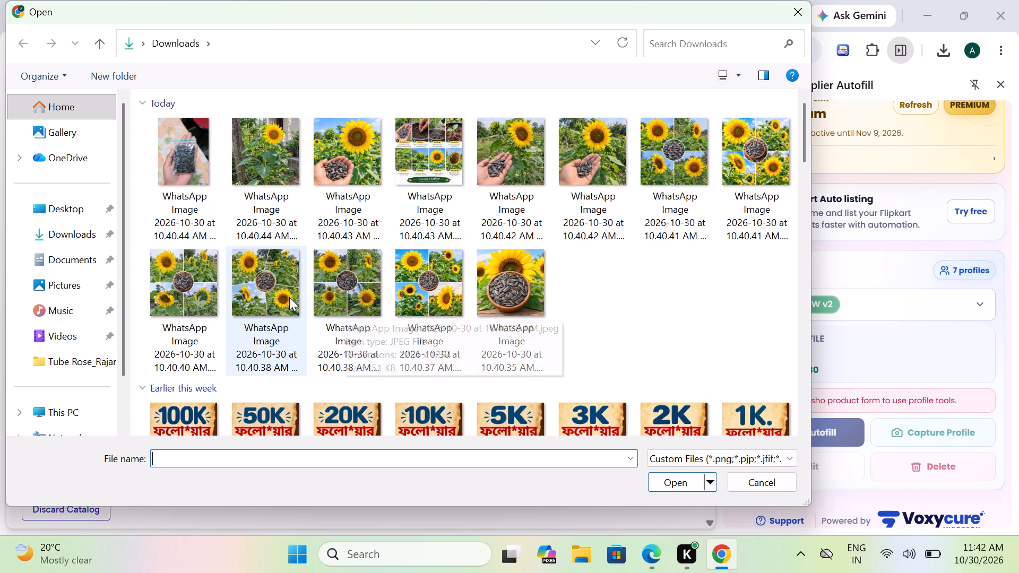
click(185, 283)
click(680, 475)
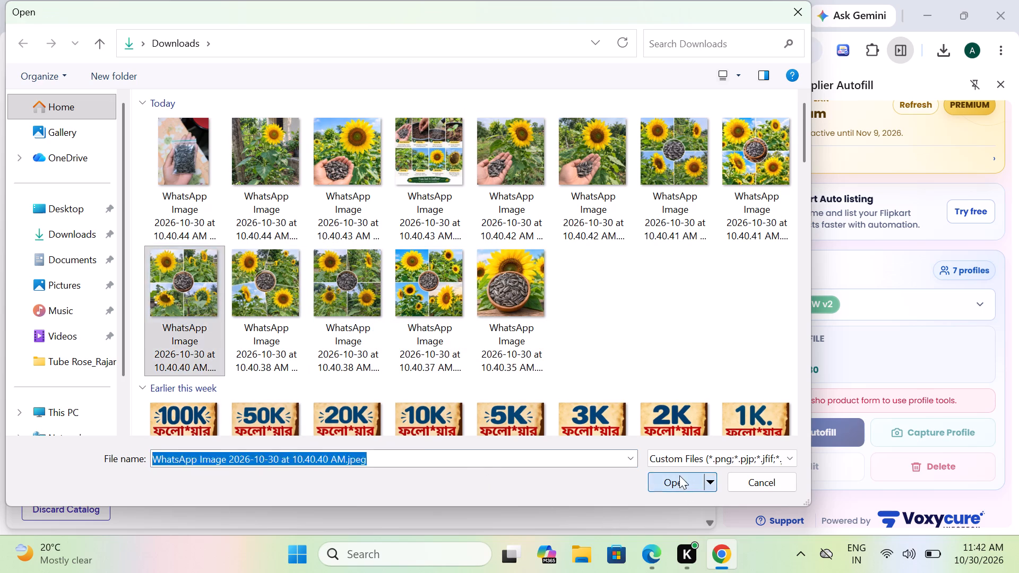
Add the 10.40.44 AM (1), 10.40.44 AM and 10.40.43 AM WhatsApp images from Downloads as the product's additional images.
click(548, 458)
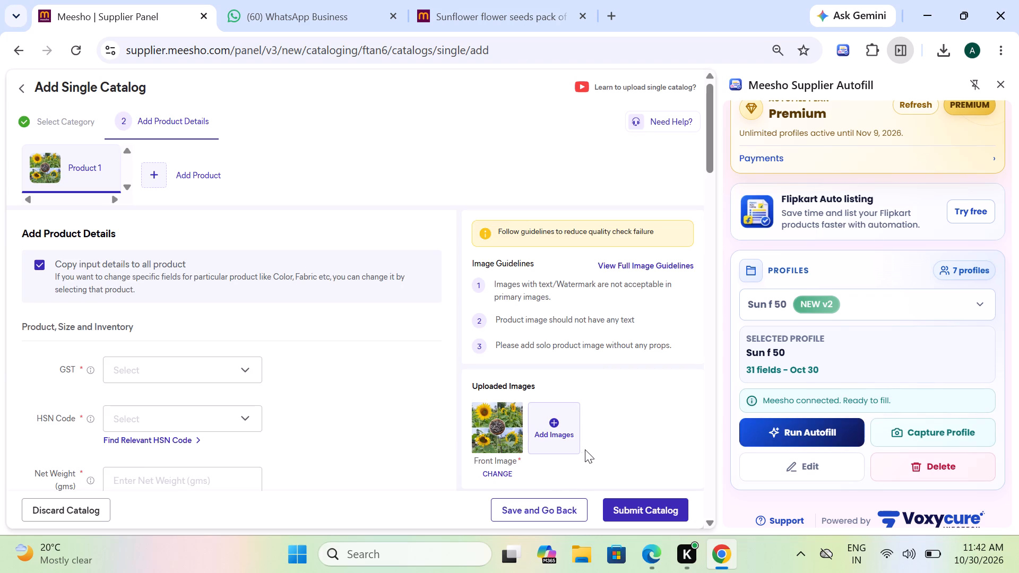
click(566, 436)
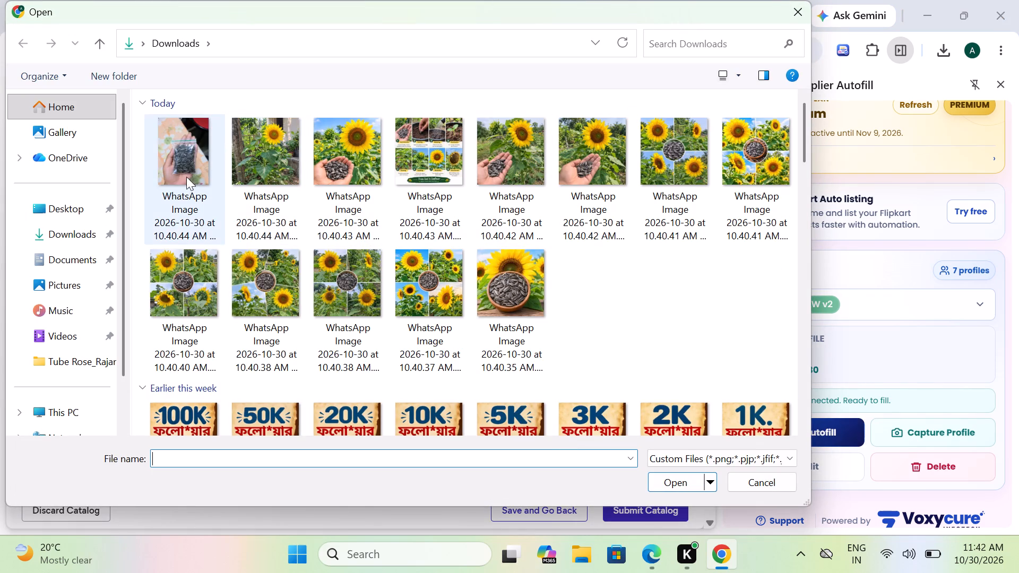
click(269, 170)
click(205, 155)
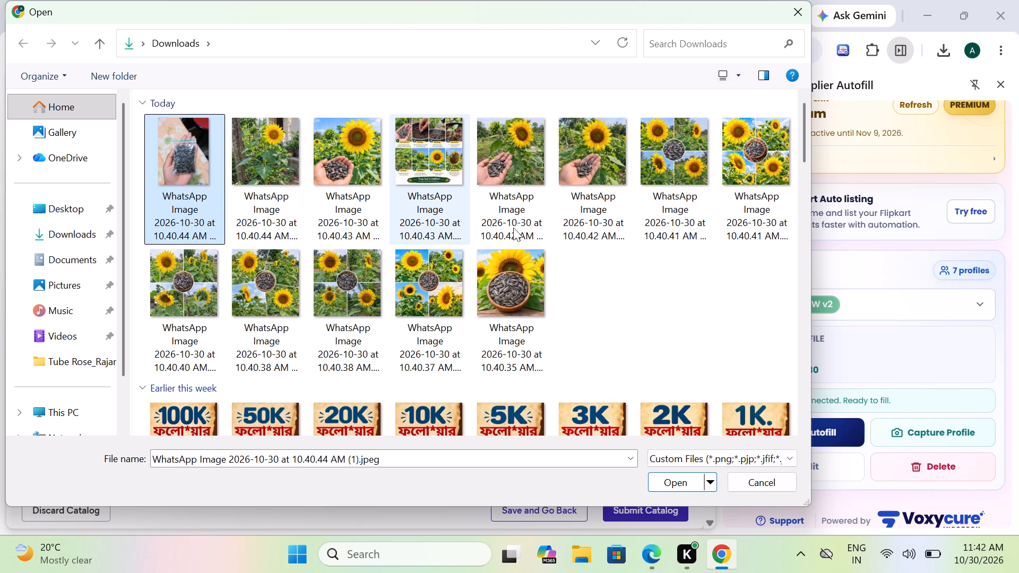
click(286, 158)
ctrl+click(192, 157)
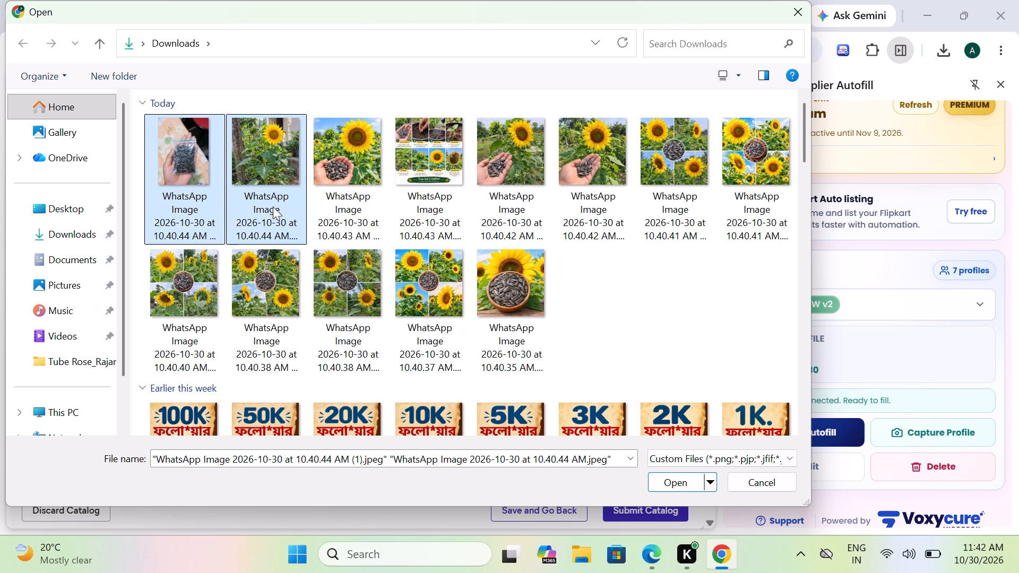
ctrl+click(441, 171)
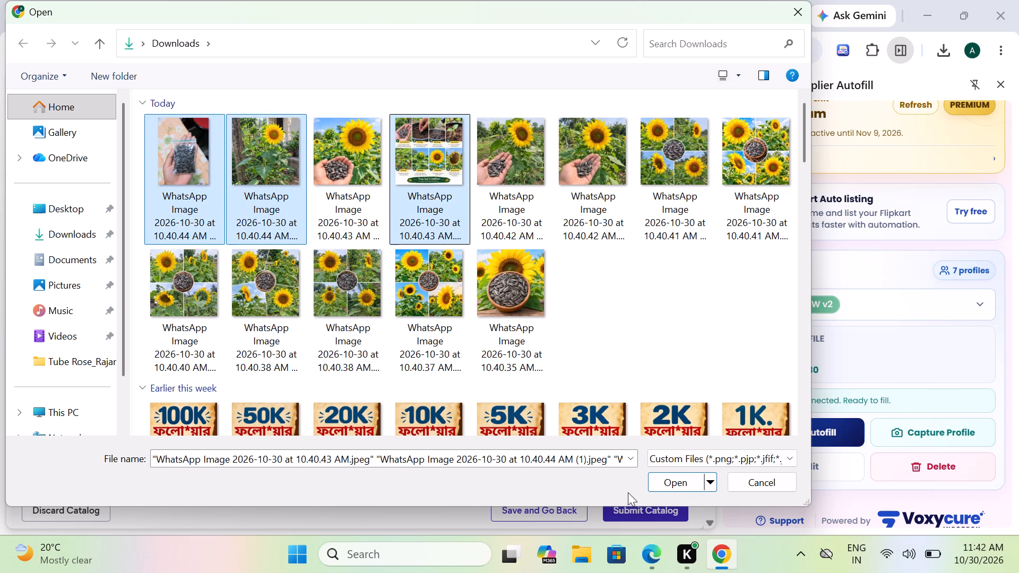
click(666, 488)
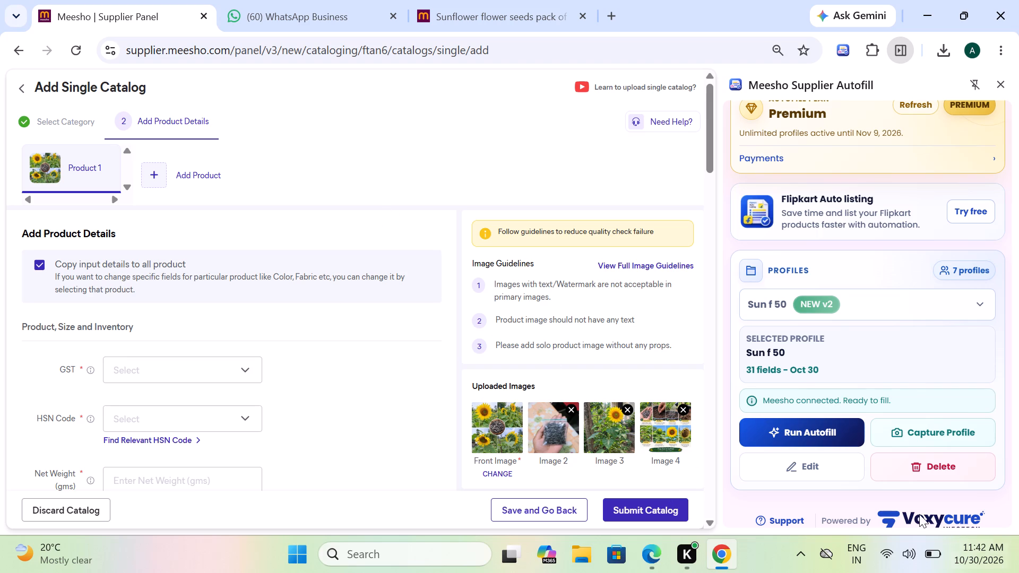
Autofill the product details form with the "Sun f 50" profile.
click(808, 425)
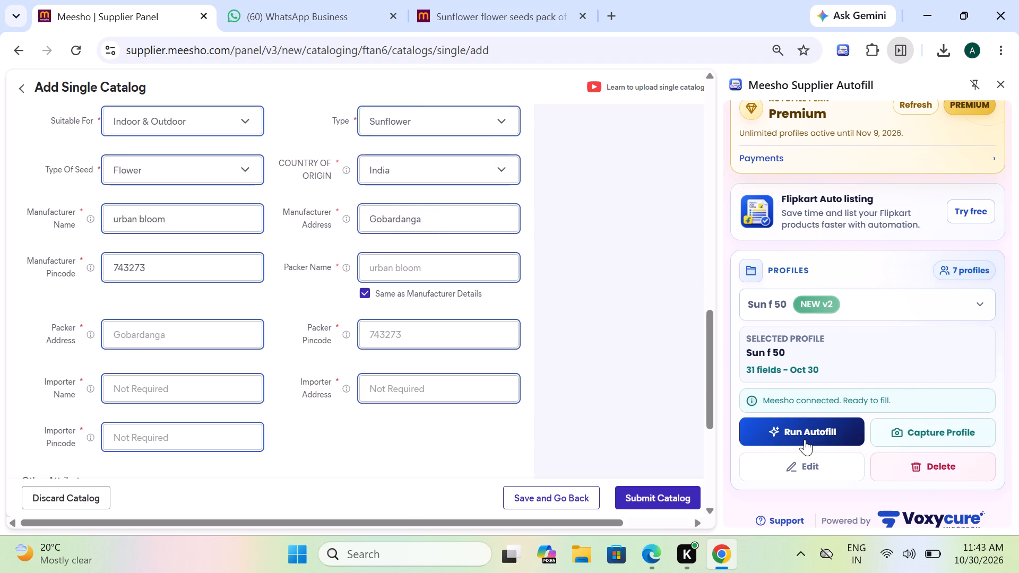
Open the ₹65 Wonderful Flowers listing among the also-viewed products and copy its title, "Sunflower Seeds for Planting and Gardening (30 Seeds) - Best for Home Gardening".
scroll(643, 284, up, 6)
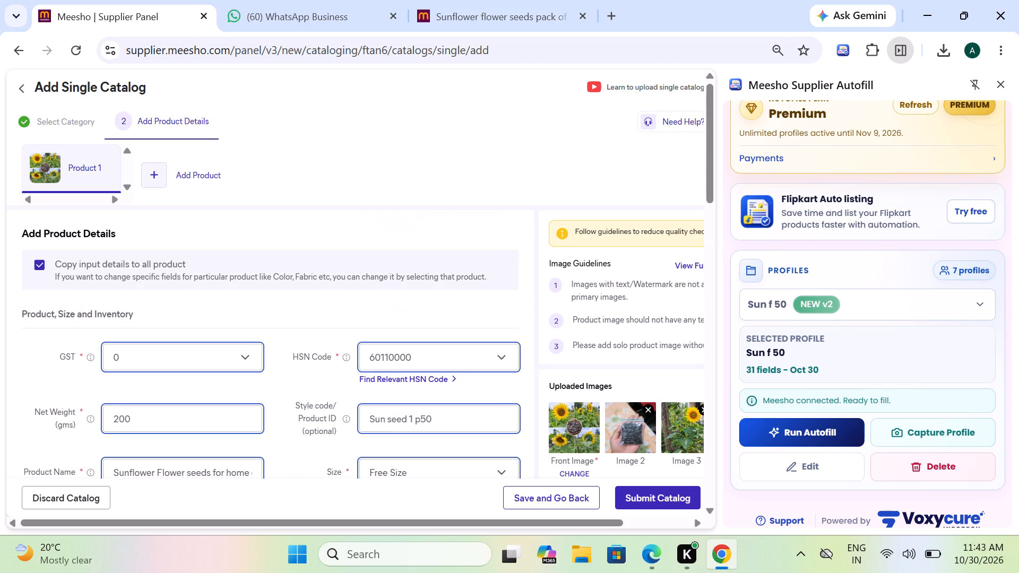
scroll(645, 282, up, 3)
scroll(391, 136, down, 1)
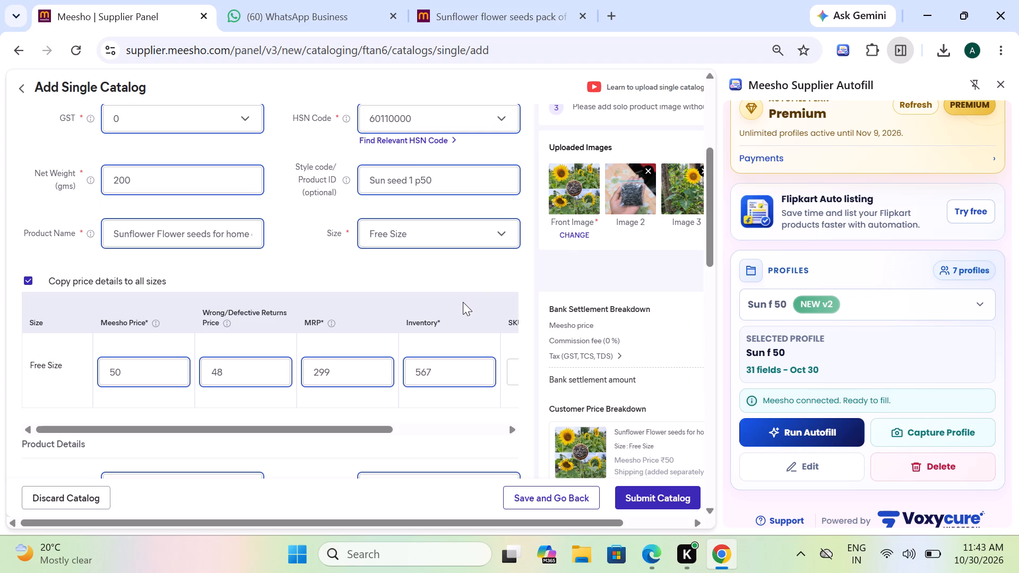
click(529, 19)
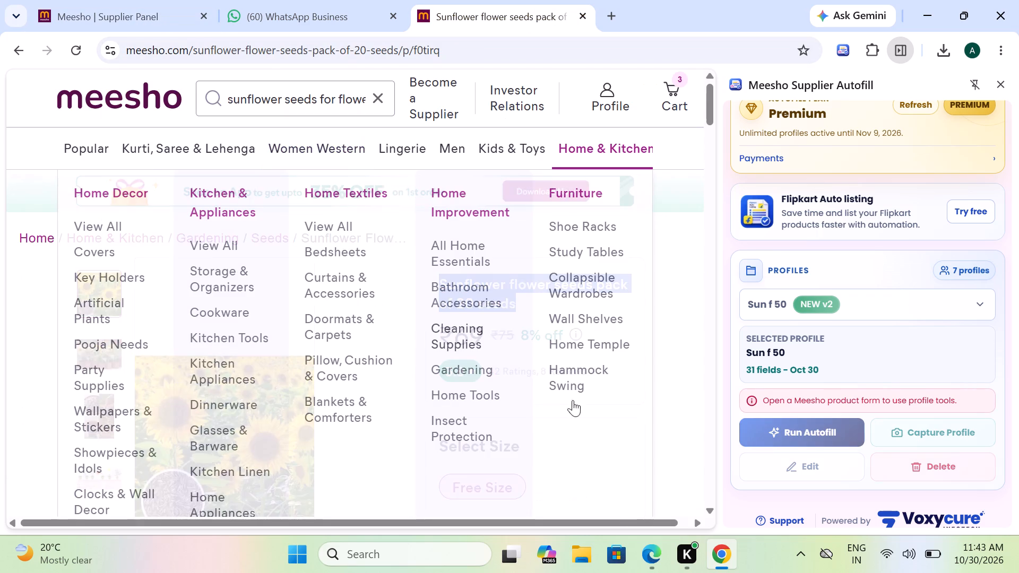
scroll(664, 355, down, 3)
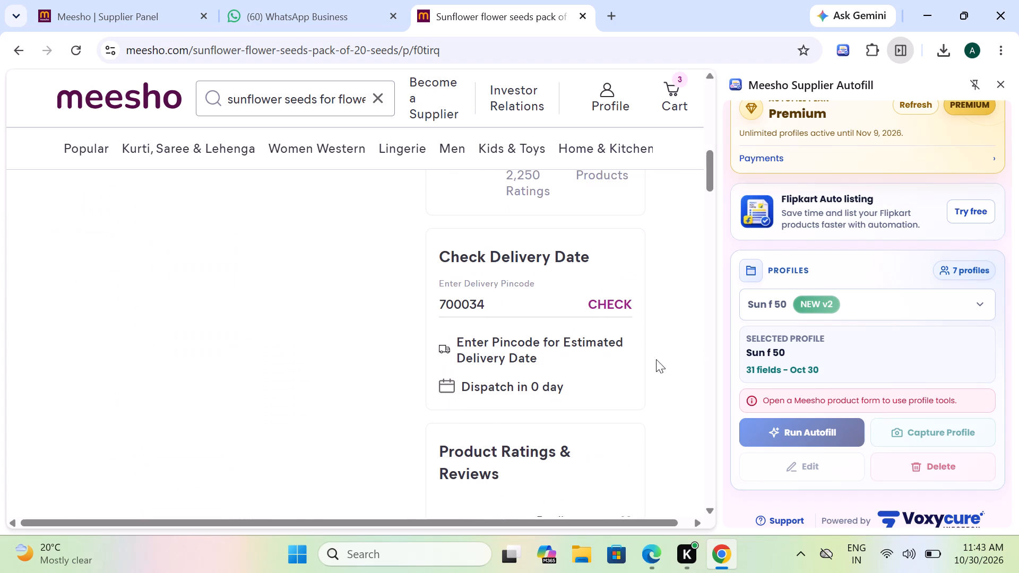
scroll(642, 368, down, 5)
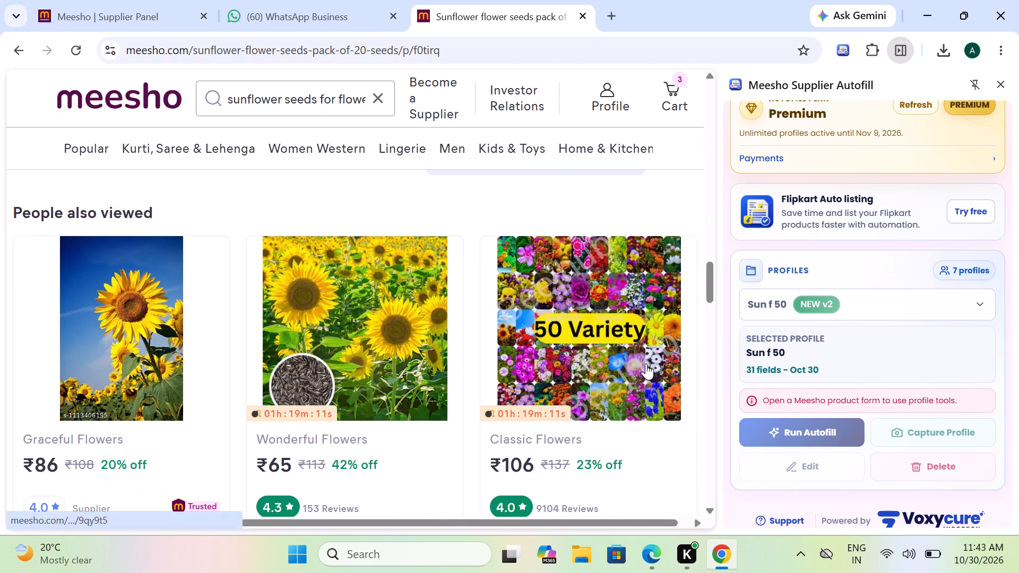
scroll(646, 363, down, 1)
scroll(646, 351, up, 1)
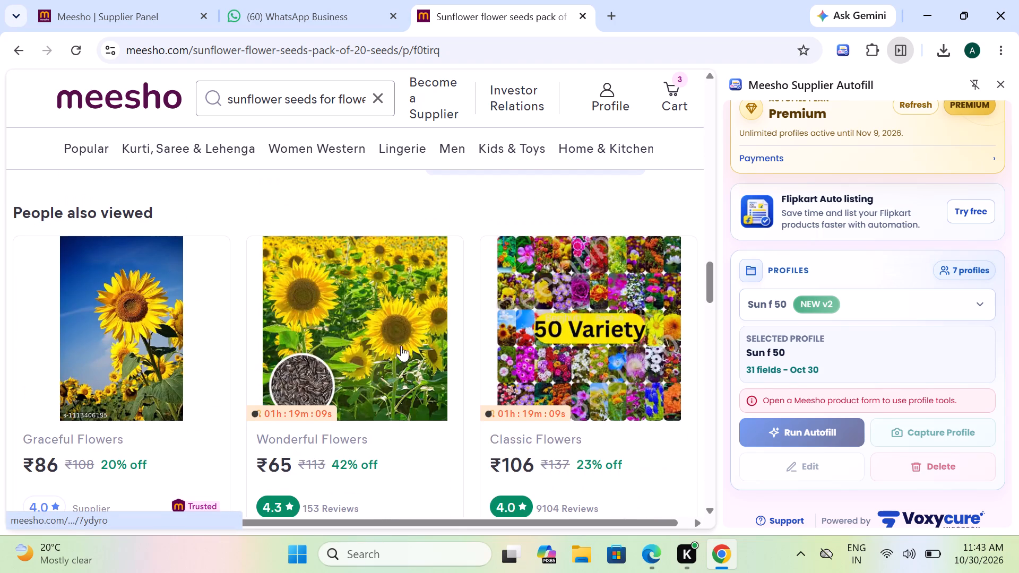
double_click(354, 323)
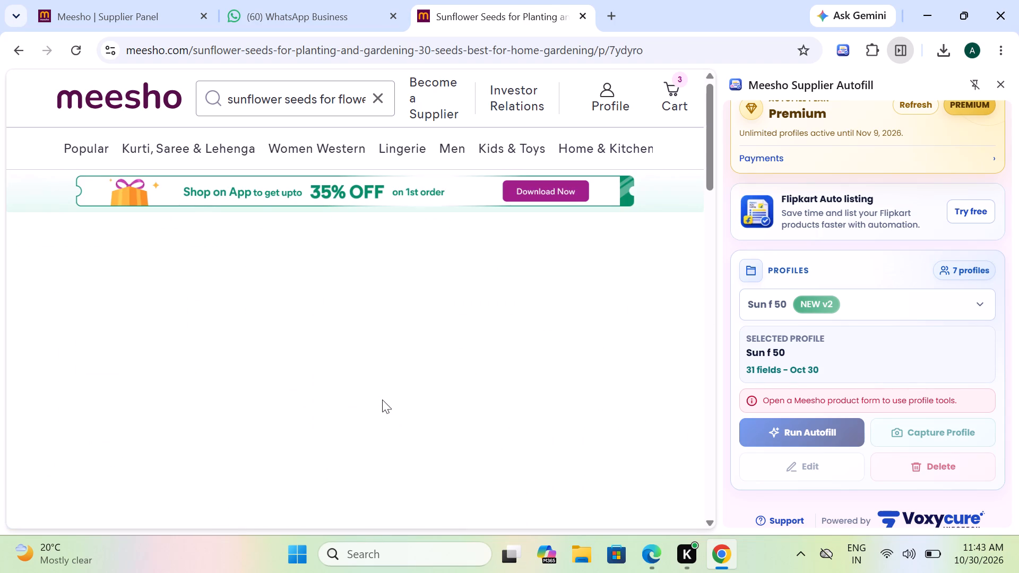
click(437, 281)
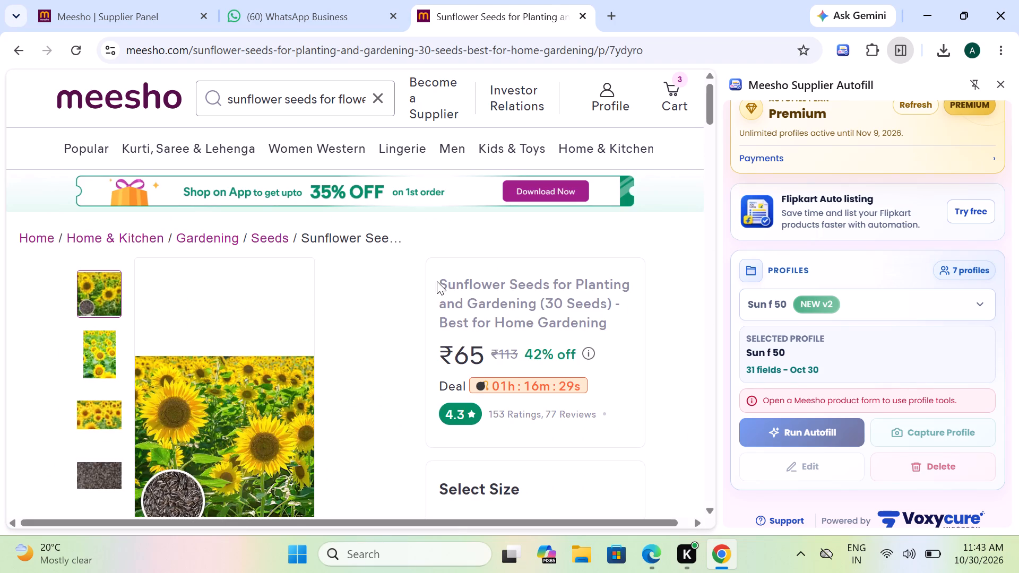
drag(438, 281, 627, 324)
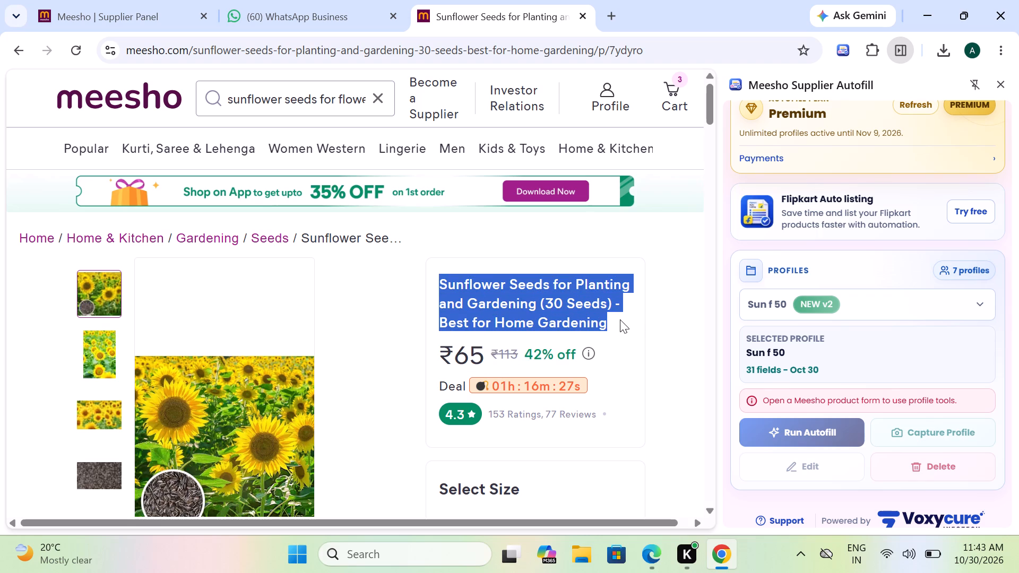
key(ctrl+c)
Replace the new catalog's product name with the title copied from the competing sunflower seed listing.
click(142, 0)
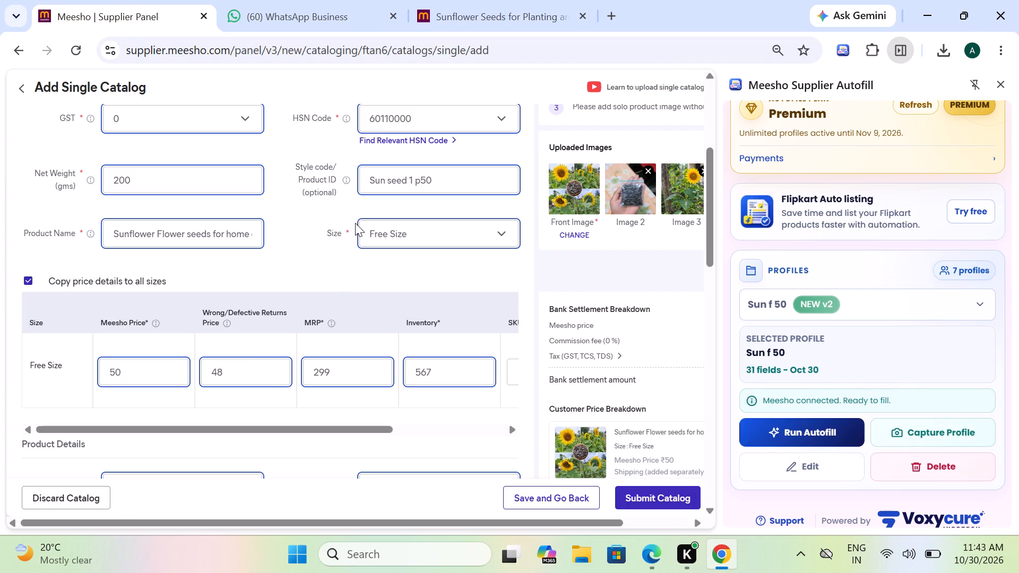
scroll(226, 193, up, 1)
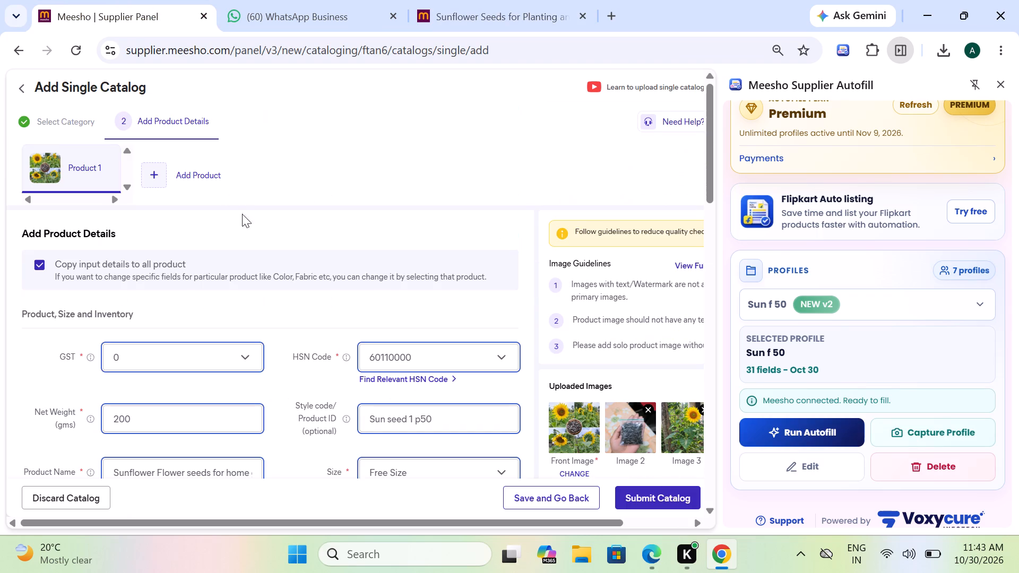
scroll(271, 320, down, 1)
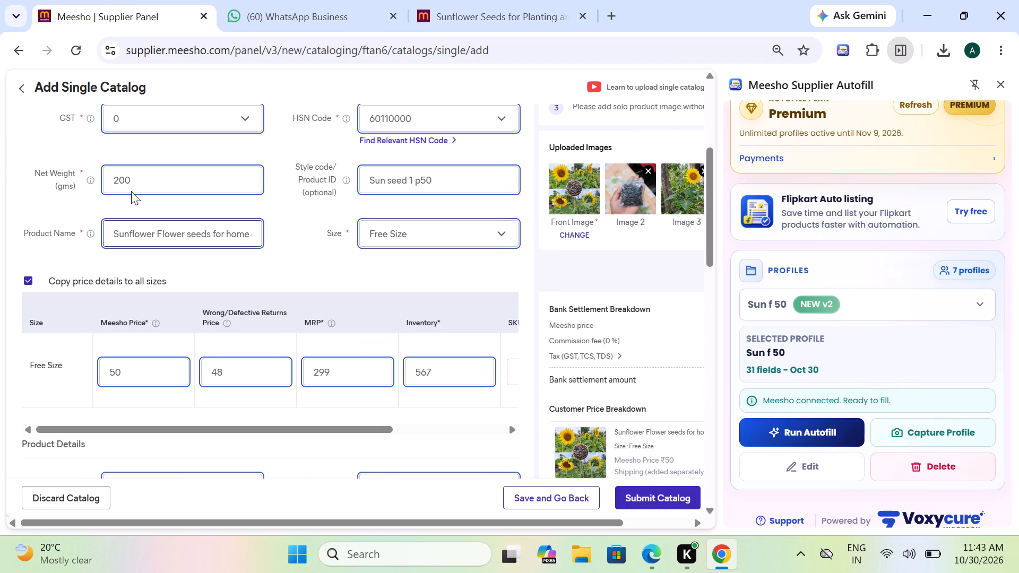
triple_click(168, 234)
click(168, 234)
key(ctrl+v)
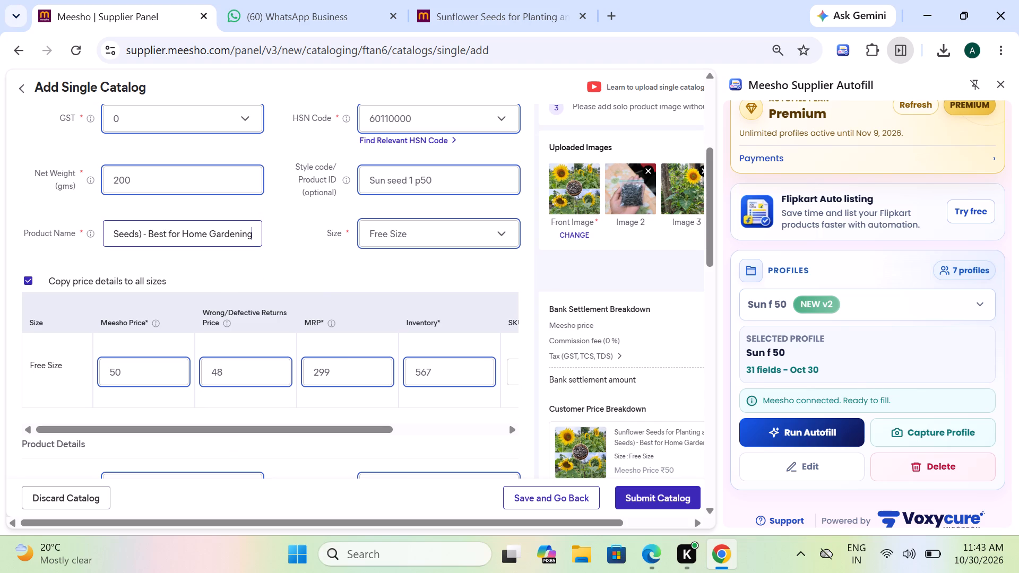
Change the seed count inside the product name to 50, so it reads "(50 Seeds) - Best for Home Gardening".
key(Left)
key(Left)
key(Left)
key(Left)
key(Left)
key(Left)
key(Left)
key(Left)
key(Left)
key(Left)
key(Left)
key(Left)
key(Left)
key(Left)
key(Left)
key(Left)
key(Left)
key(Left)
key(Left)
key(Left)
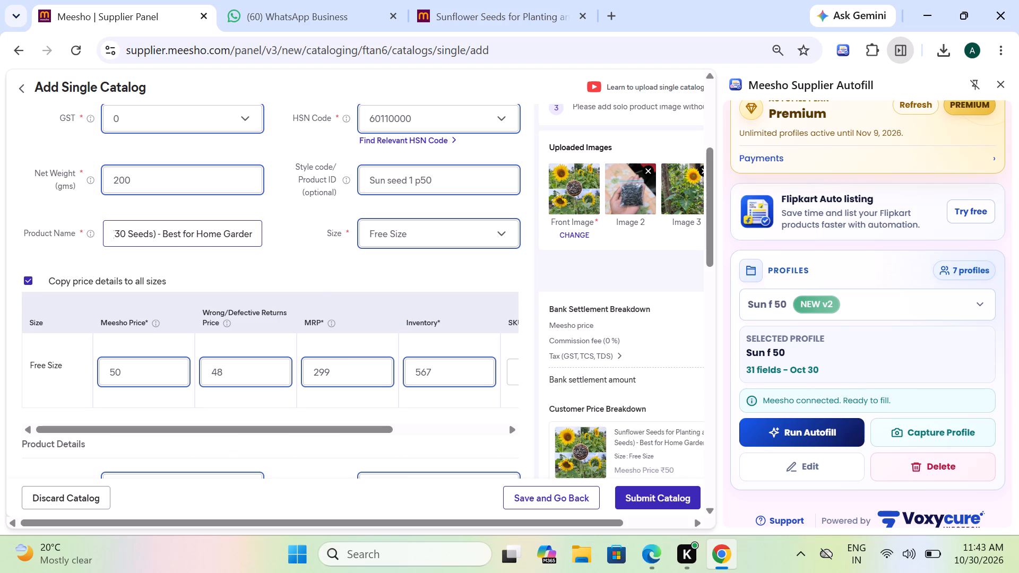
key(Right)
key(Right)
key(BackSpace)
key(BackSpace)
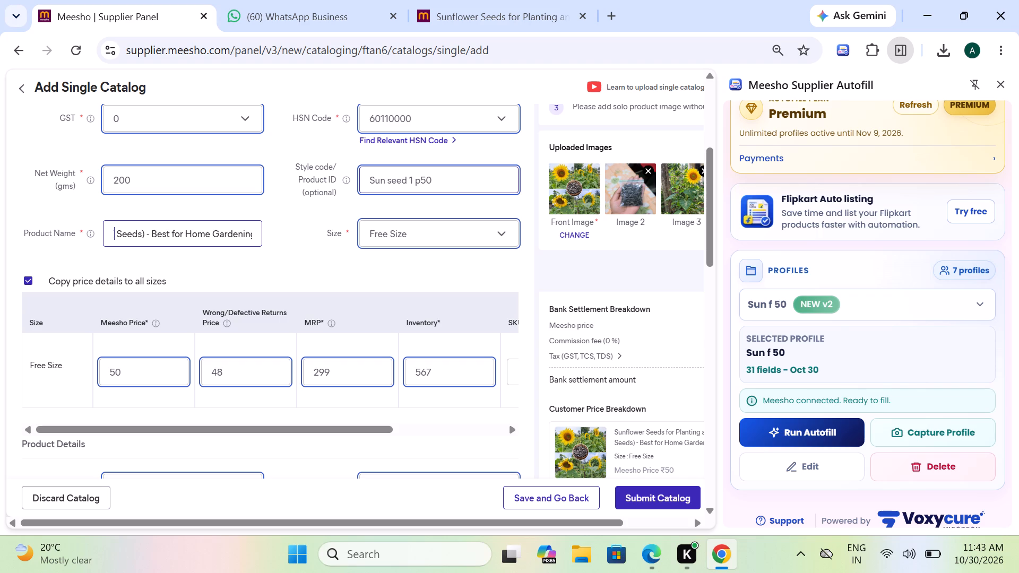
text(50)
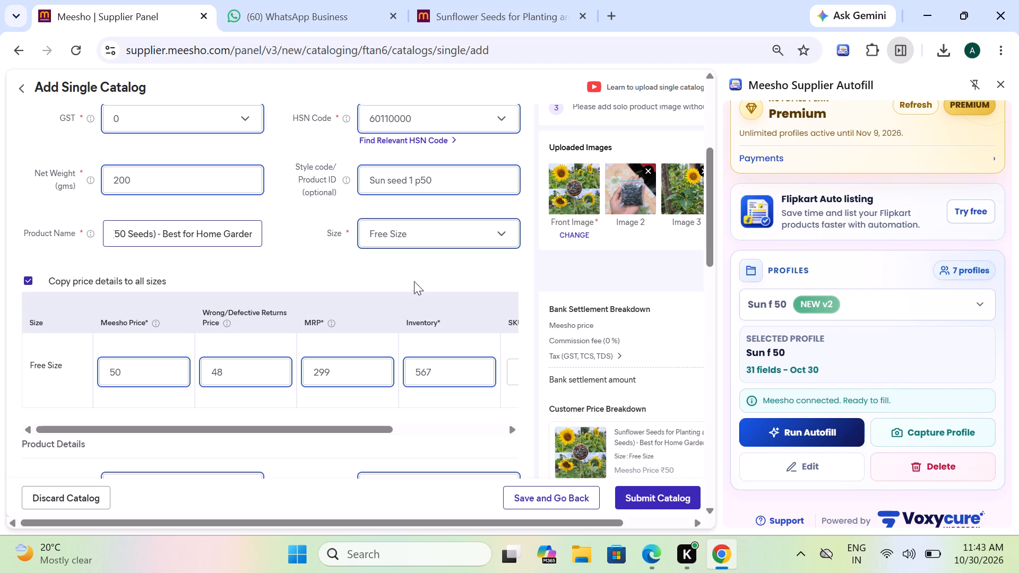
Change the style code/product ID to "Sun seed 5 p50".
click(410, 178)
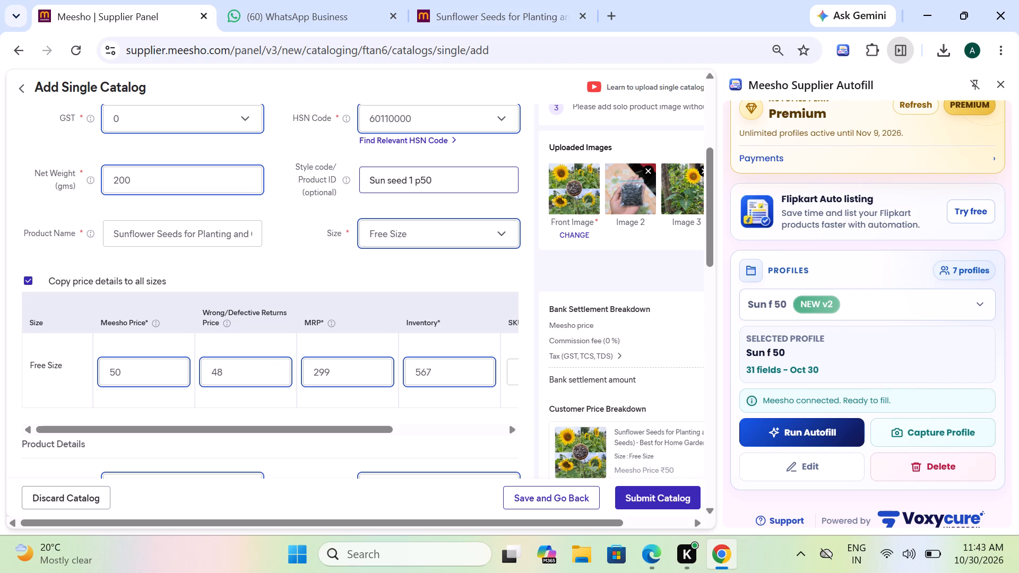
key(Right)
key(Return)
key(5)
key(BackSpace)
key(BackSpace)
key(5)
Check the filled form and submit the catalog for quality check, declaring that all its products are not branded or illegal to sell.
scroll(426, 314, down, 4)
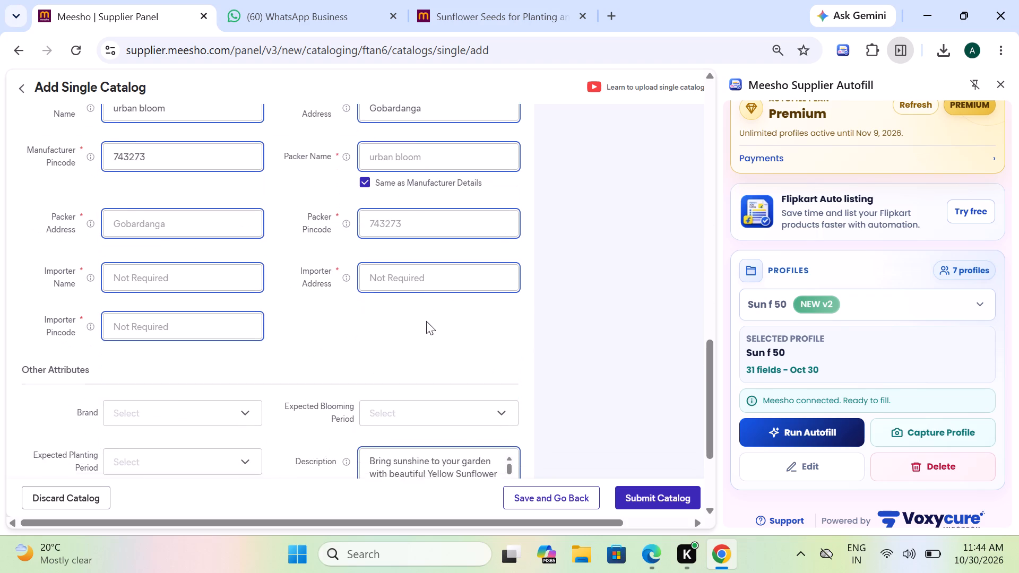
scroll(422, 363, up, 4)
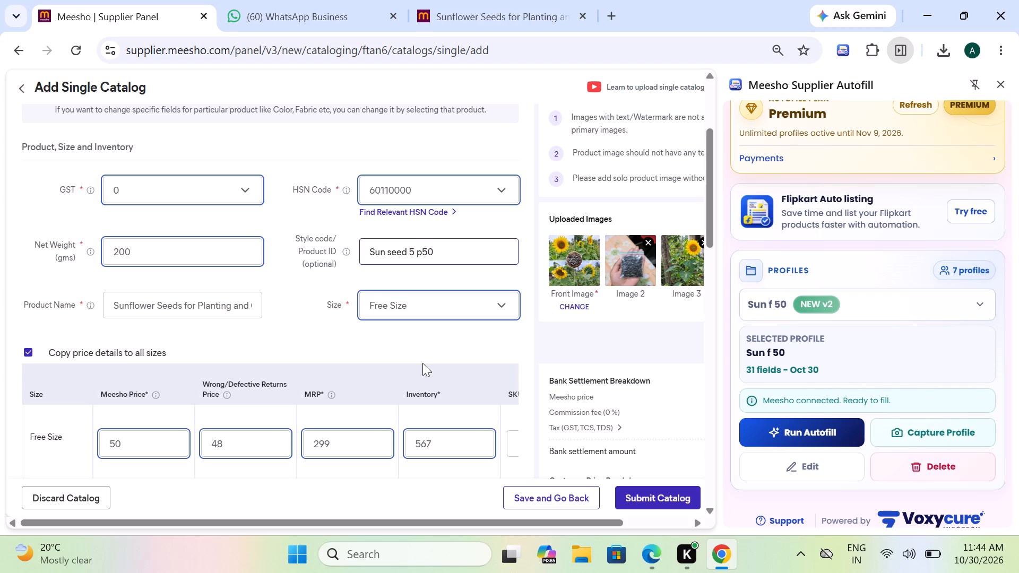
scroll(422, 362, down, 3)
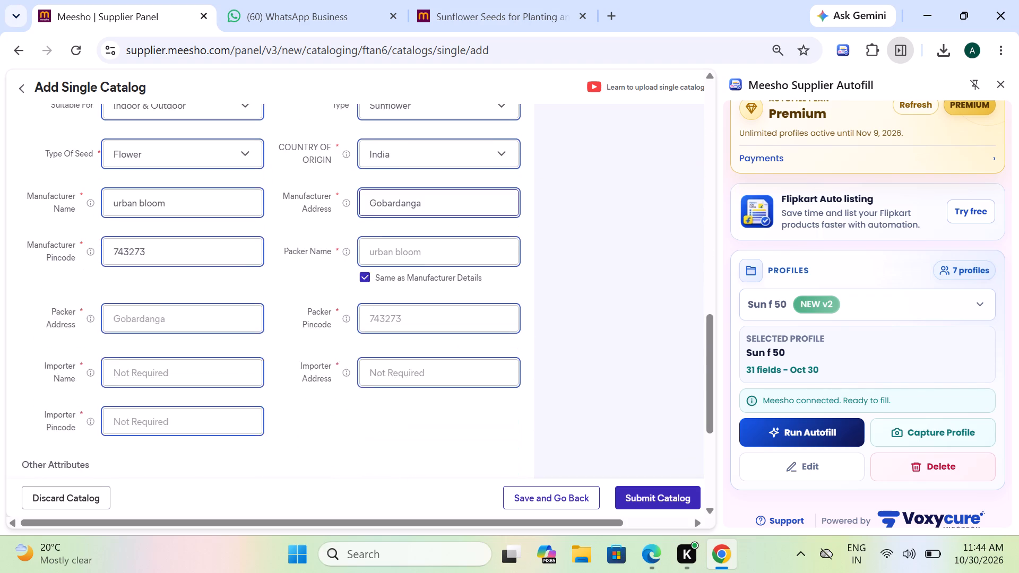
scroll(588, 359, up, 3)
scroll(588, 359, down, 1)
scroll(640, 515, down, 1)
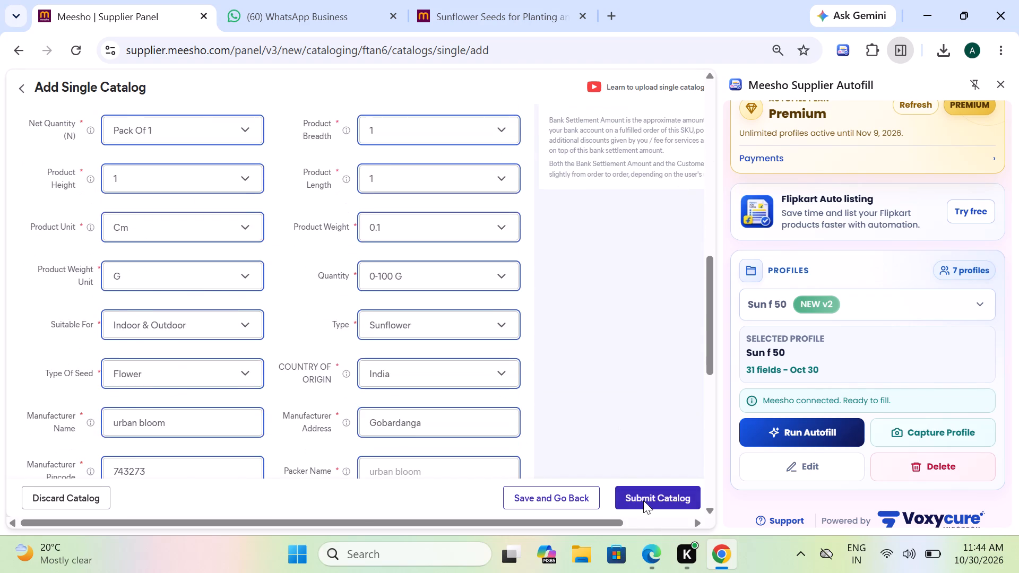
click(644, 499)
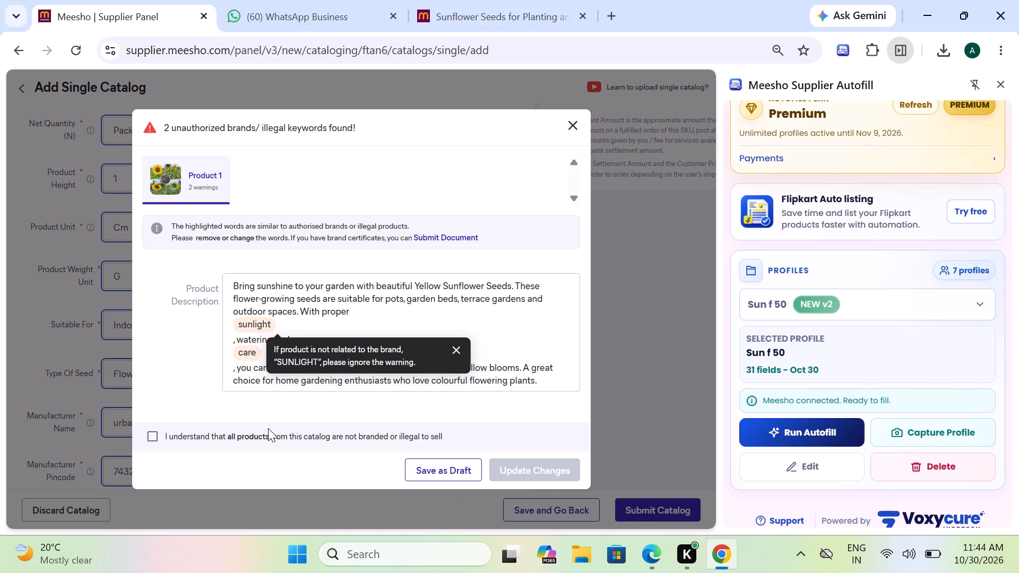
click(158, 439)
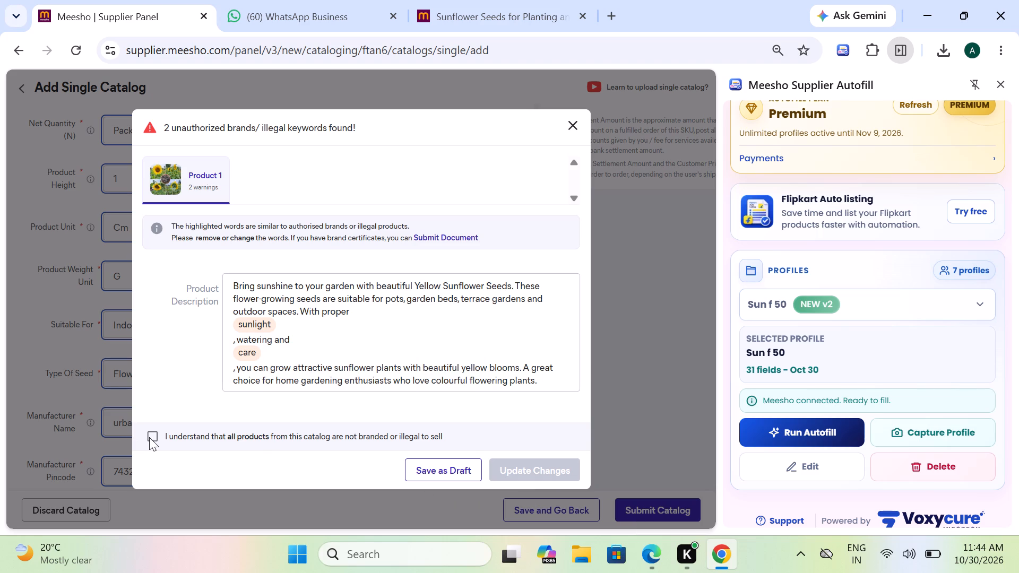
click(150, 437)
click(539, 462)
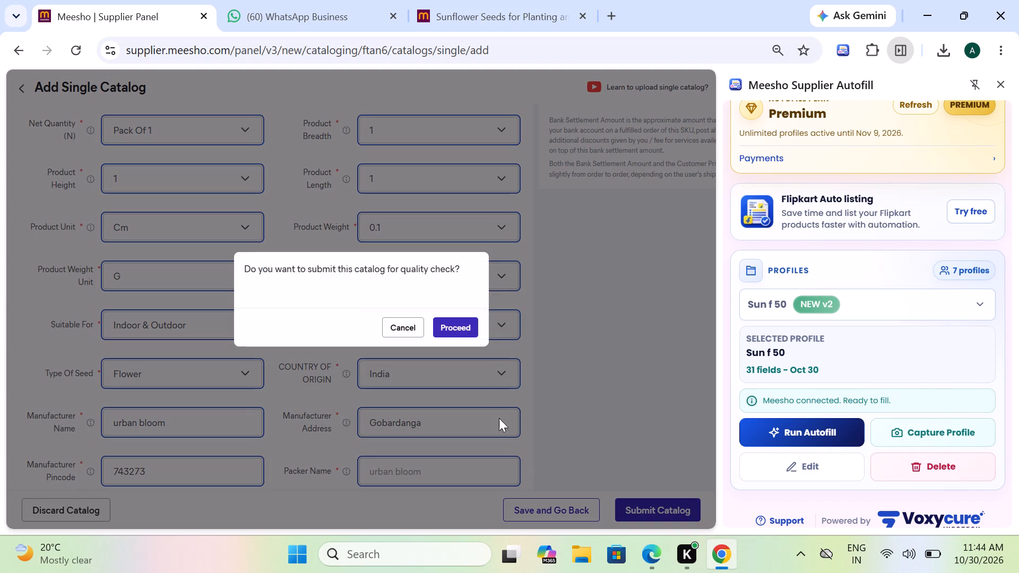
click(463, 331)
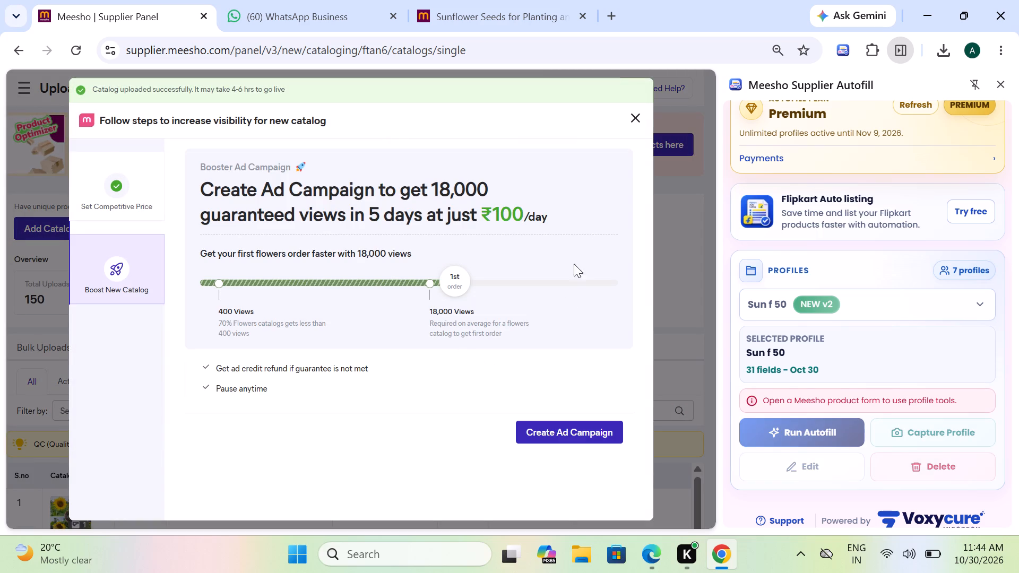
Start another single catalog in Seeds / Flowers using "WhatsApp Image 2026-10-30 at 10.40.41 AM.jpeg", the bright sunflower collage with a seed bowl, as front image.
click(631, 119)
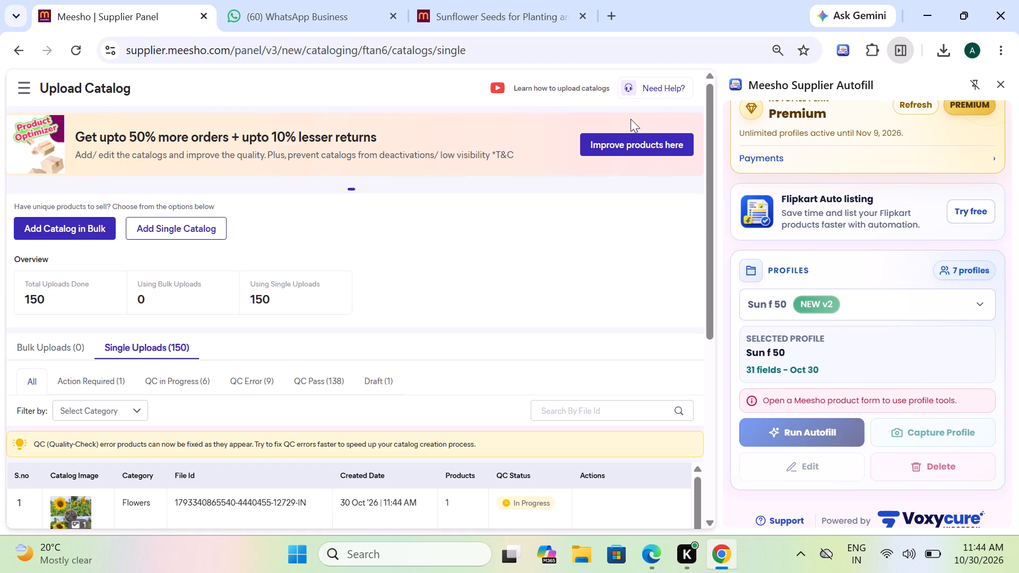
click(209, 222)
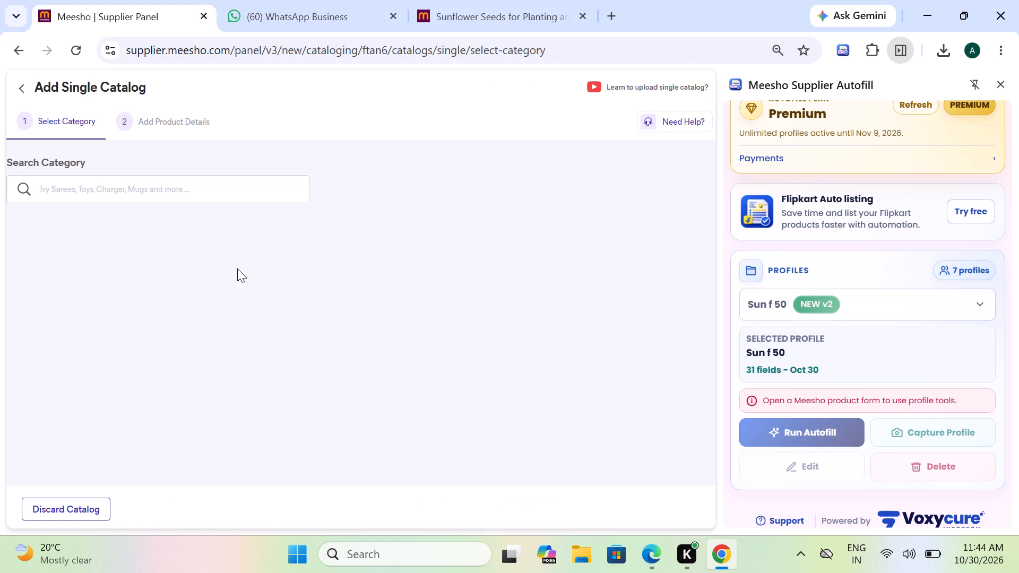
click(290, 244)
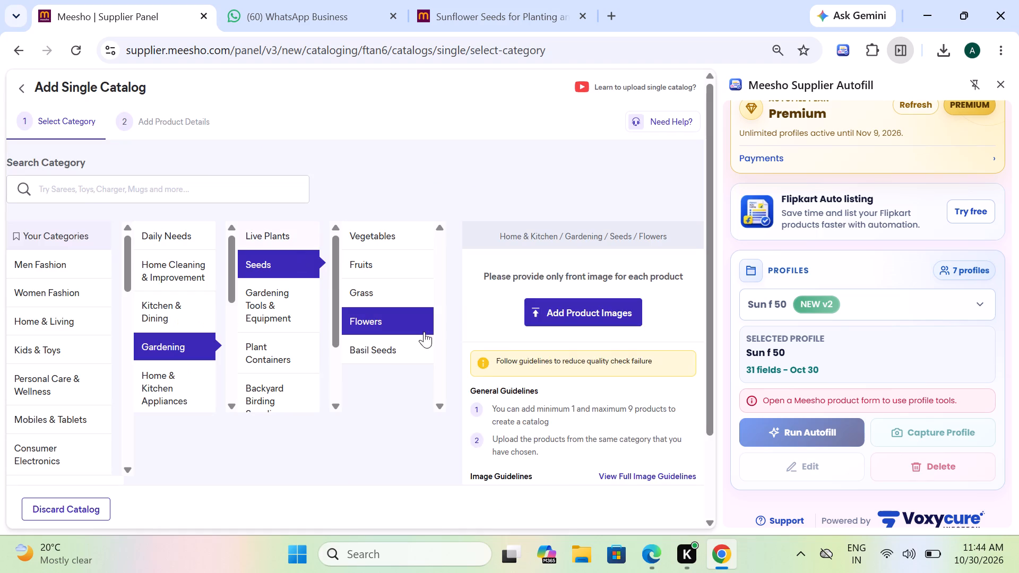
click(571, 445)
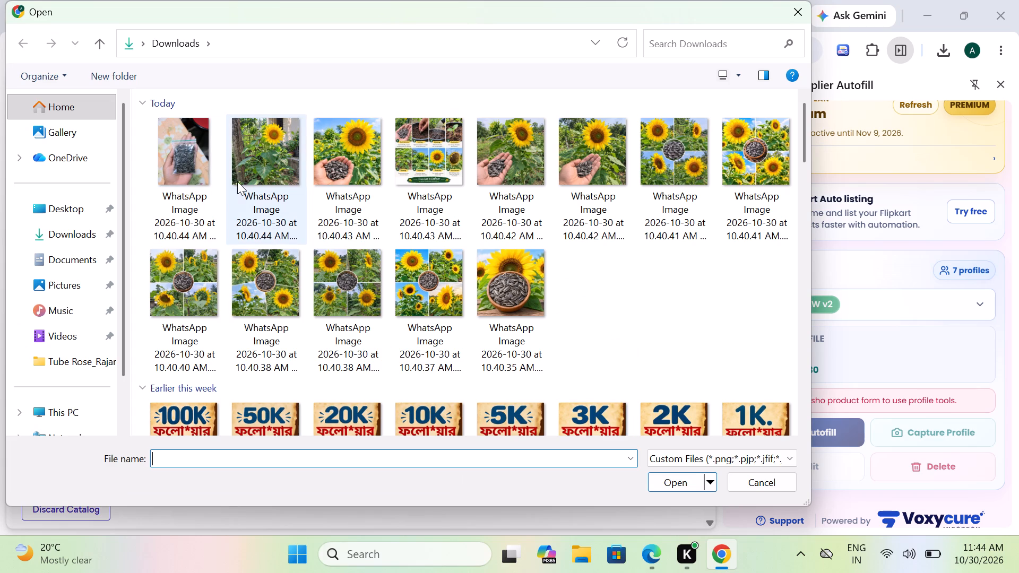
click(737, 160)
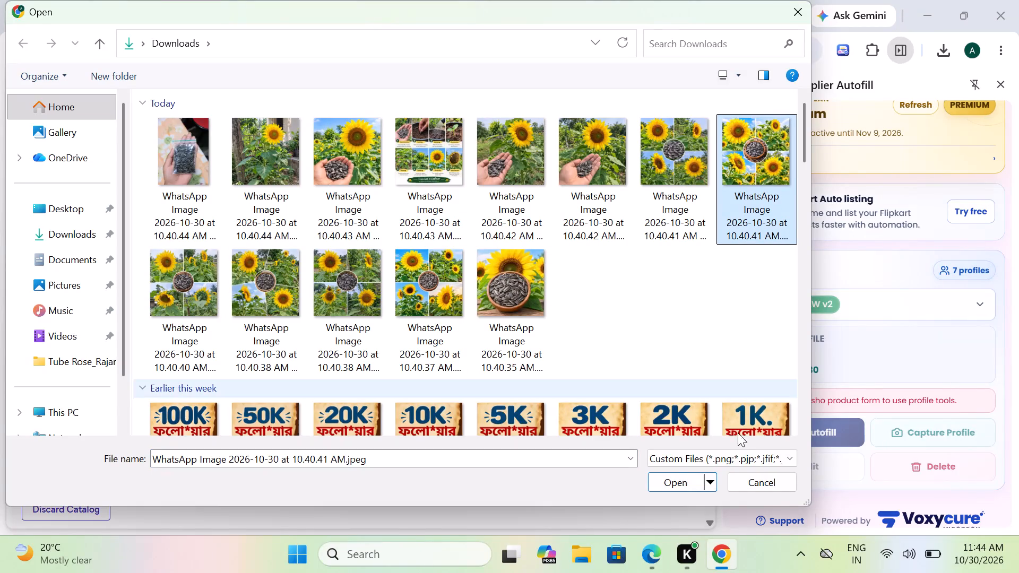
click(660, 483)
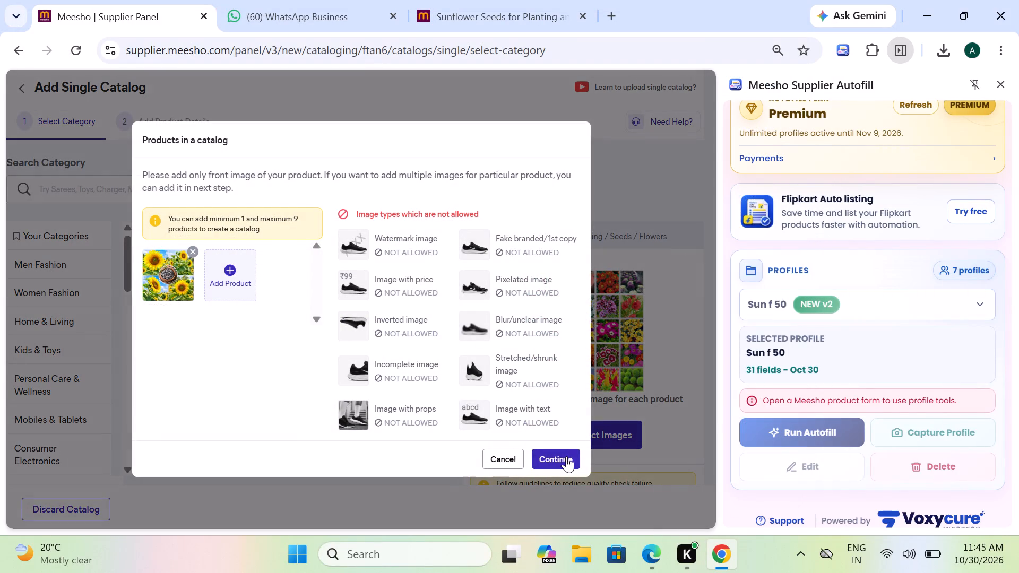
click(566, 456)
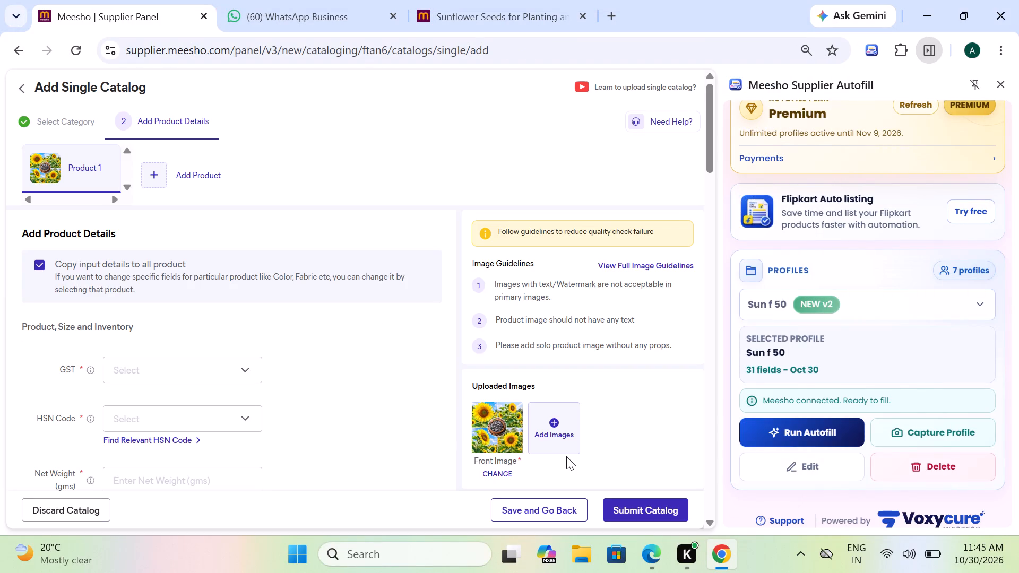
Open the image selection for adding more product images alongside the new catalog's front image.
click(563, 424)
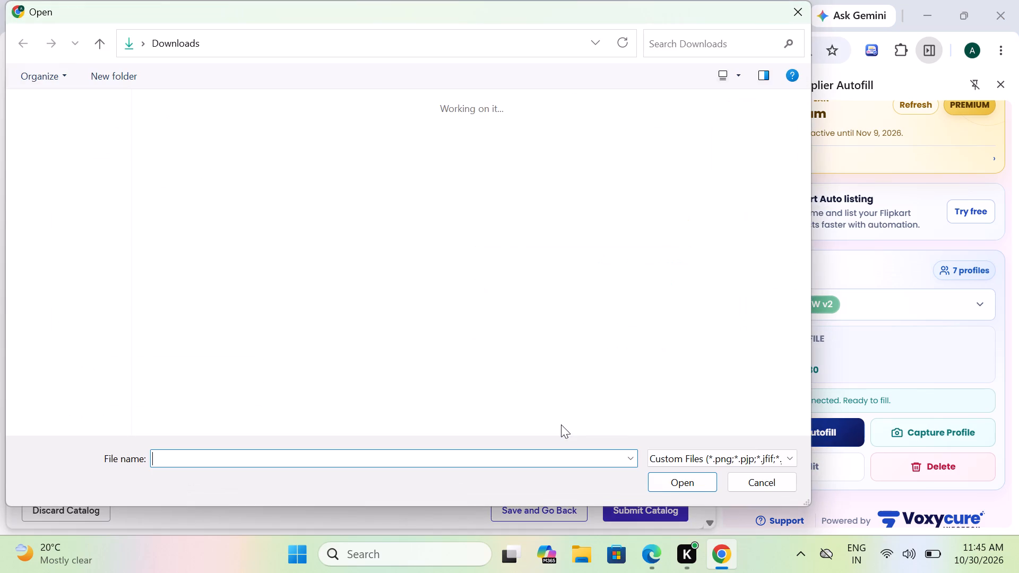
Add the two 10.40.44 AM WhatsApp photos and the 10.40.43 AM planting-steps collage as the next catalog's additional product images.
ctrl+click(252, 159)
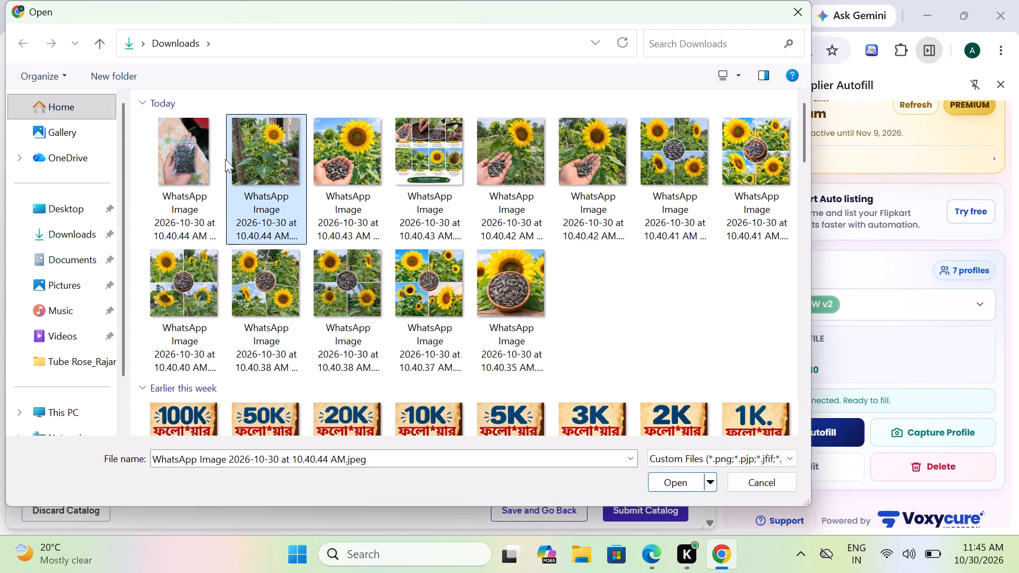
ctrl+click(203, 161)
ctrl+click(438, 149)
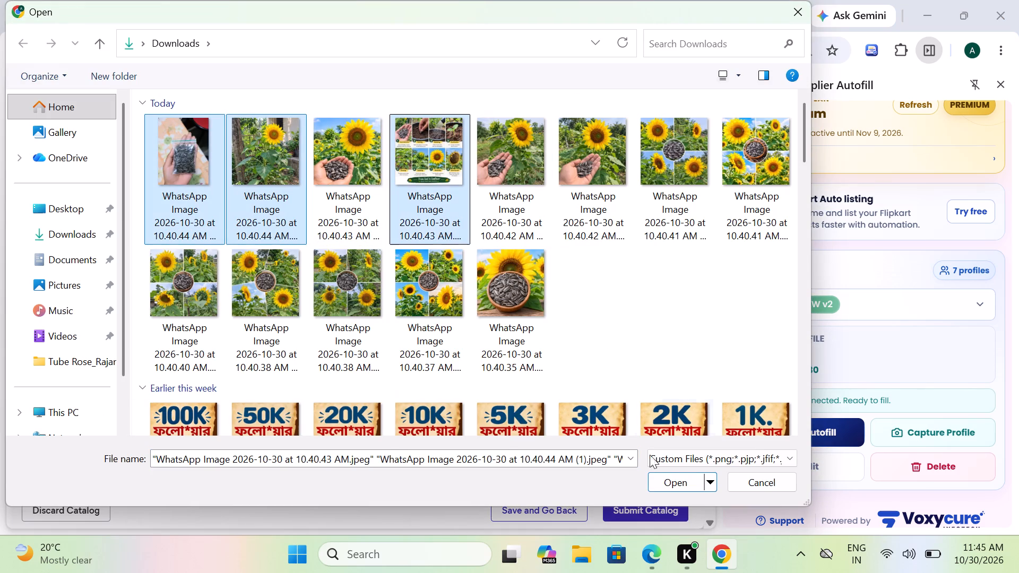
click(674, 482)
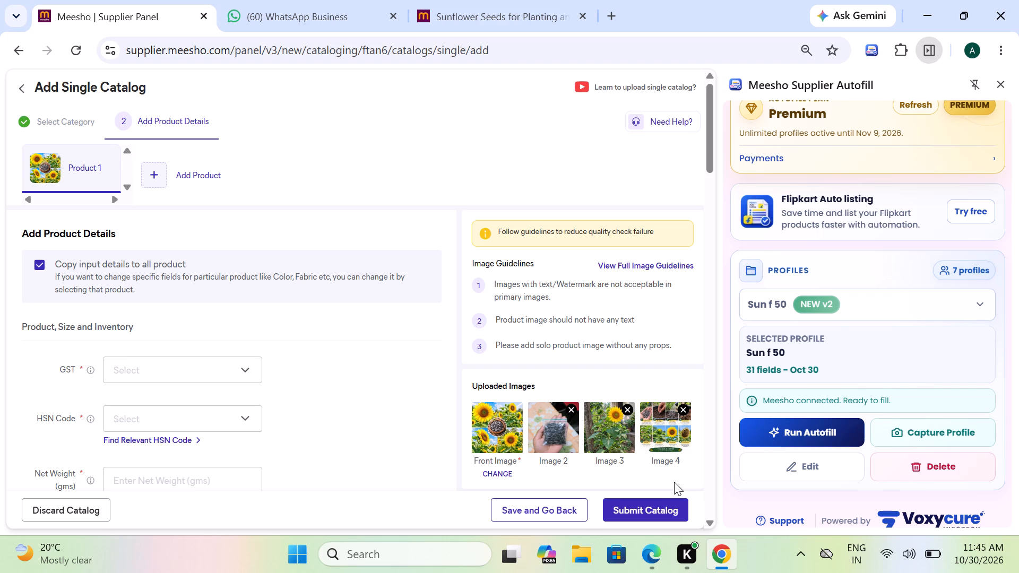
Autofill the new catalog's product details from the Sun f 50 profile.
click(801, 439)
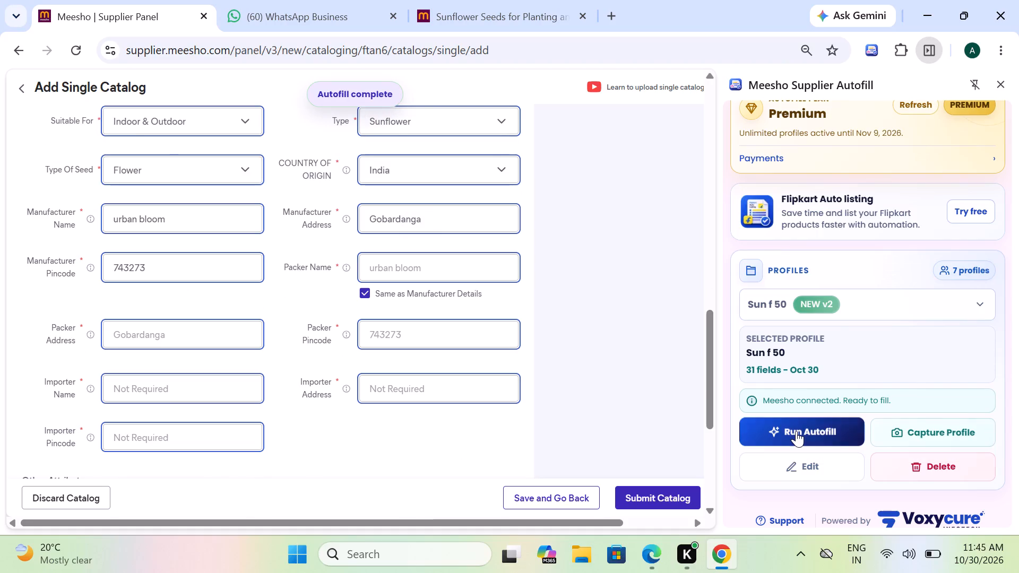
Change the style code/product ID to "Sun seed 6 p50".
scroll(796, 429, up, 3)
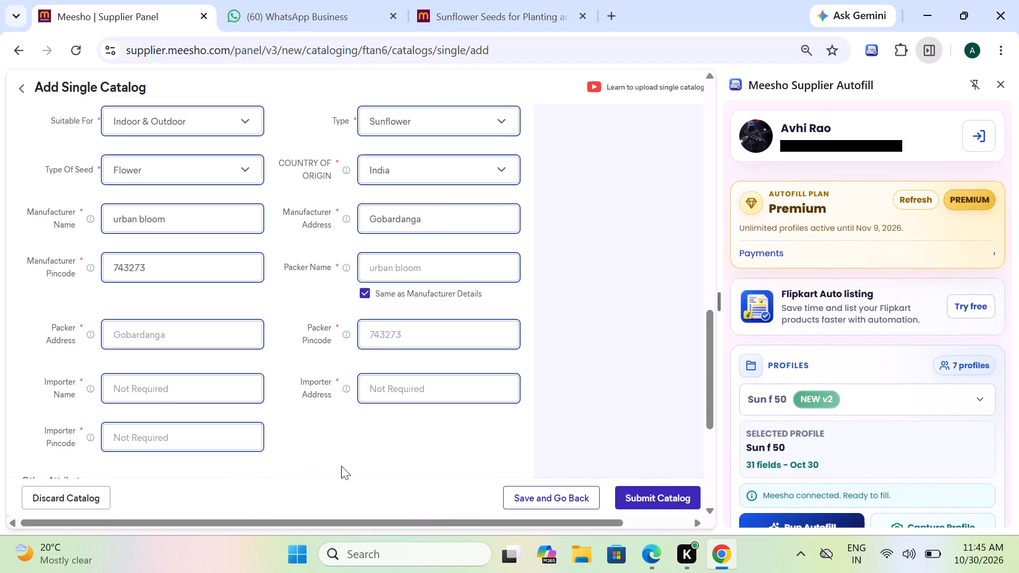
scroll(350, 340, up, 5)
scroll(349, 342, down, 1)
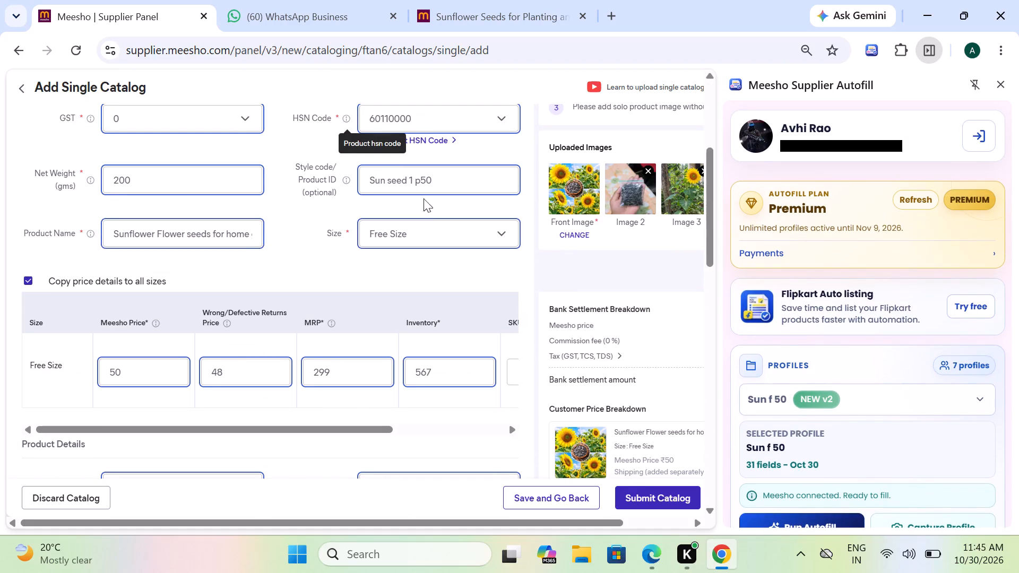
click(413, 179)
key(BackSpace)
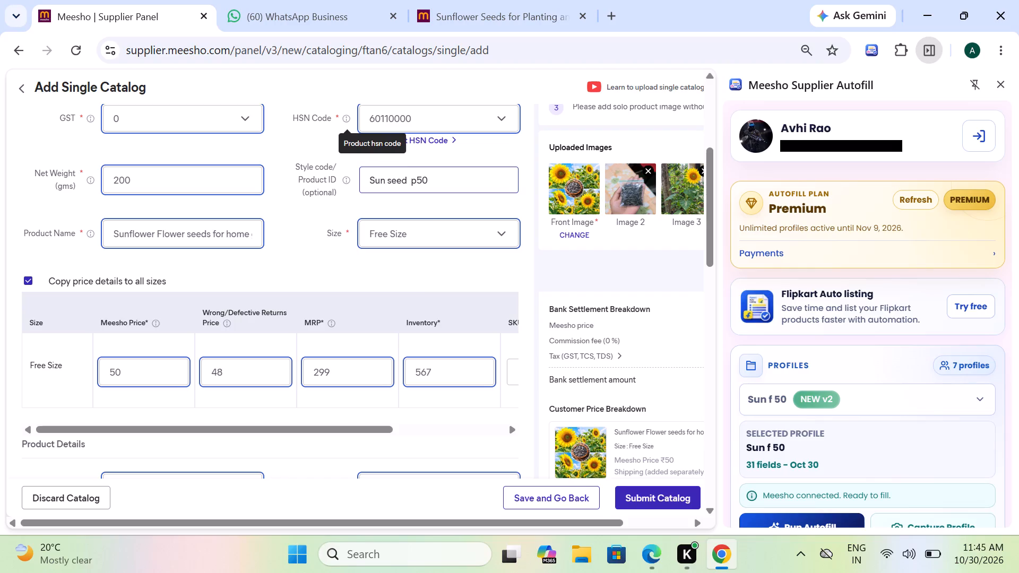
key(6)
Set the Free Size Meesho price to 58 and the wrong/defective returns price to 55.
click(144, 374)
key(BackSpace)
key(BackSpace)
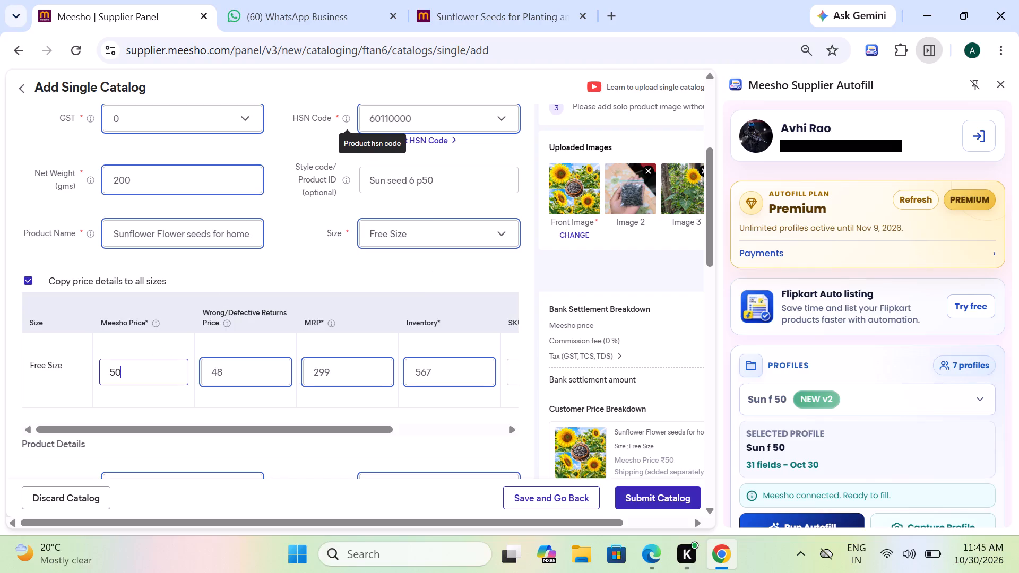
key(BackSpace)
text(58)
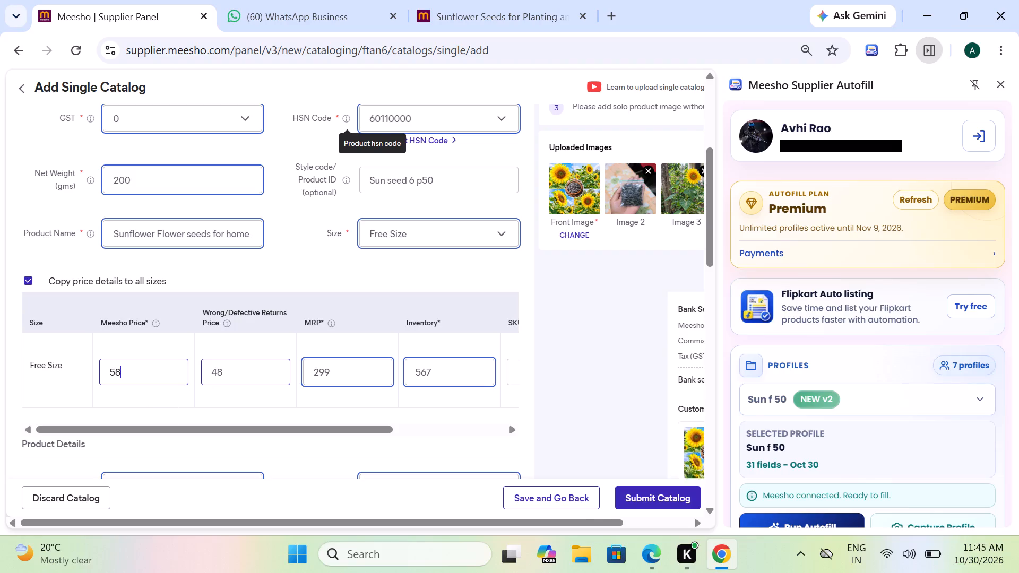
click(224, 378)
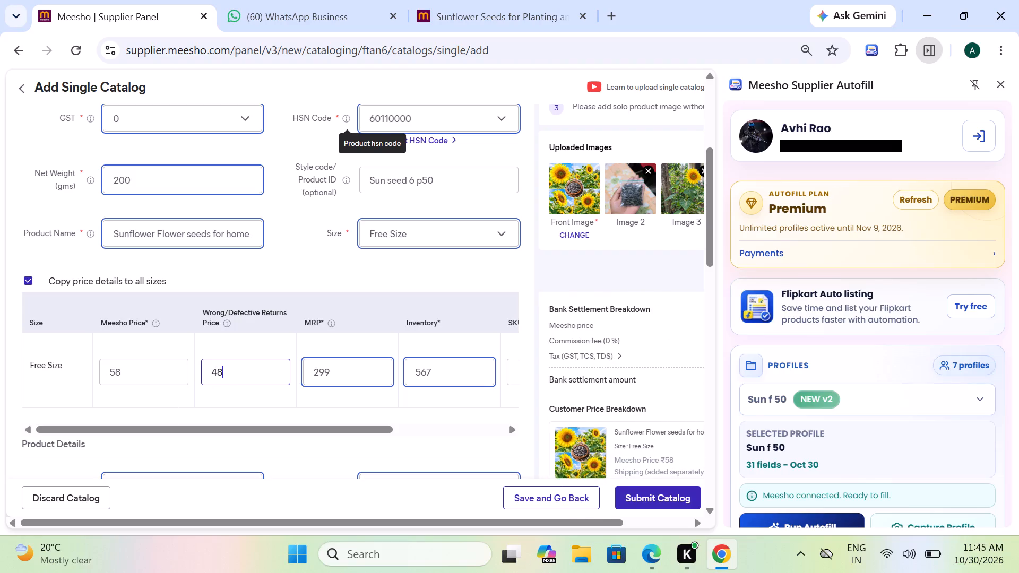
key(BackSpace)
key(BackSpace)
key(5)
key(8)
key(BackSpace)
key(BackSpace)
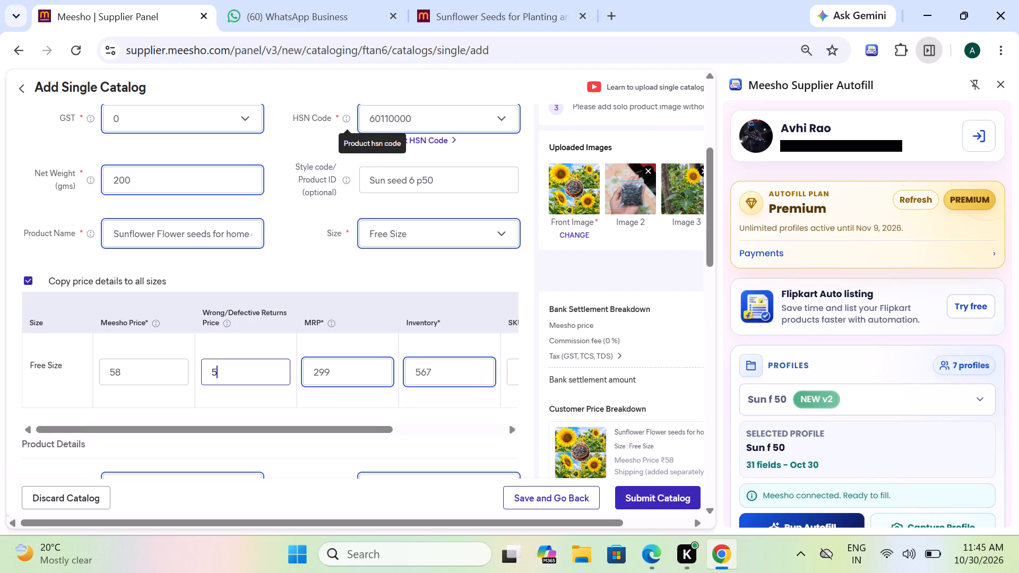
text(55)
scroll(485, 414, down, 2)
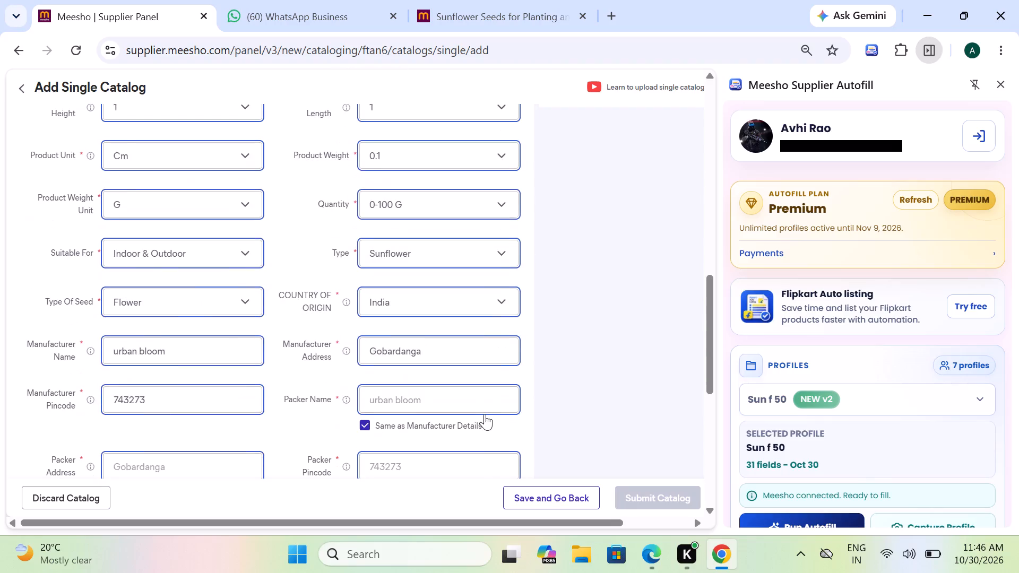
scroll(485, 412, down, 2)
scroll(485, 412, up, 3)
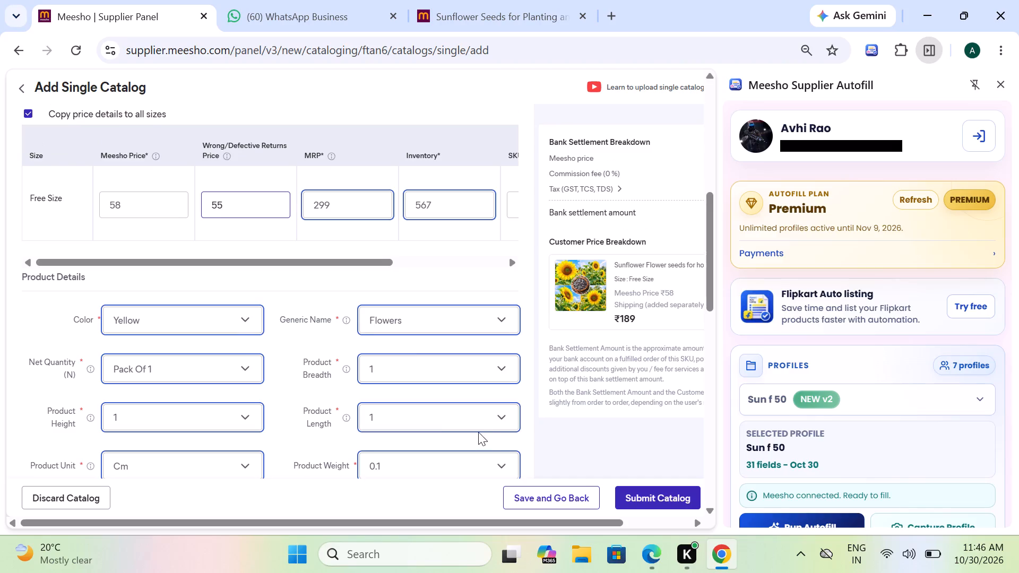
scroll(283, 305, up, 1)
From the competing sunflower listing's related products, open the ₹69 Essential Flowers listing showing a grid of multicolor sunflowers.
click(526, 0)
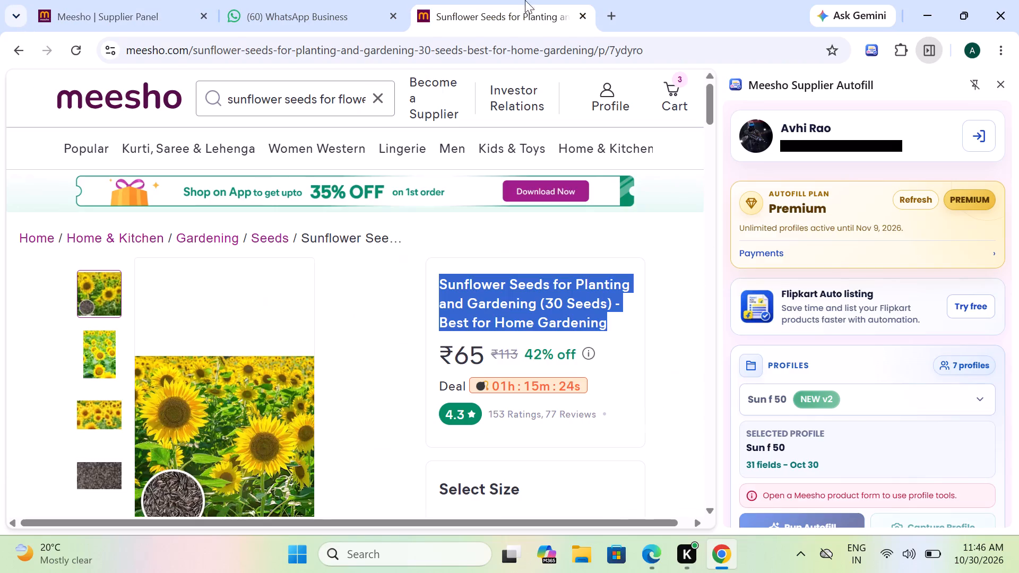
click(683, 431)
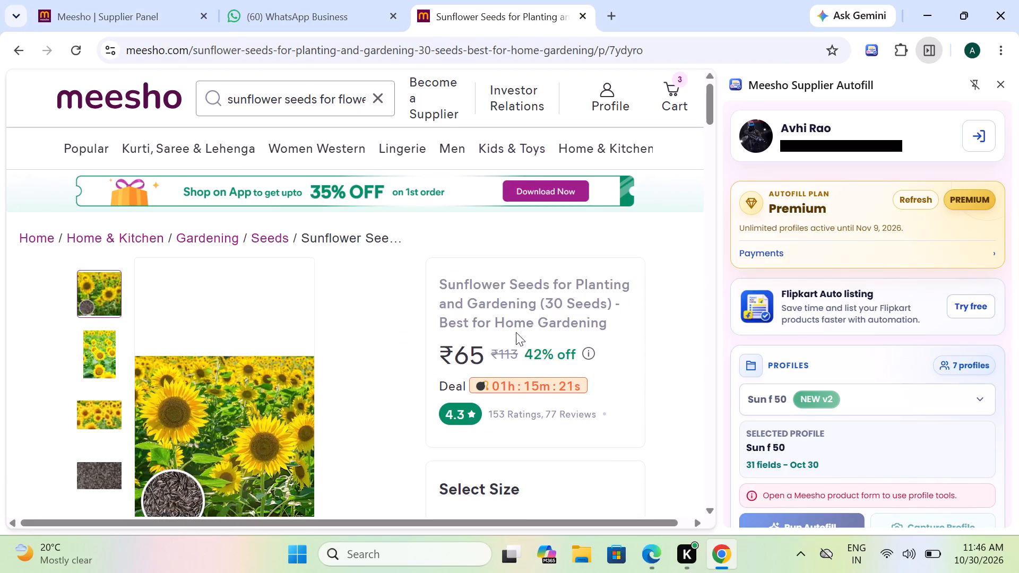
scroll(516, 332, down, 8)
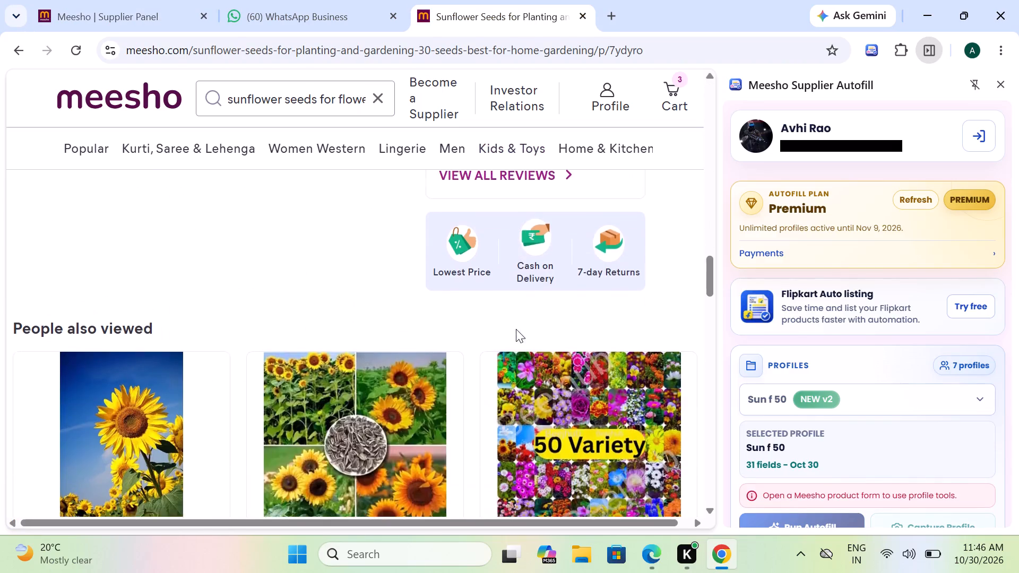
scroll(521, 332, down, 1)
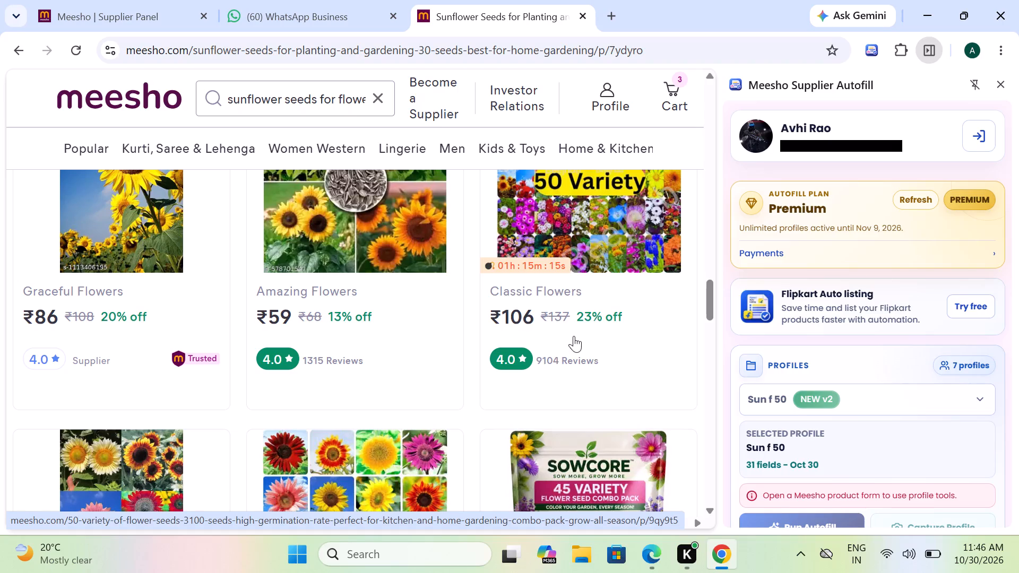
scroll(574, 336, up, 1)
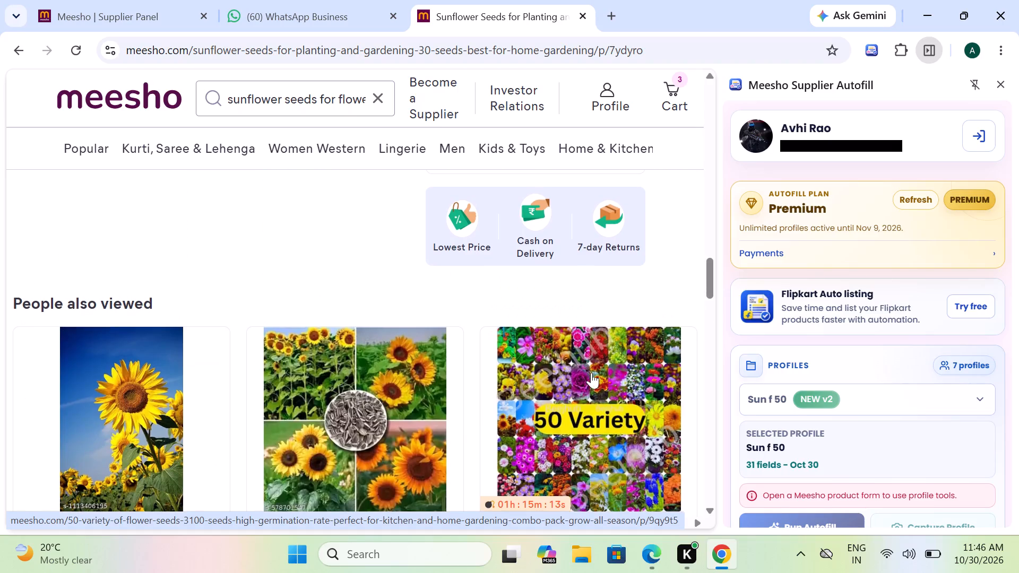
scroll(601, 425, down, 2)
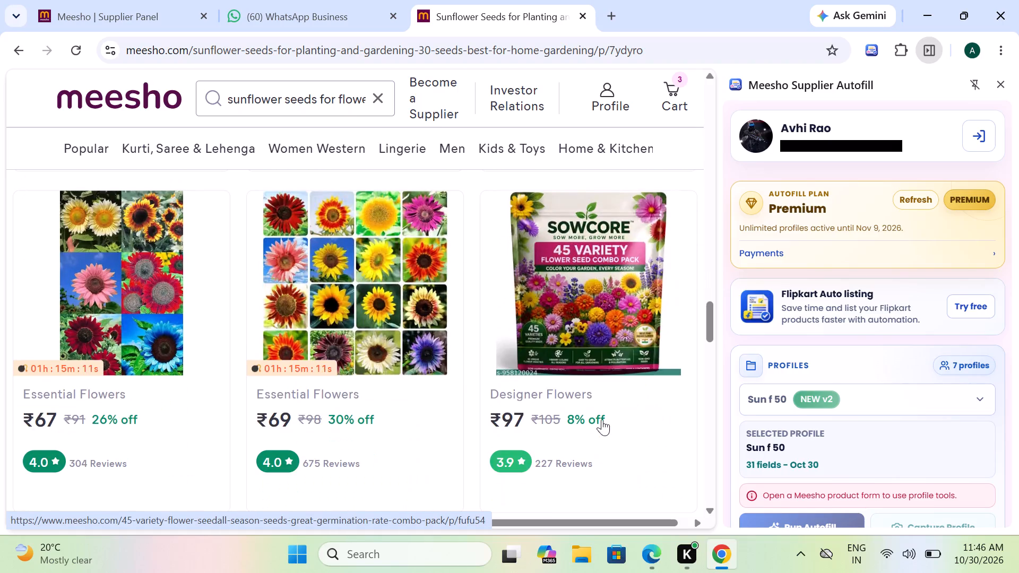
scroll(602, 417, up, 1)
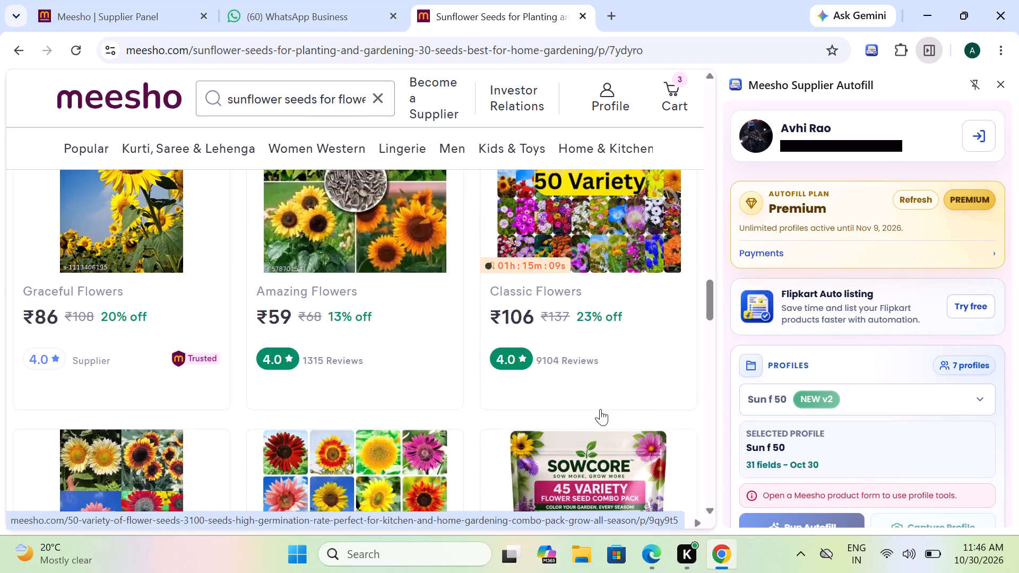
scroll(600, 409, down, 1)
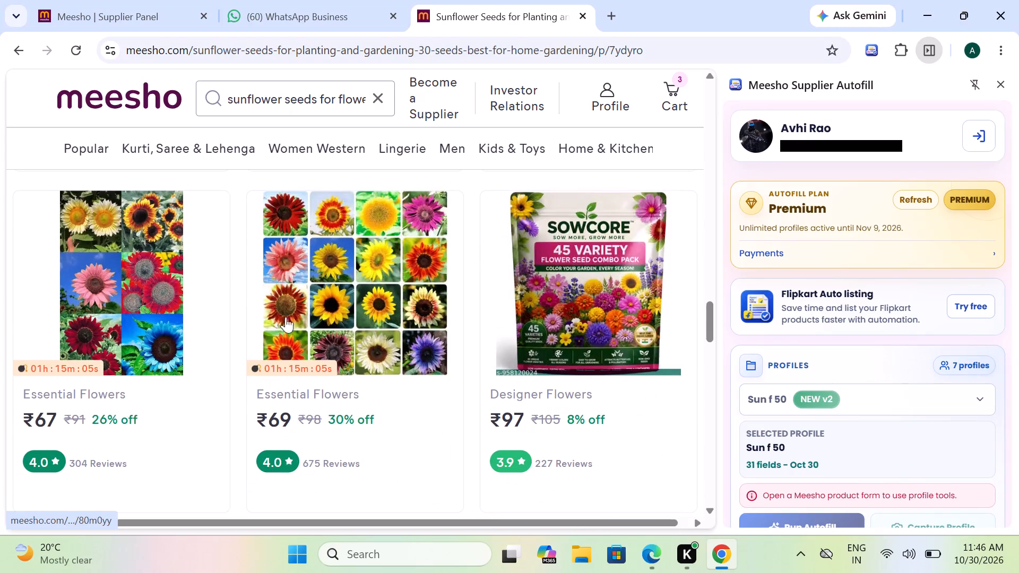
click(352, 319)
click(343, 330)
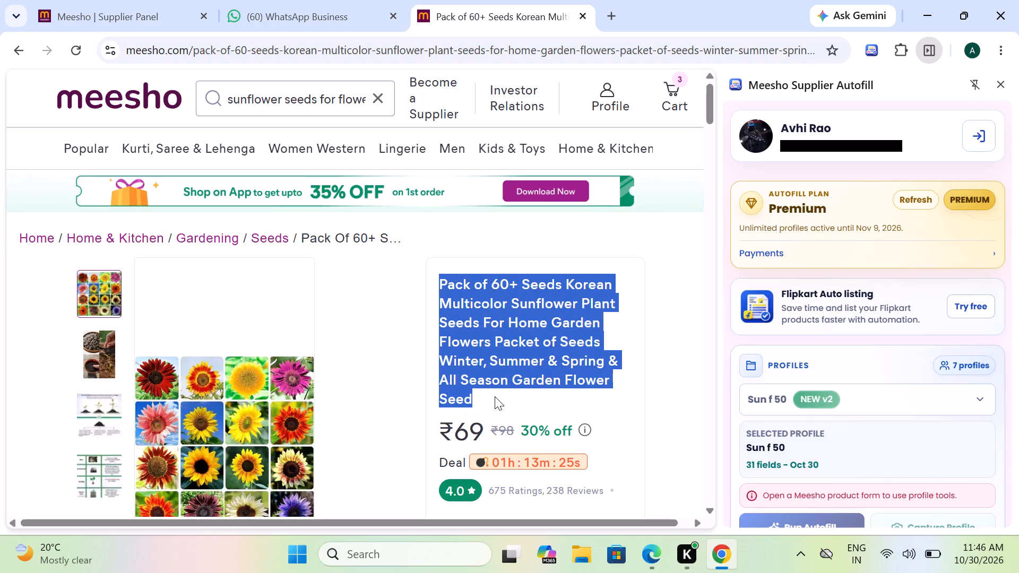
Replace the catalog's product name with the full title of the opened "Pack of 60+ Seeds Korean Multicolor Sunflower Plant Seeds" listing.
key(ctrl+c)
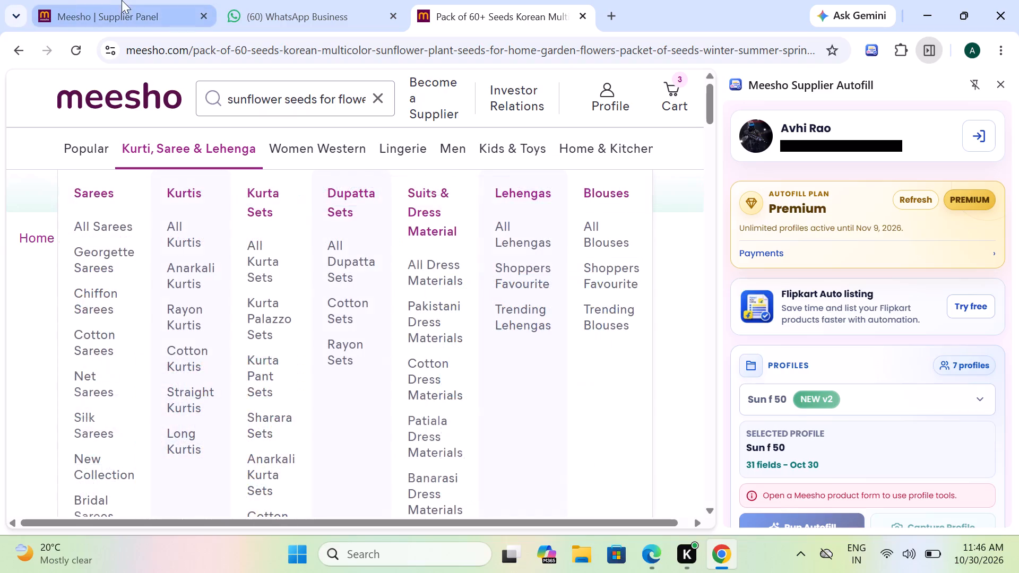
click(123, 7)
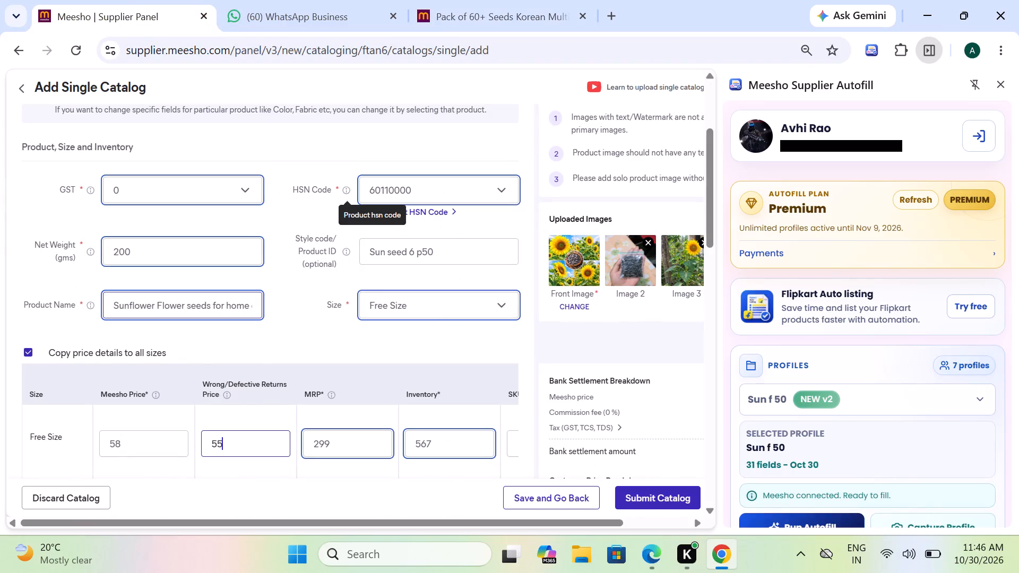
triple_click(135, 302)
key(ctrl+v)
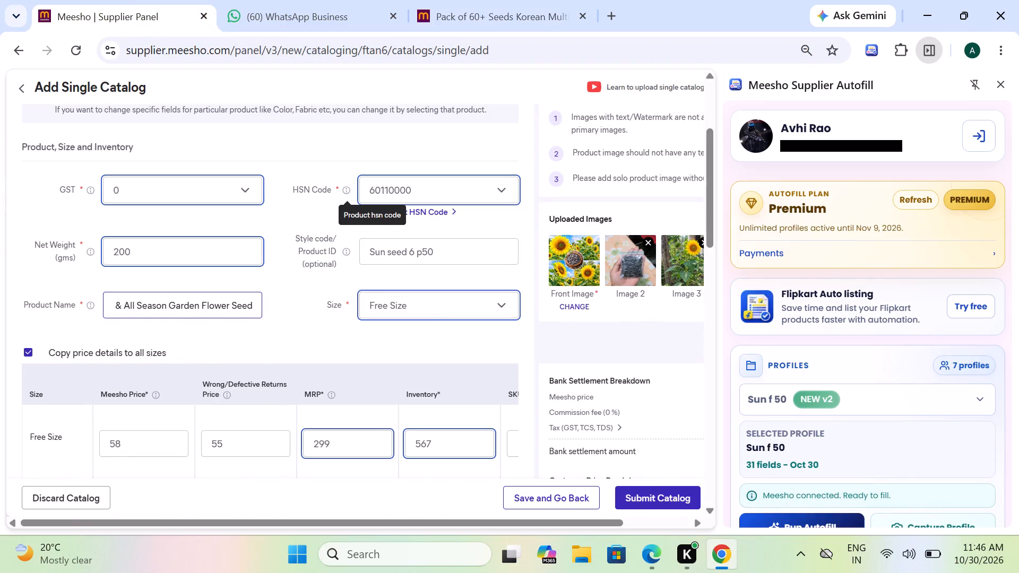
Review the wording of the pasted product name around "Home Garden Flowers Packet of Seeds Winter, Summer".
key(Left)
key(Left)
key(Left)
key(Left)
key(Left)
key(Left)
key(Left)
key(Left)
key(Left)
key(Left)
key(Left)
key(Left)
key(Left)
key(Left)
key(Left)
key(Left)
key(Left)
key(Left)
key(Left)
key(Left)
key(Left)
key(Left)
key(Left)
key(Left)
key(Left)
key(Left)
key(Left)
key(Left)
key(Left)
key(Left)
key(Left)
key(Left)
key(Left)
key(Left)
key(Left)
key(Left)
key(Left)
key(Left)
key(Left)
key(Left)
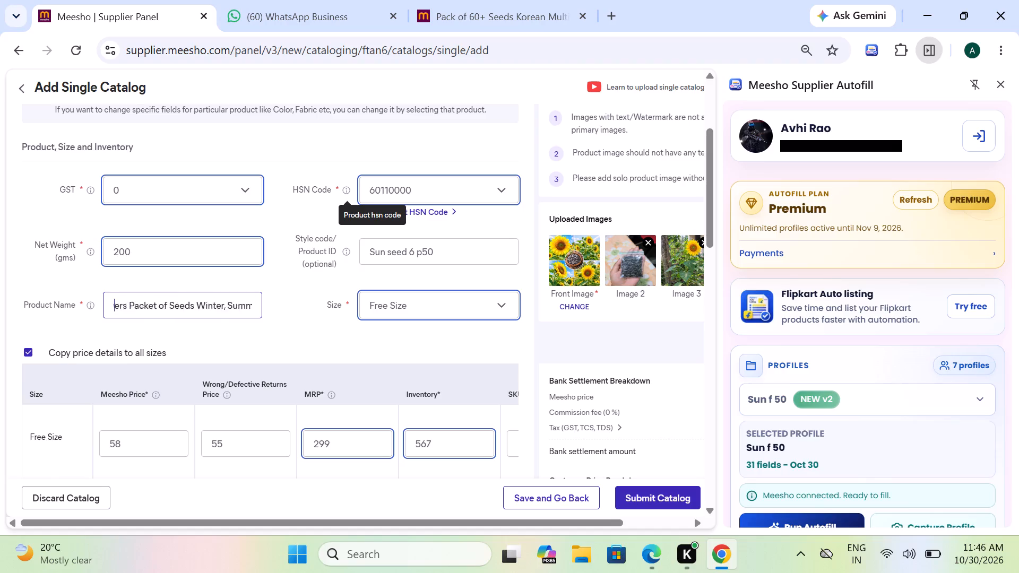
key(Left)
key(Left)
key(Left)
key(Left)
key(Left)
key(Left)
key(Left)
key(Left)
key(Left)
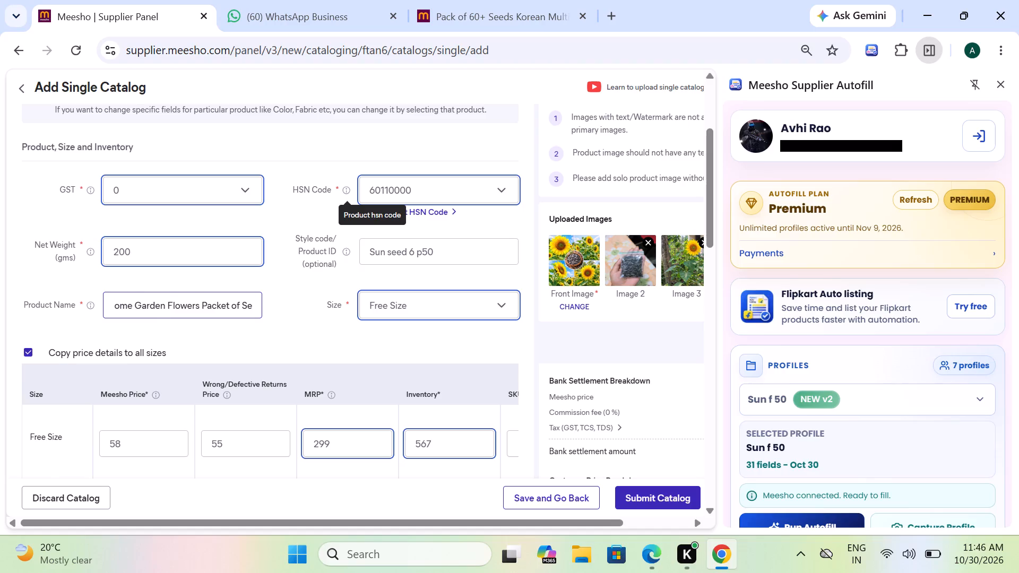
key(Right)
key(Right)
key(Right)
key(Right)
key(Right)
key(Right)
key(Right)
key(Right)
key(Right)
key(Right)
key(Right)
key(Right)
key(Right)
key(Right)
key(Right)
key(Right)
key(Right)
key(Right)
key(Right)
key(Right)
key(Right)
key(Right)
key(Right)
key(Right)
key(Right)
key(Right)
key(Right)
key(Right)
key(Right)
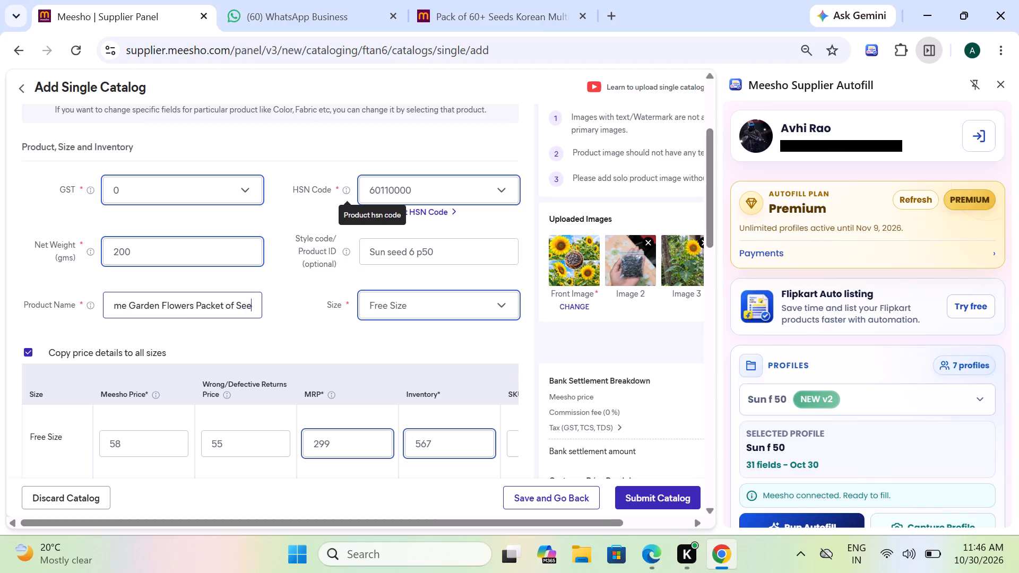
key(Right)
key(Right)
key(Right)
key(Right)
key(Right)
key(Right)
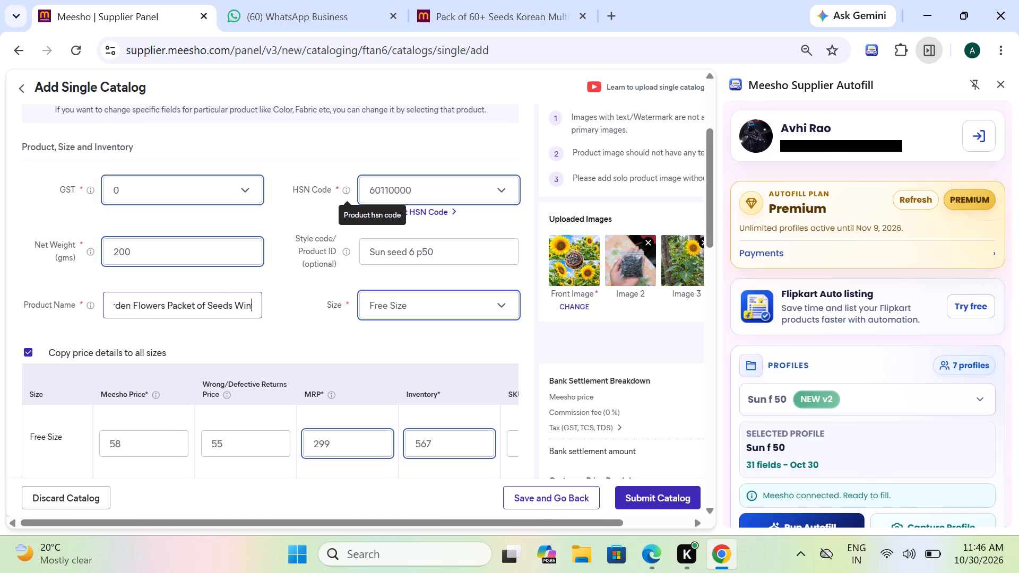
key(Right)
key(Right)
key(Right)
key(Right)
key(Right)
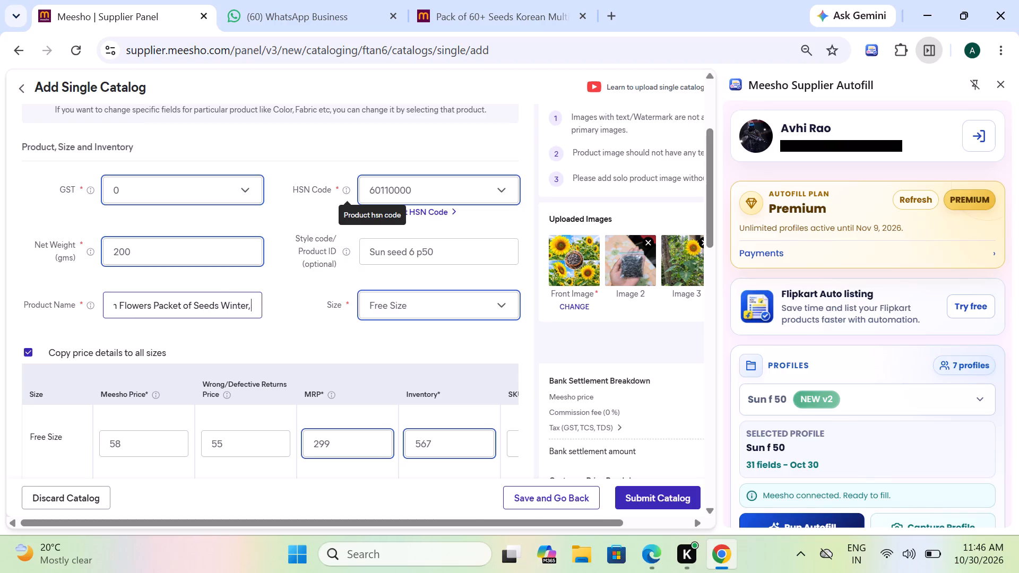
key(Right)
key(Right)
key(Right)
Remove the word "Multicolor" from the catalog's product name so it reads "Korean Sunflower Plant Seeds".
key(Left)
key(Left)
key(Left)
key(Left)
key(Left)
key(Left)
key(Left)
key(Left)
key(Left)
key(Left)
key(Left)
key(Left)
key(Left)
key(Left)
key(Left)
key(Left)
key(Left)
key(Left)
key(Left)
key(Left)
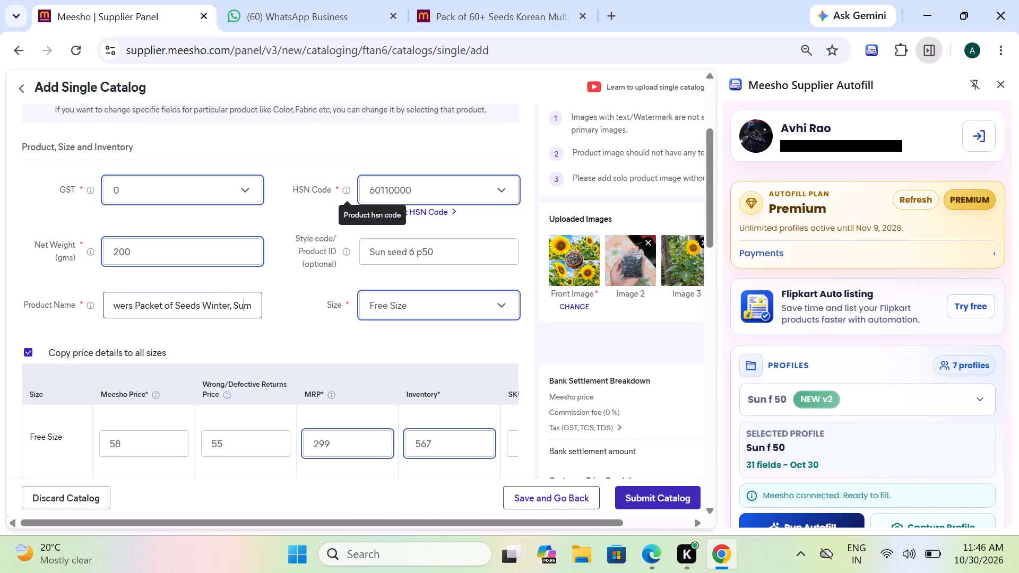
key(Left)
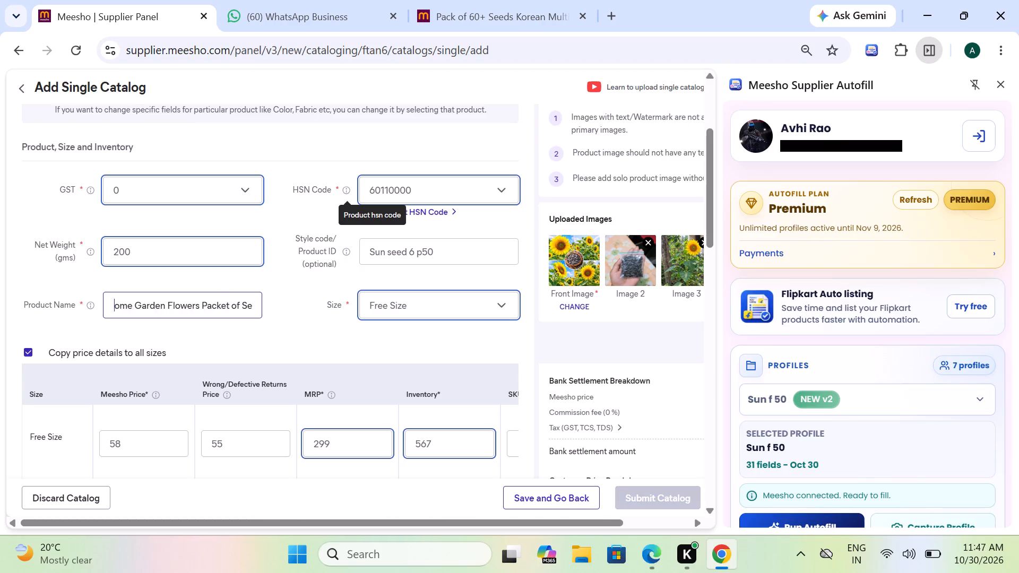
key(Left)
key(Left)
key(Left)
key(Left)
key(Left)
key(Left)
key(Left)
key(Left)
key(Left)
key(Left)
key(Left)
key(Left)
key(Left)
key(Left)
key(Left)
key(Left)
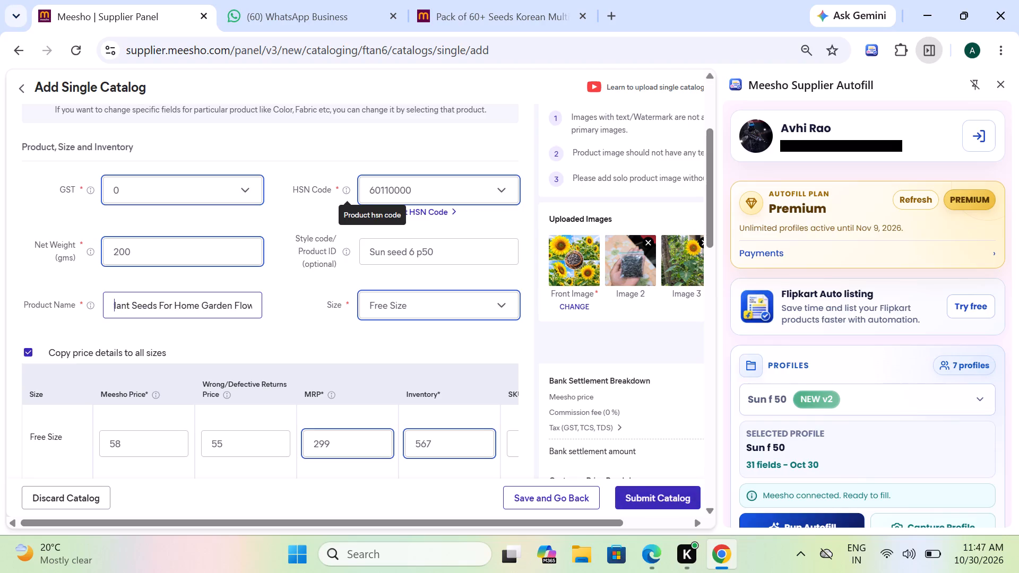
key(Left)
key(Left)
key(Left)
key(Left)
key(Left)
key(Left)
key(Left)
key(Left)
key(Left)
key(Left)
key(Left)
key(Left)
key(Left)
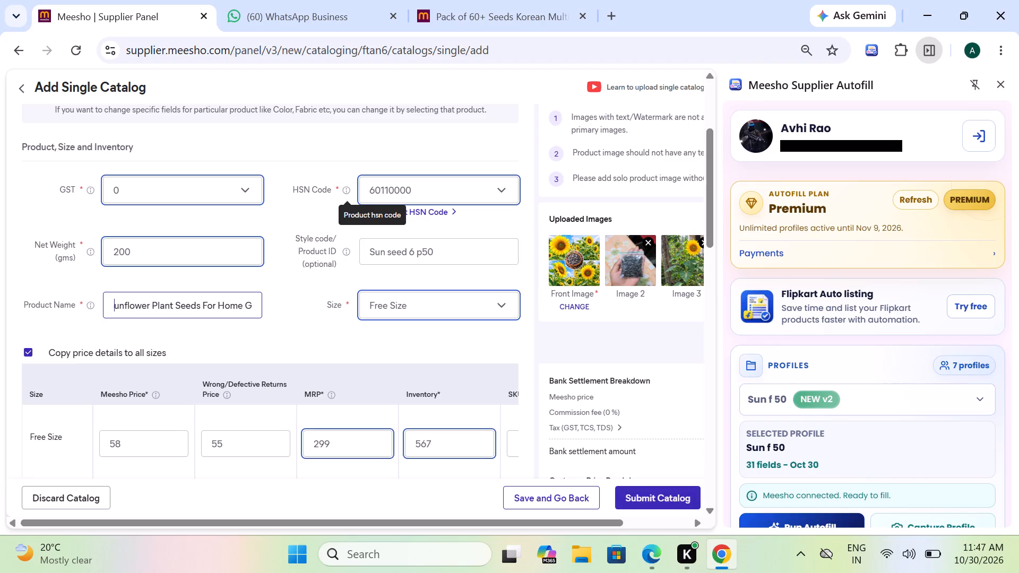
key(Left)
key(Left)
key(Left)
key(Left)
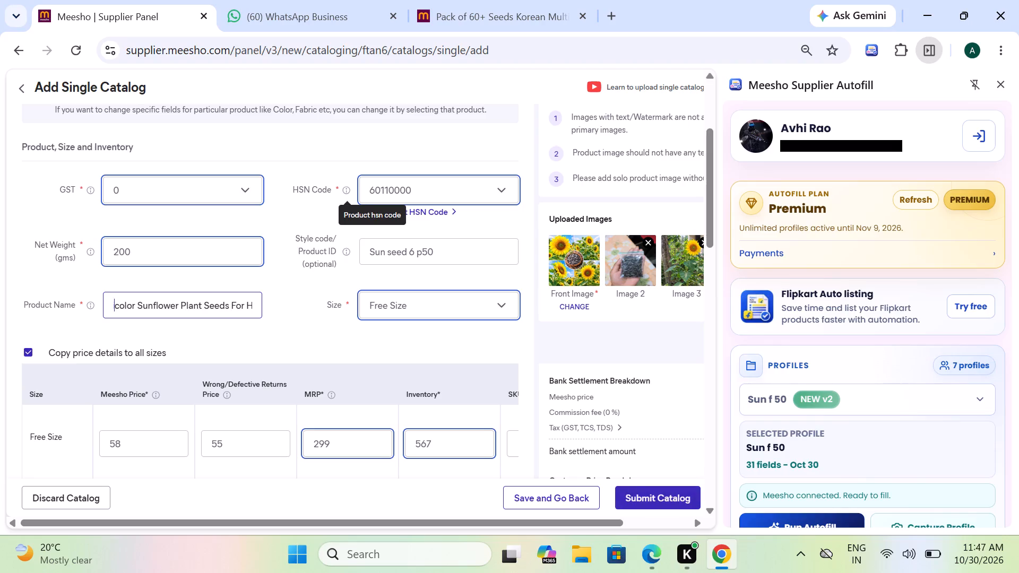
key(Left)
key(Left)
key(Right)
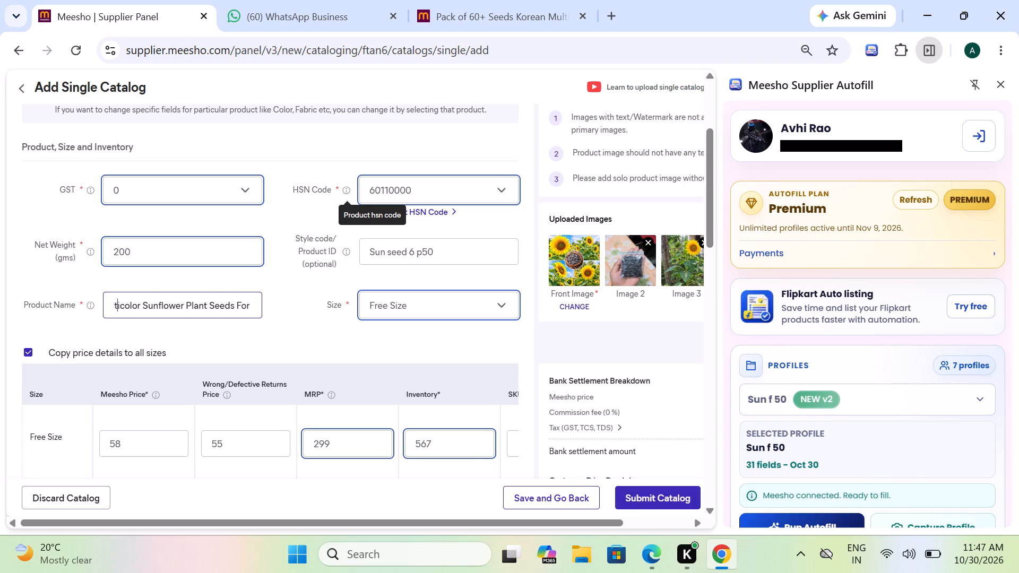
key(Right)
key(Right)
key(Right)
key(Right)
key(Right)
key(Right)
key(BackSpace)
key(BackSpace)
key(BackSpace)
key(BackSpace)
key(BackSpace)
key(BackSpace)
key(BackSpace)
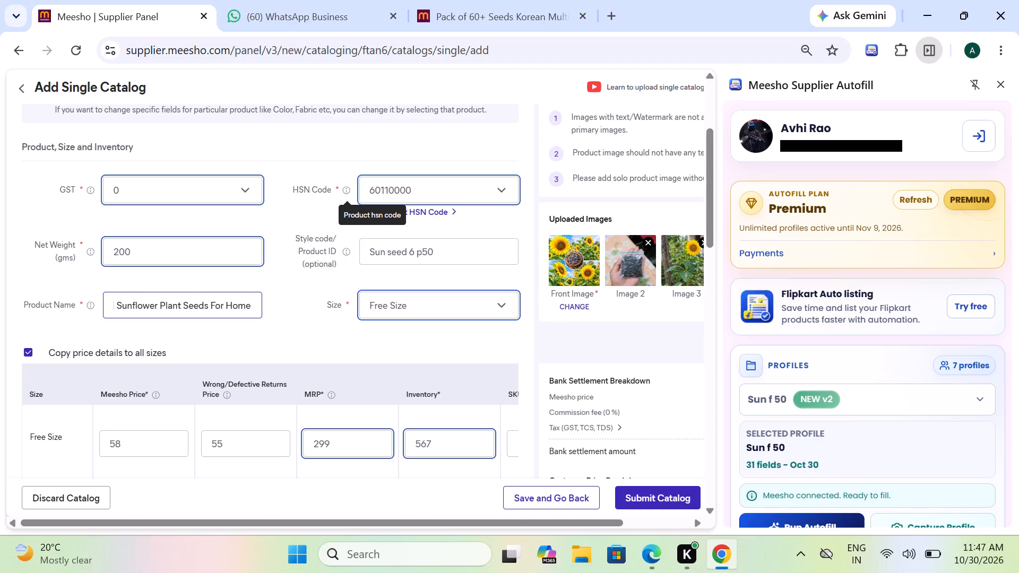
key(Left)
key(Left)
key(Left)
key(Left)
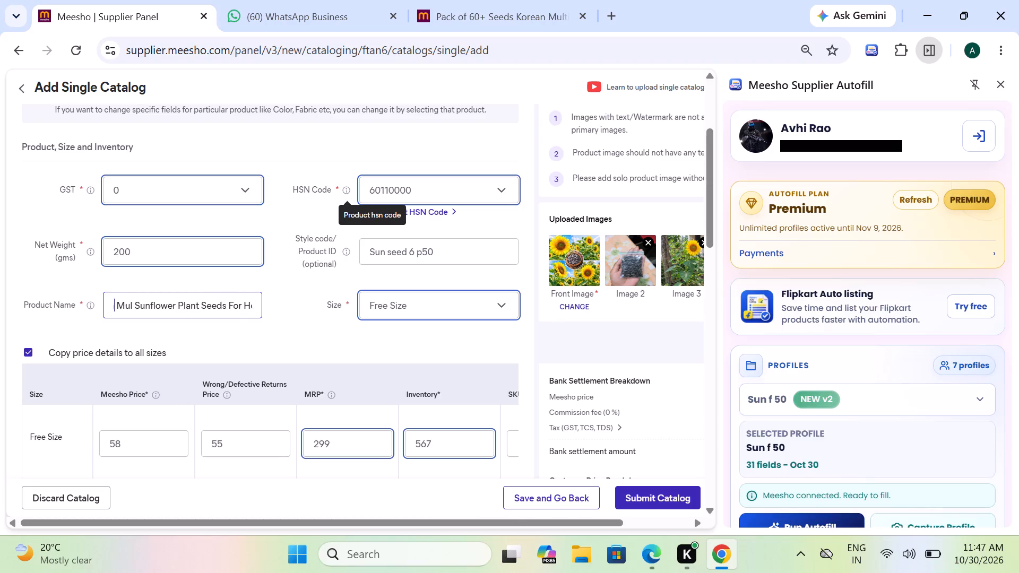
key(Left)
key(Left)
key(Right)
key(Right)
key(Right)
key(Right)
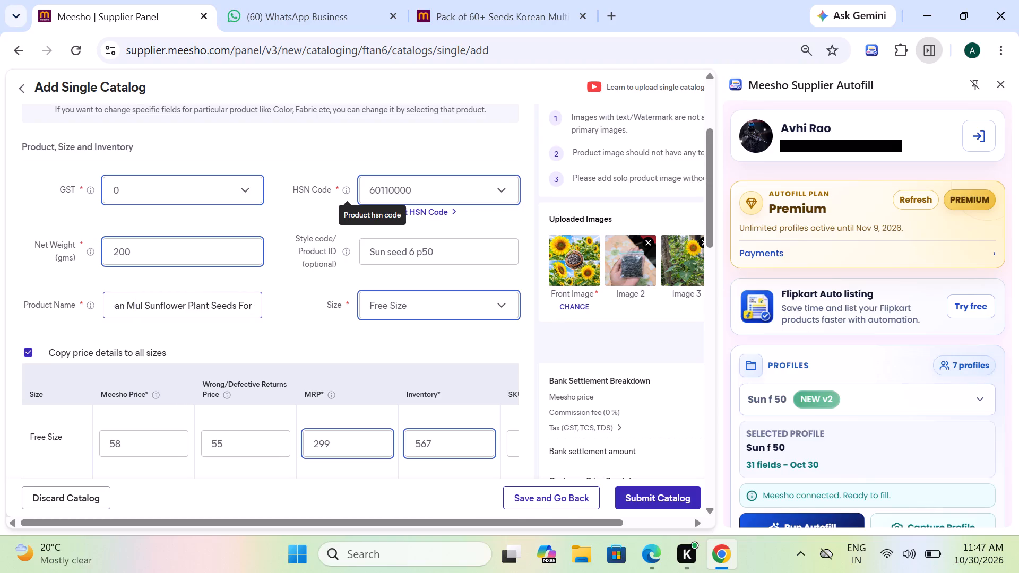
key(Right)
key(Right)
key(BackSpace)
key(BackSpace)
key(BackSpace)
key(BackSpace)
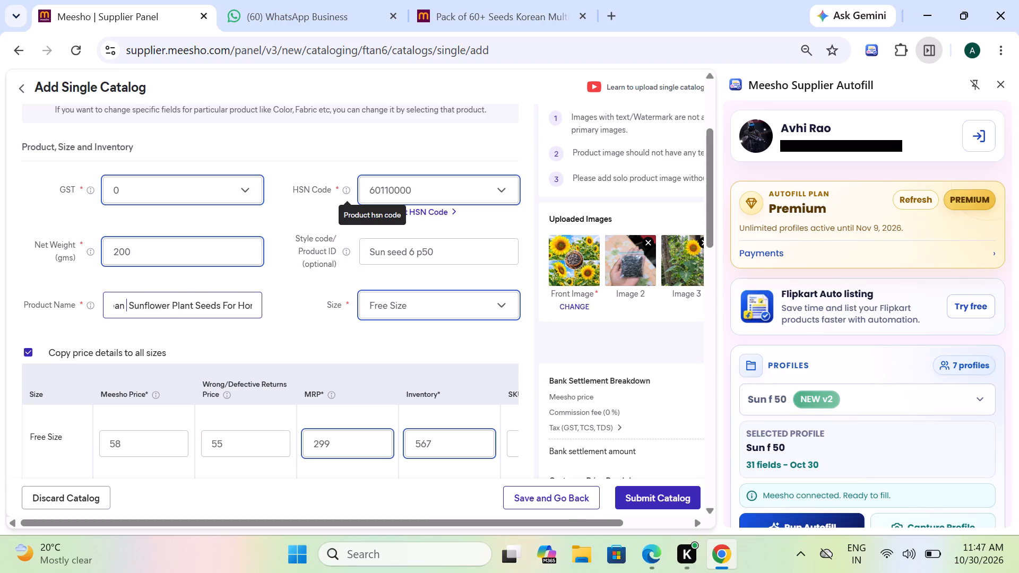
Change the pack count in the product name to 50+ so it reads "Pack of 50+ Seeds".
key(Left)
key(Left)
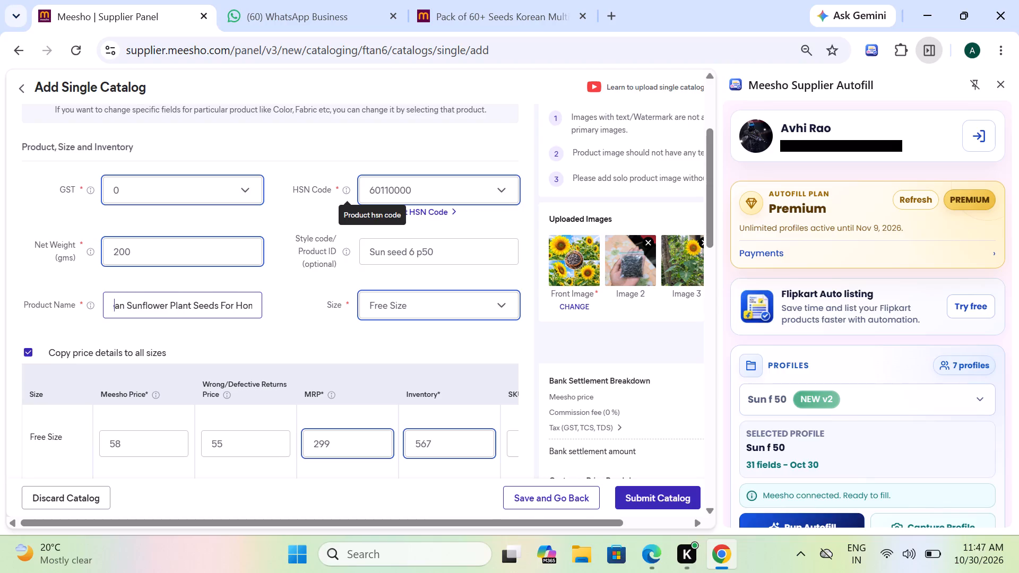
key(Left)
key(Left)
key(Left)
key(Left)
key(Left)
key(Left)
key(Left)
key(Left)
key(Left)
key(Left)
key(Left)
key(Left)
key(Left)
key(Left)
key(Left)
key(Left)
key(Left)
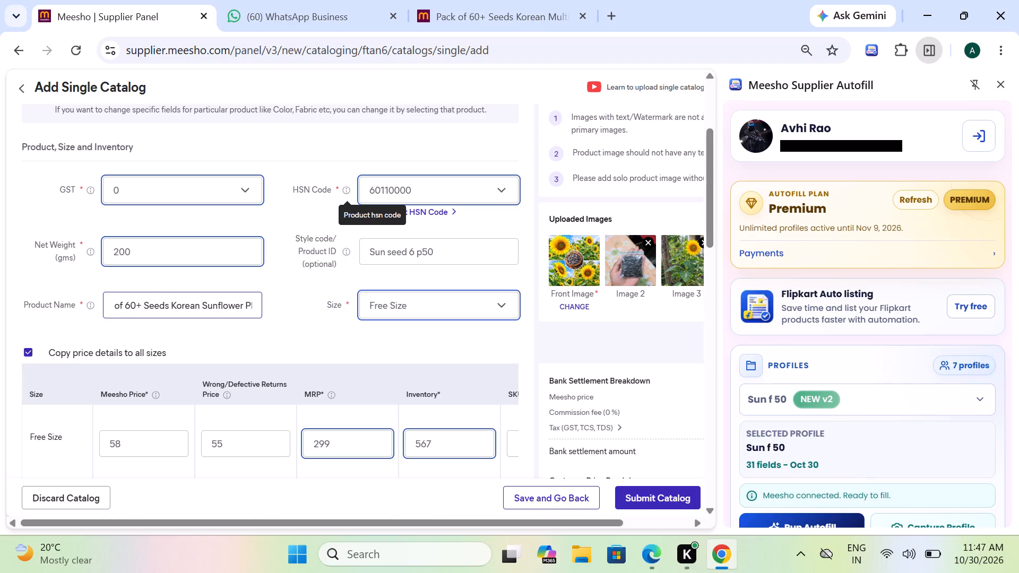
key(Right)
key(Right)
key(Right)
key(Right)
key(Right)
key(BackSpace)
key(BackSpace)
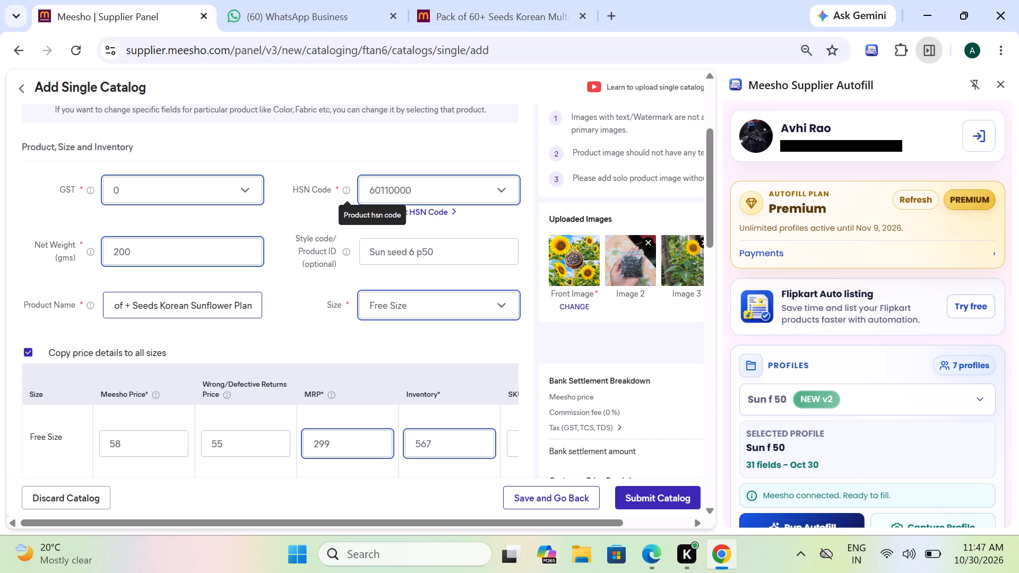
text(50)
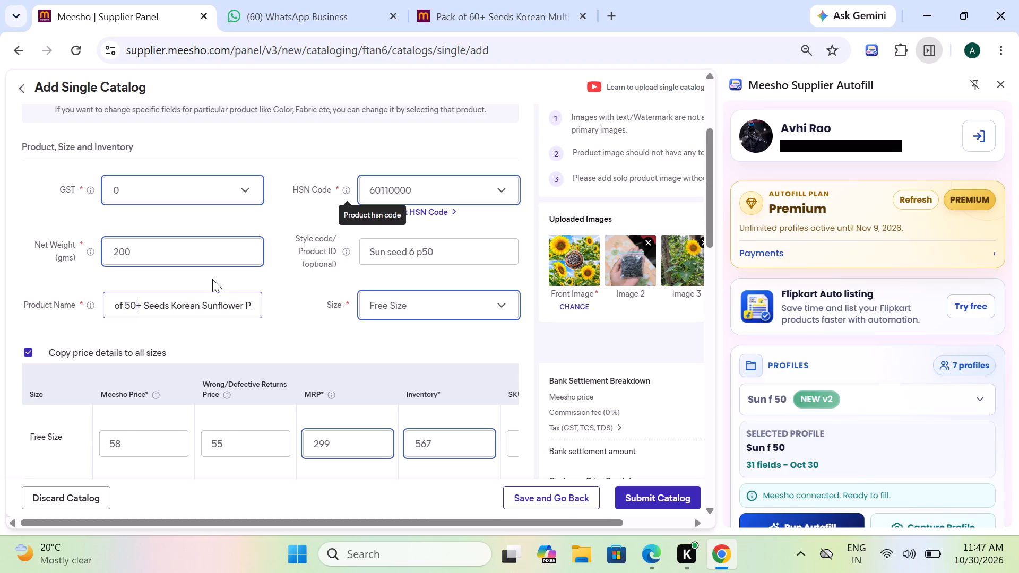
Review the beginning of the edited product name and the manufacturer, packer and importer details further down the form.
key(Left)
key(Left)
key(Left)
key(Left)
key(Left)
key(Left)
key(Left)
key(Left)
key(Left)
key(Left)
key(Left)
key(Left)
key(Left)
key(Left)
key(Left)
key(Left)
key(Left)
key(Left)
key(Left)
key(Left)
key(Left)
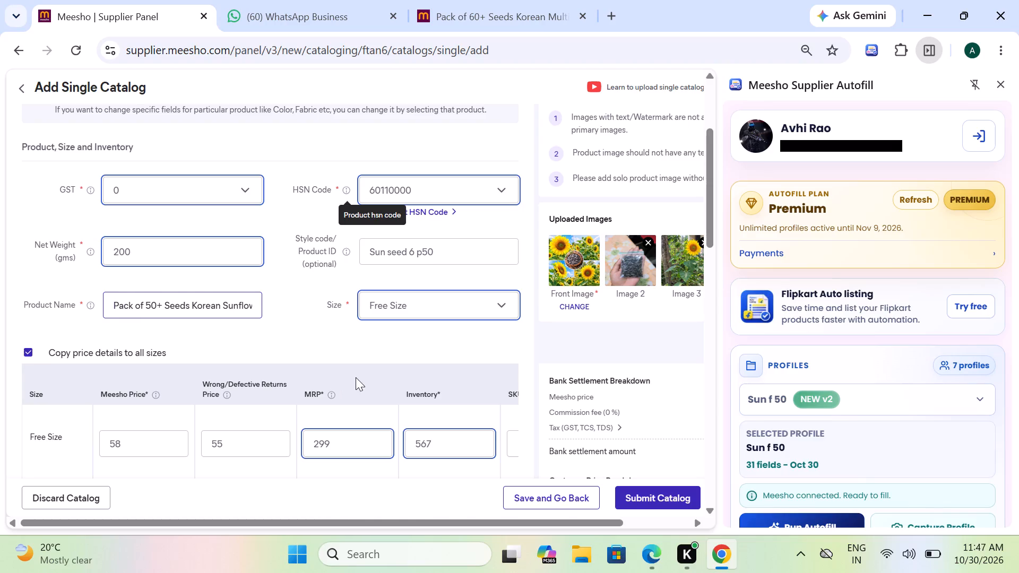
scroll(356, 375, down, 3)
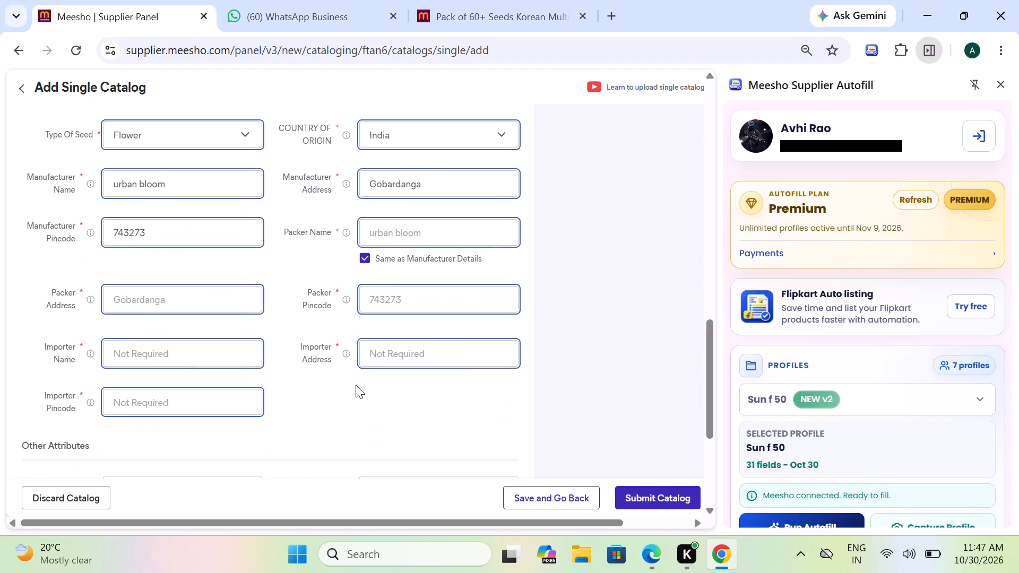
scroll(356, 385, up, 3)
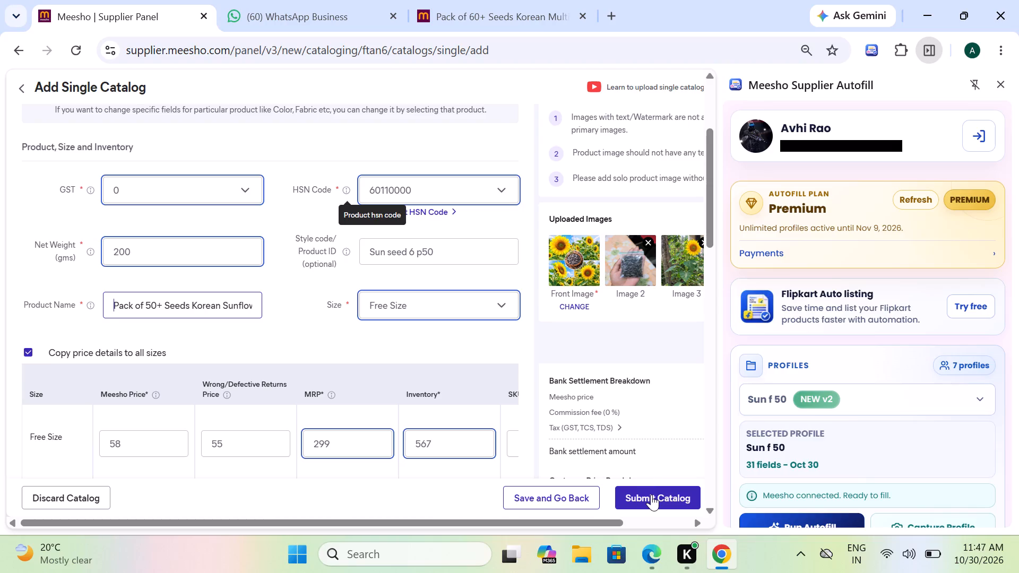
Submit the catalog for quality check, acknowledging that all its products are not branded or illegal to sell.
click(651, 494)
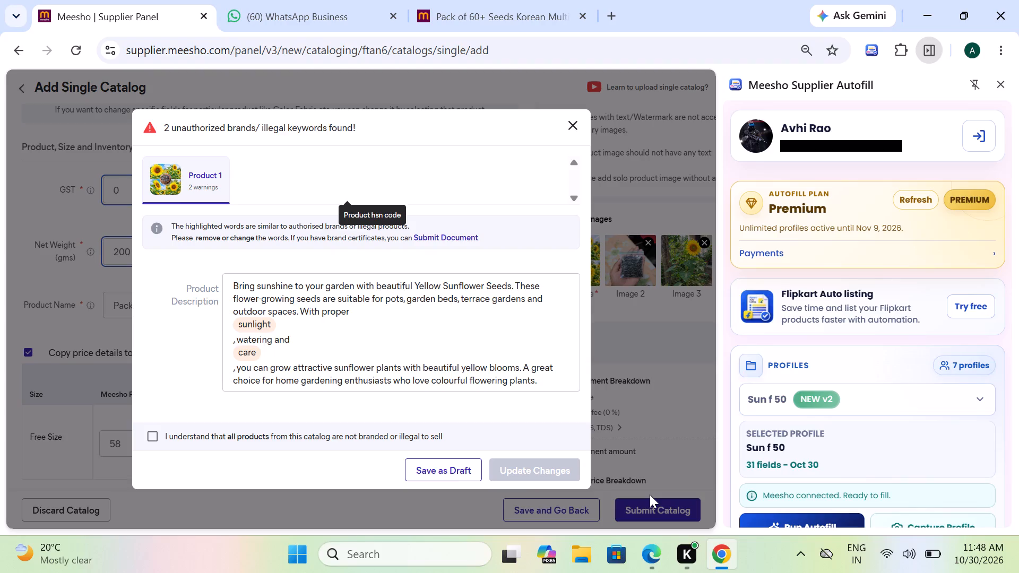
click(151, 436)
click(548, 470)
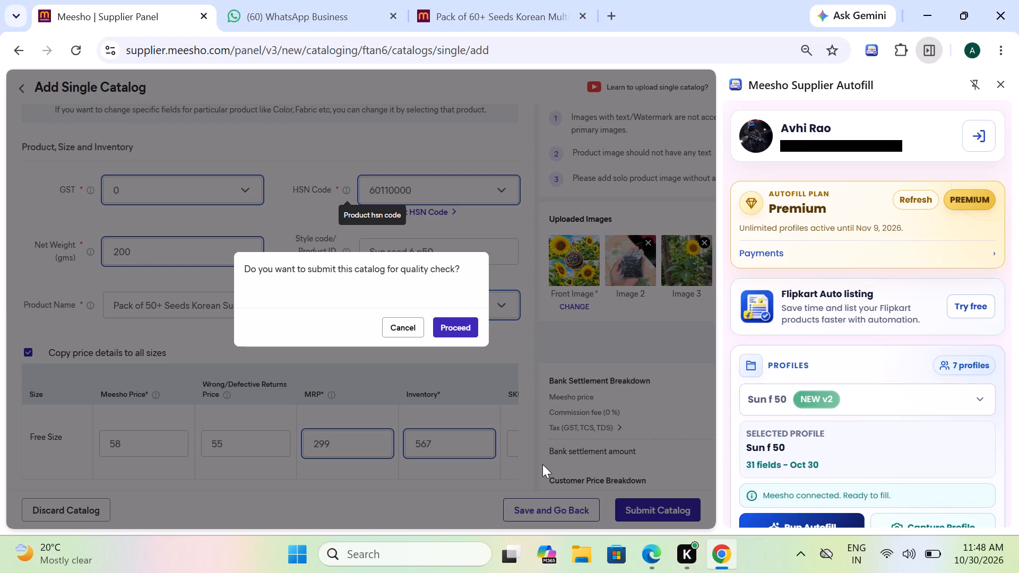
click(447, 323)
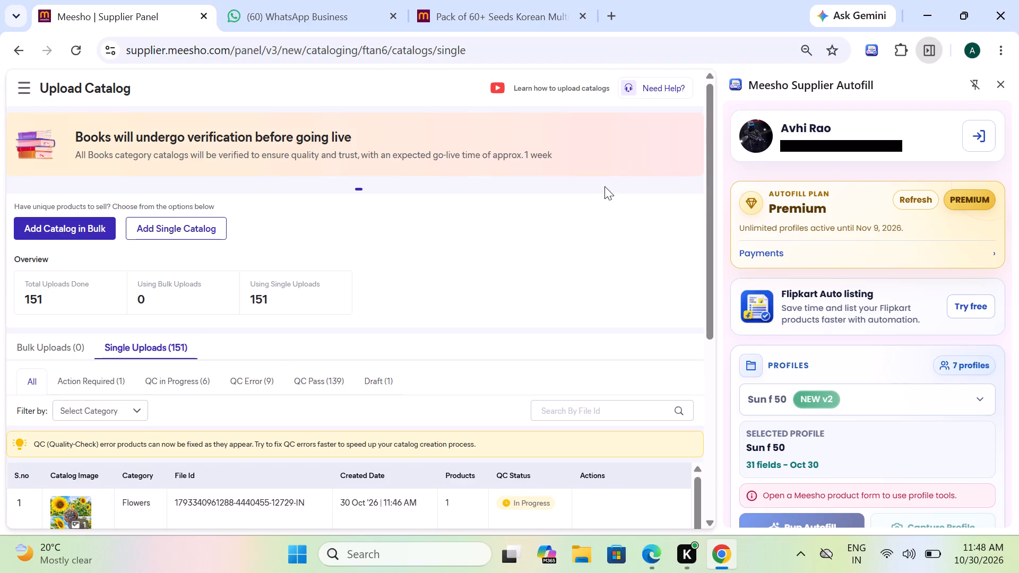
Start a new single catalog in the Home & Kitchen / Gardening / Seeds / Flowers category and begin adding its product images.
scroll(586, 202, down, 1)
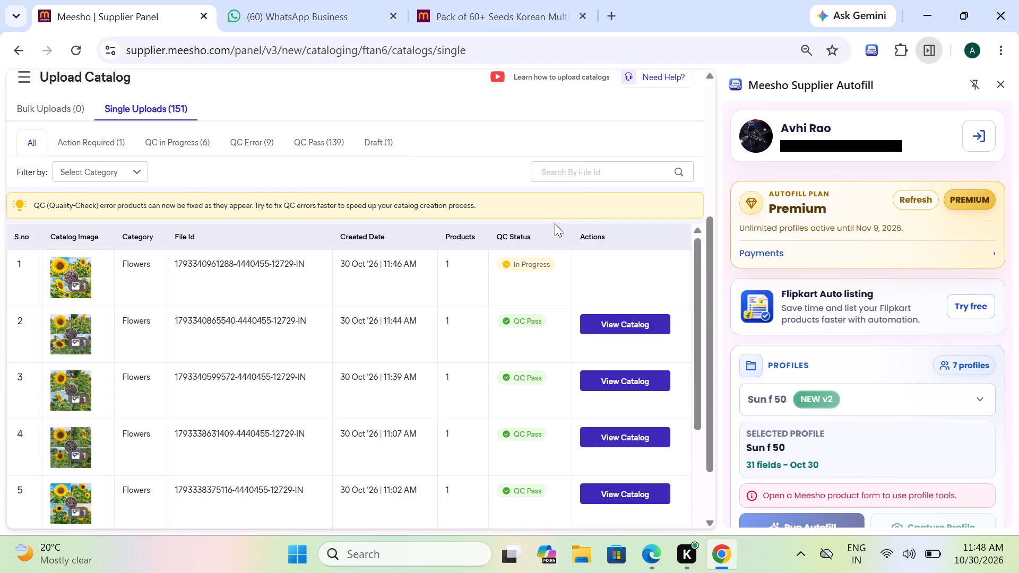
scroll(546, 227, up, 2)
click(146, 231)
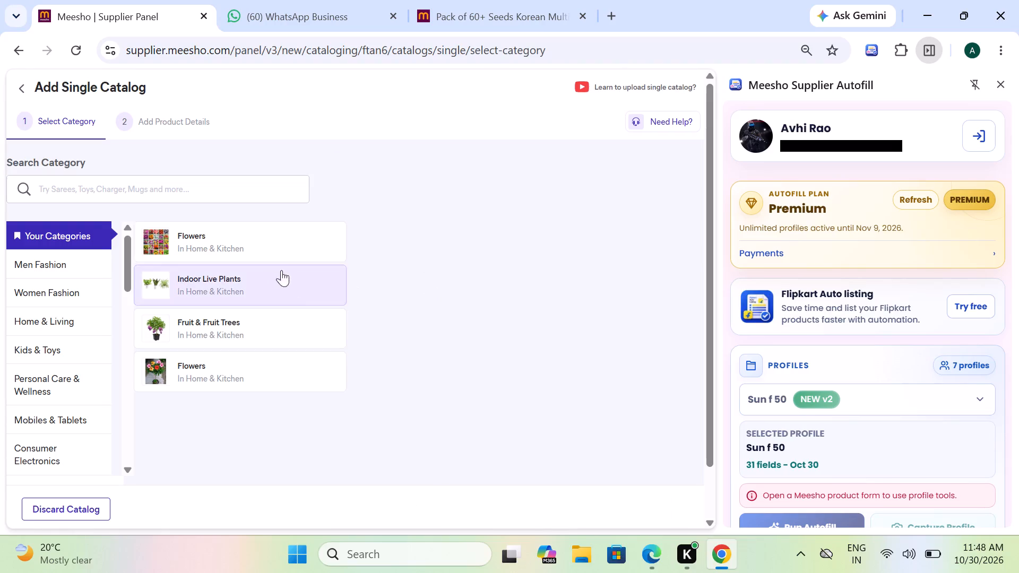
click(271, 242)
click(566, 434)
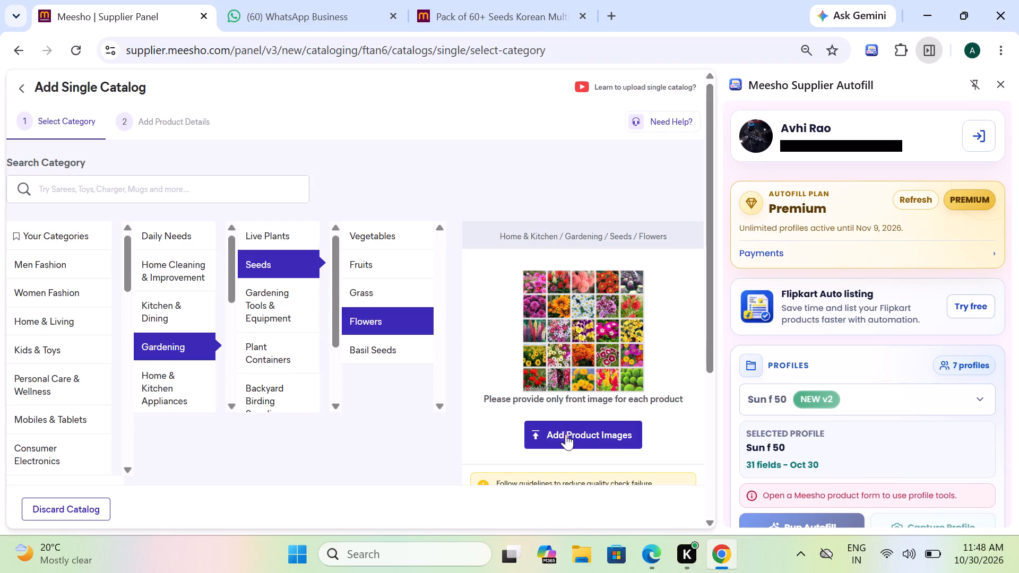
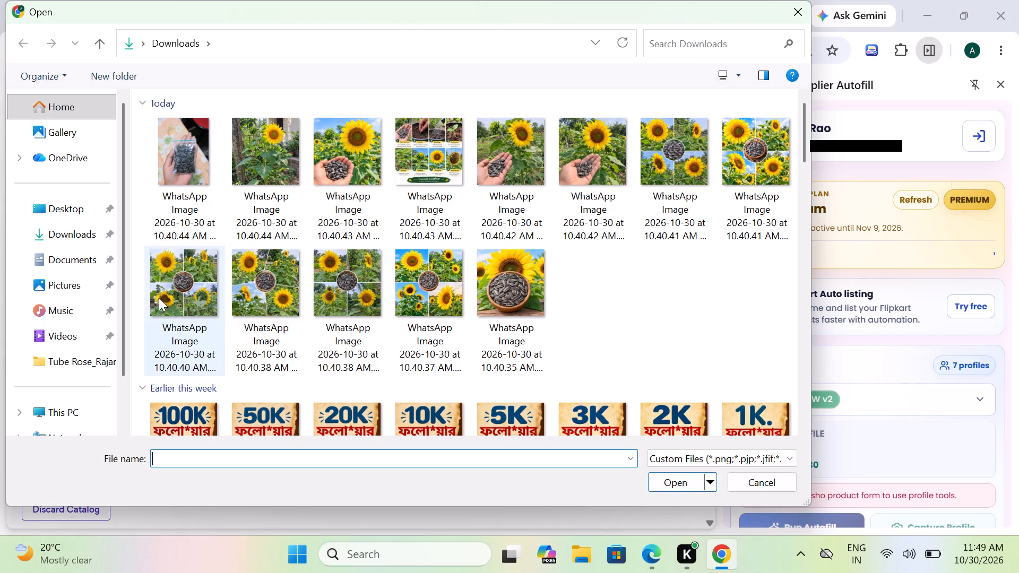
Add "WhatsApp Image 2026-10-30 at 10.40.41 AM (1).jpeg" as the product's front image and continue to the product details.
click(686, 162)
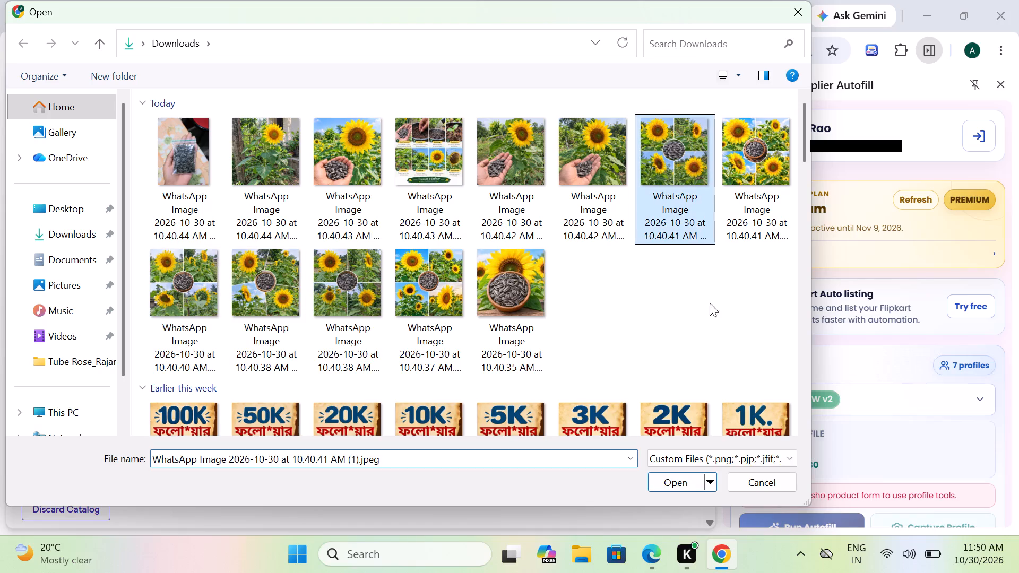
click(681, 484)
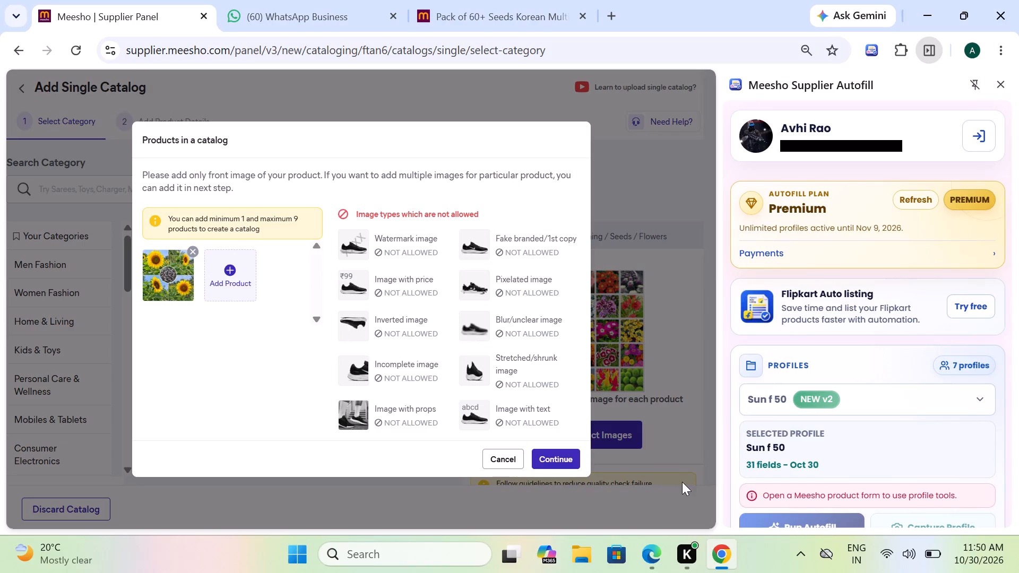
click(543, 452)
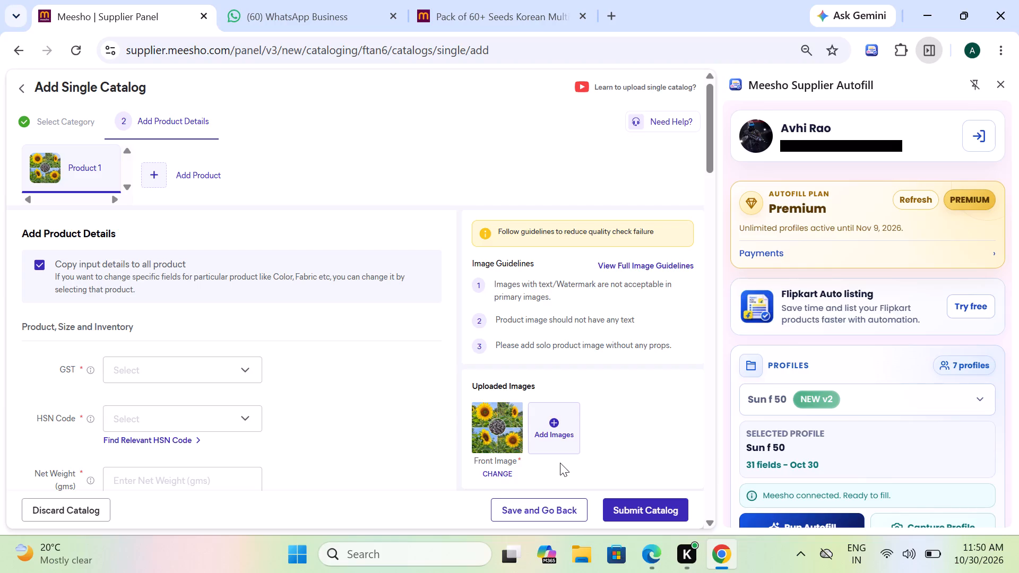
Add three more product images: the single sunflower plant, the hand-held seed packet and the multi-photo growing collage.
click(559, 422)
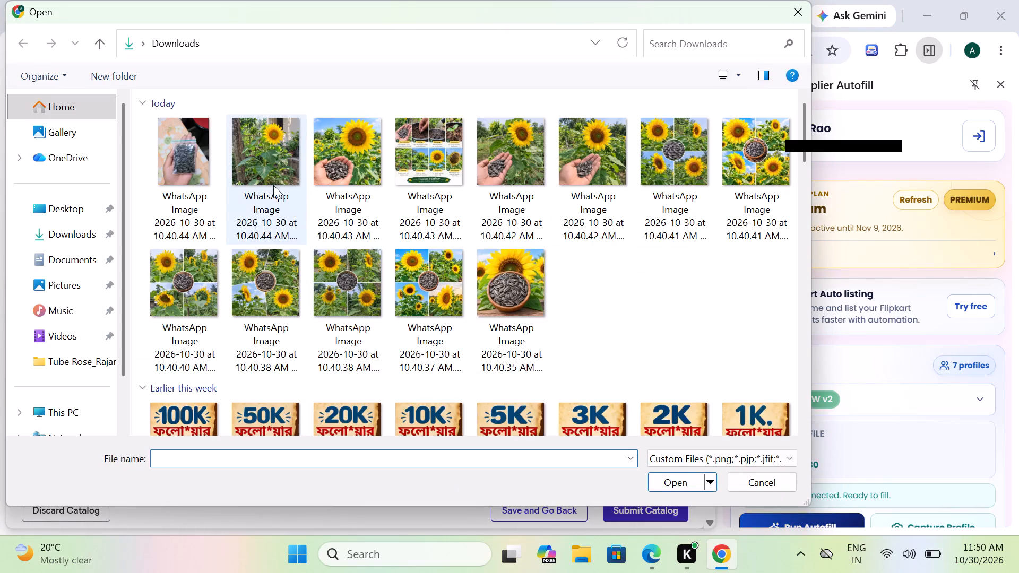
ctrl+click(255, 174)
ctrl+click(193, 166)
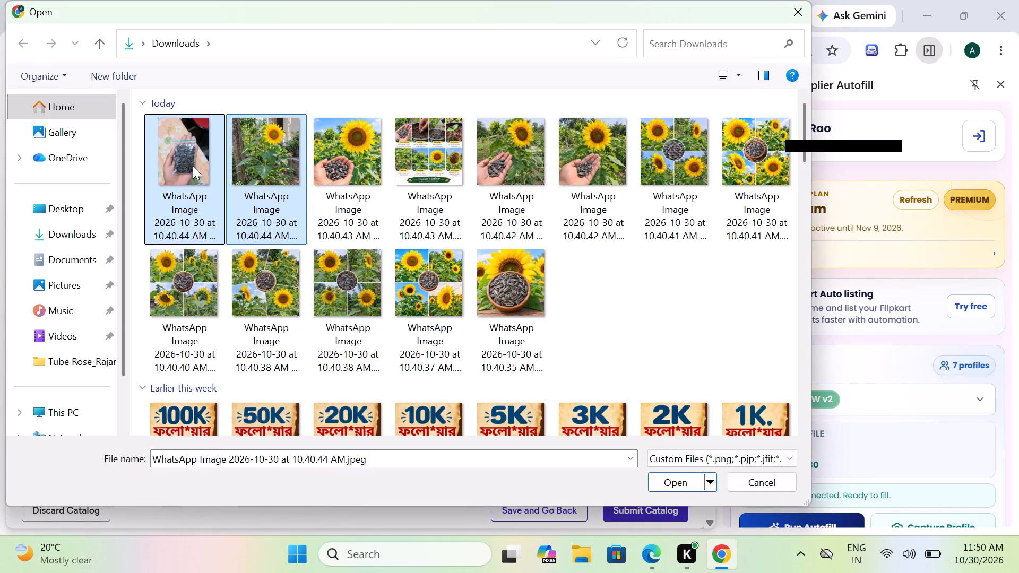
ctrl+click(417, 163)
click(664, 483)
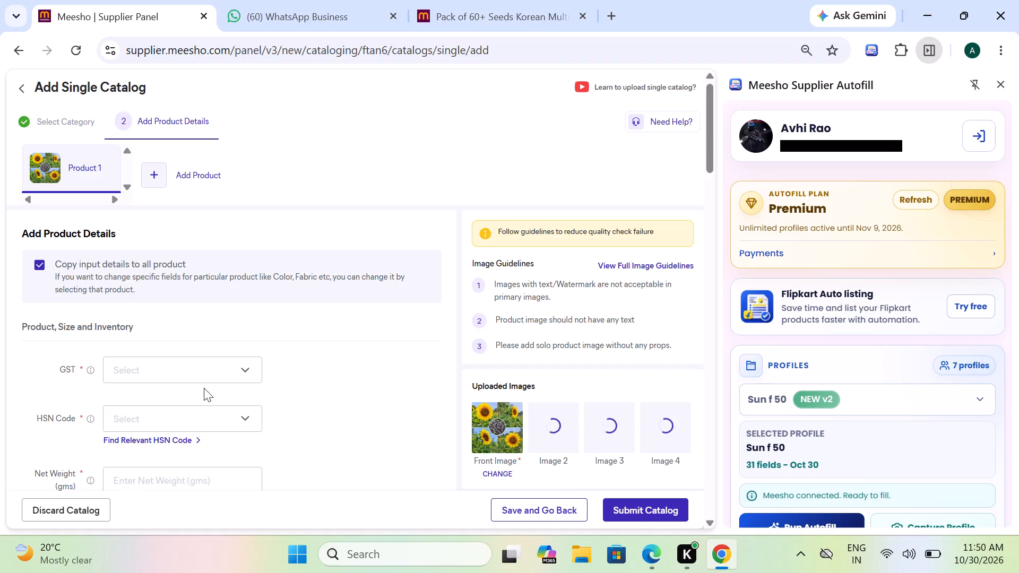
Run Autofill on the product form with the "Sun f 50" profile.
click(779, 517)
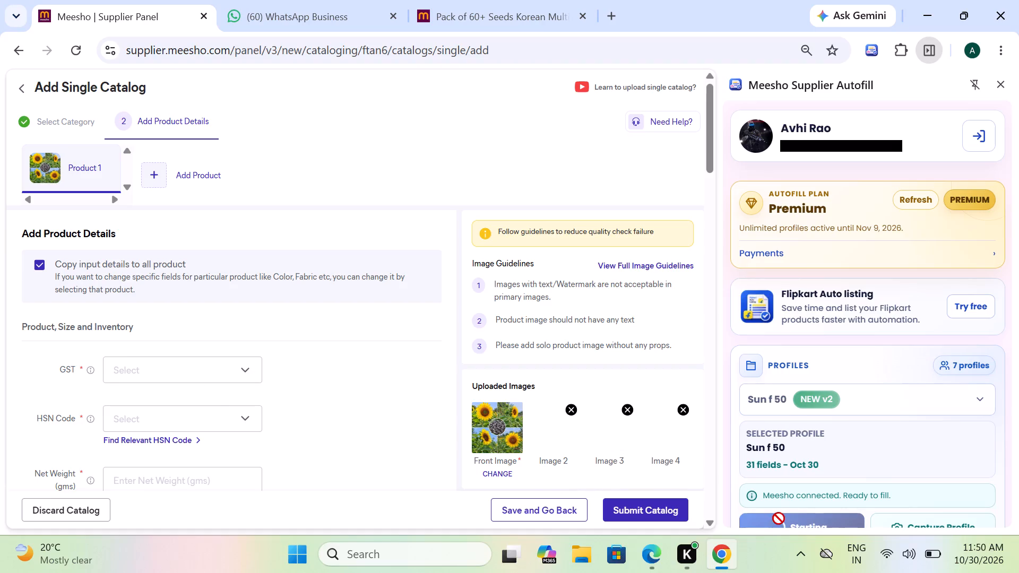
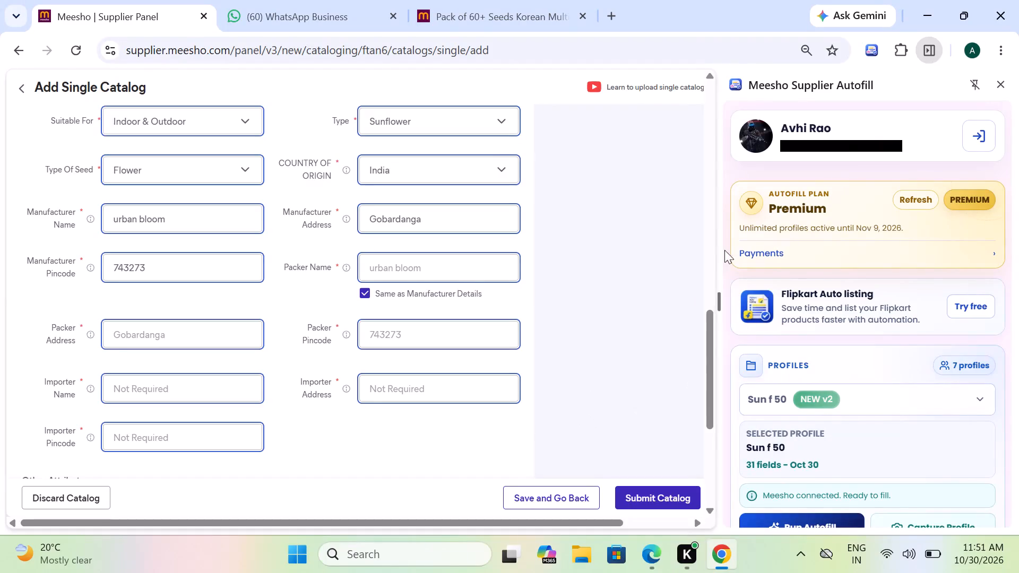
Switch to the "Pack of 60+ Seeds Korean Multicolor Sunflower" listing and browse competing flower seed products under "People also viewed".
scroll(613, 266, up, 2)
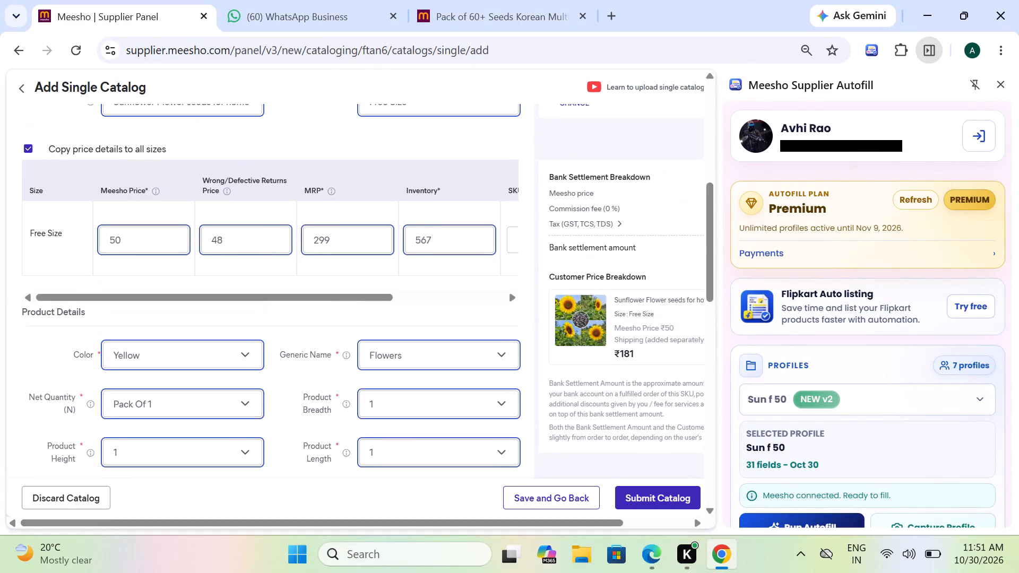
scroll(615, 286, up, 1)
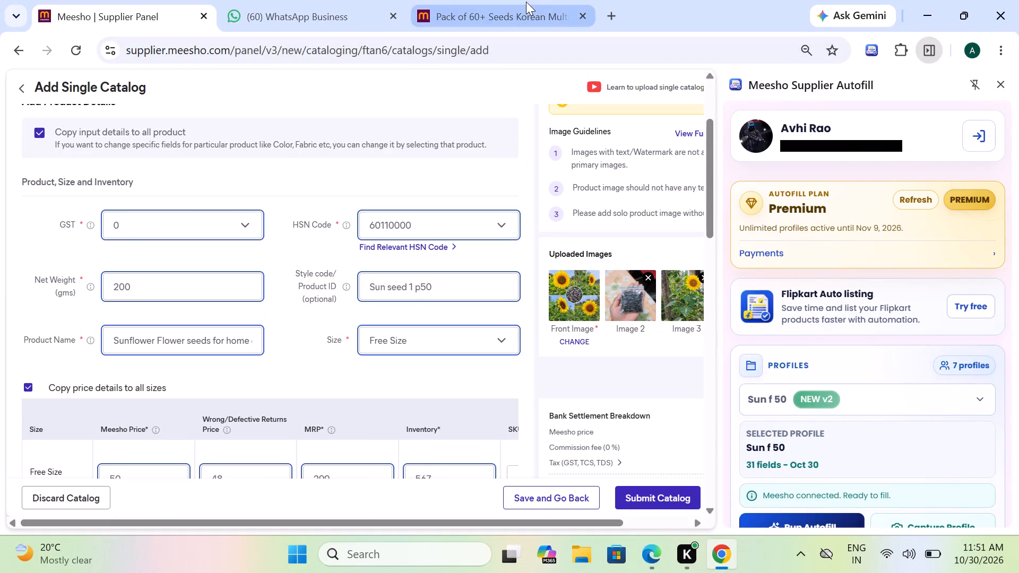
click(525, 2)
scroll(511, 351, down, 1)
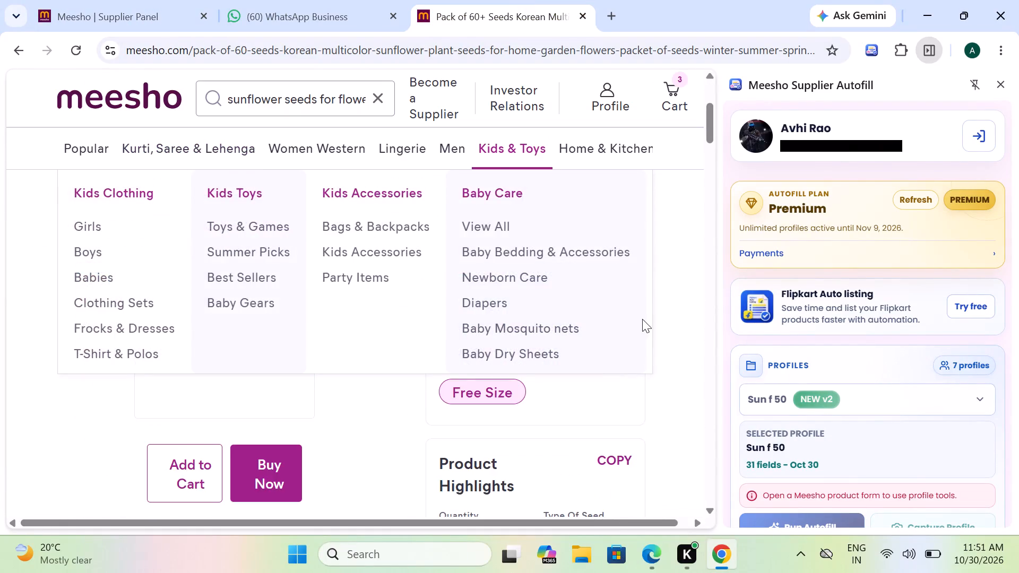
scroll(642, 319, down, 2)
scroll(705, 307, down, 1)
scroll(663, 314, down, 6)
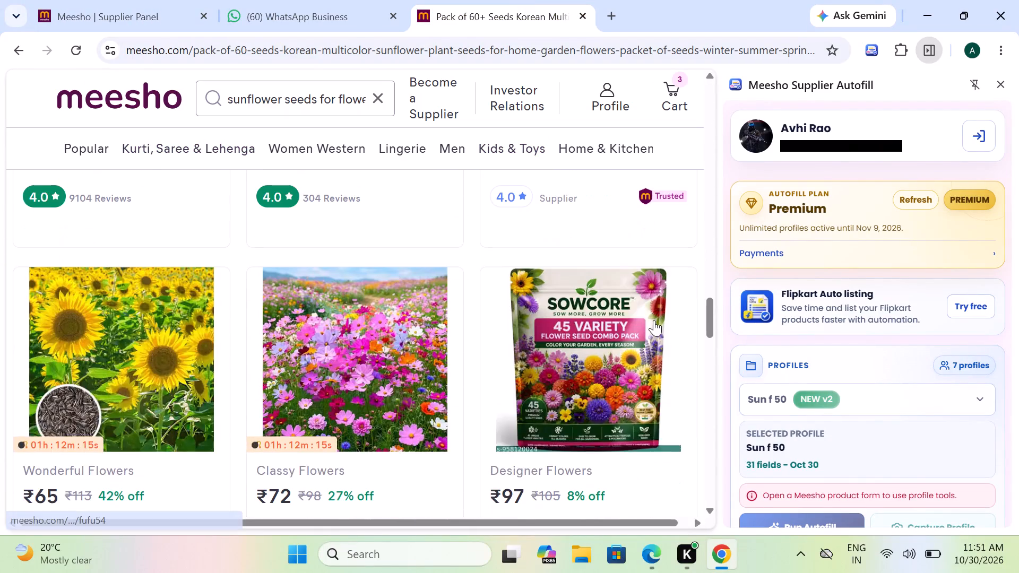
scroll(654, 320, down, 1)
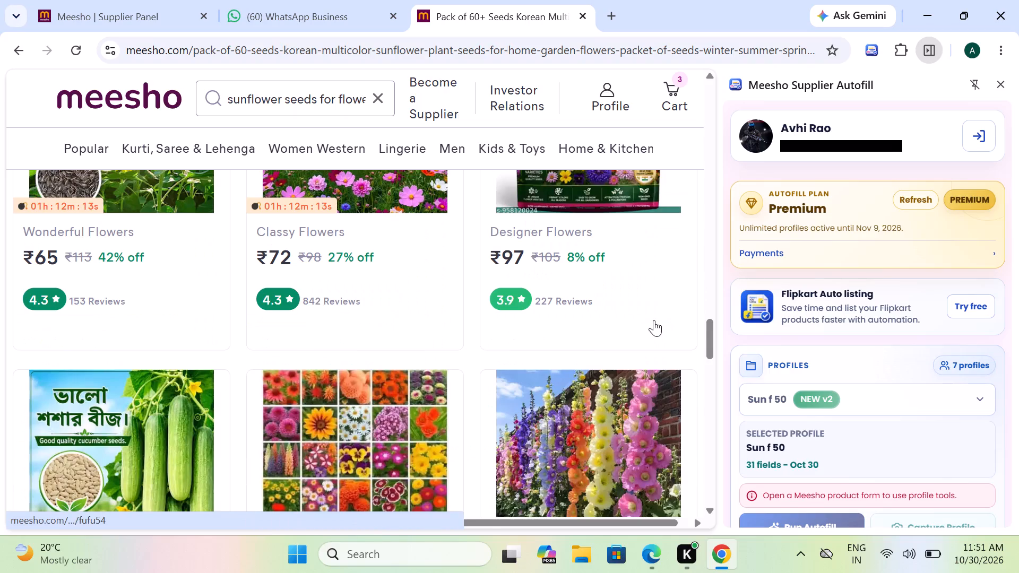
scroll(654, 322, down, 3)
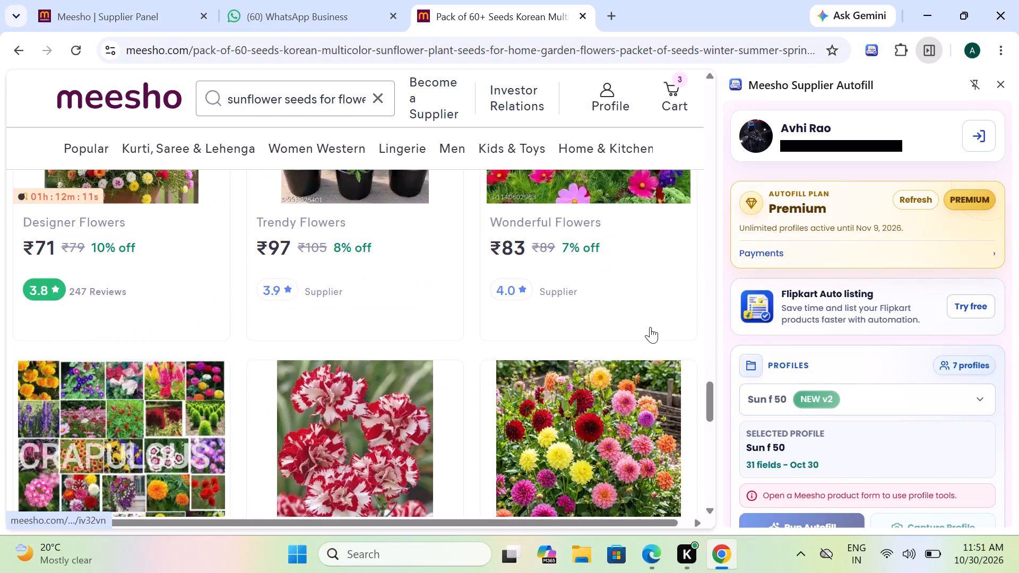
scroll(650, 331, down, 1)
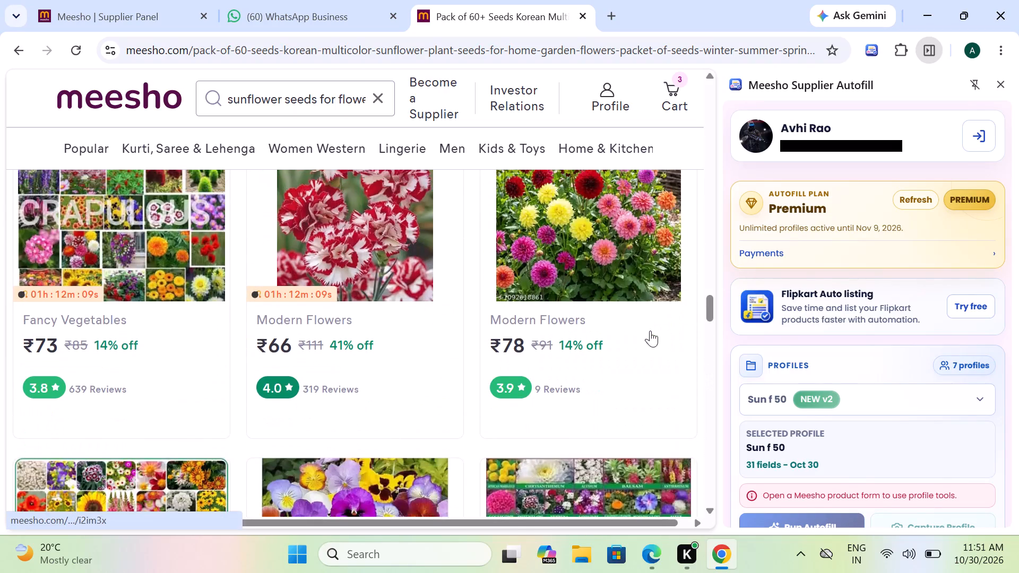
scroll(650, 331, up, 1)
scroll(650, 331, down, 4)
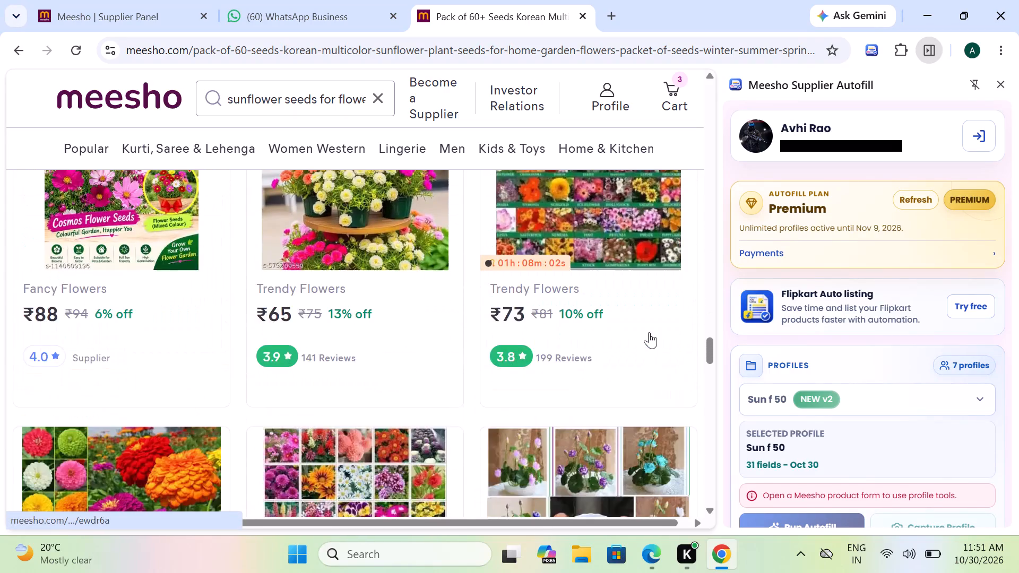
scroll(649, 332, down, 3)
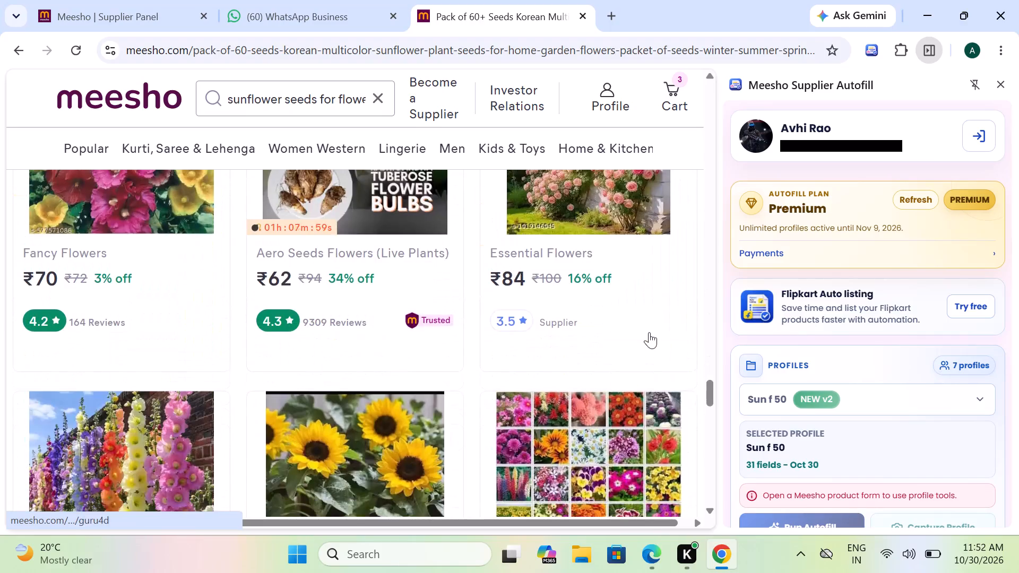
scroll(649, 332, down, 1)
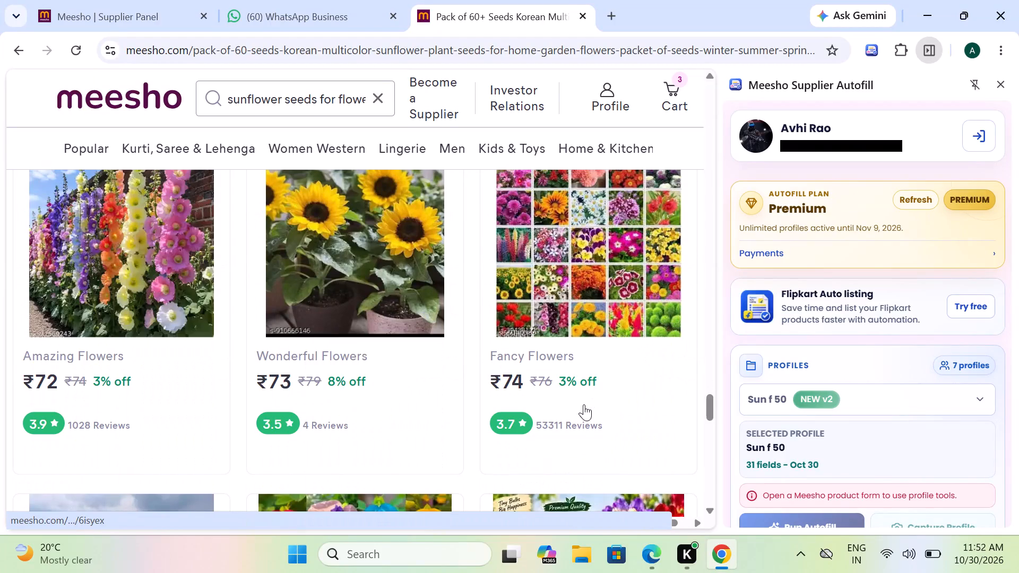
Open the "20 variety Plant Seeds" listing from the similar products and examine its title, price, highlights and customer reviews.
click(614, 244)
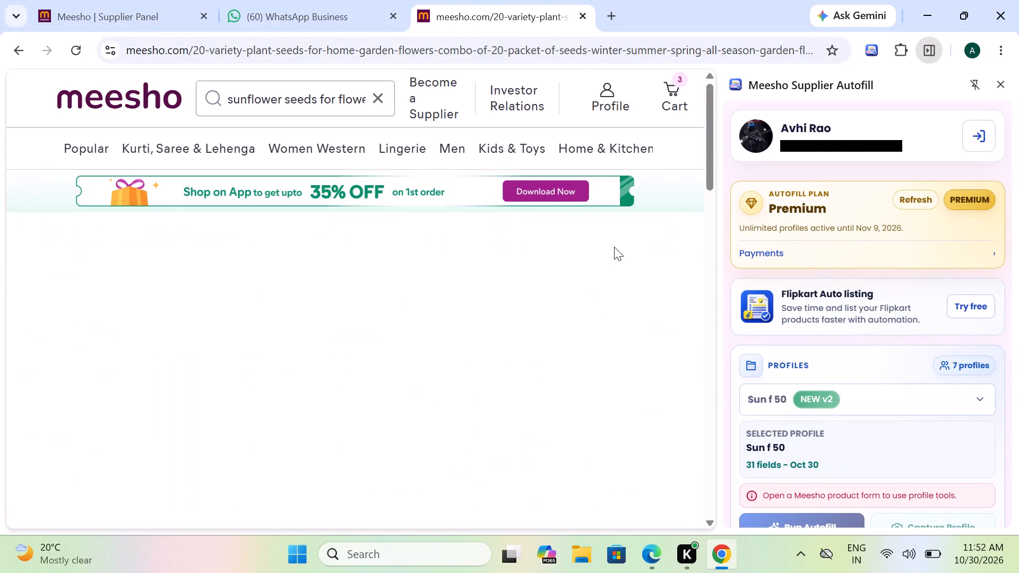
scroll(311, 335, down, 1)
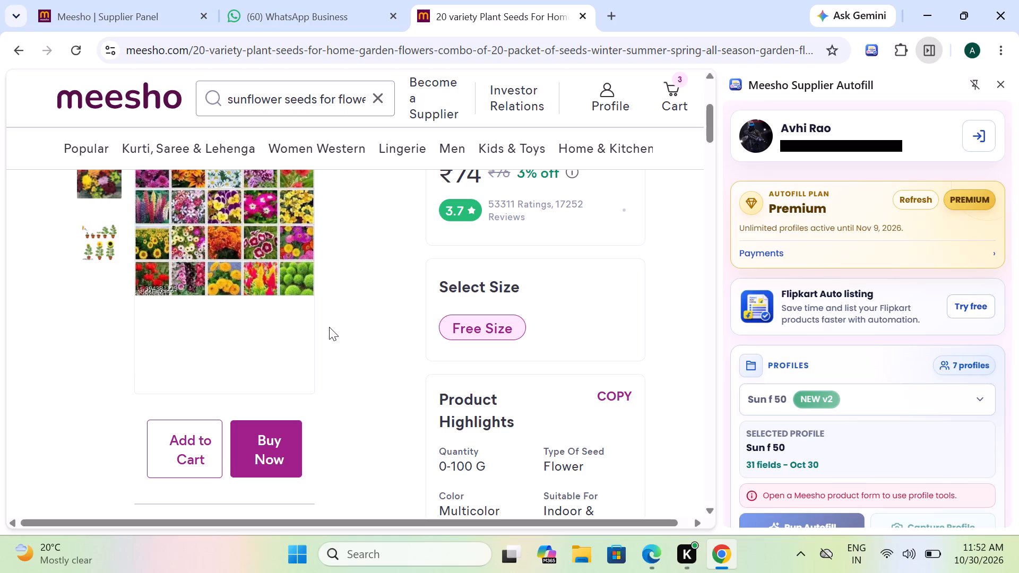
scroll(455, 370, down, 2)
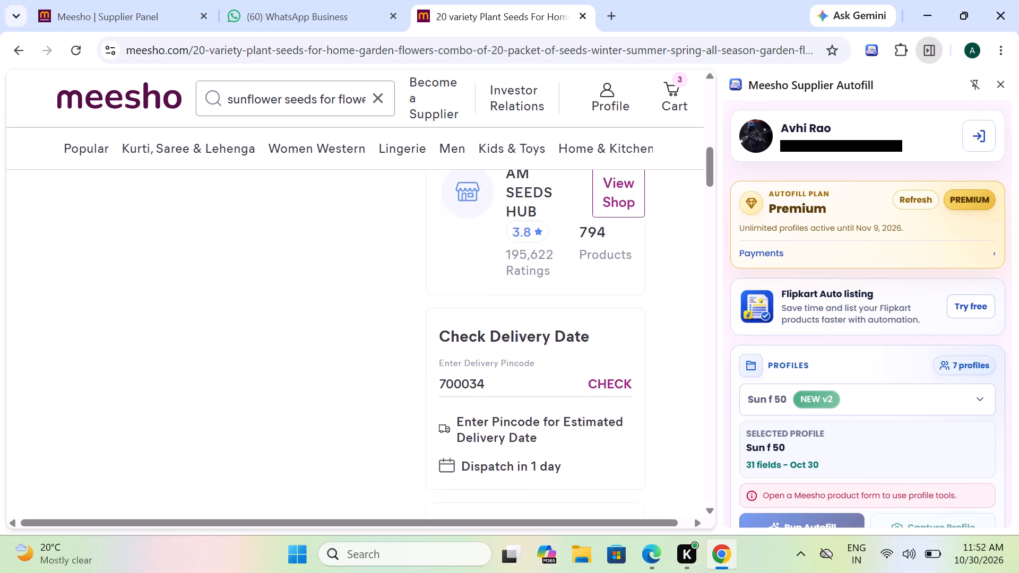
scroll(455, 367, down, 6)
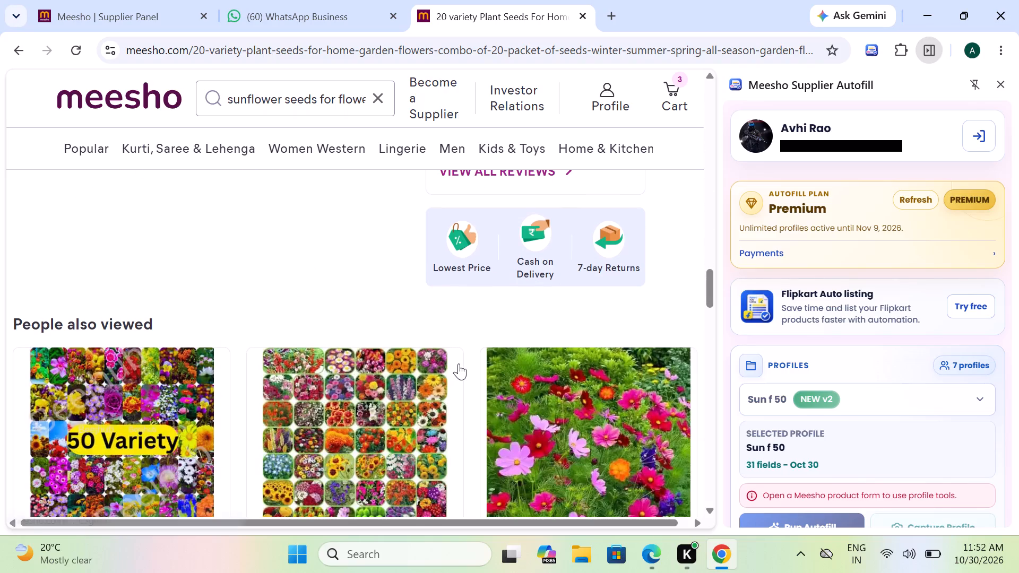
scroll(459, 363, down, 4)
scroll(460, 363, up, 8)
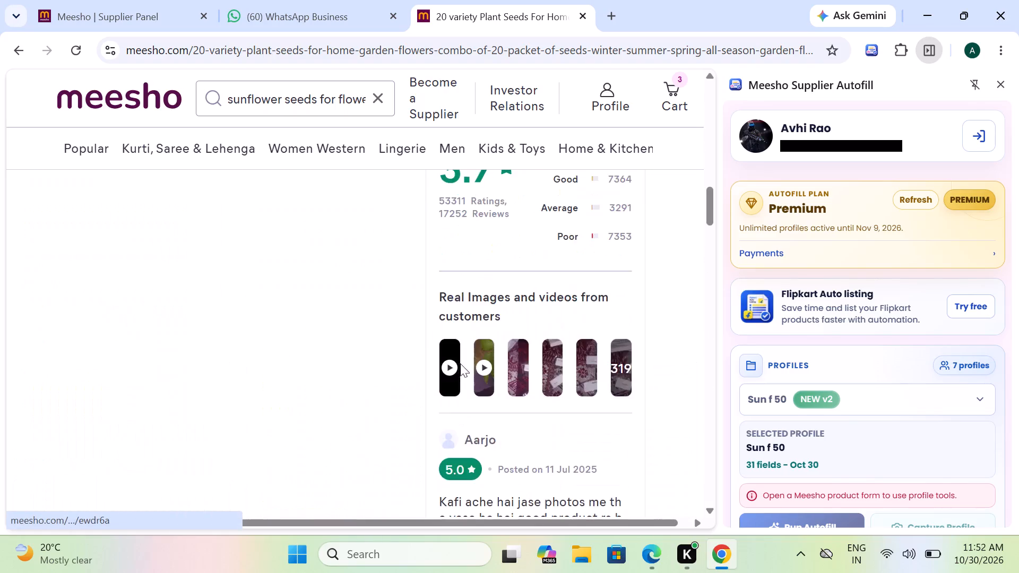
scroll(460, 363, up, 3)
scroll(460, 363, down, 3)
scroll(460, 363, up, 1)
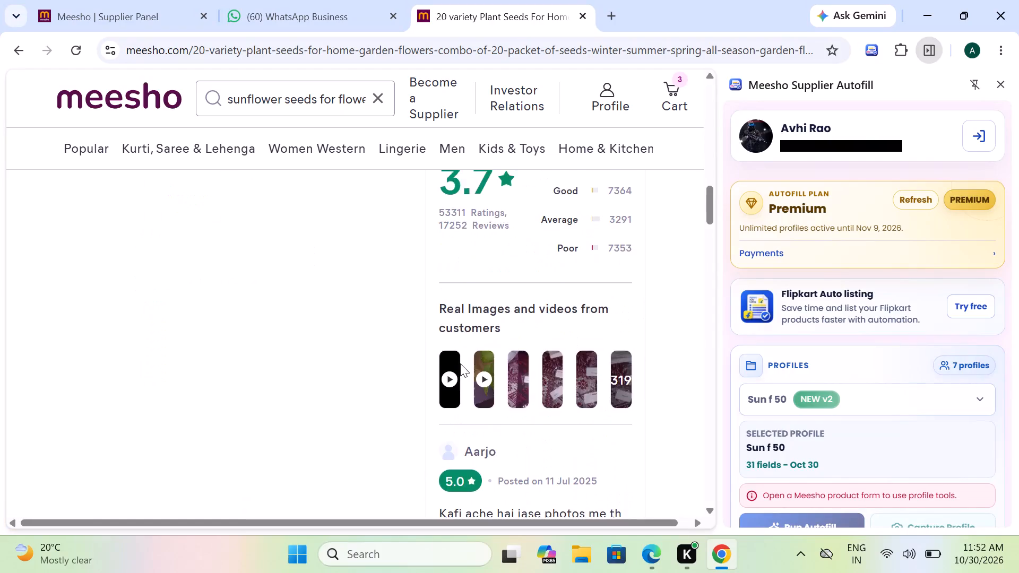
scroll(460, 363, up, 4)
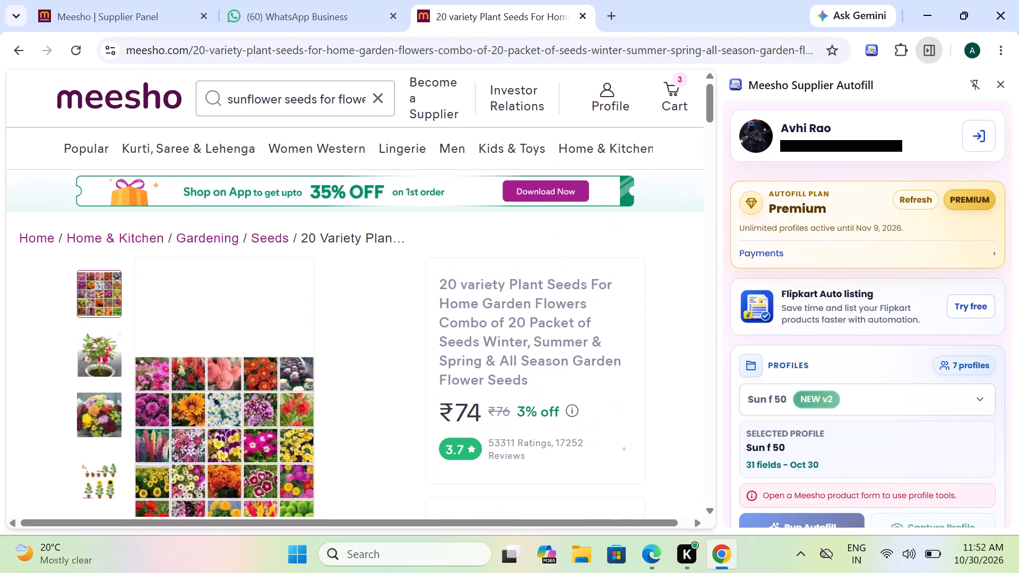
scroll(460, 363, up, 3)
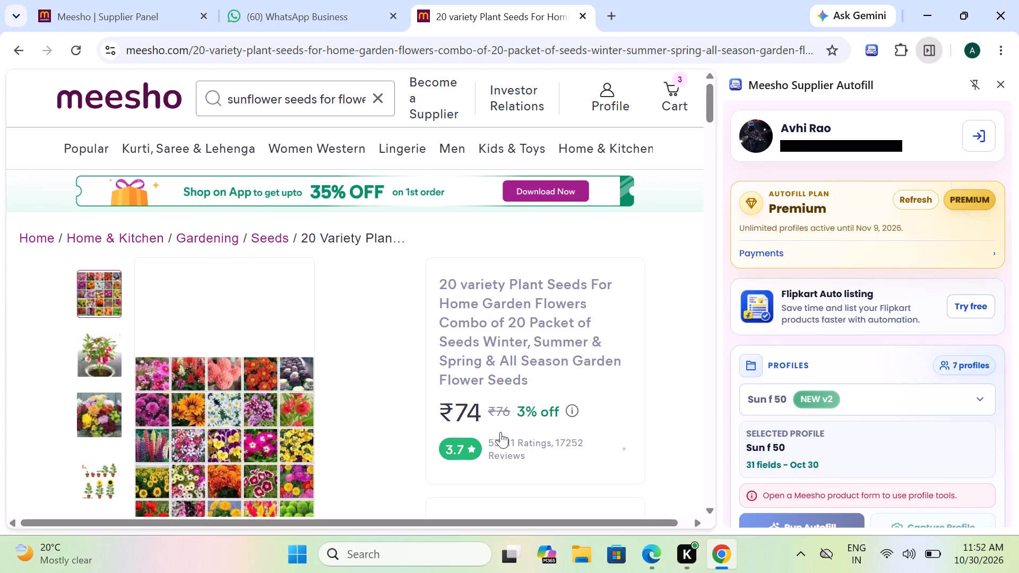
scroll(407, 319, down, 1)
Return to the Korean sunflower seeds listing and look through its similar products down to the end, comparing images, prices and ratings.
click(13, 44)
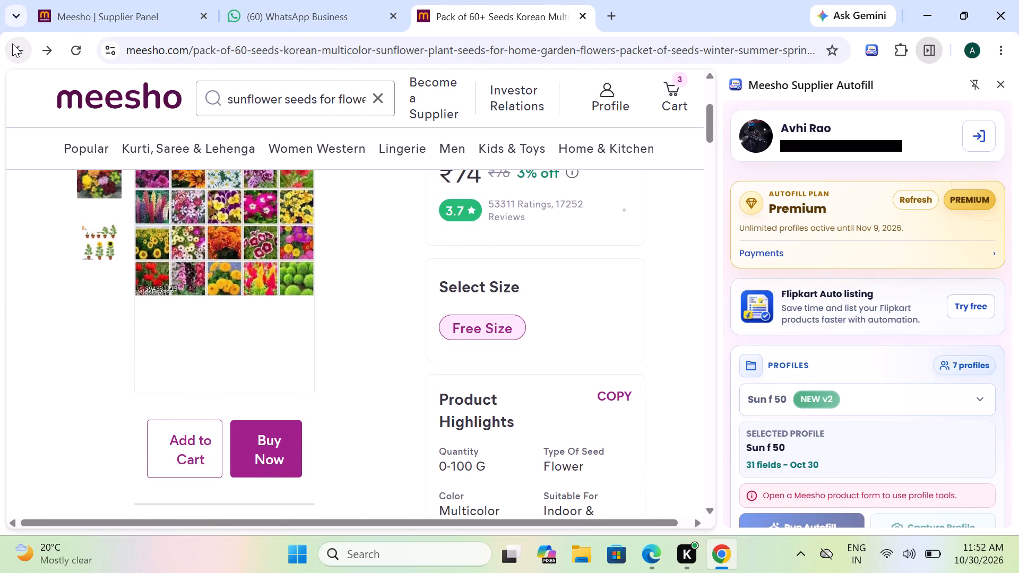
scroll(400, 288, down, 1)
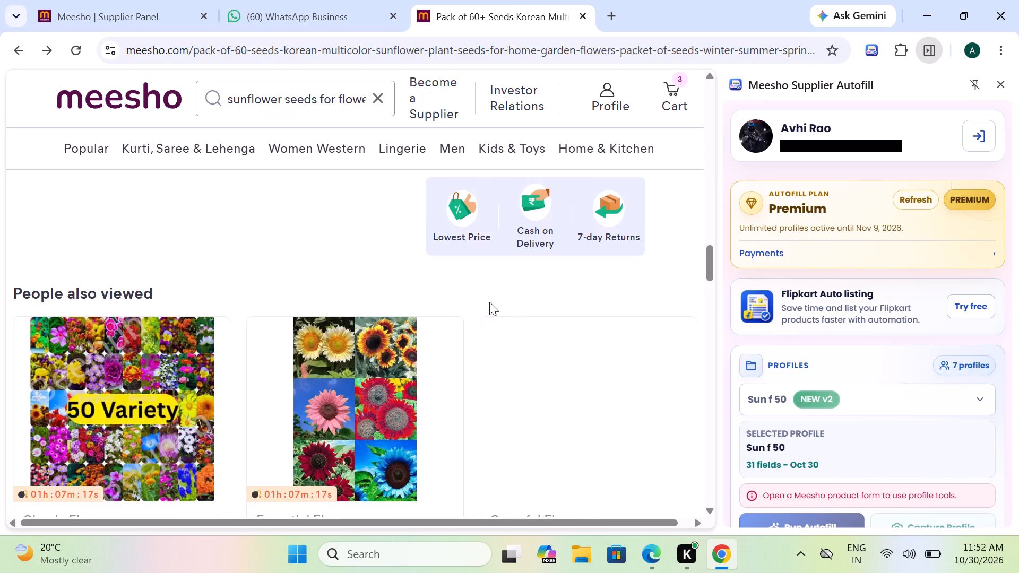
scroll(489, 302, down, 3)
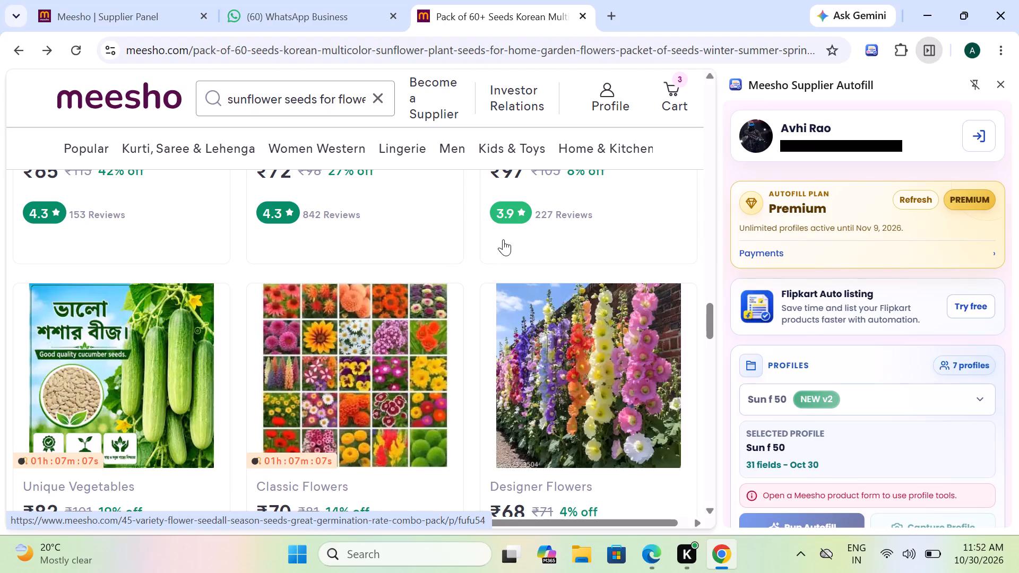
scroll(431, 271, down, 2)
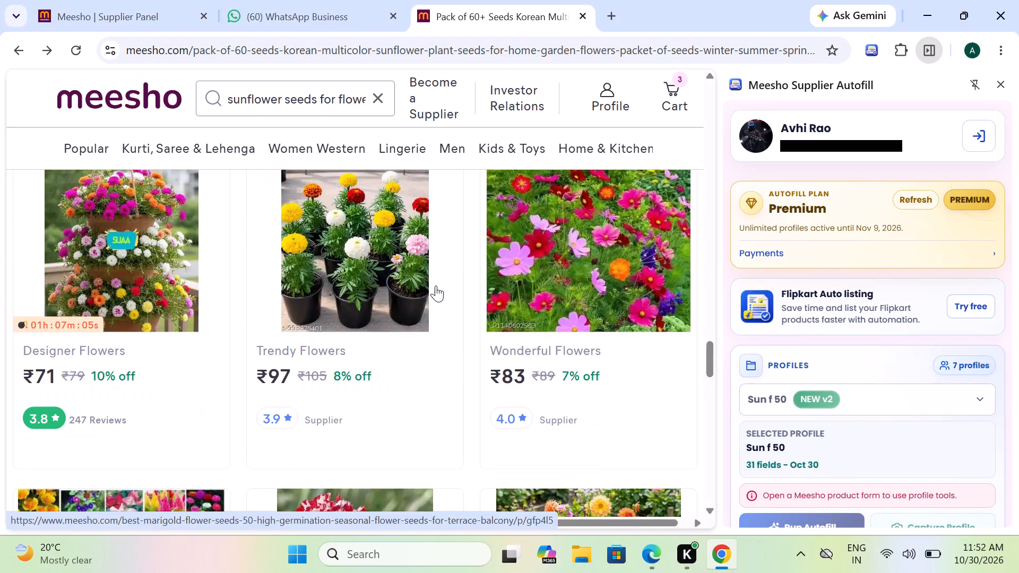
scroll(439, 290, down, 4)
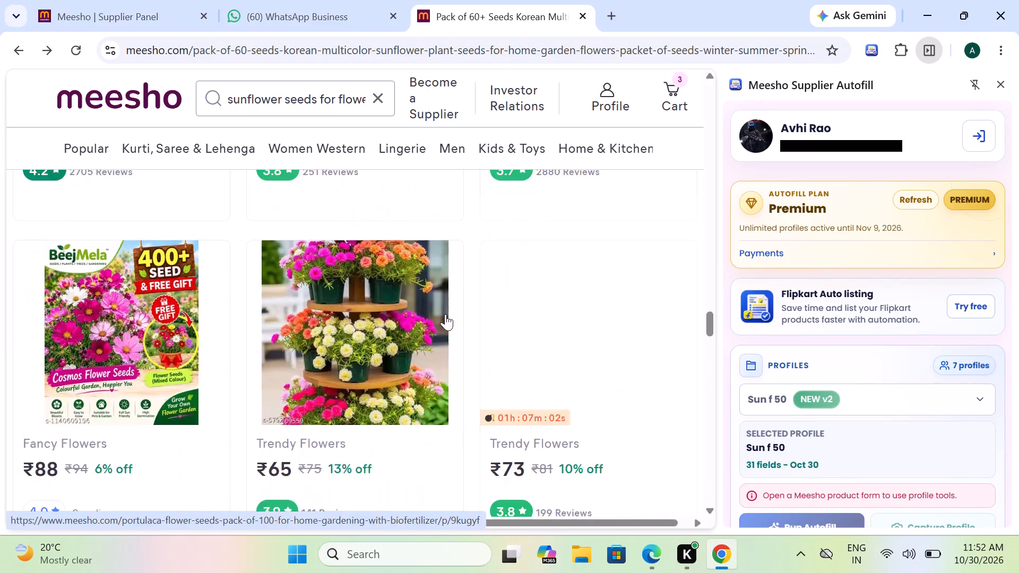
scroll(445, 314, down, 7)
scroll(445, 314, up, 2)
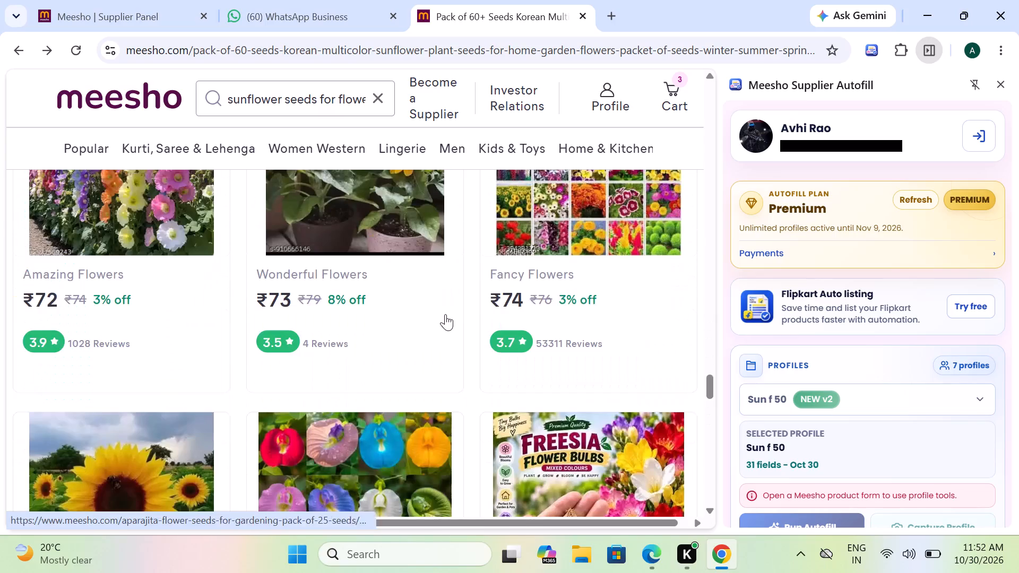
scroll(445, 314, down, 5)
scroll(445, 314, up, 3)
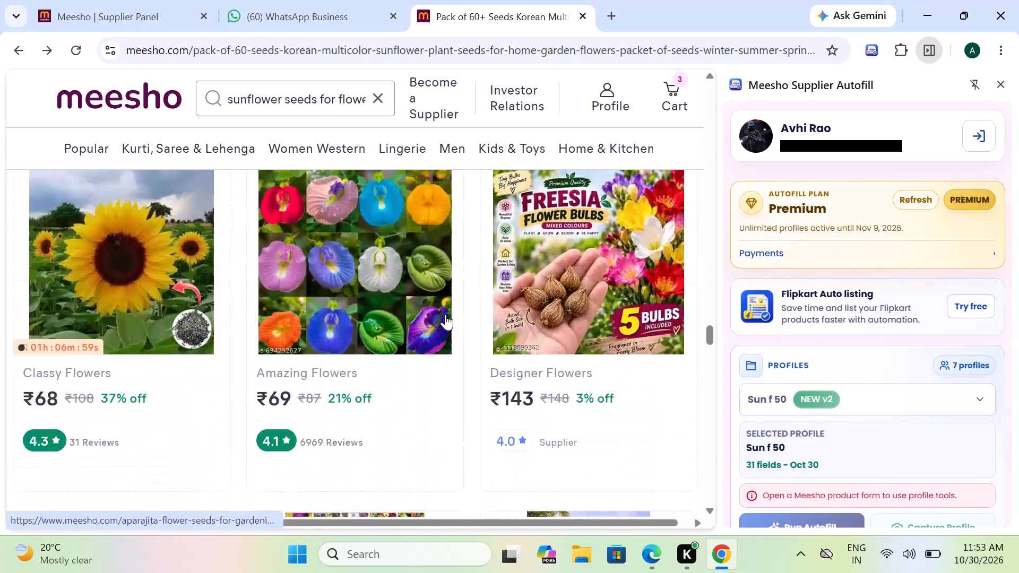
scroll(445, 314, down, 2)
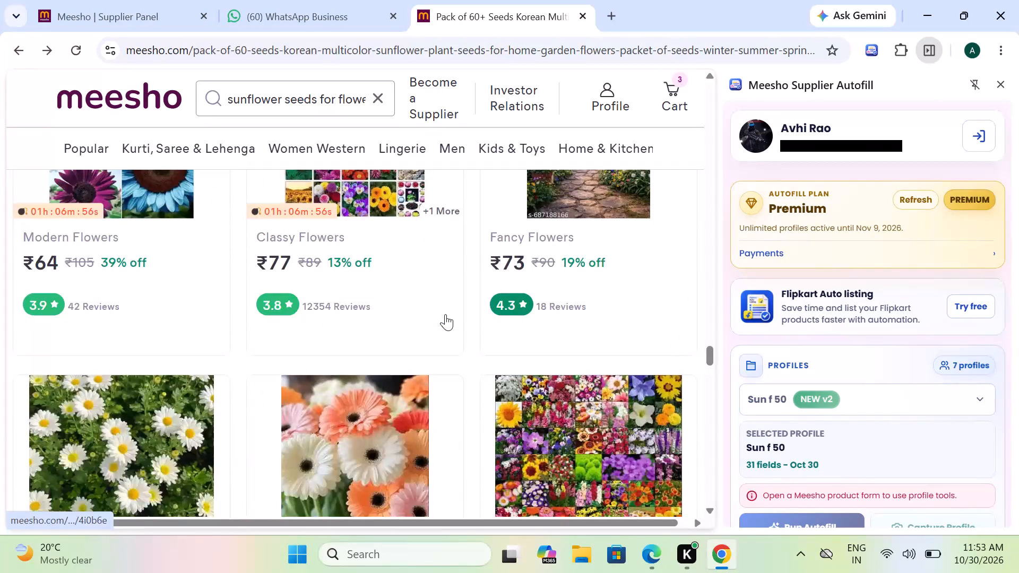
scroll(445, 314, down, 4)
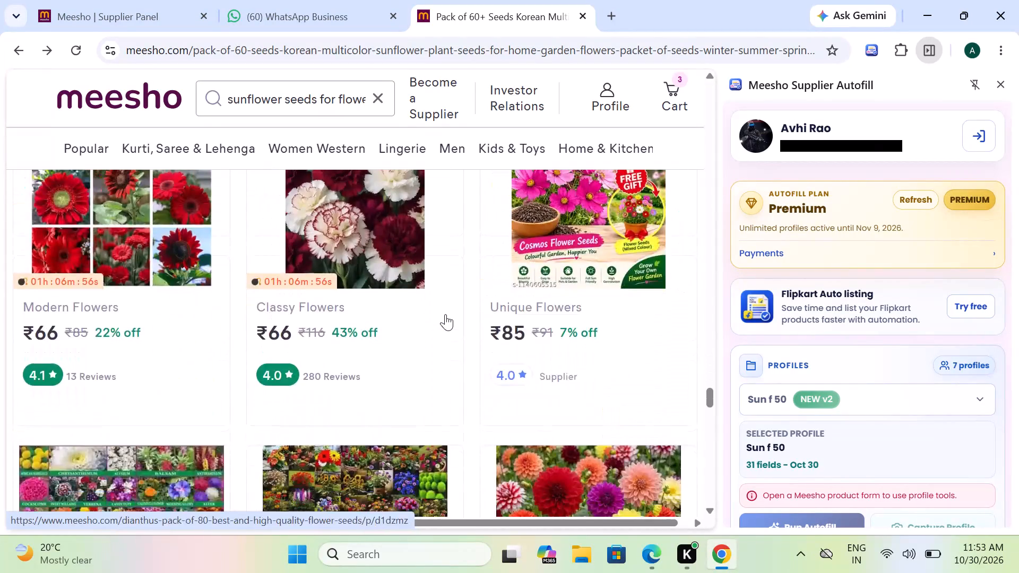
scroll(445, 314, down, 7)
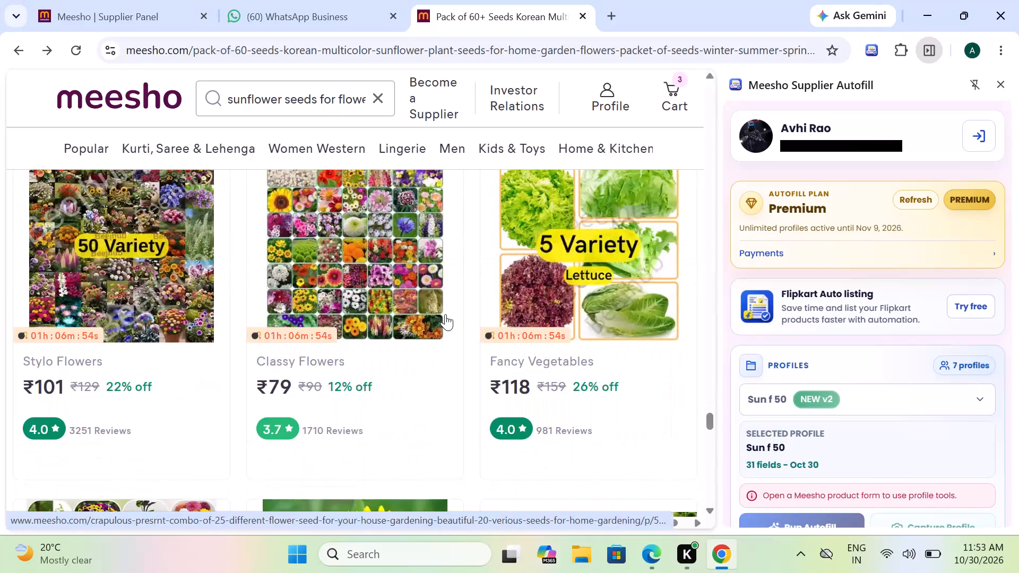
scroll(445, 314, down, 5)
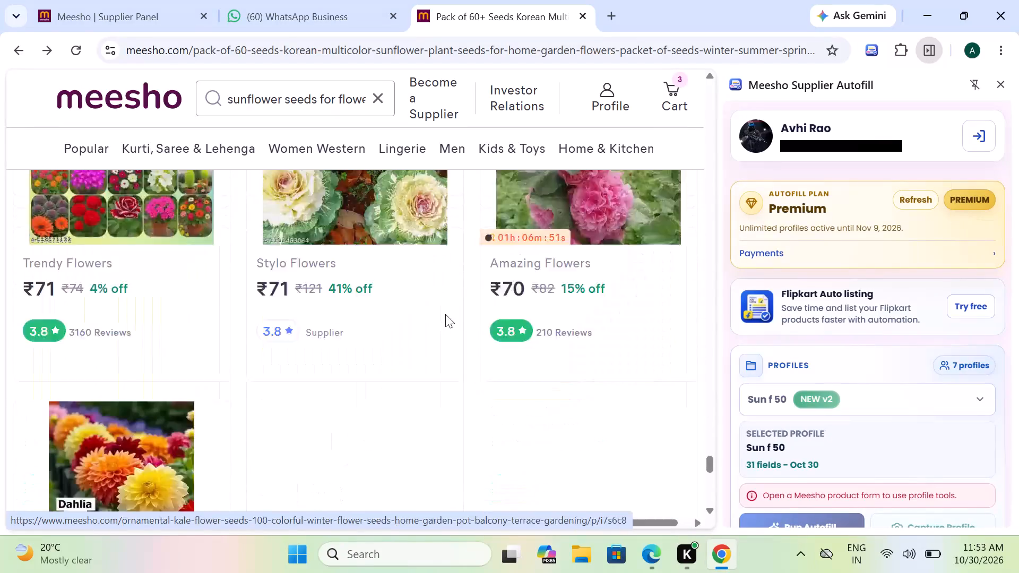
scroll(445, 314, down, 6)
Recheck the similar flower seed products from the end of the list back up to the start of "People also viewed".
scroll(452, 318, up, 2)
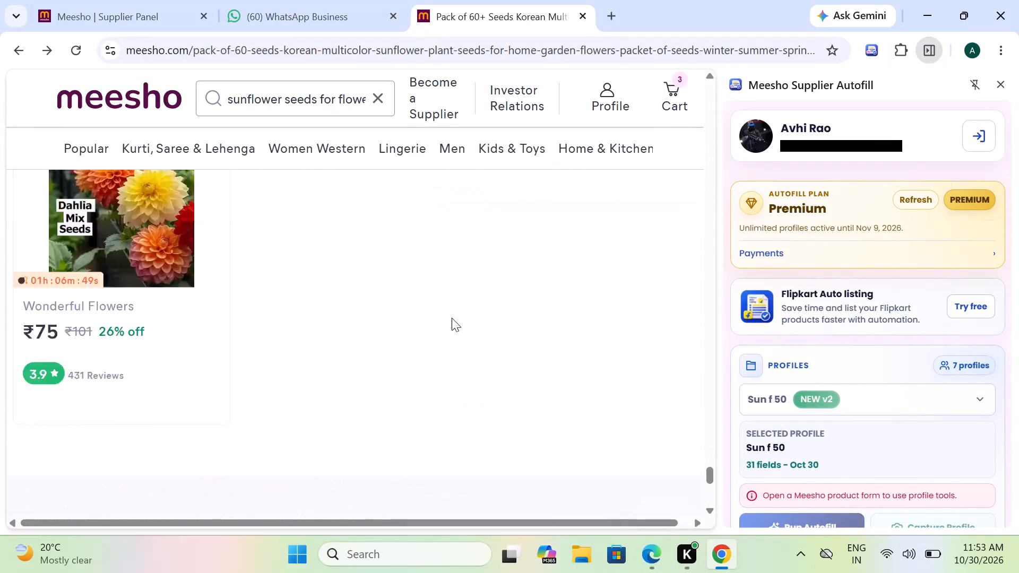
scroll(452, 318, up, 20)
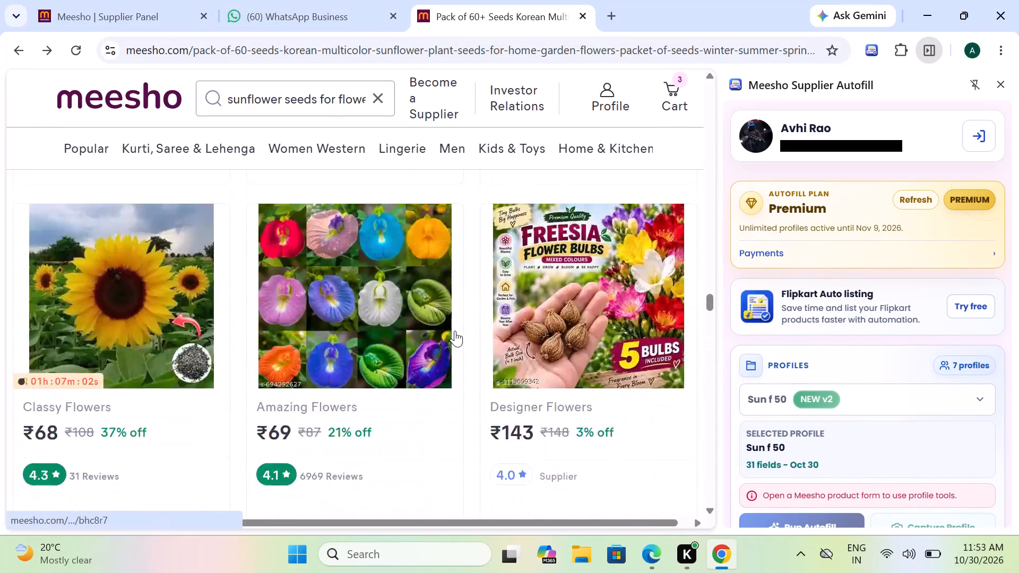
scroll(455, 331, up, 4)
scroll(455, 331, down, 4)
scroll(455, 331, up, 2)
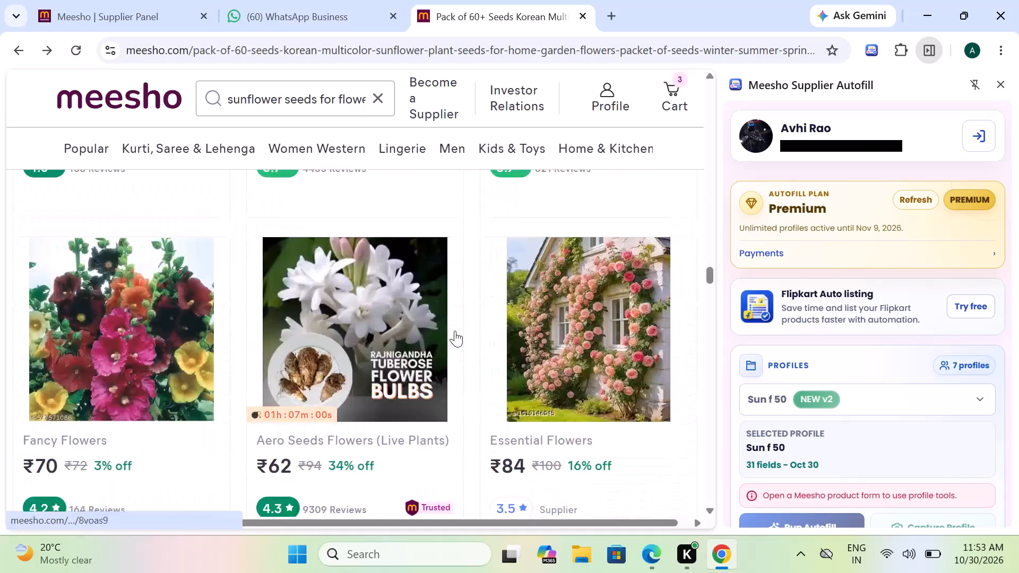
scroll(455, 331, up, 10)
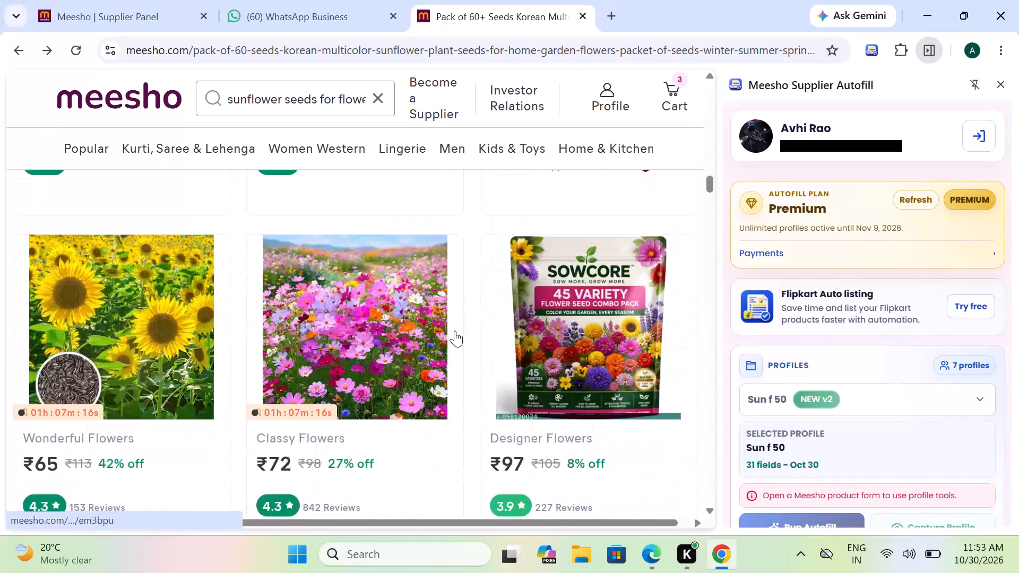
scroll(455, 331, up, 1)
scroll(455, 331, down, 2)
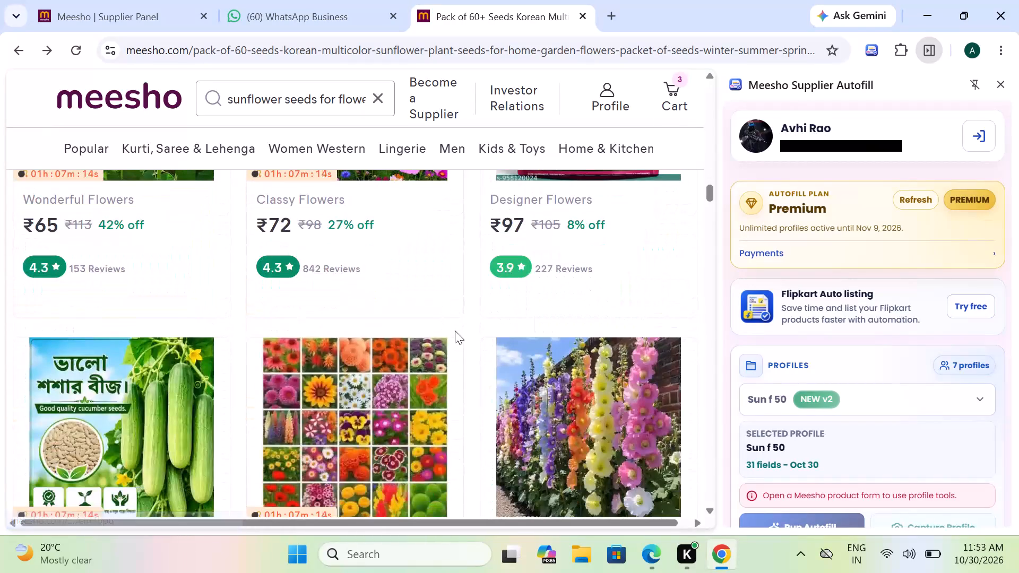
scroll(455, 331, up, 1)
scroll(280, 348, up, 2)
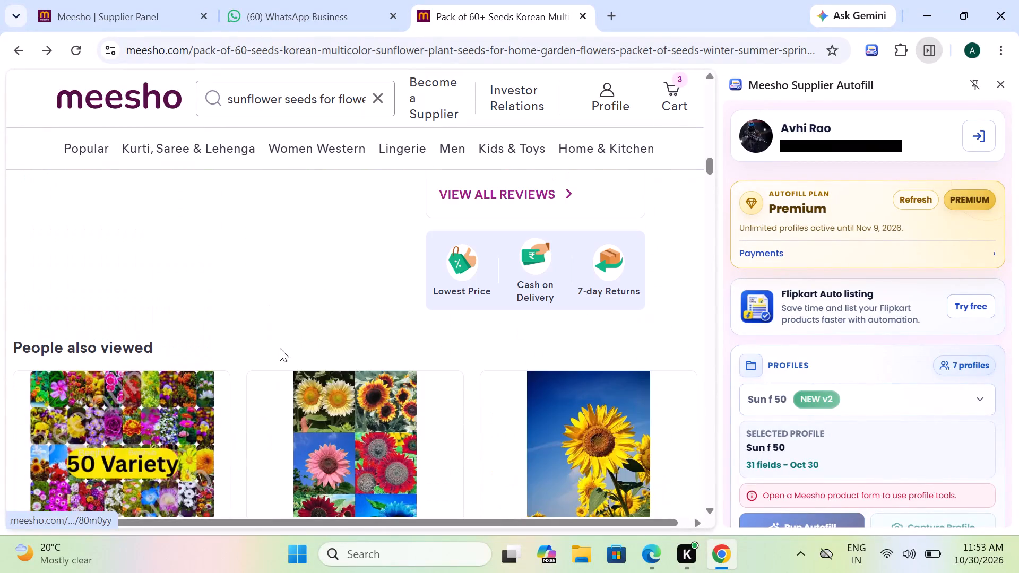
Go back from the Korean sunflower listing, past the 30-seed planting listing, to the "Sunflower flower seeds pack of 20" listing.
scroll(542, 433, down, 1)
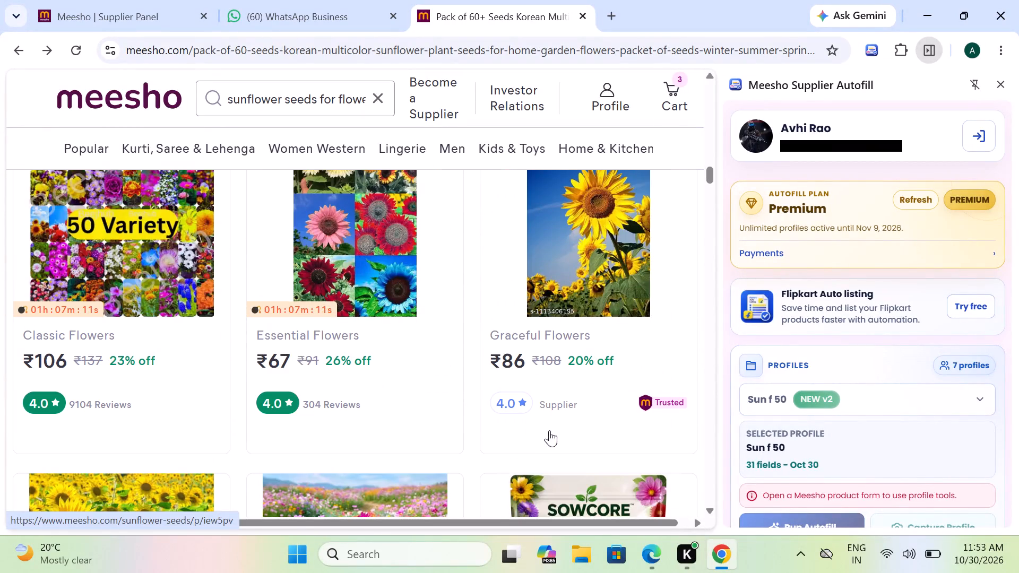
scroll(509, 340, up, 8)
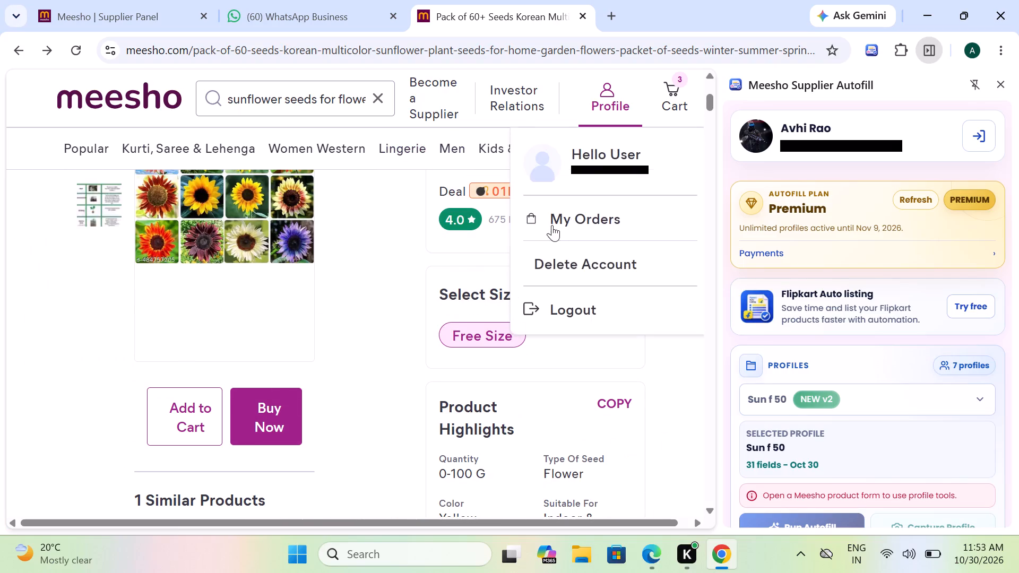
scroll(507, 225, up, 4)
scroll(353, 389, up, 4)
click(20, 46)
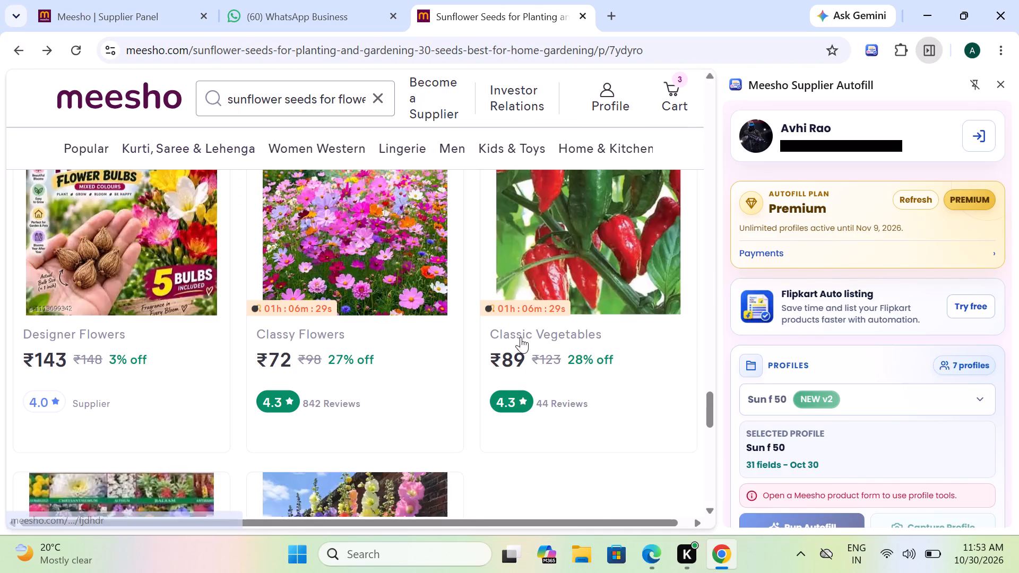
scroll(521, 337, up, 14)
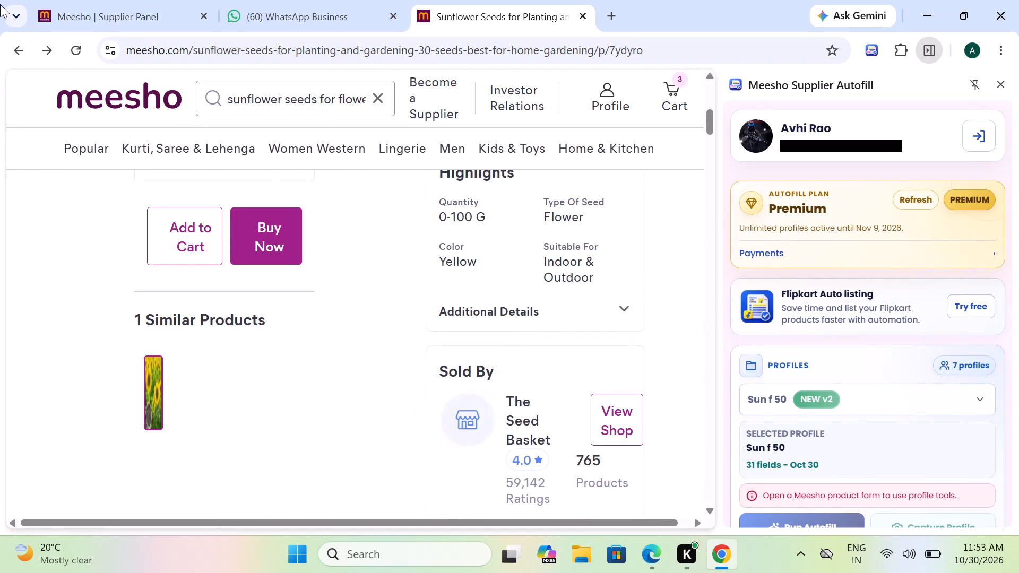
click(7, 52)
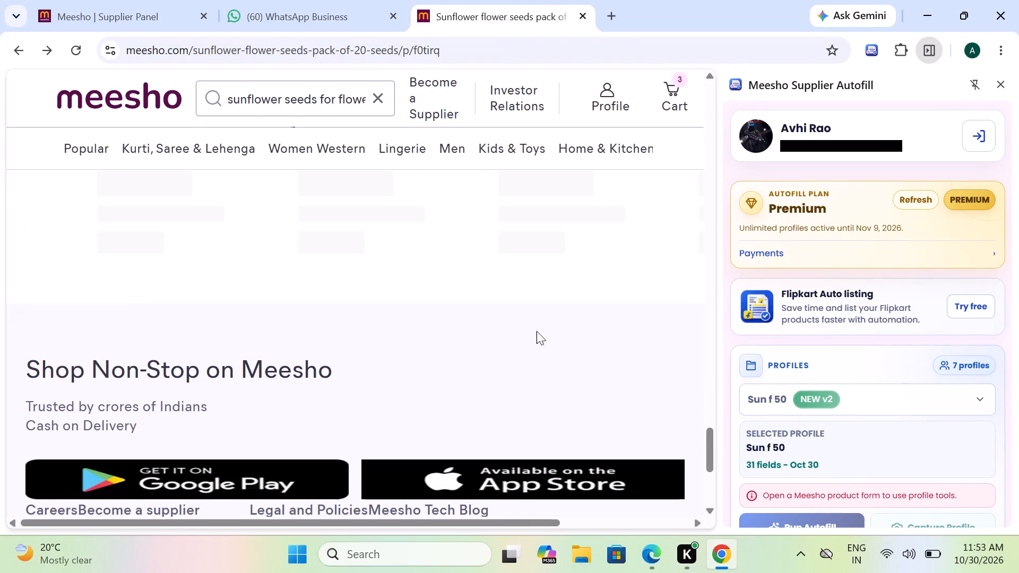
Browse the similar products of the pack-of-20 listing, comparing sunflower seed images, prices and ratings.
scroll(612, 386, down, 1)
scroll(612, 386, up, 2)
scroll(610, 389, down, 1)
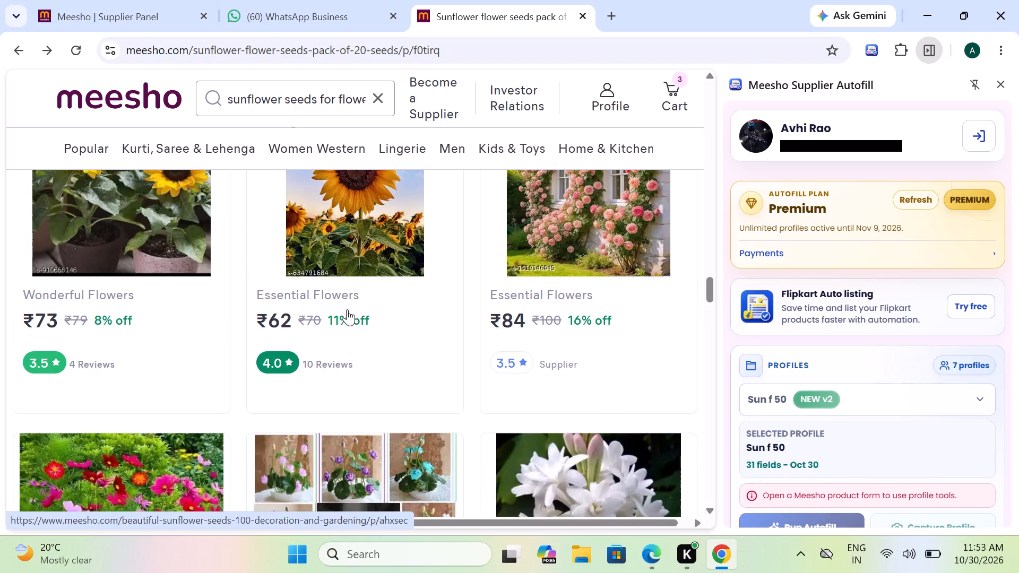
scroll(362, 315, down, 3)
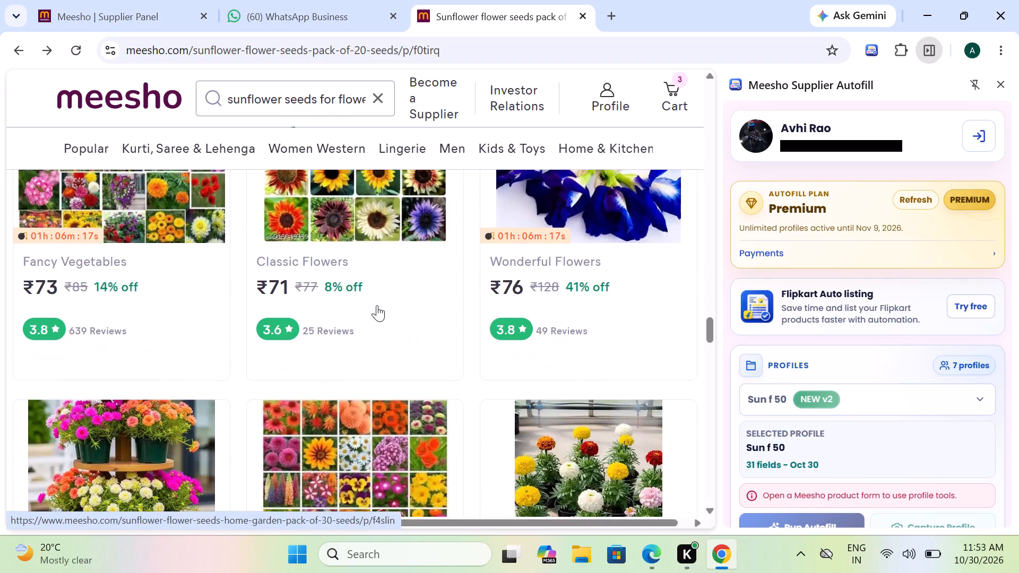
scroll(378, 304, down, 2)
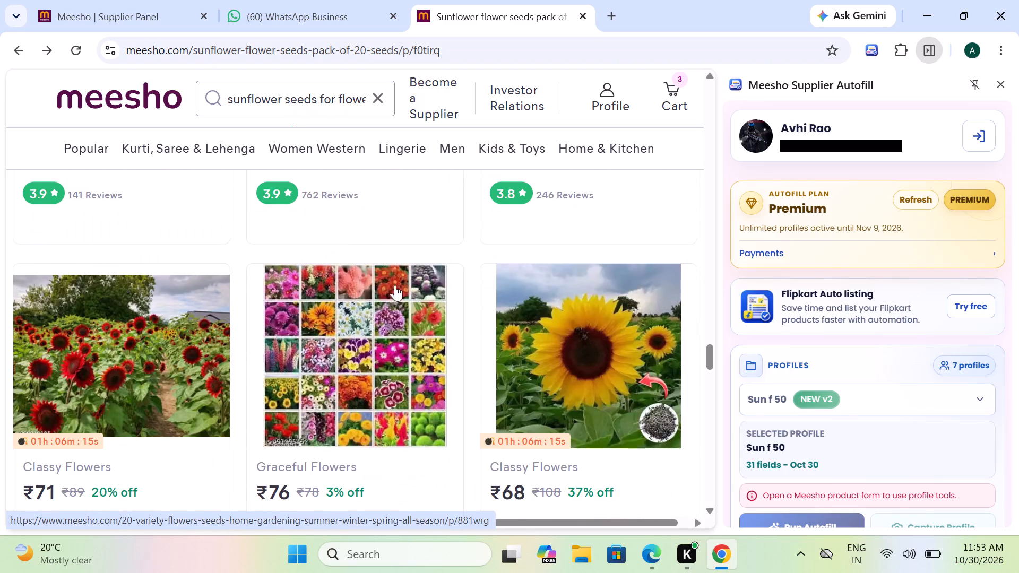
scroll(397, 285, down, 1)
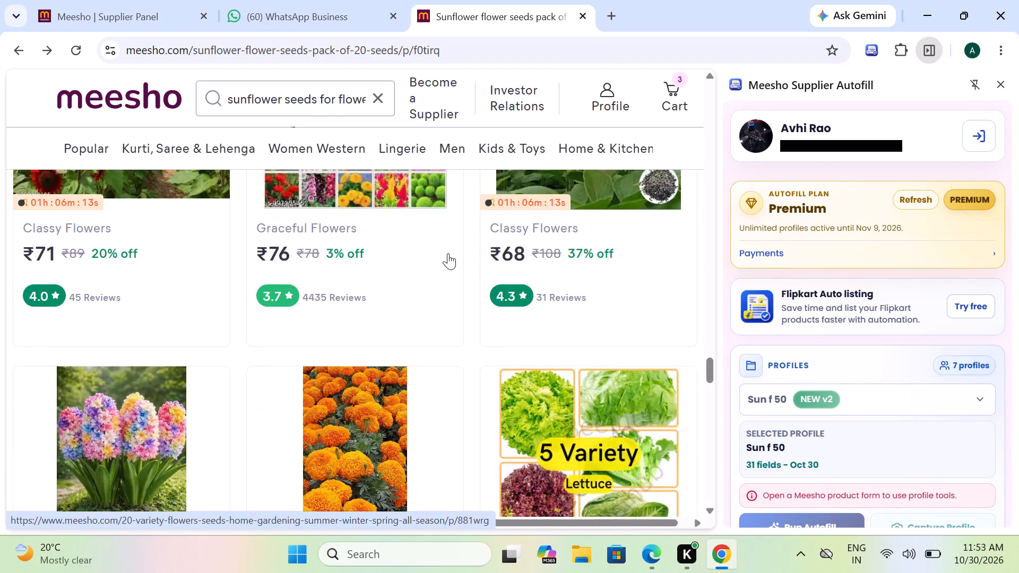
scroll(506, 248, up, 1)
Copy the title of the "Sun flowers best quality seeds like + Garden & Home" listing into the catalog's product name, ending it "Pack of 50+".
click(601, 349)
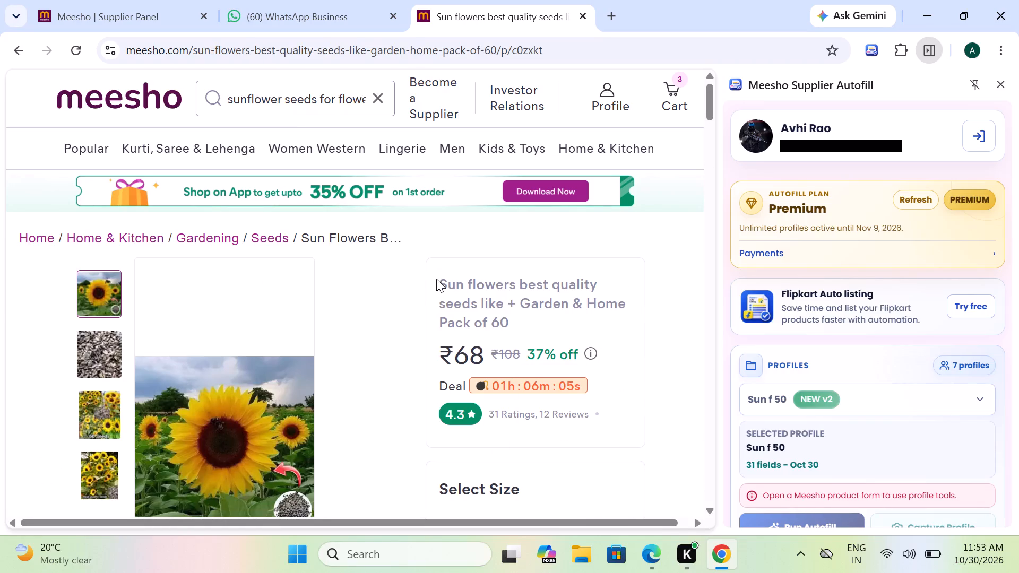
drag(436, 279, 533, 322)
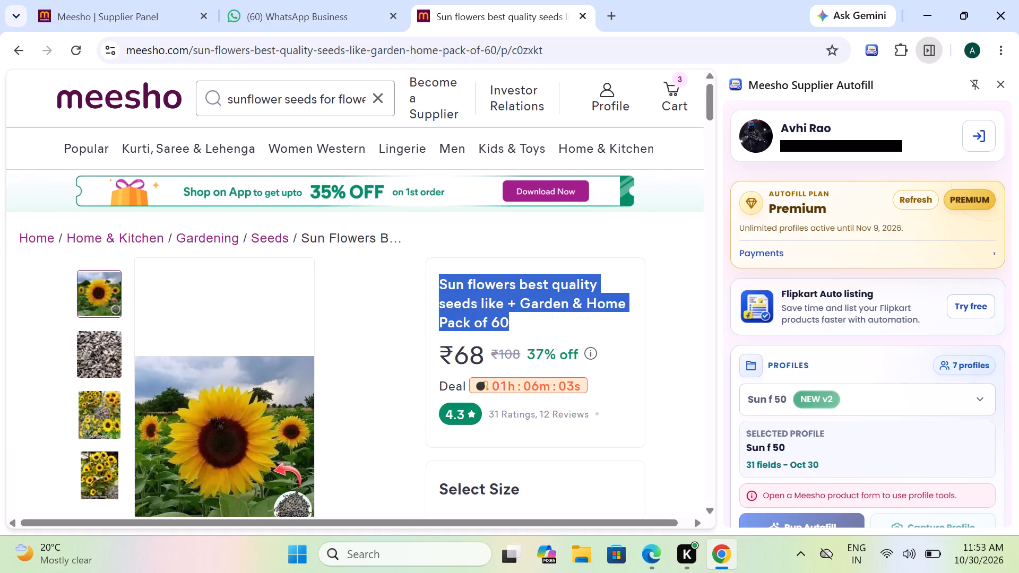
key(ctrl+c)
click(84, 19)
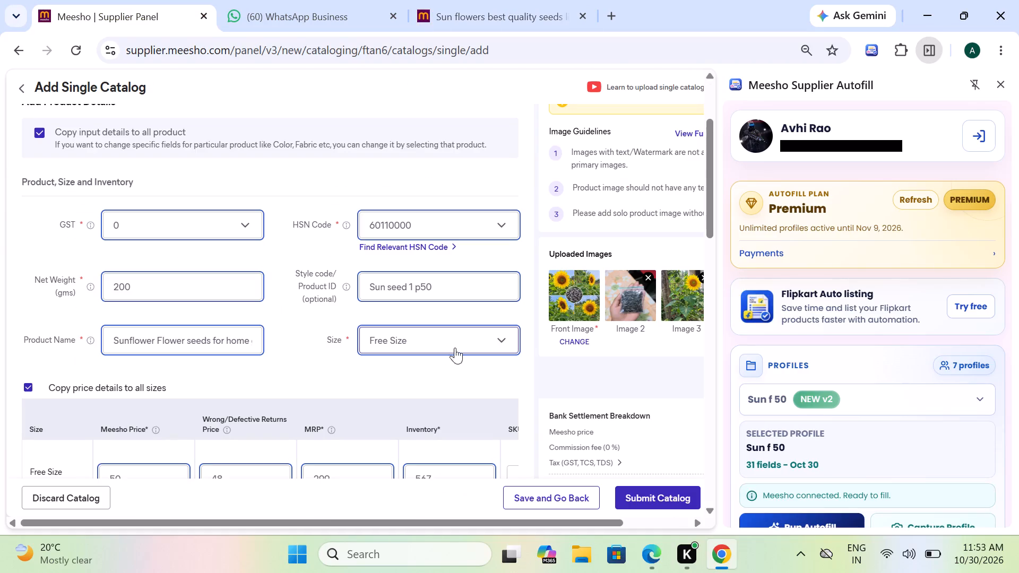
triple_click(218, 337)
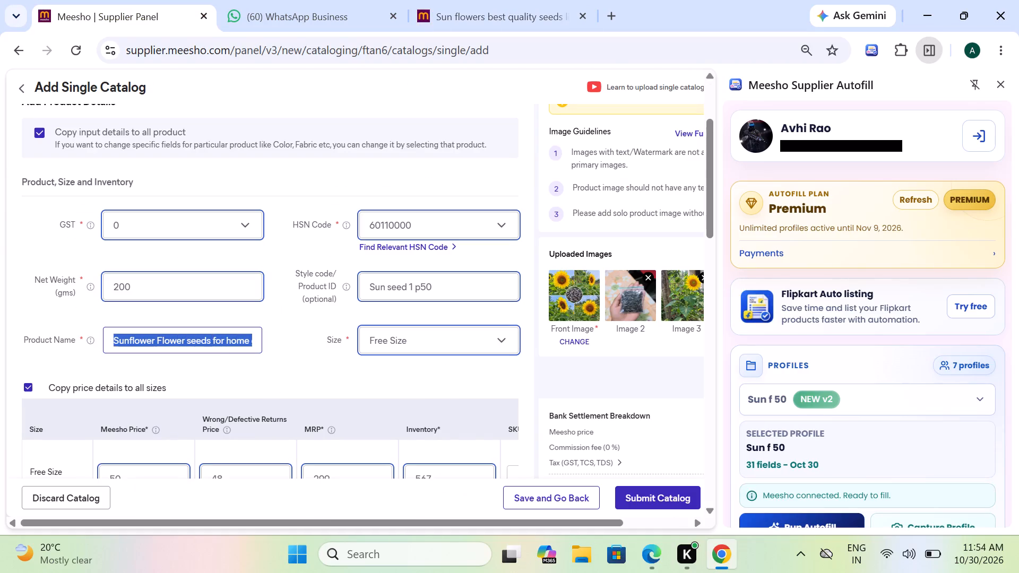
key(ctrl+v)
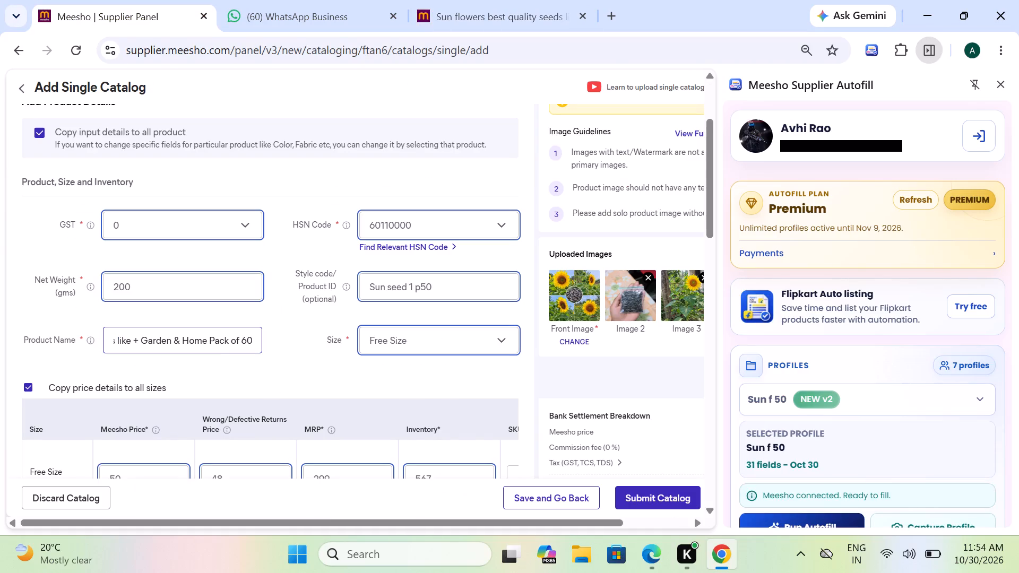
key(BackSpace)
key(BackSpace)
text(50)
key(Return)
key(Return)
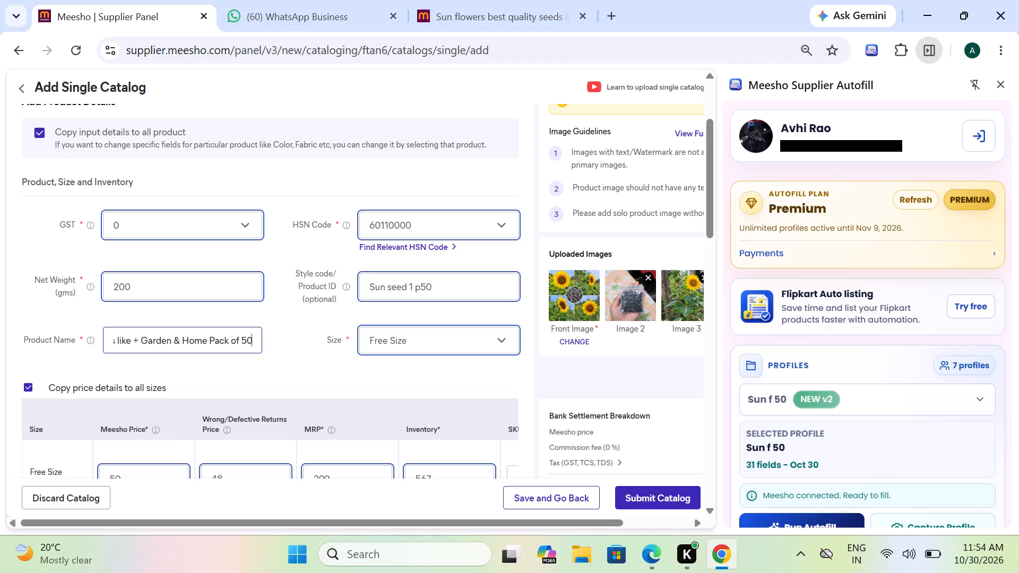
key(shift+plus)
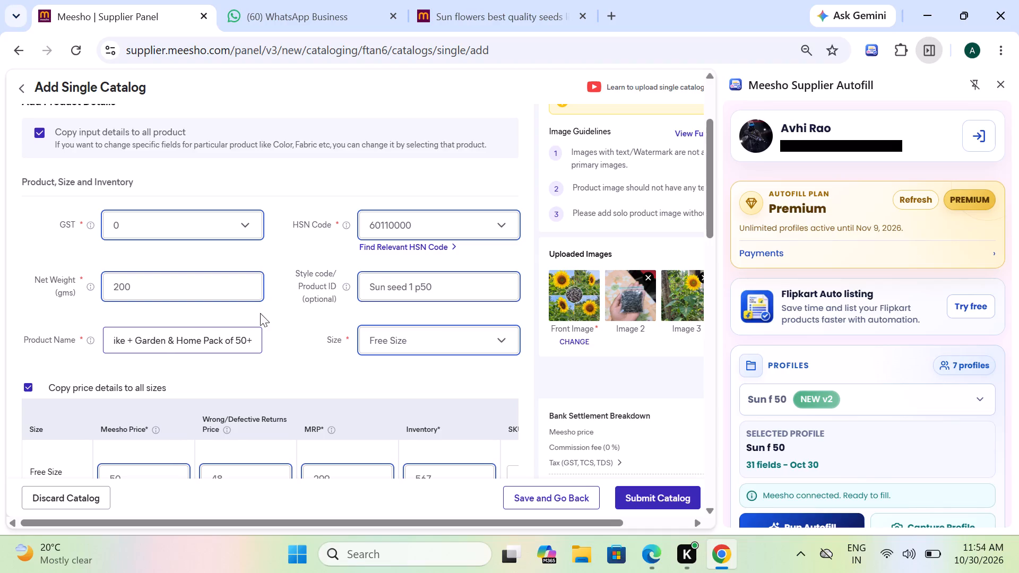
Change the catalog's style code to "Sun seed 7 p50".
click(413, 285)
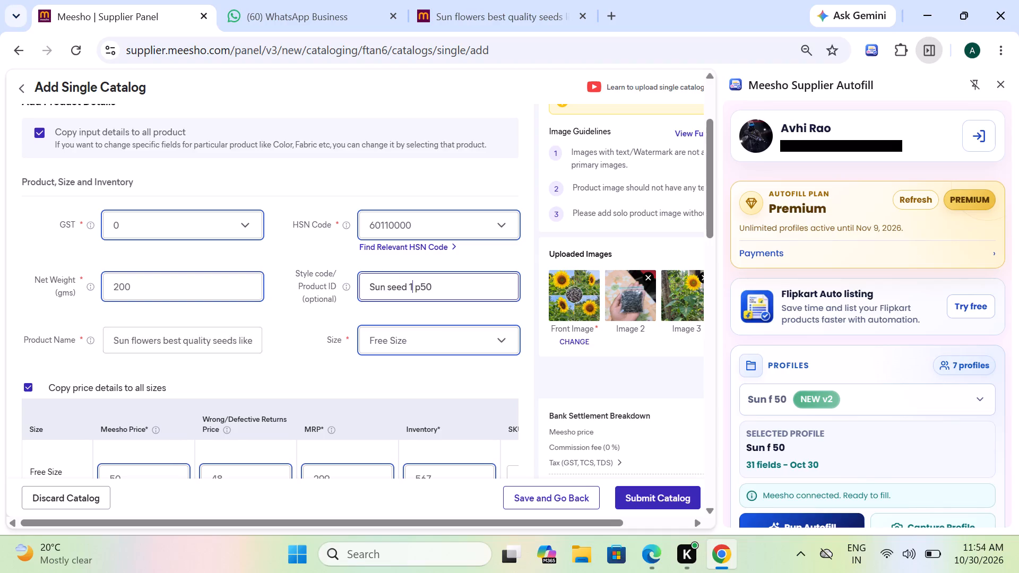
key(BackSpace)
key(7)
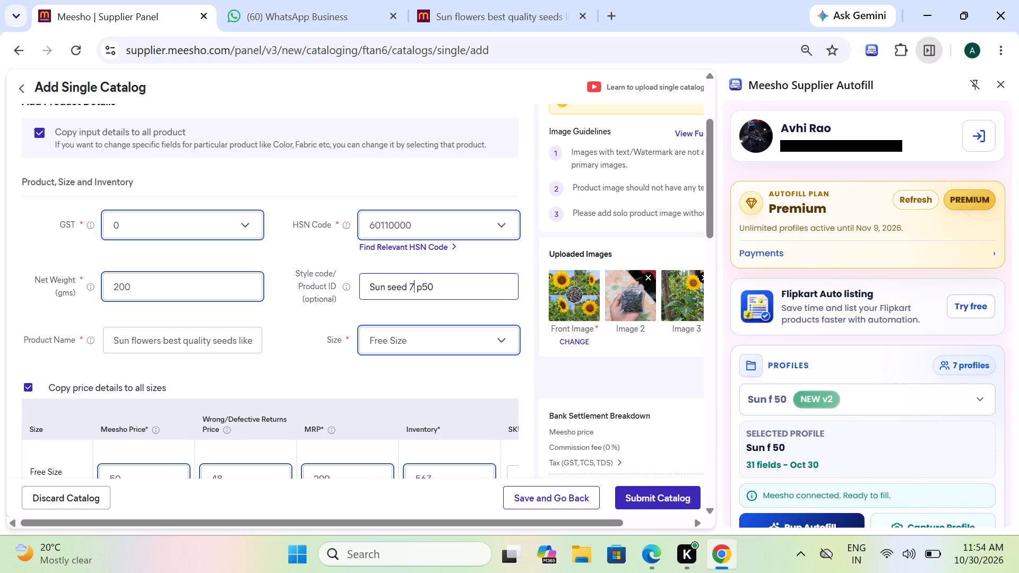
Review the remaining product details and submit the catalog for quality check, declaring that all products are not branded or illegal to sell.
scroll(471, 413, down, 4)
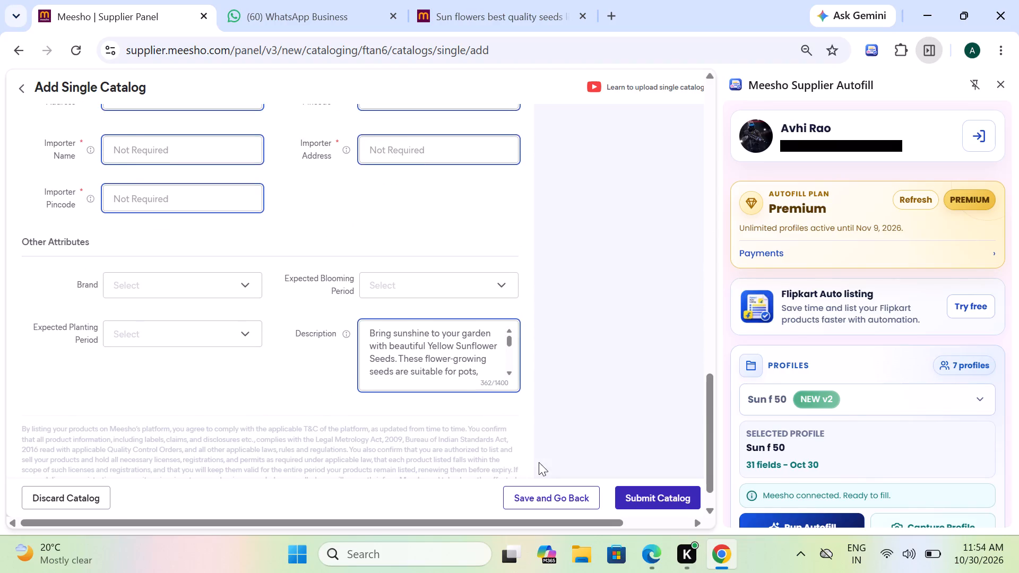
scroll(308, 246, up, 1)
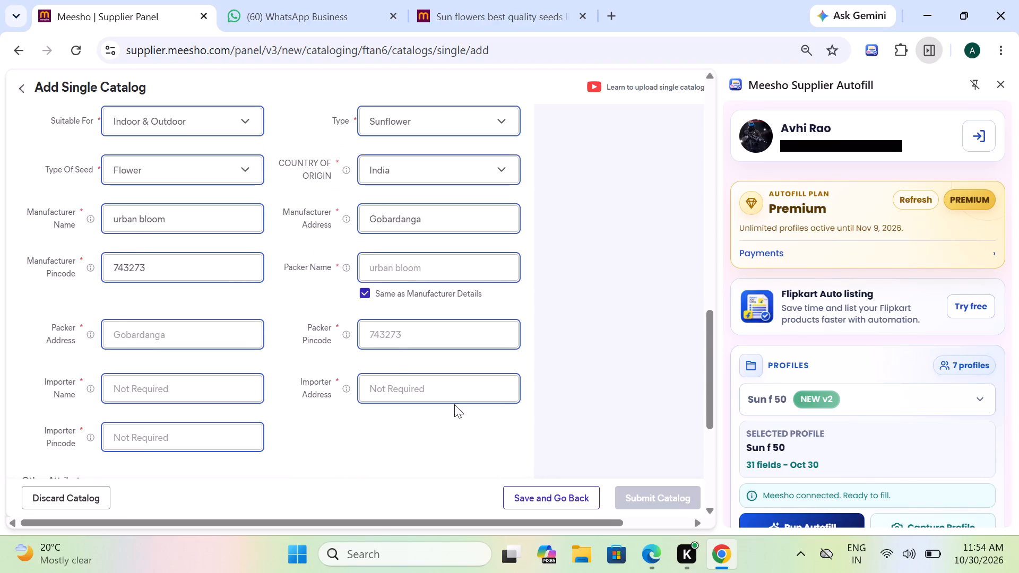
scroll(563, 421, up, 3)
scroll(567, 415, down, 4)
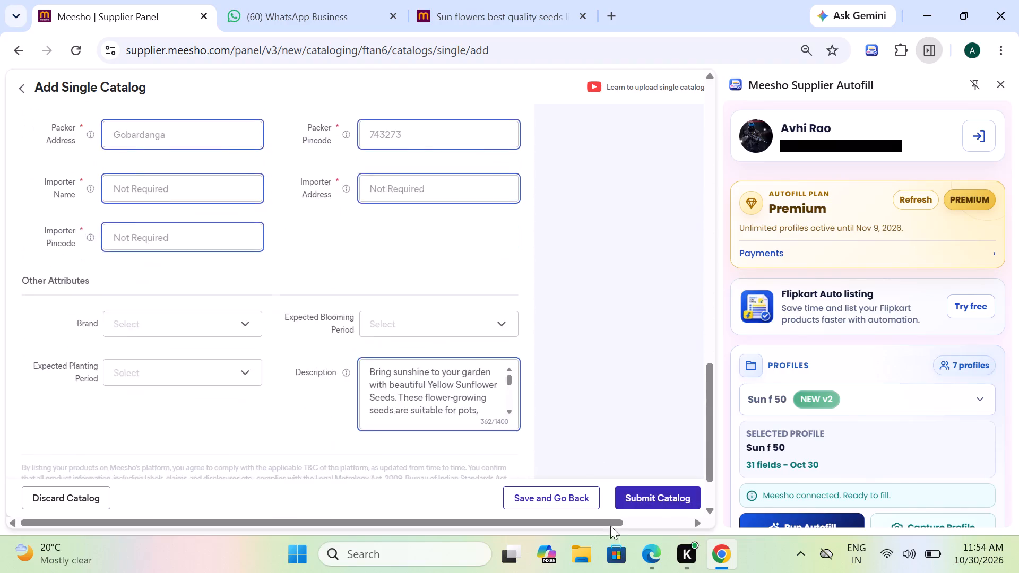
click(652, 495)
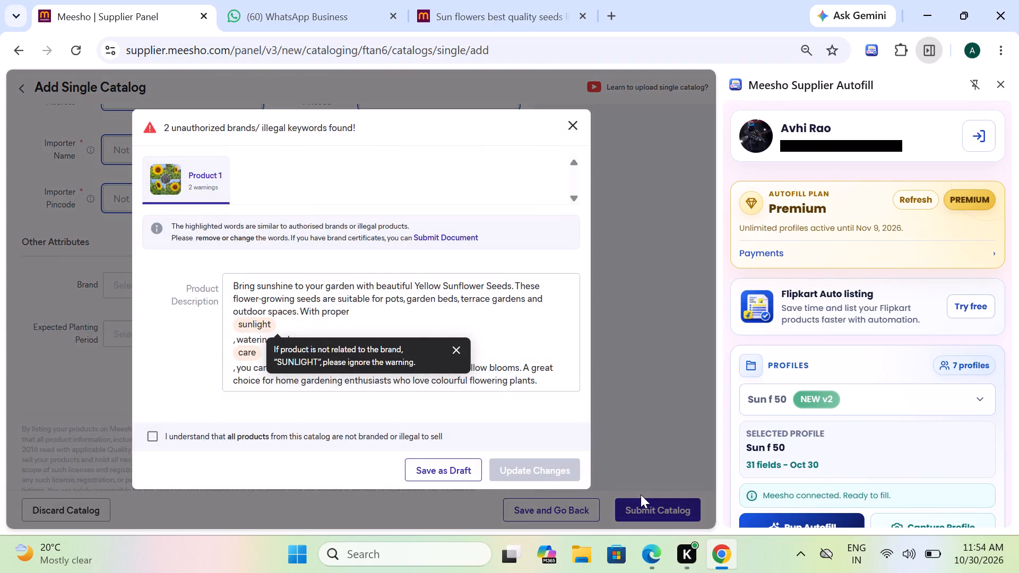
click(152, 435)
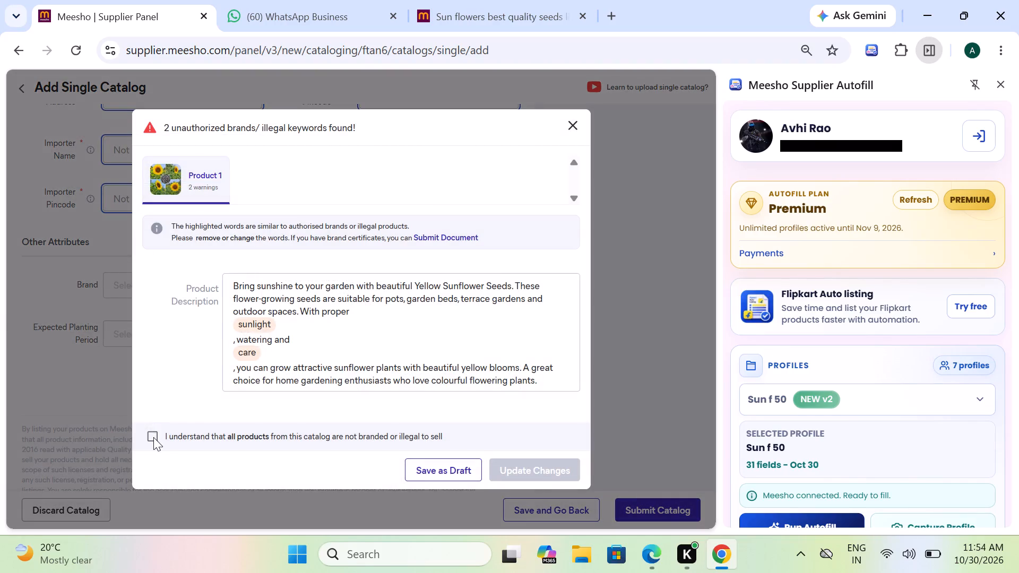
click(152, 438)
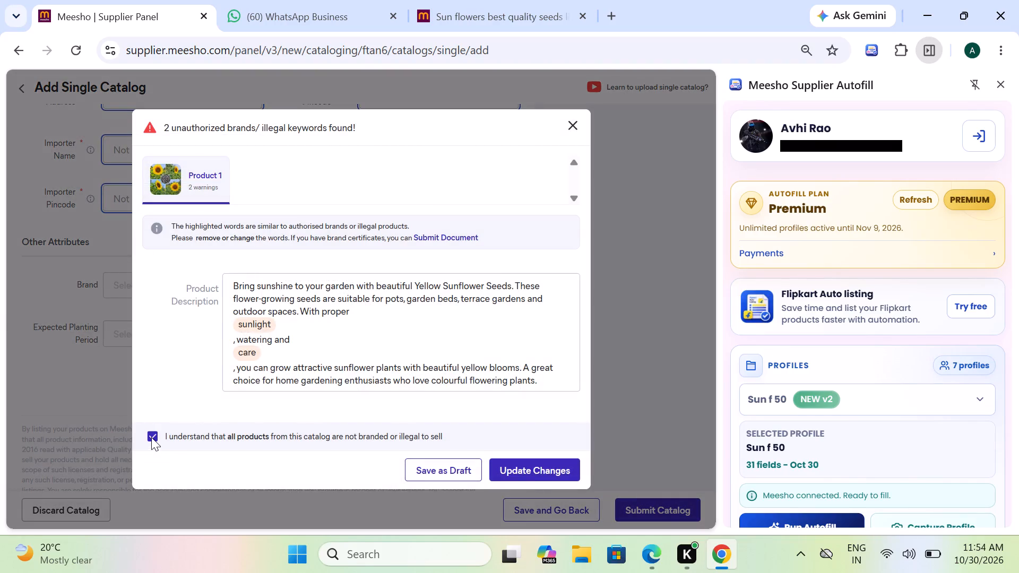
click(532, 468)
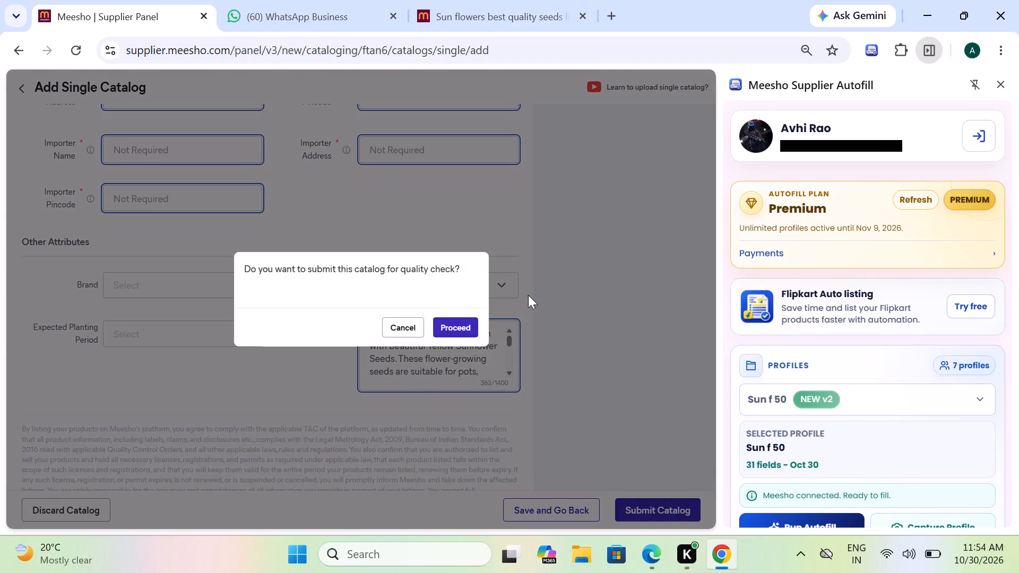
click(454, 332)
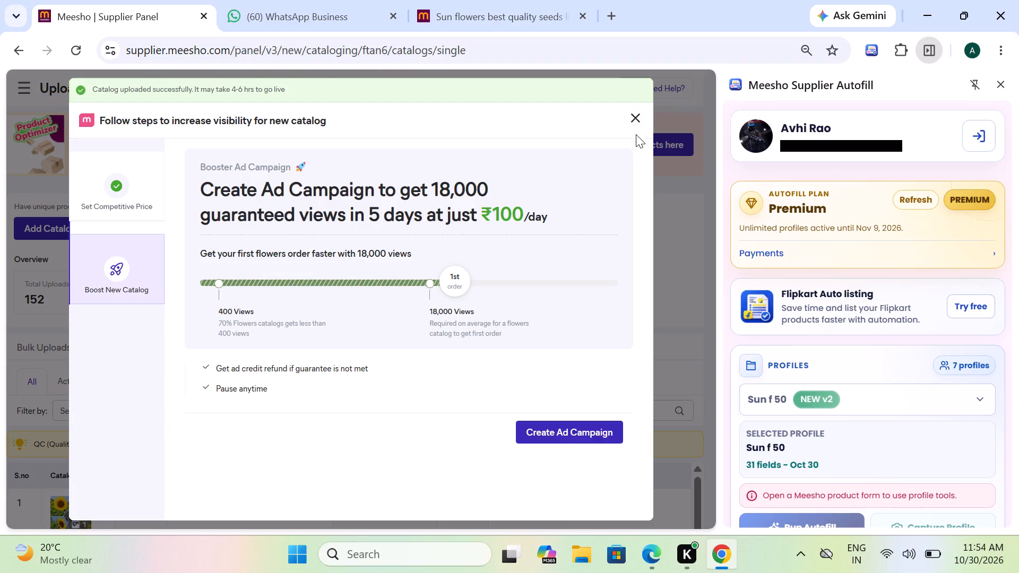
Start another single catalog in the Flowers seeds category with "WhatsApp Image 2026-10-30 at 10.40.42 AM (1).jpeg" as its front image.
click(639, 115)
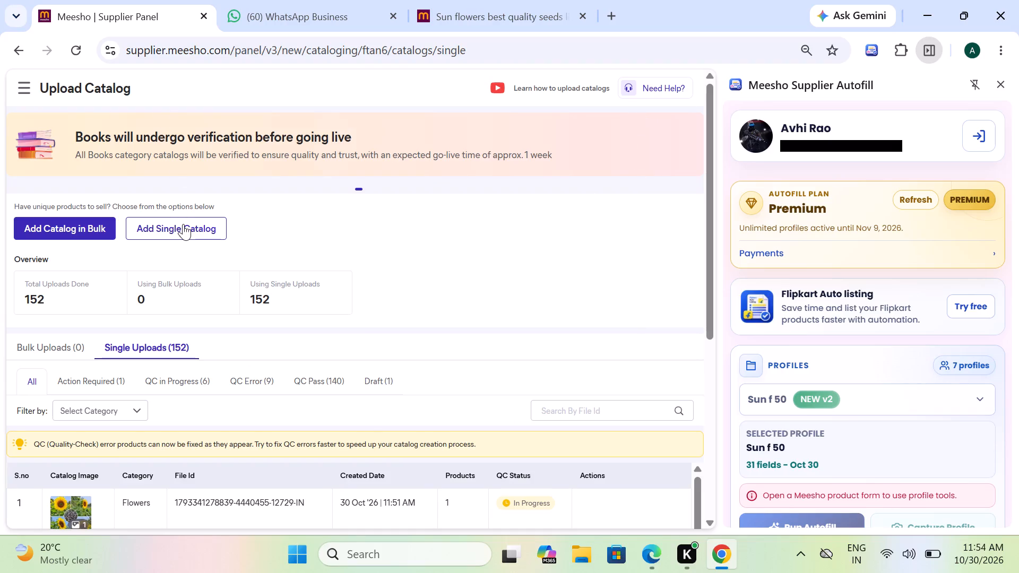
click(183, 224)
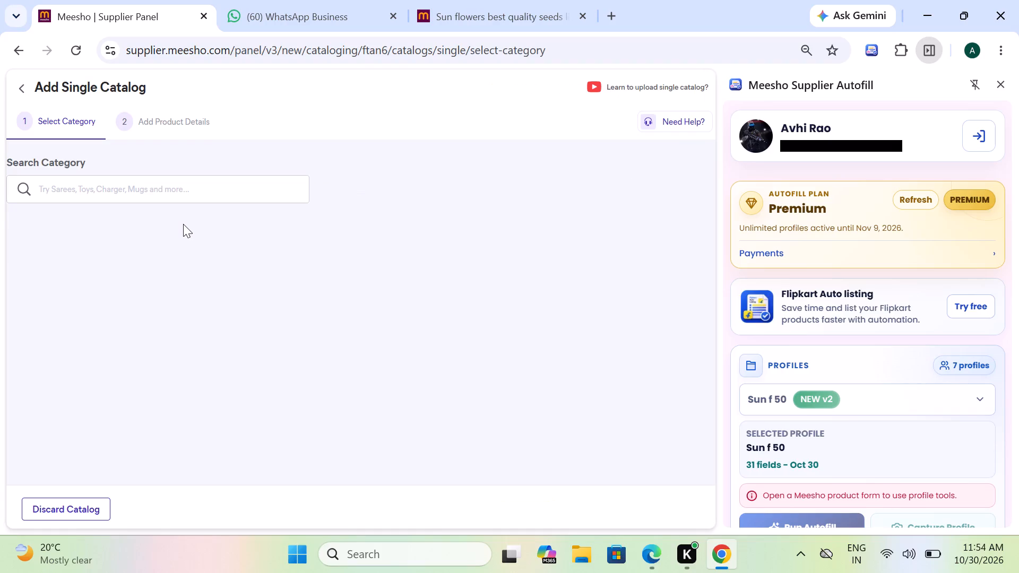
click(226, 233)
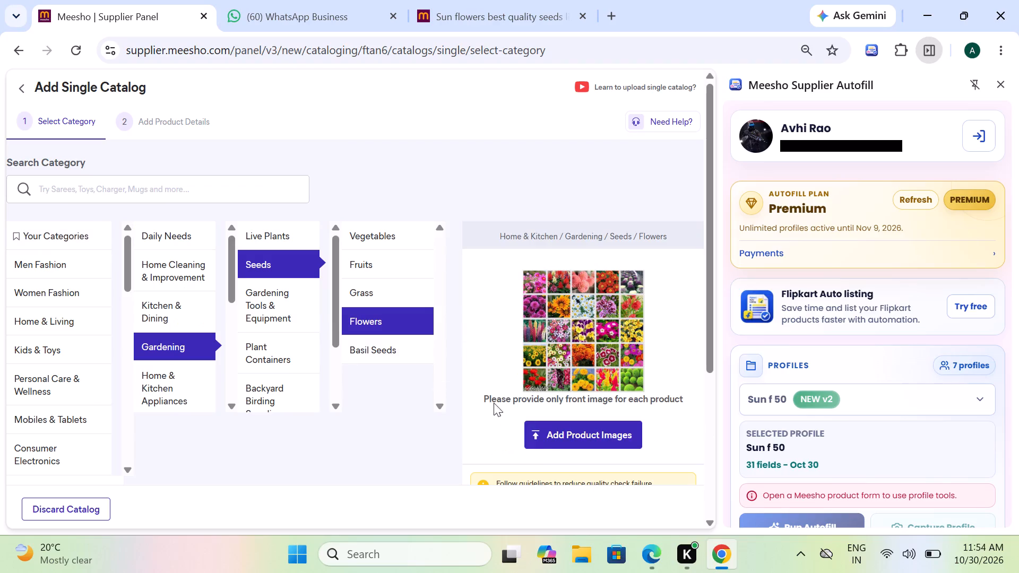
click(548, 436)
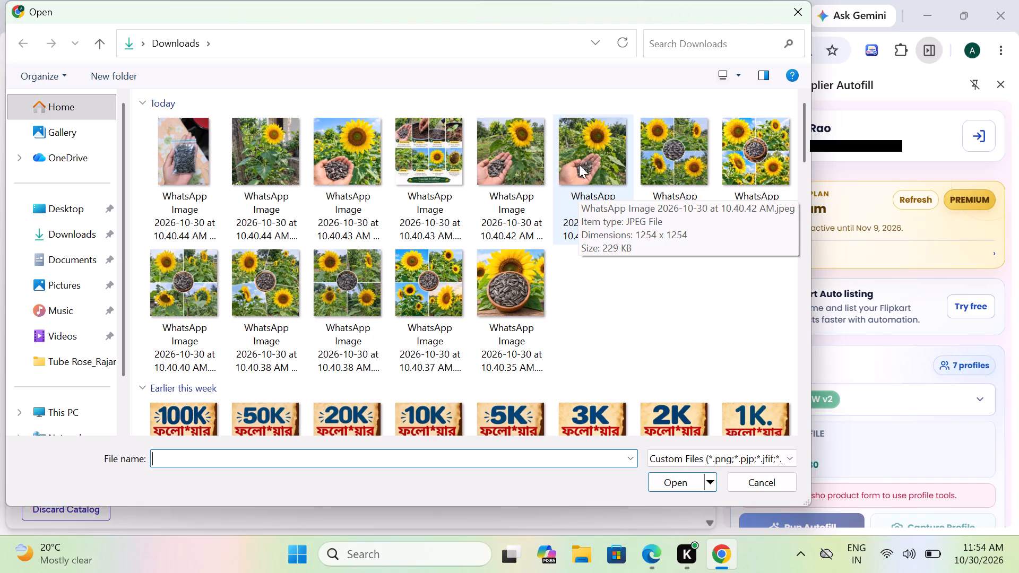
click(515, 166)
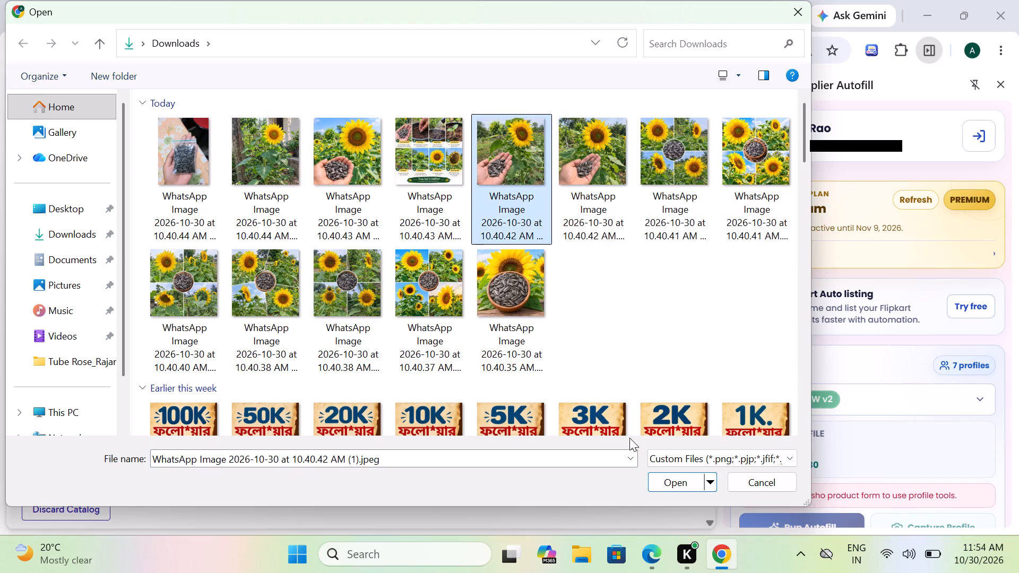
click(671, 488)
click(568, 454)
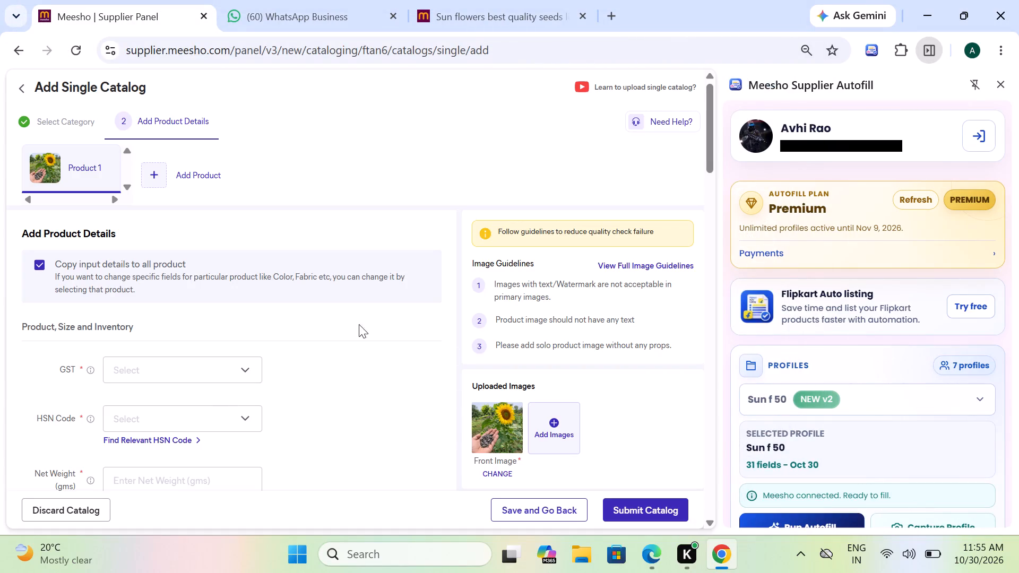
Autofill the new catalog's product details from the "Sun f 50" profile.
scroll(807, 420, down, 1)
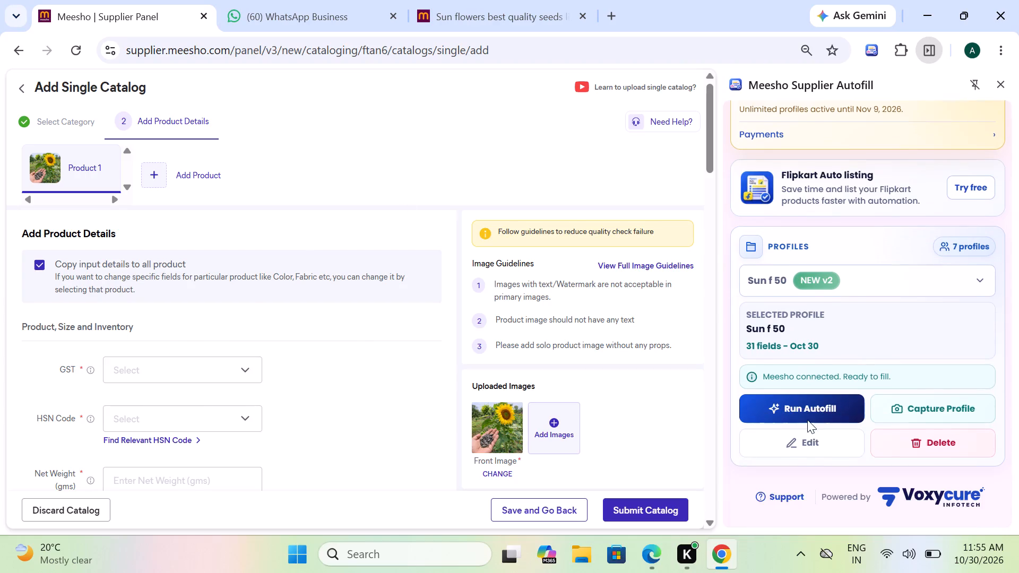
click(795, 395)
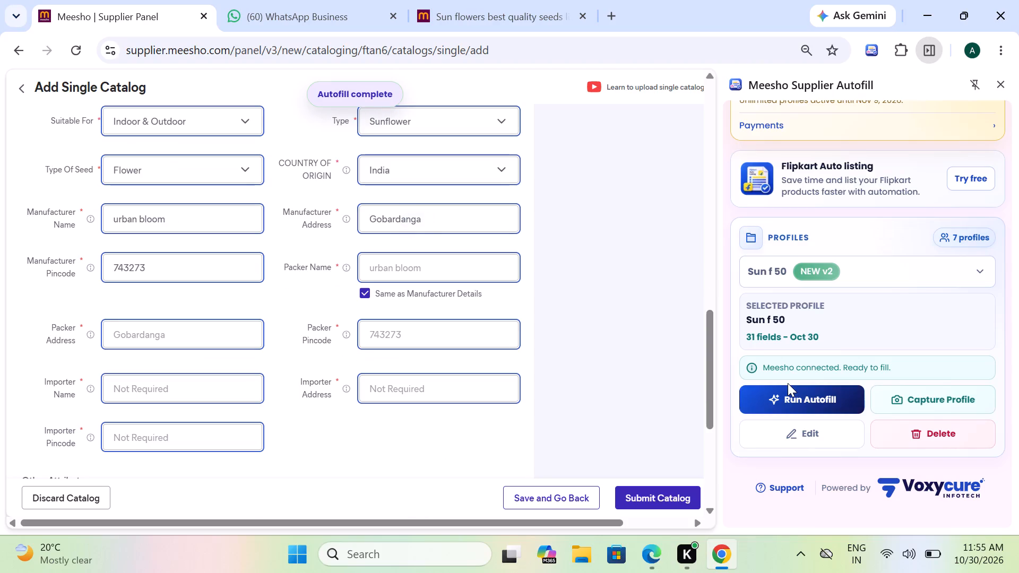
Add "50+" and a space in front of the new catalog's product name, "Sunflower Flower seeds for home".
scroll(772, 372, up, 3)
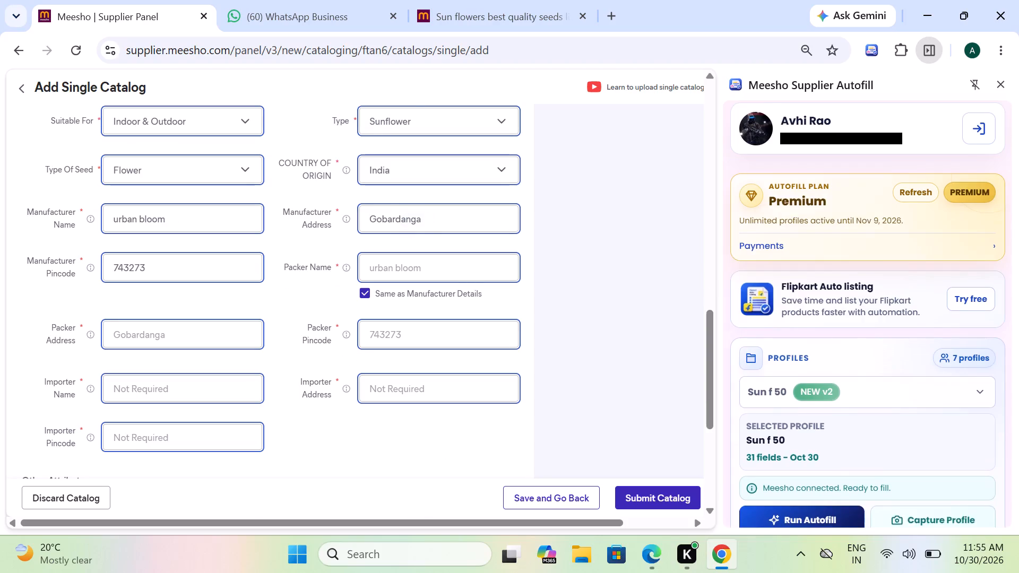
scroll(672, 387, up, 4)
scroll(533, 383, down, 1)
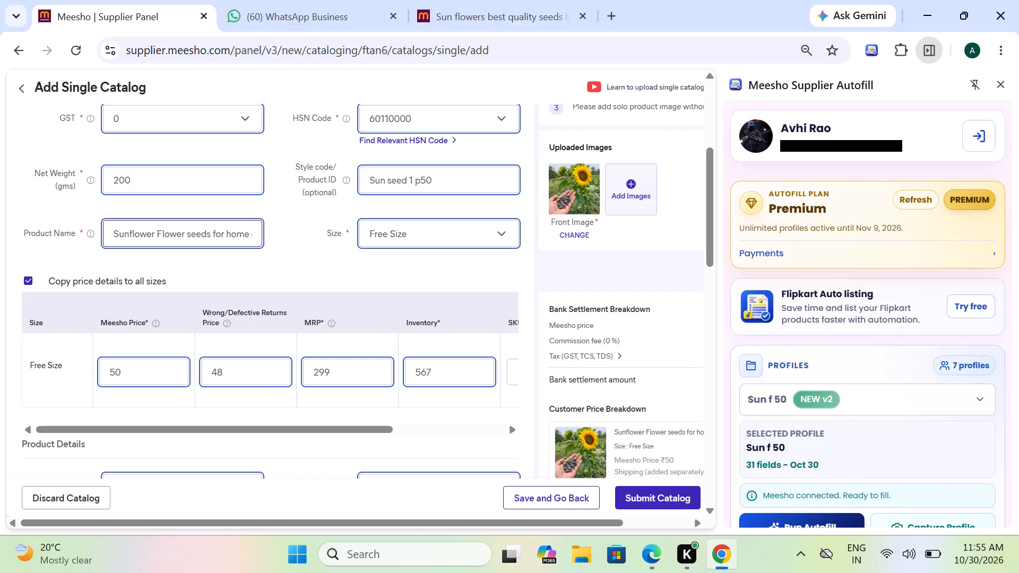
key(Right)
key(Right)
key(Right)
key(Right)
key(Right)
key(Right)
key(Right)
click(216, 230)
key(Right)
key(Right)
key(Right)
key(Right)
key(Right)
key(Right)
key(Right)
key(Right)
key(Right)
key(Right)
key(Right)
key(Right)
key(Right)
key(Right)
key(Right)
key(Right)
key(Right)
key(Right)
key(Right)
key(Right)
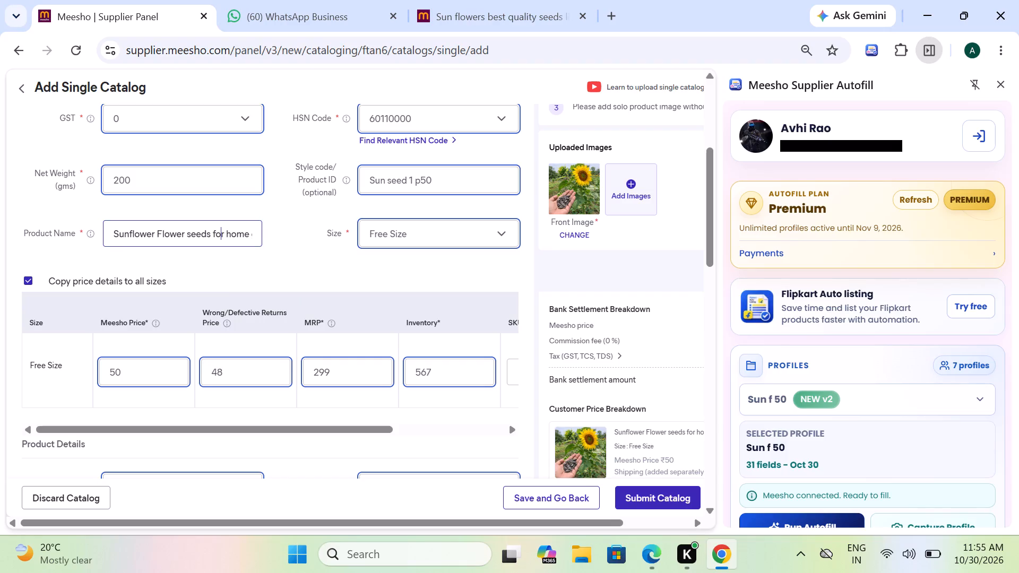
key(Left)
key(Left)
key(Left)
key(Left)
key(Left)
key(Left)
key(Left)
key(Left)
key(Left)
key(Left)
key(Left)
key(Left)
key(Left)
key(Left)
key(Left)
key(Left)
key(Left)
key(Left)
key(Left)
key(Left)
text(50)
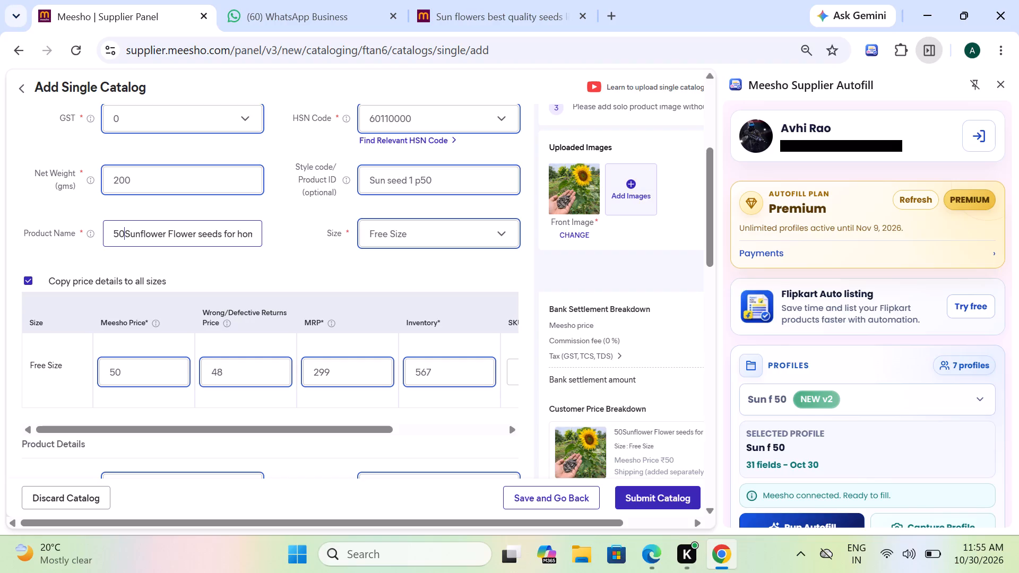
key(space)
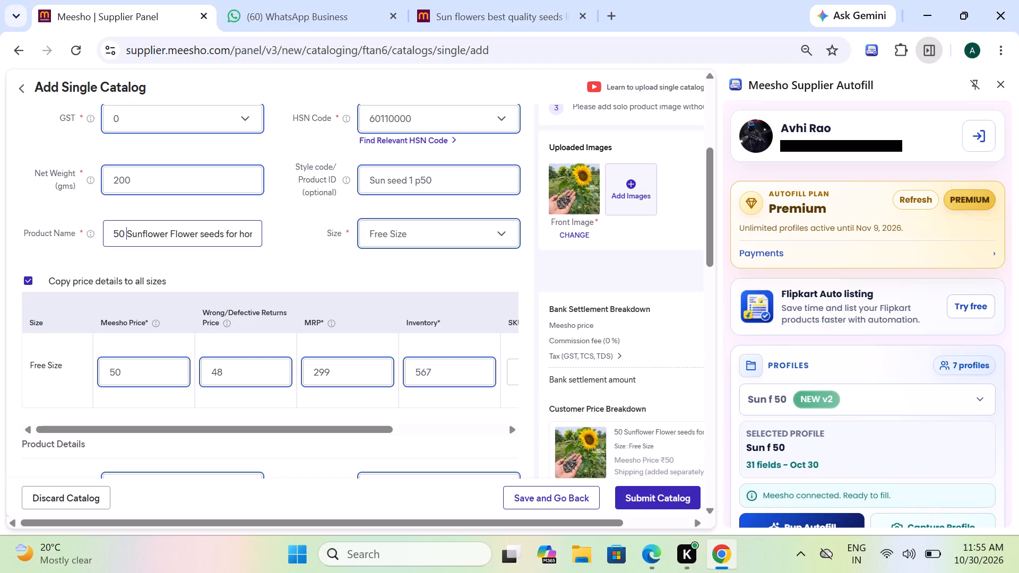
key(BackSpace)
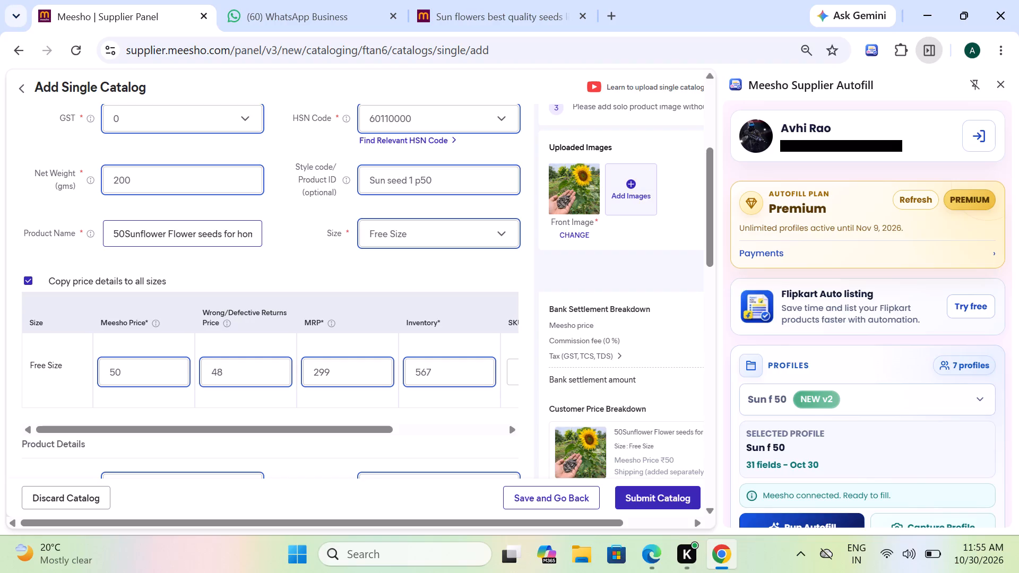
text(=)
key(space)
key(BackSpace)
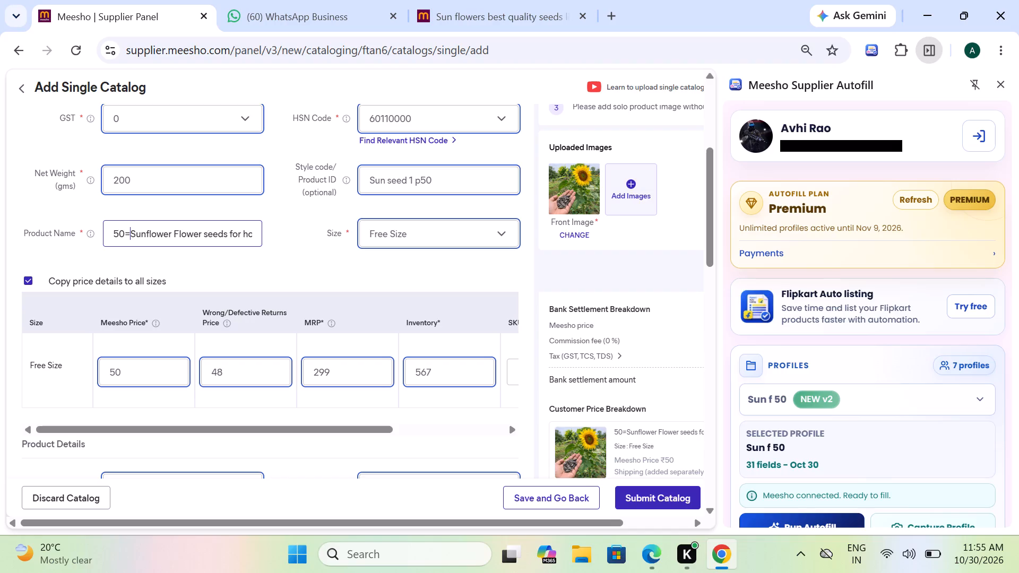
key(BackSpace)
key(equal)
key(BackSpace)
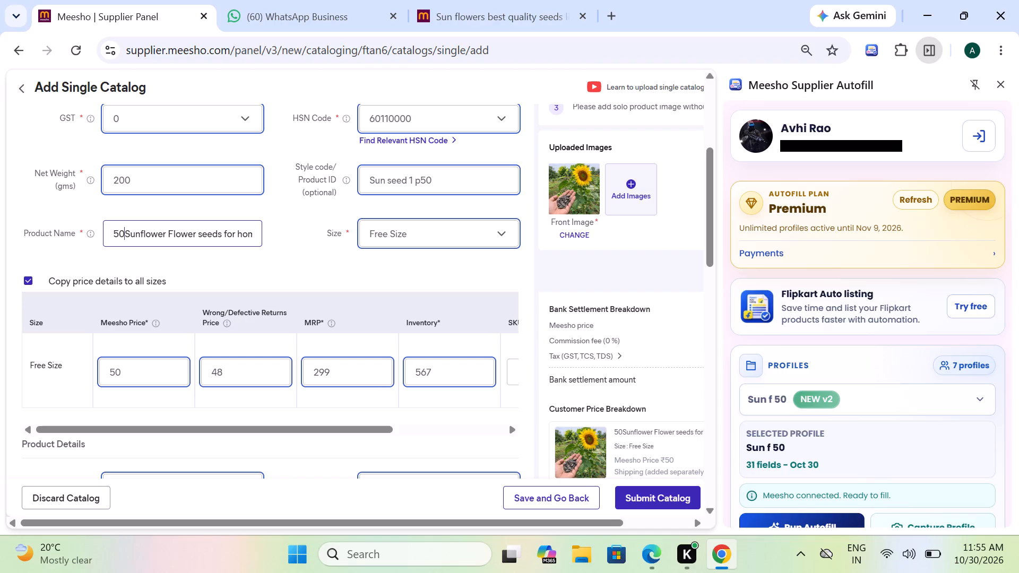
key(shift+plus)
key(space)
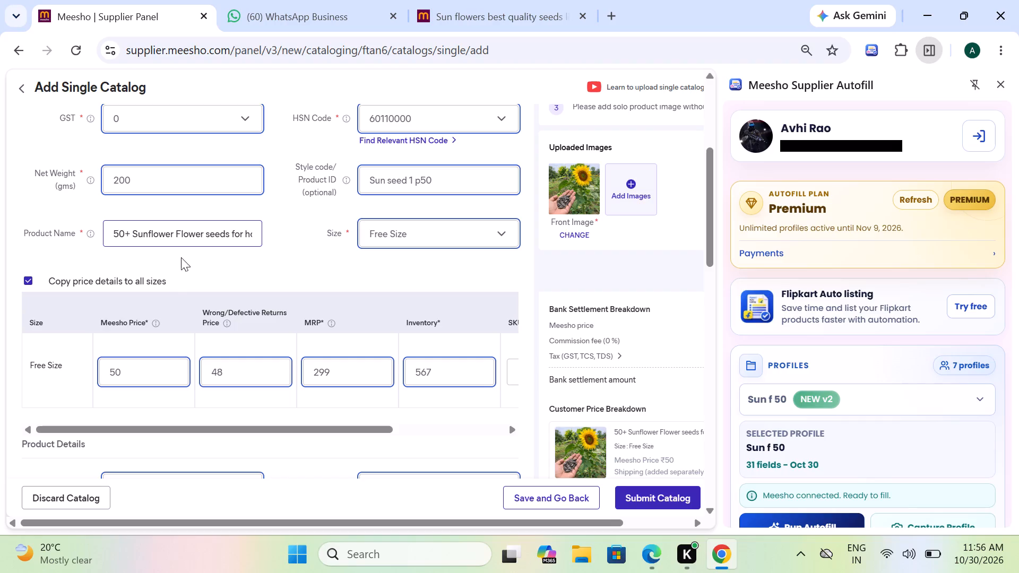
Set the Free Size Meesho price of the new catalog to 55.
click(167, 358)
click(167, 371)
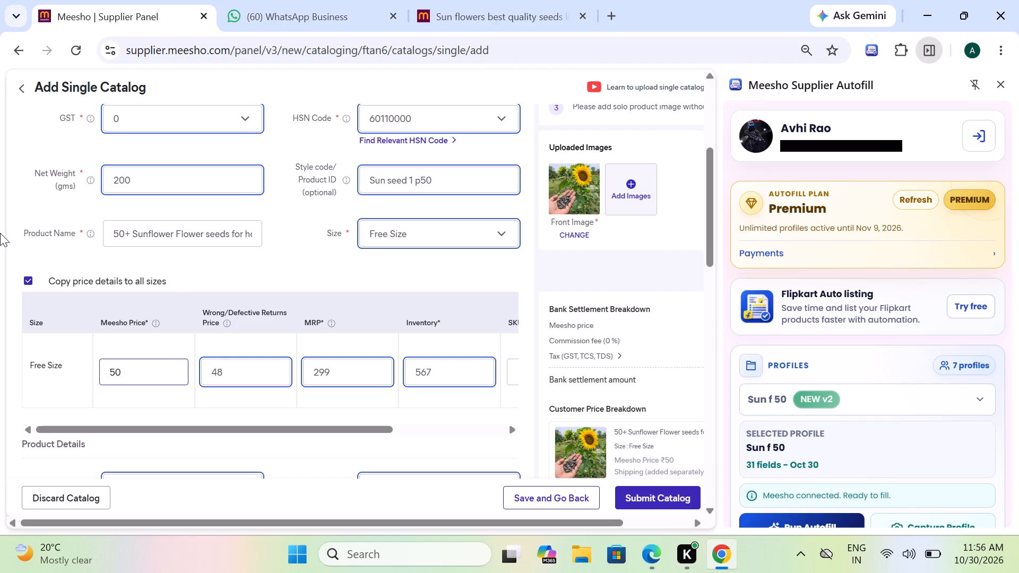
key(BackSpace)
key(BackSpace)
key(BackSpace)
key(BackSpace)
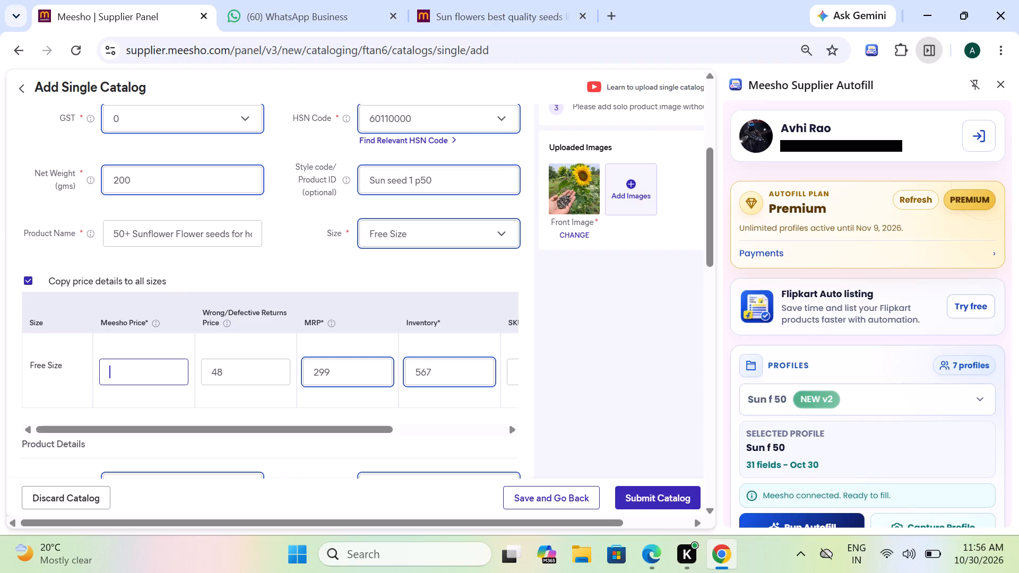
text(55)
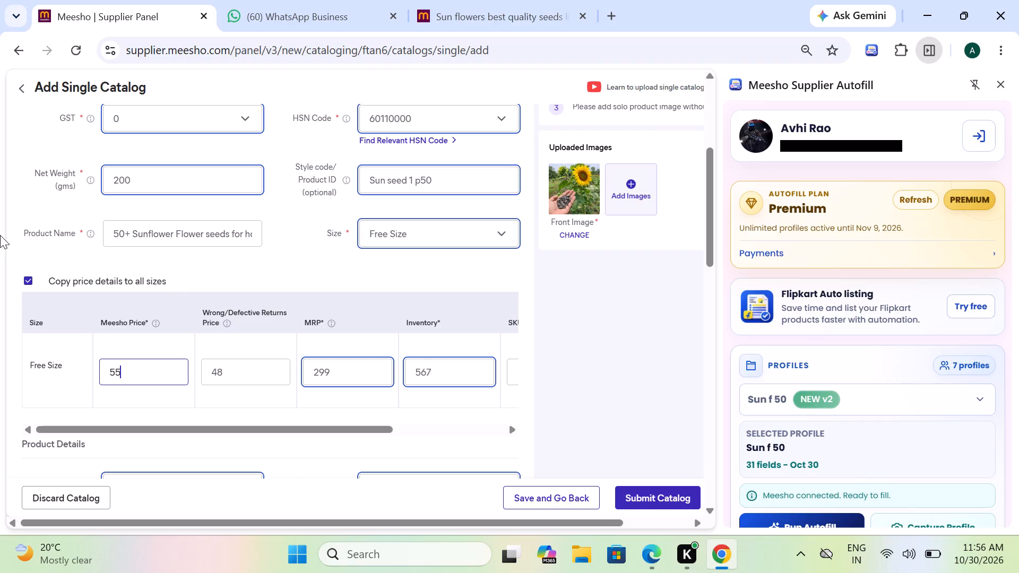
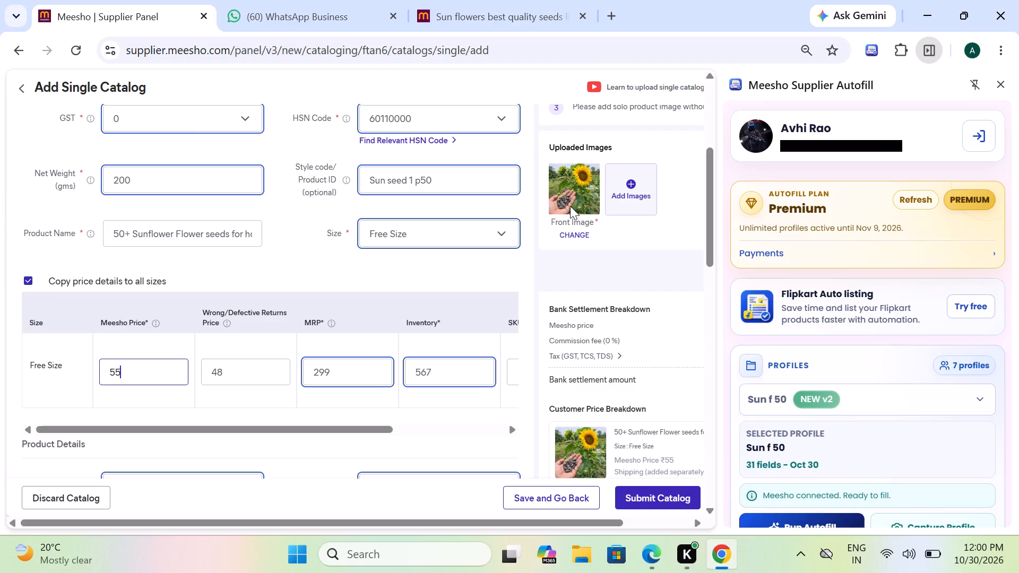
Add three more product images from Downloads to the catalog: the seed packet in hand, the sunflower plant by the tree, and the planting-steps collage.
click(616, 201)
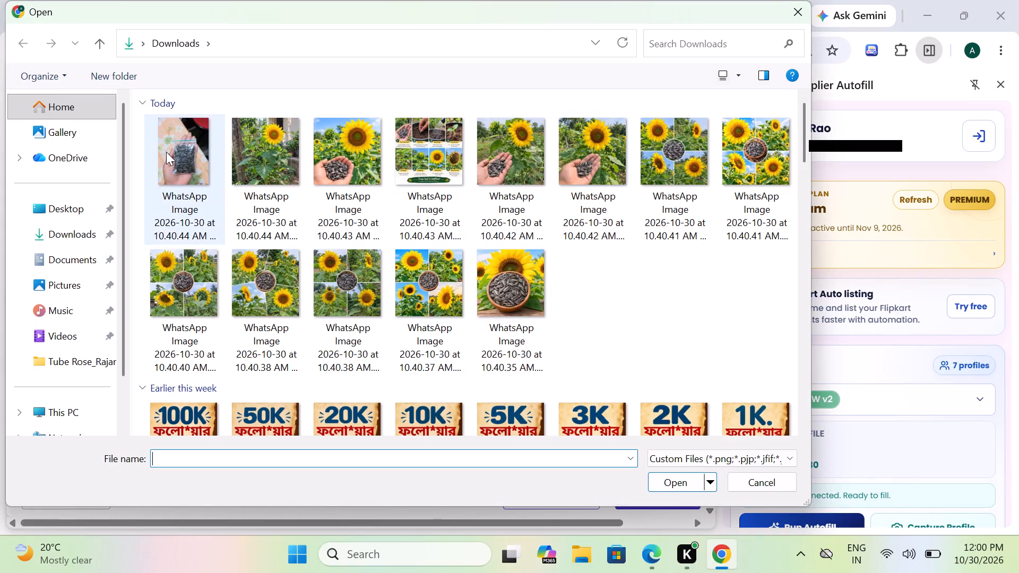
ctrl+click(268, 141)
ctrl+click(217, 147)
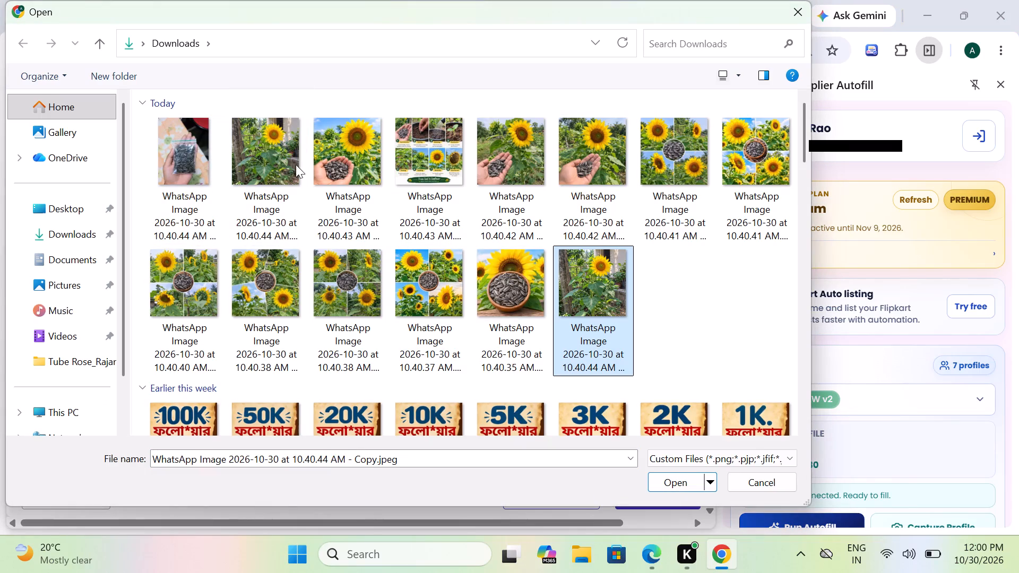
ctrl+click(204, 172)
click(265, 170)
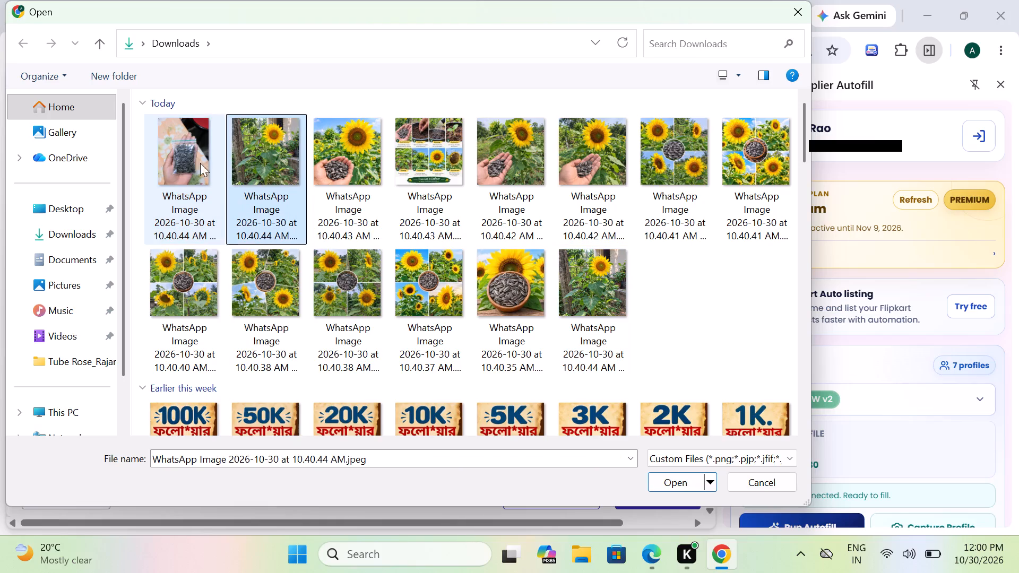
ctrl+click(186, 161)
ctrl+click(434, 179)
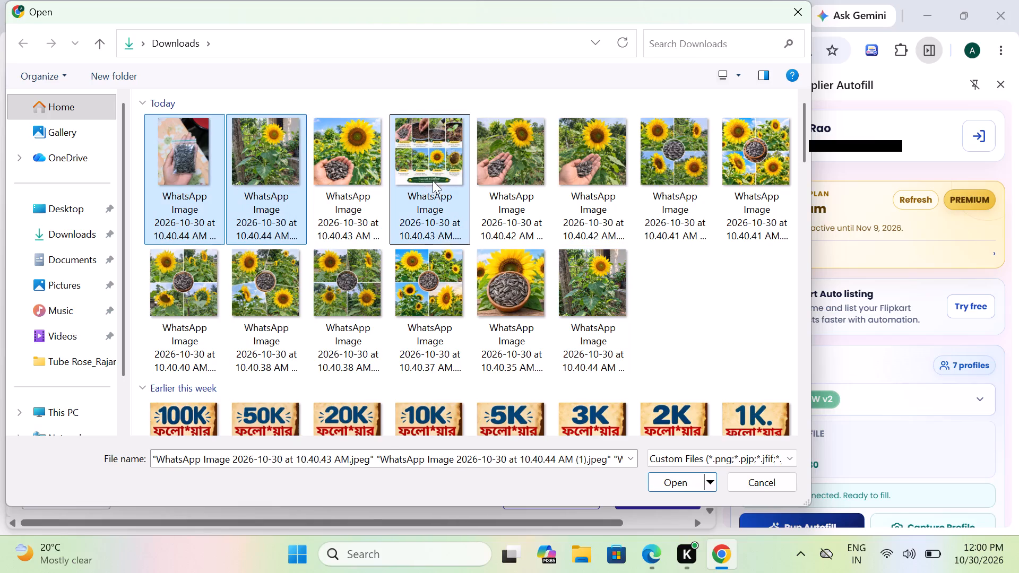
click(670, 480)
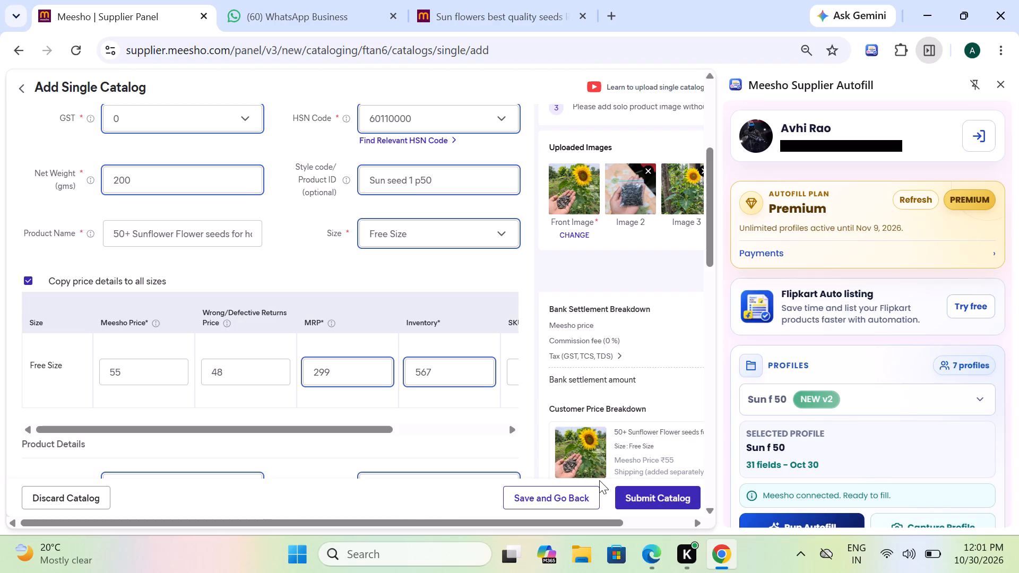
Change the new catalog's style code to "Sun seed 8 p50".
click(412, 179)
key(BackSpace)
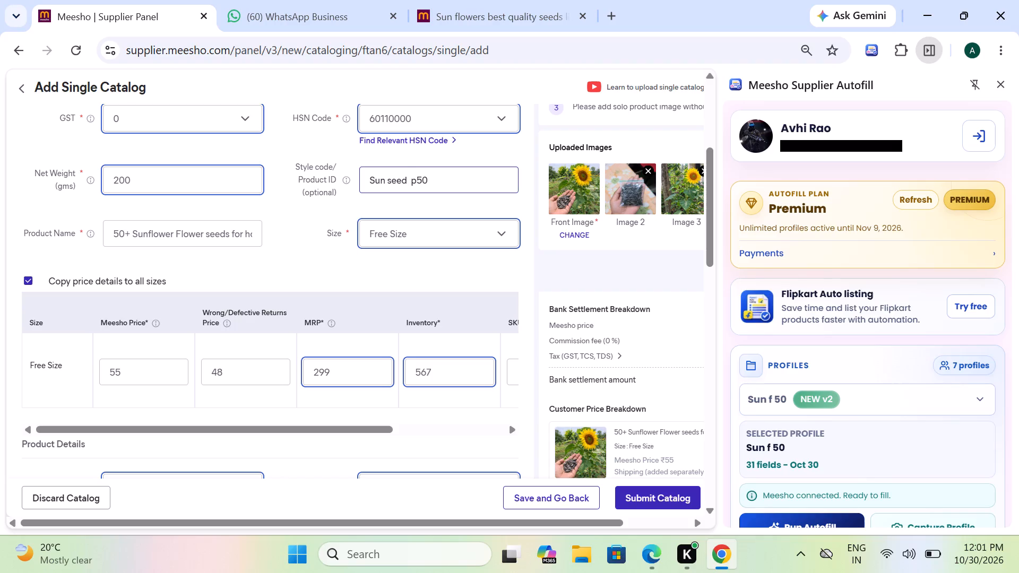
key(8)
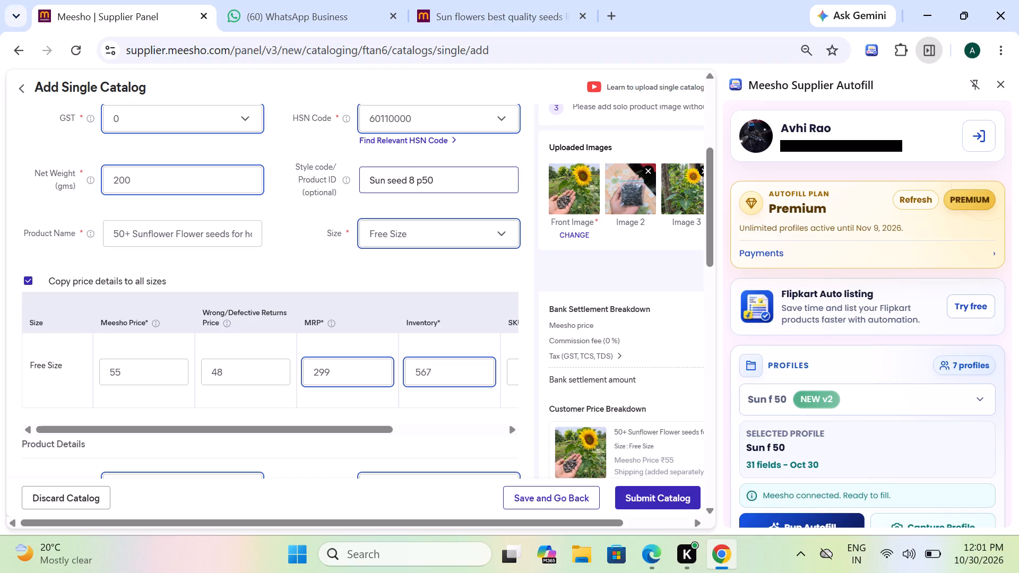
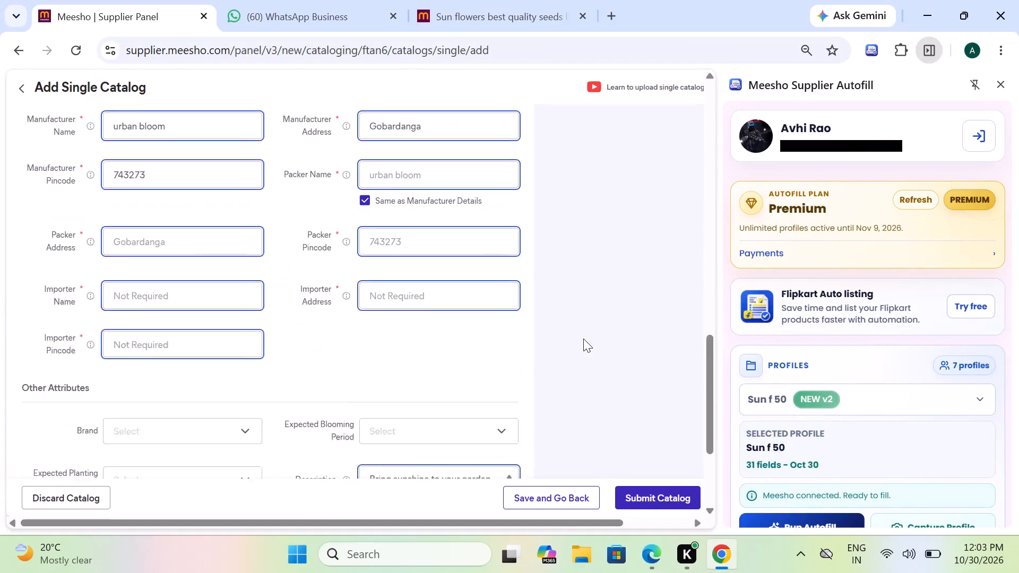
Submit the catalog for quality check, acknowledging that all its products are neither branded nor illegal to sell.
scroll(584, 340, down, 1)
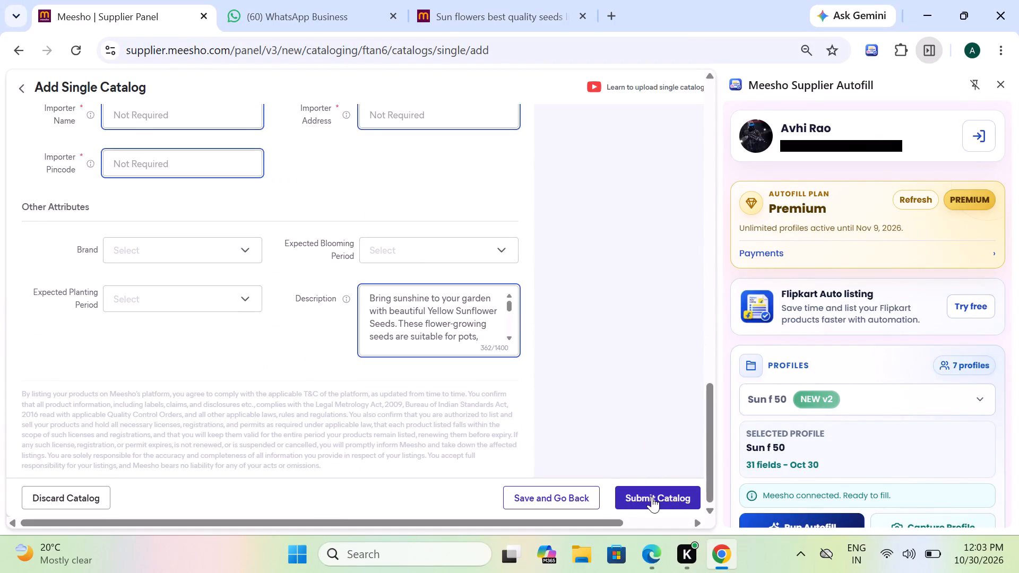
click(652, 497)
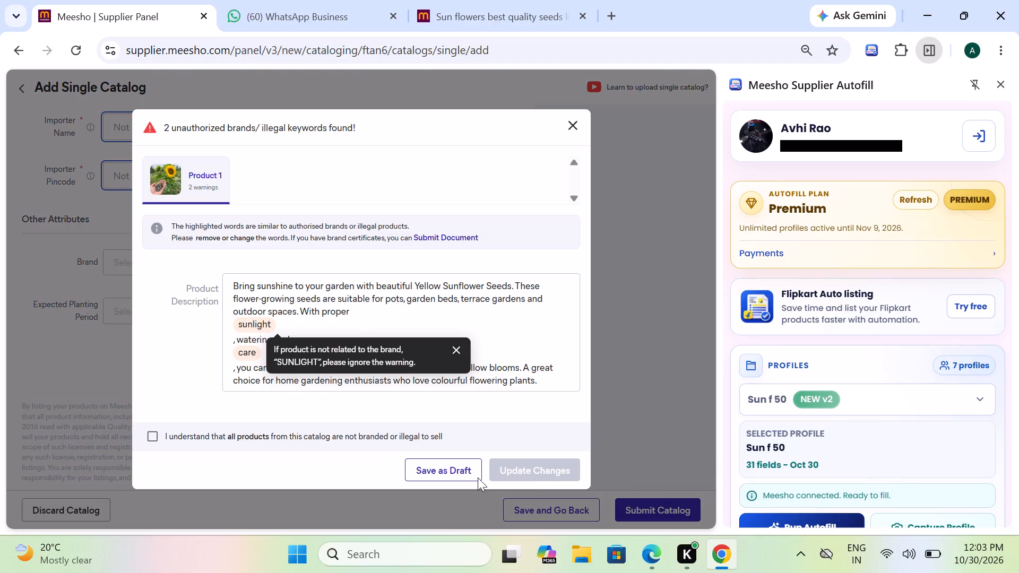
click(151, 440)
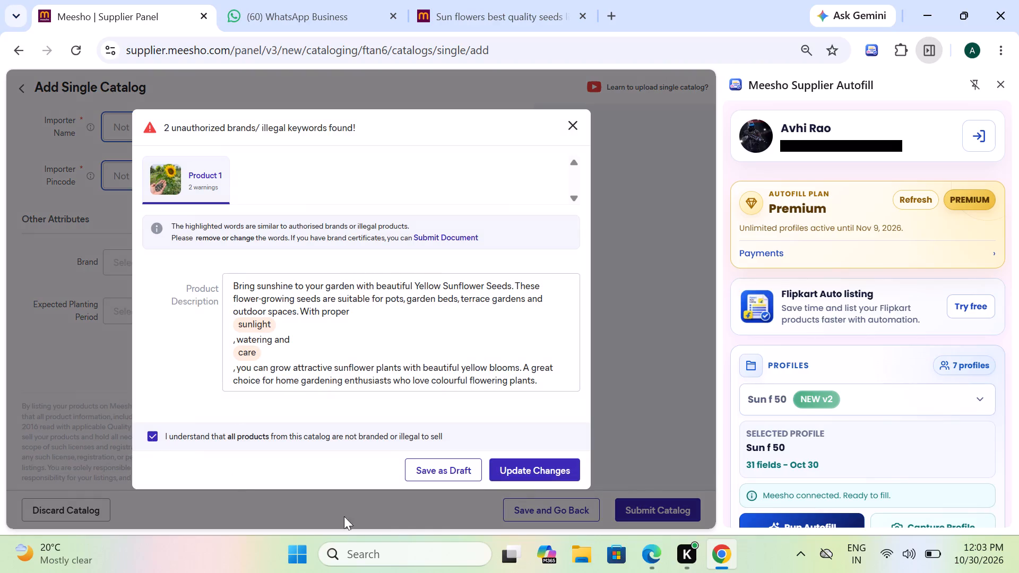
click(531, 472)
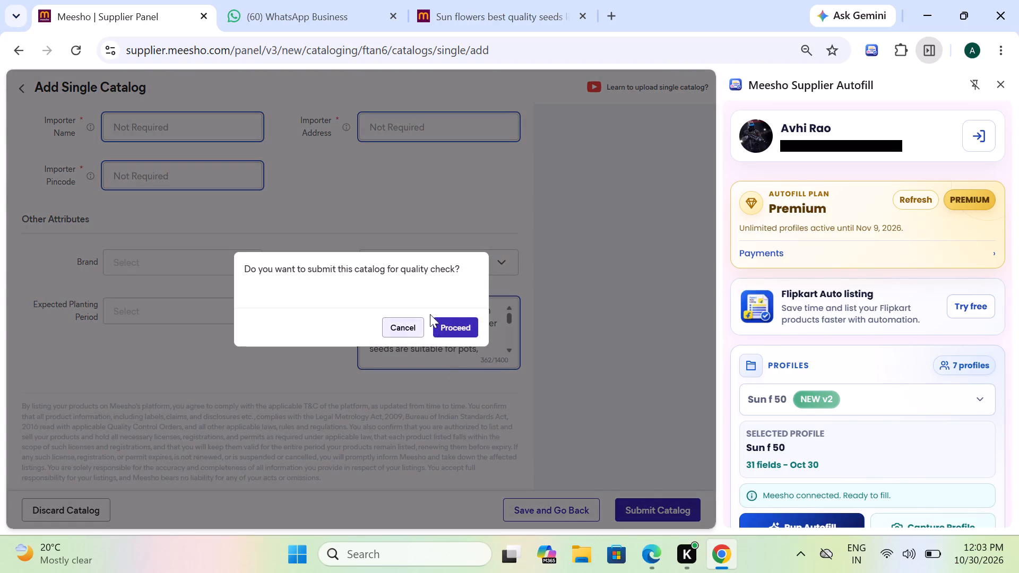
click(454, 326)
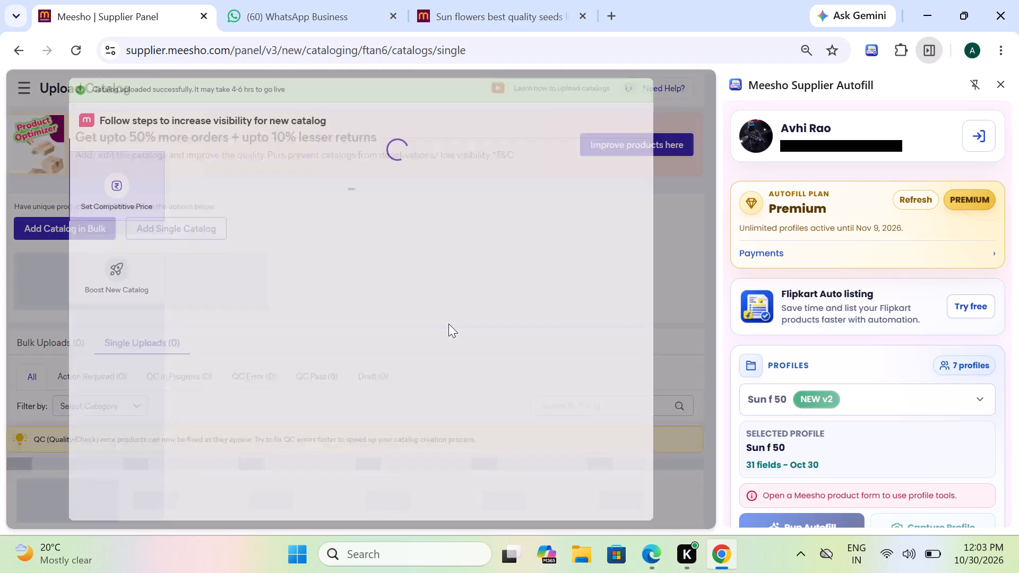
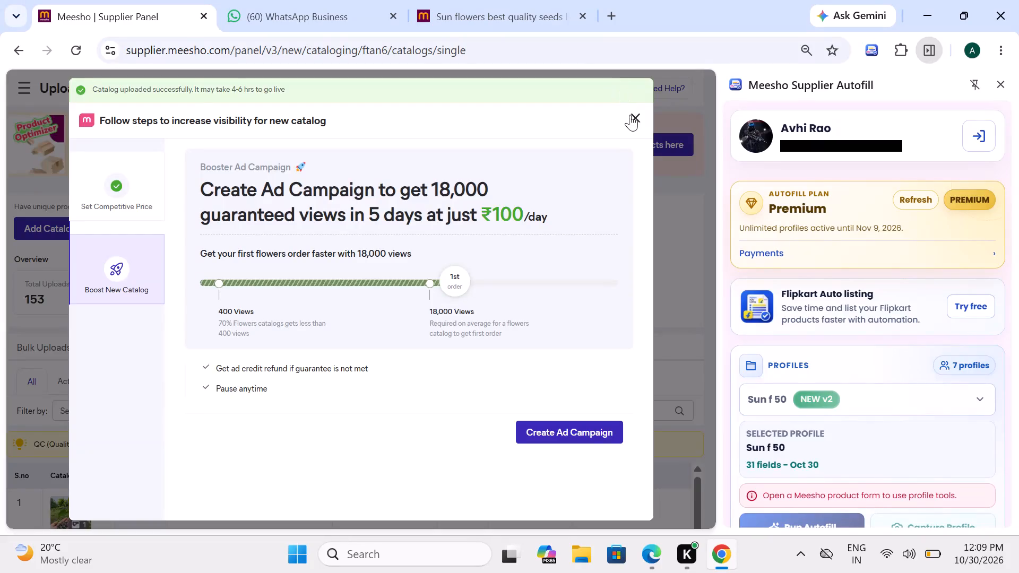
Dismiss the ad campaign offer and check the product image and details of the newest catalog in the single uploads list.
click(632, 115)
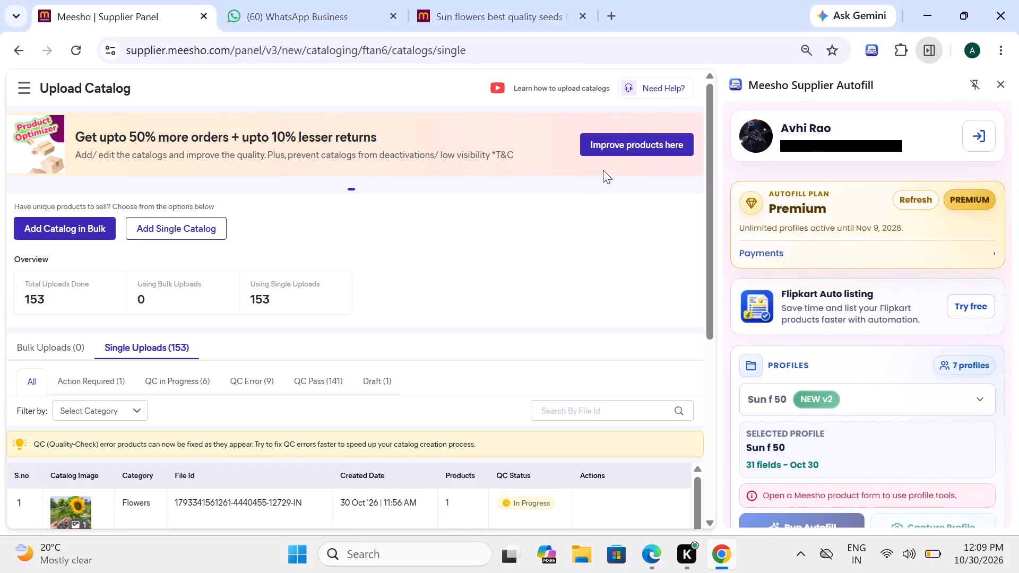
scroll(550, 286, down, 1)
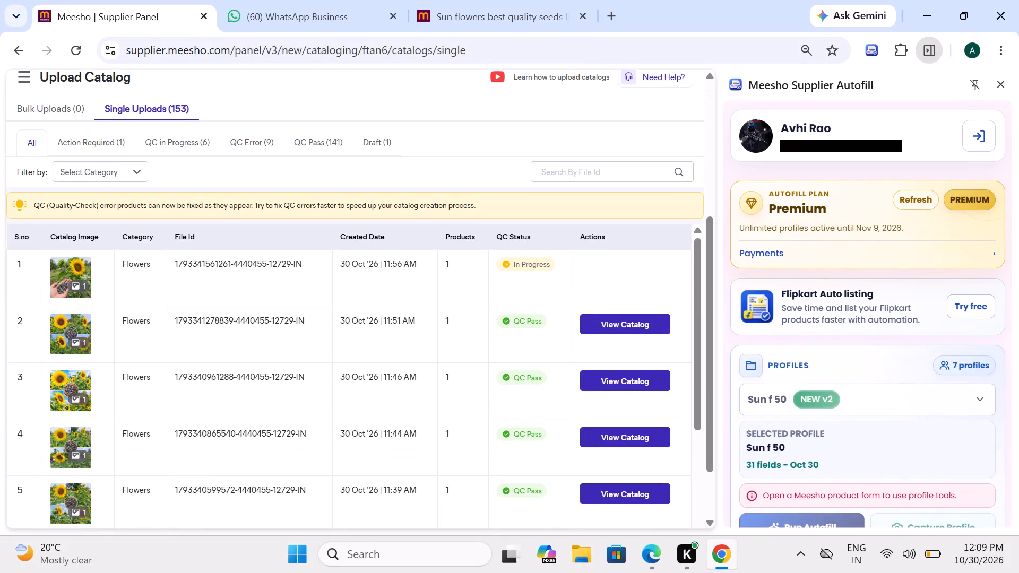
click(67, 281)
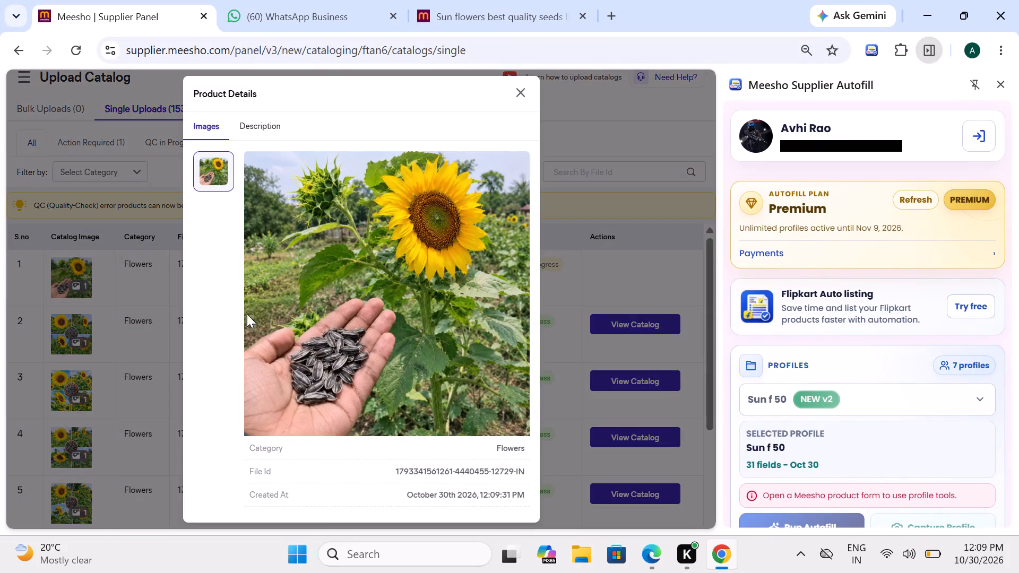
click(616, 221)
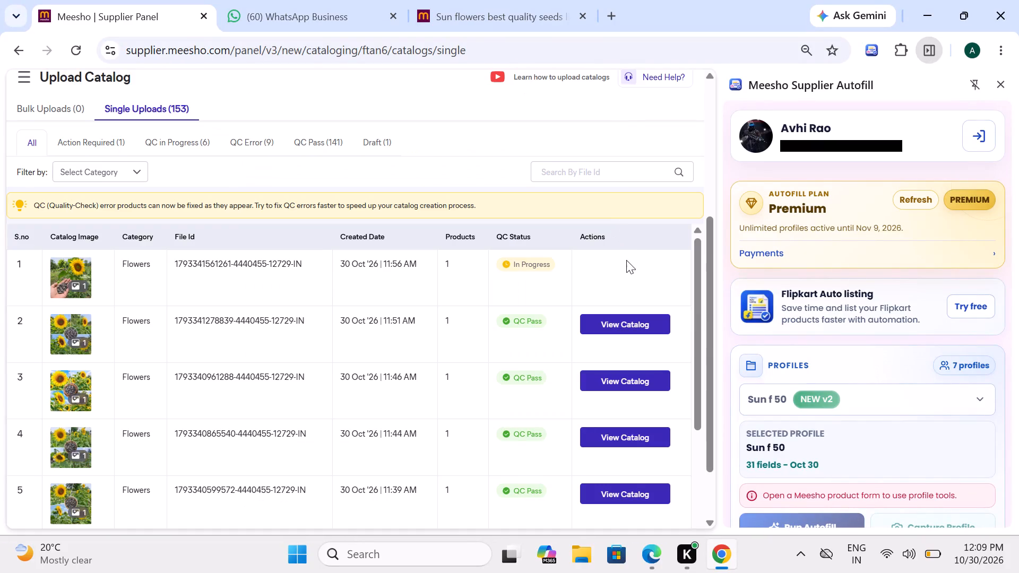
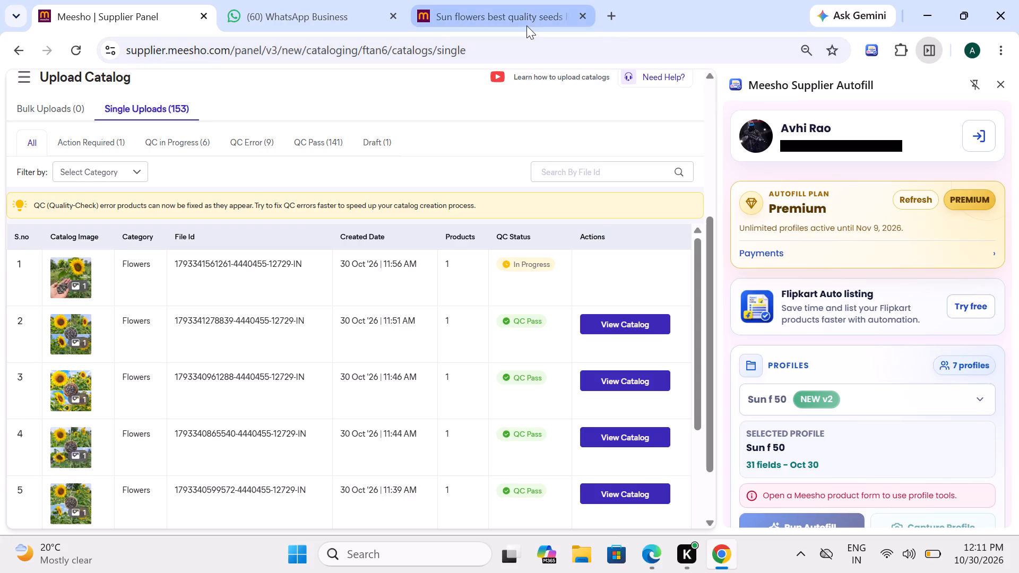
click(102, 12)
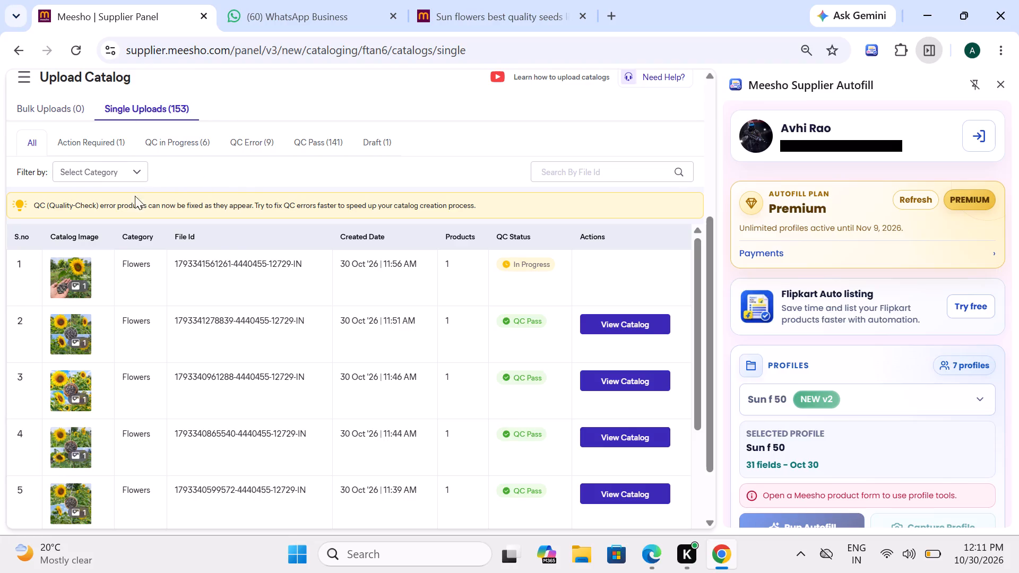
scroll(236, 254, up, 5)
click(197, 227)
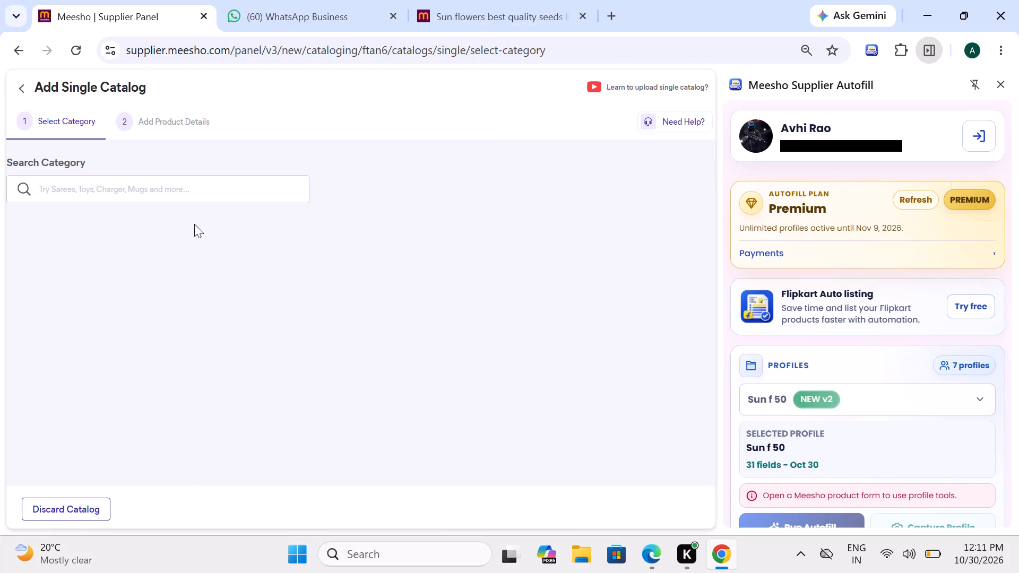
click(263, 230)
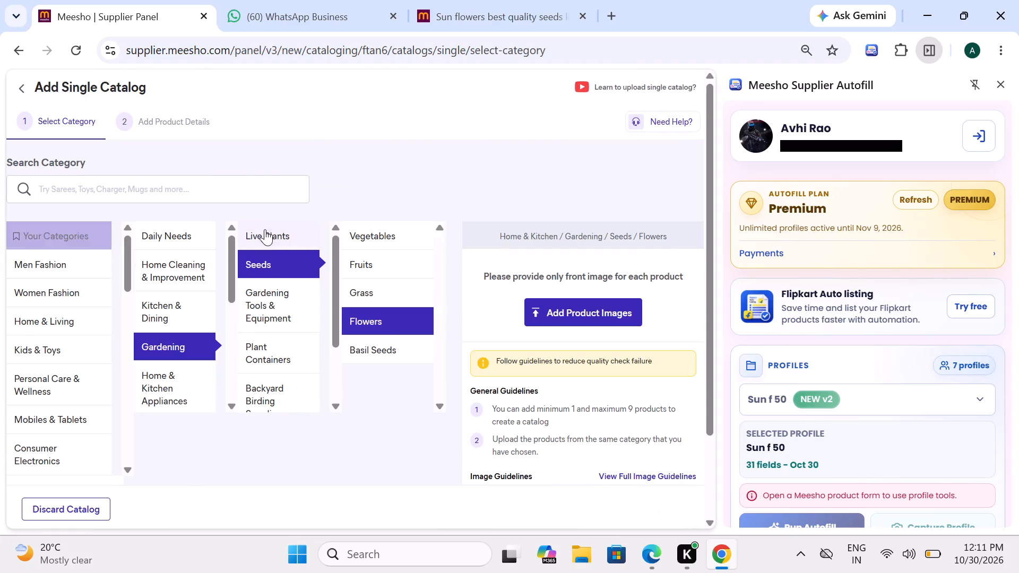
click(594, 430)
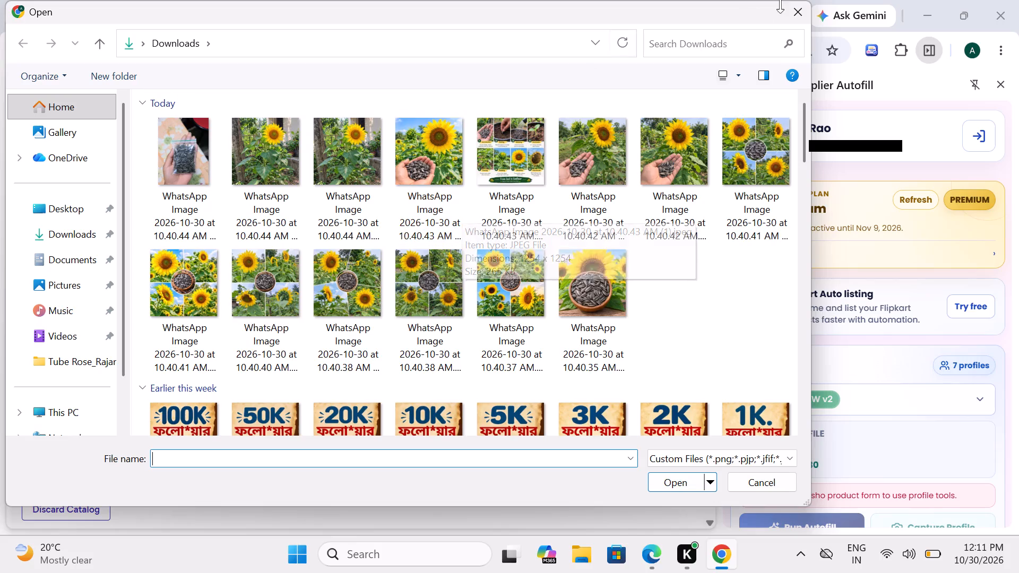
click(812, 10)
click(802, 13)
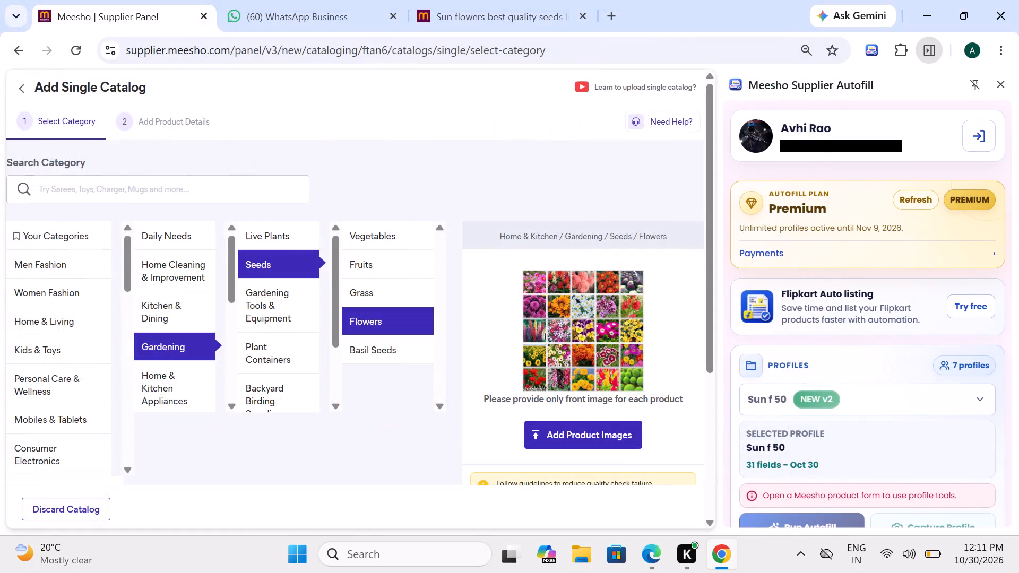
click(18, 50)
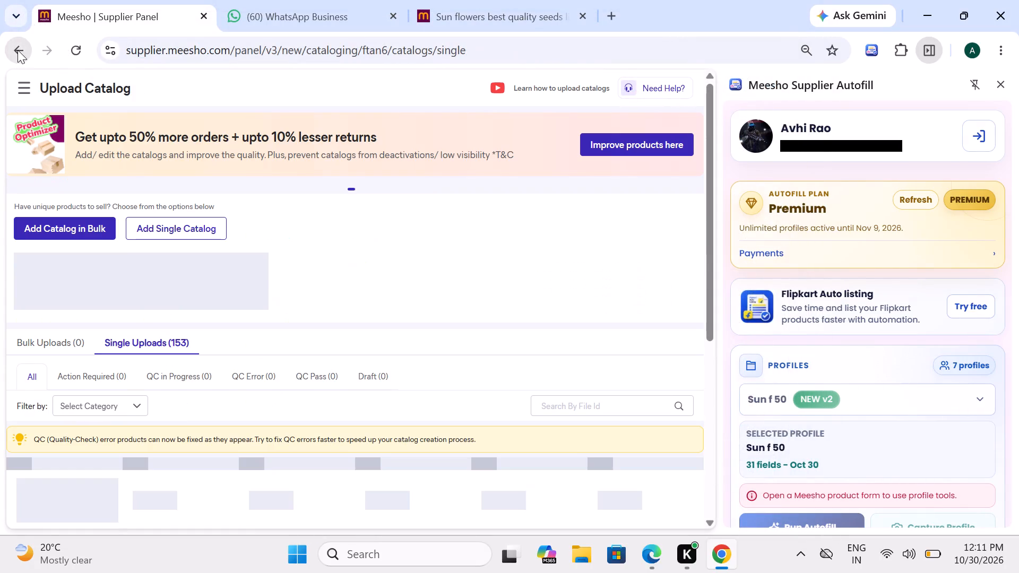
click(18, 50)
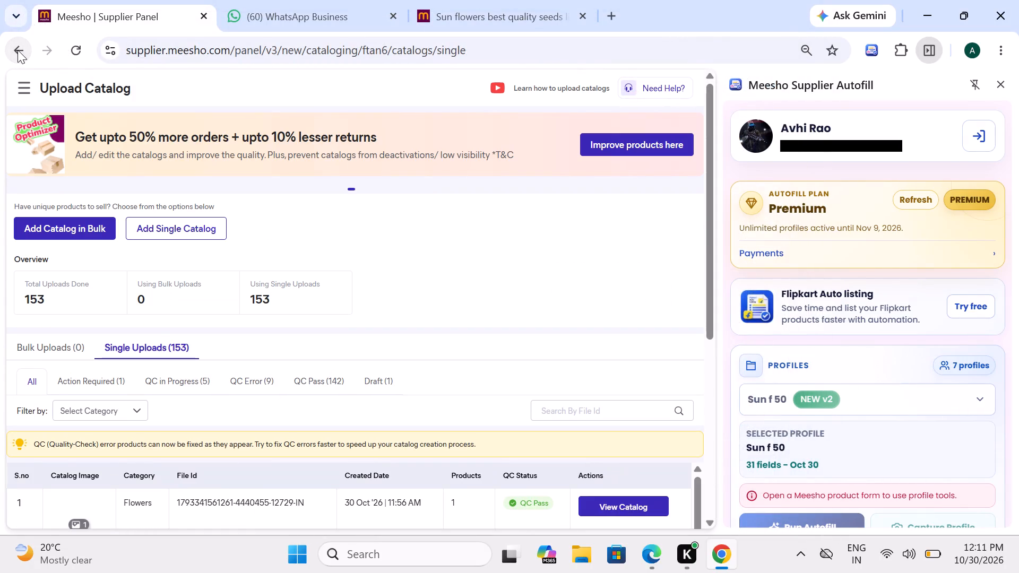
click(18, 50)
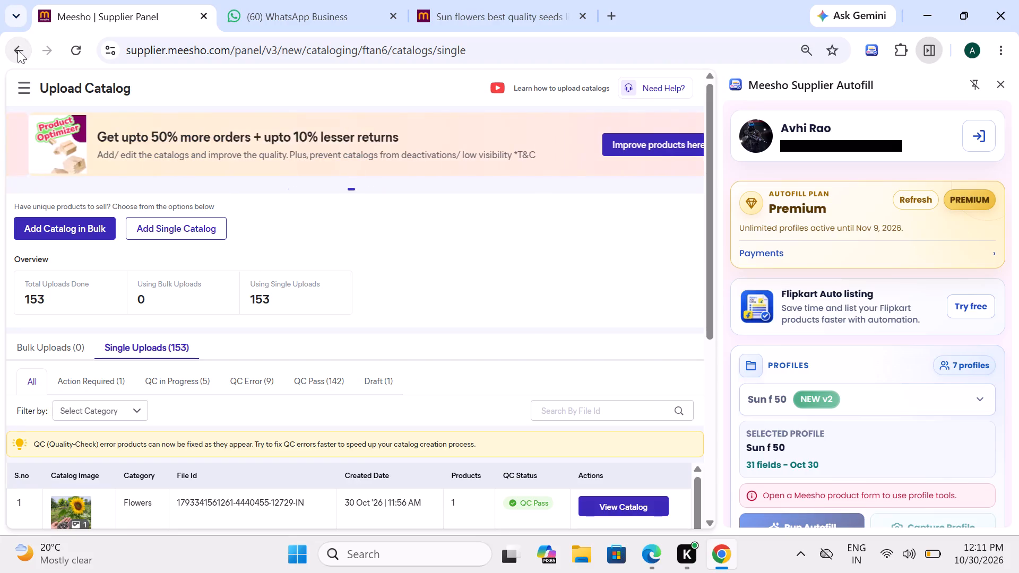
Open the supplier panel's main navigation from the Upload Catalog page.
click(18, 76)
click(20, 82)
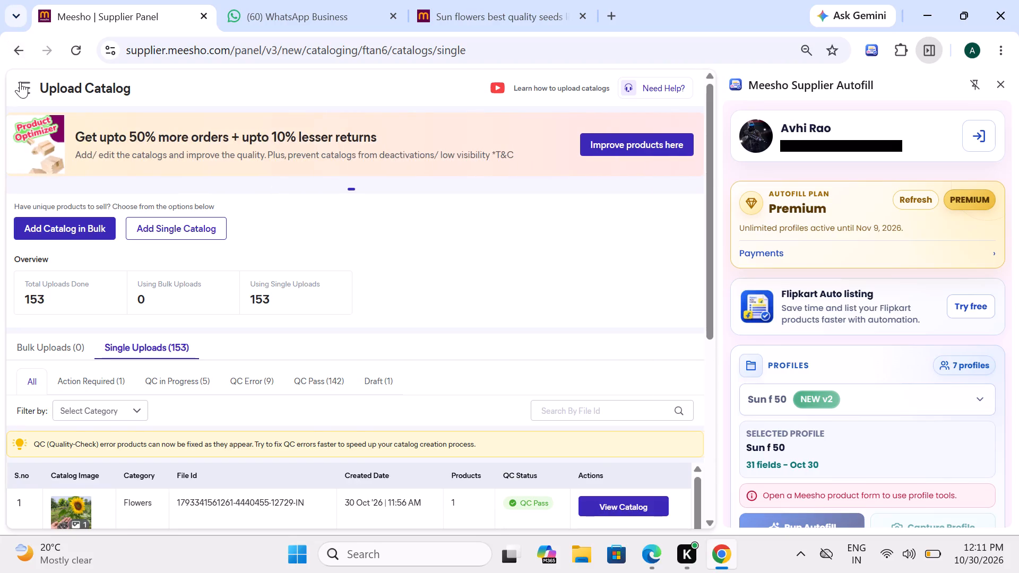
Review the names, style IDs and prices of the Trendy, Modern and Wonderful Flowers catalogs in the active inventory.
click(72, 343)
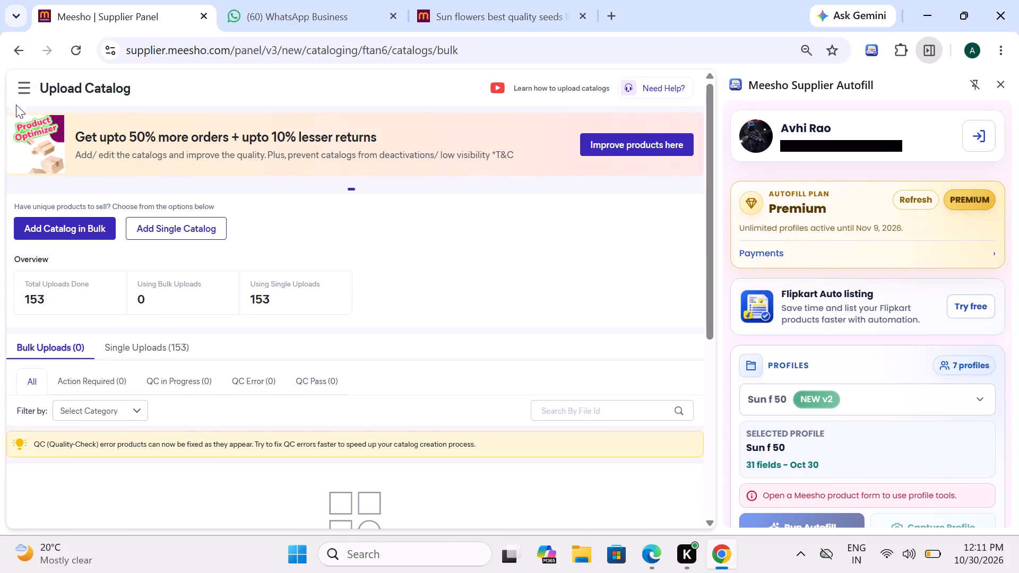
click(20, 82)
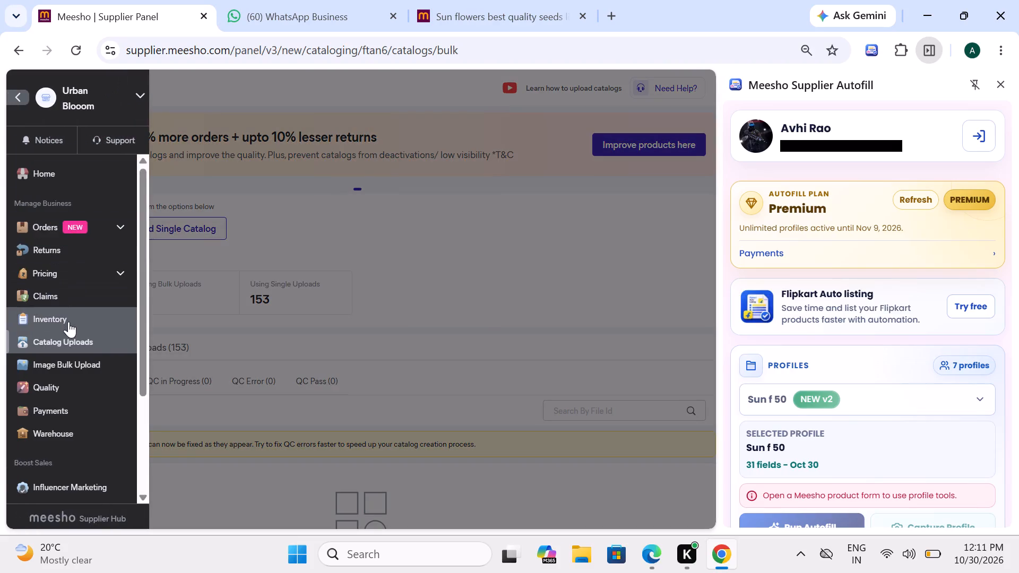
click(68, 322)
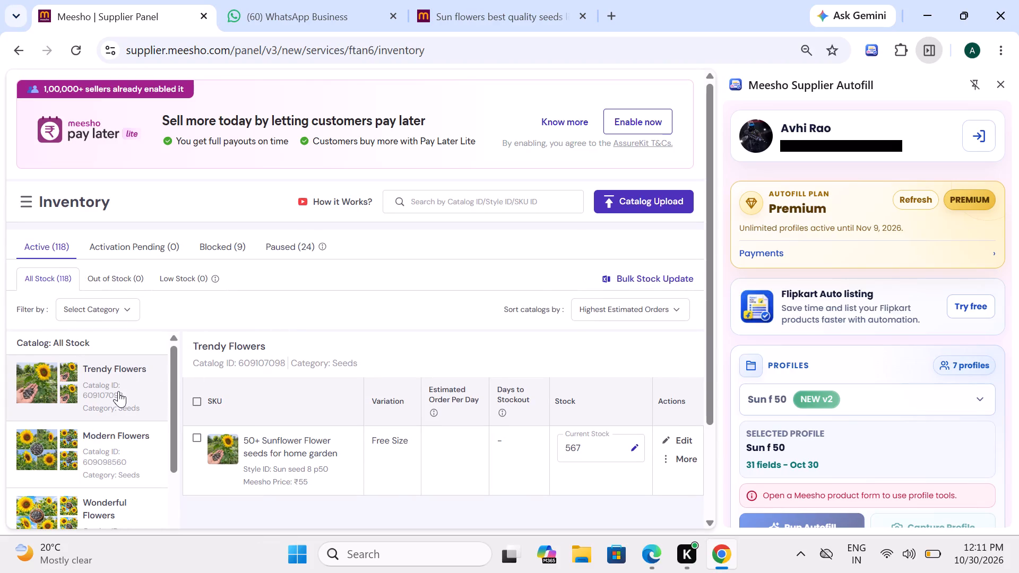
click(12, 456)
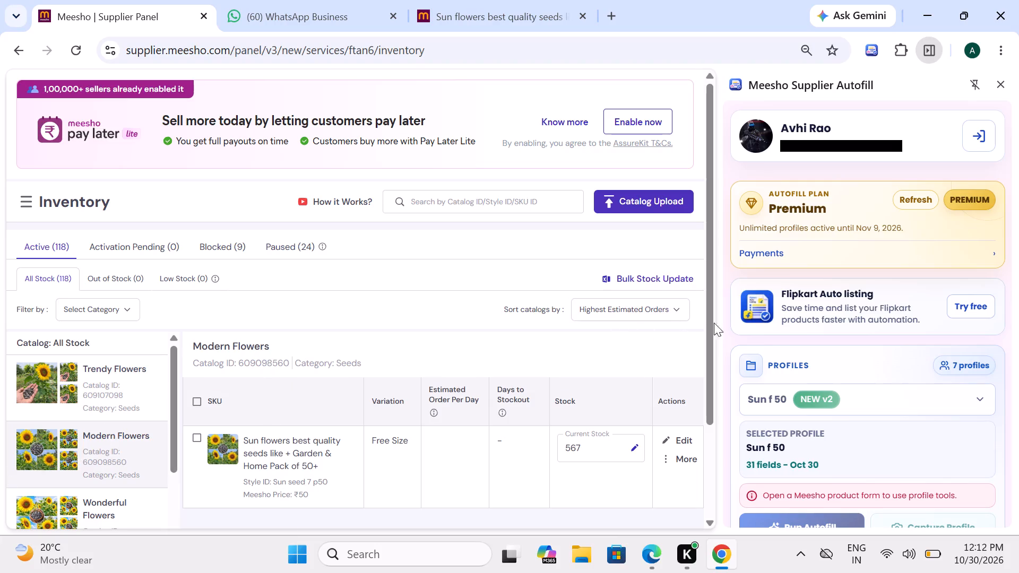
drag(706, 311, 711, 374)
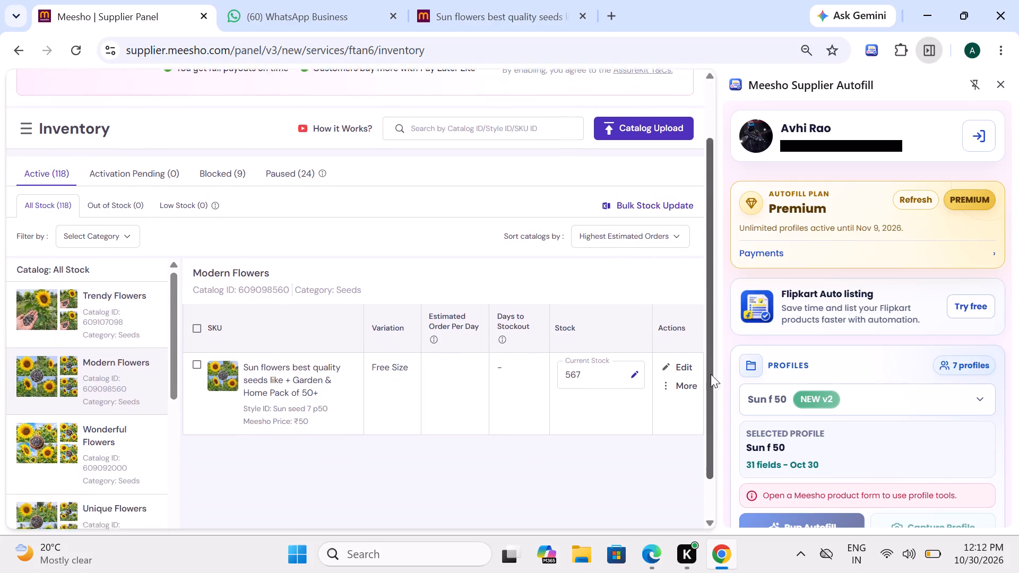
drag(711, 374, 715, 438)
click(53, 392)
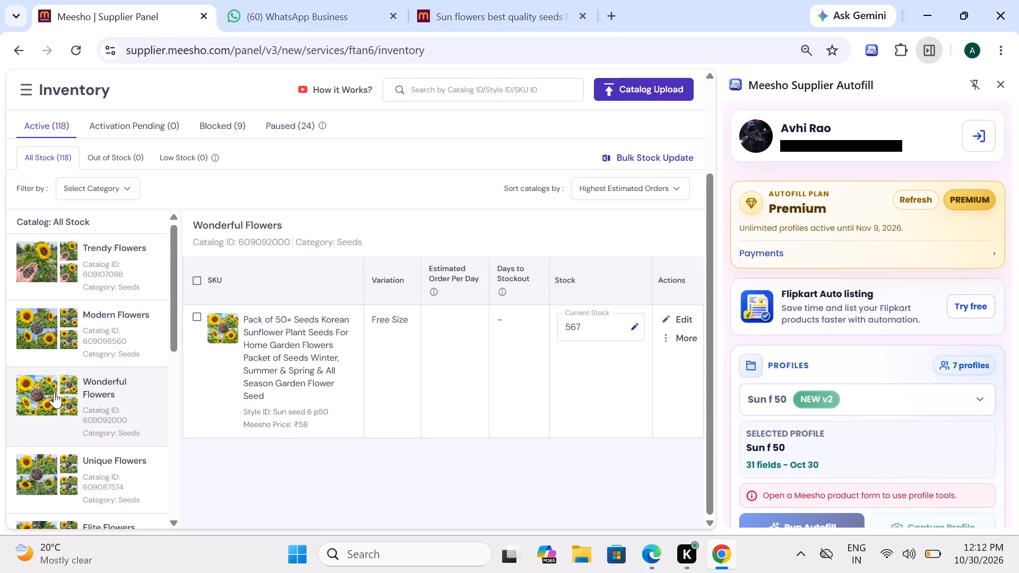
scroll(74, 325, up, 5)
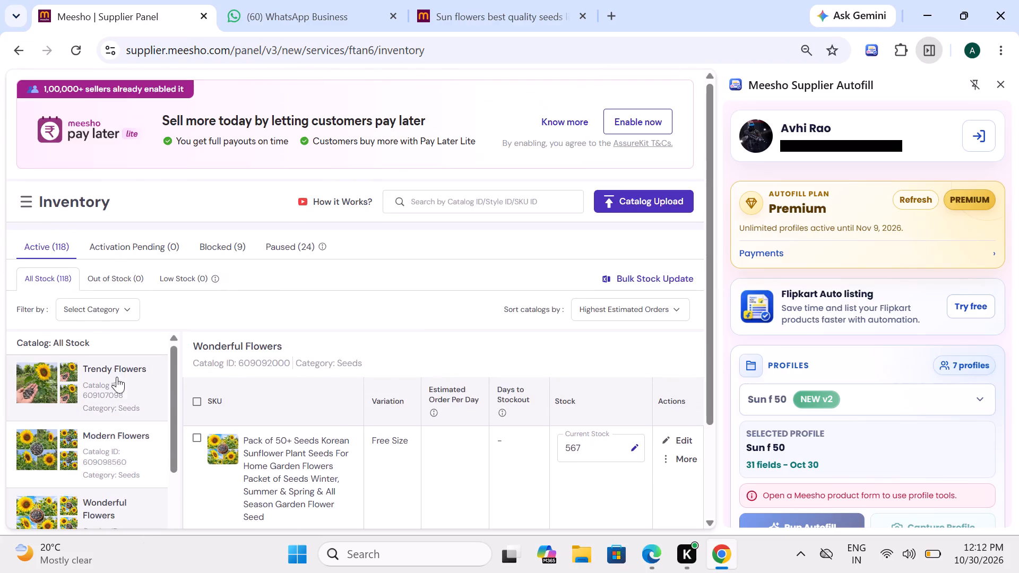
click(117, 385)
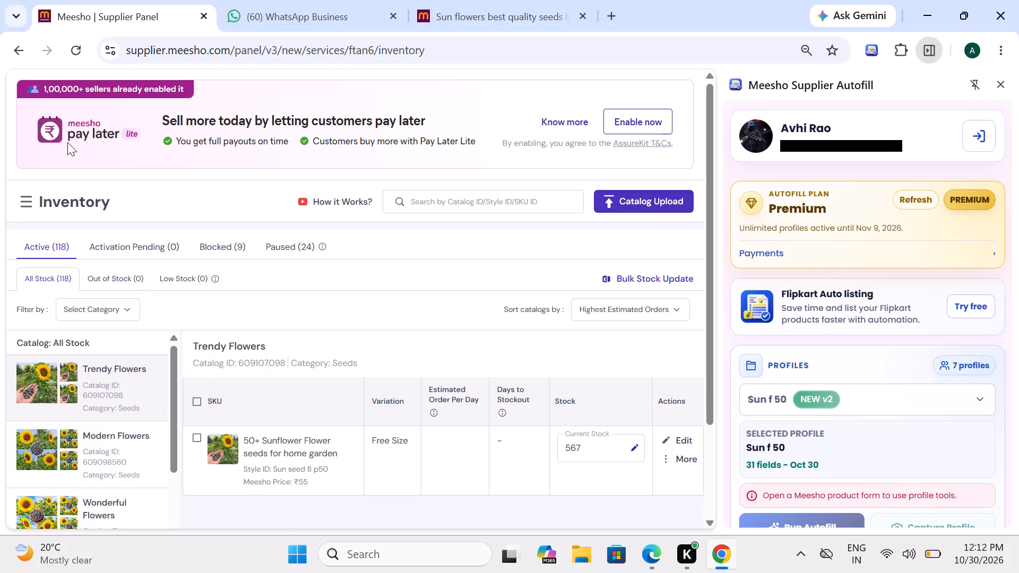
Start a new single catalog in the Seeds / Flowers category with the 10.40.43 AM (1) photo of a hand holding seeds beside a sunflower.
click(25, 59)
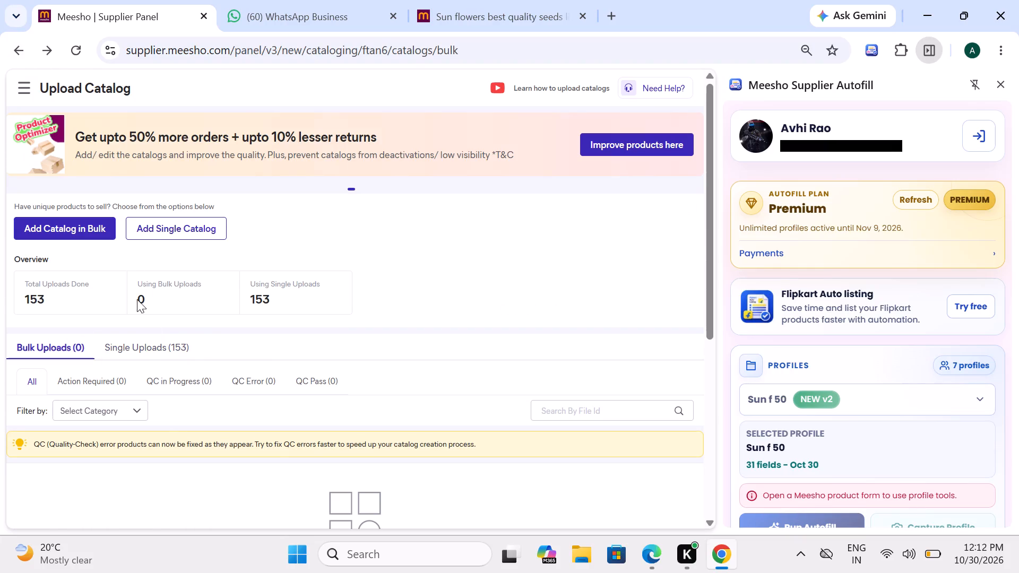
click(156, 345)
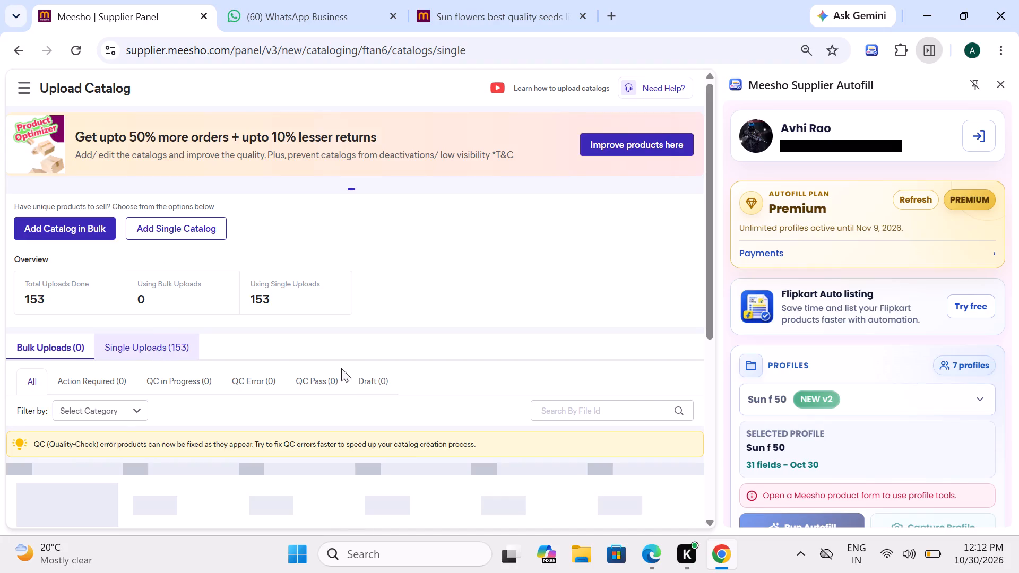
scroll(330, 302, down, 2)
scroll(332, 302, up, 2)
scroll(332, 302, down, 1)
scroll(332, 302, up, 2)
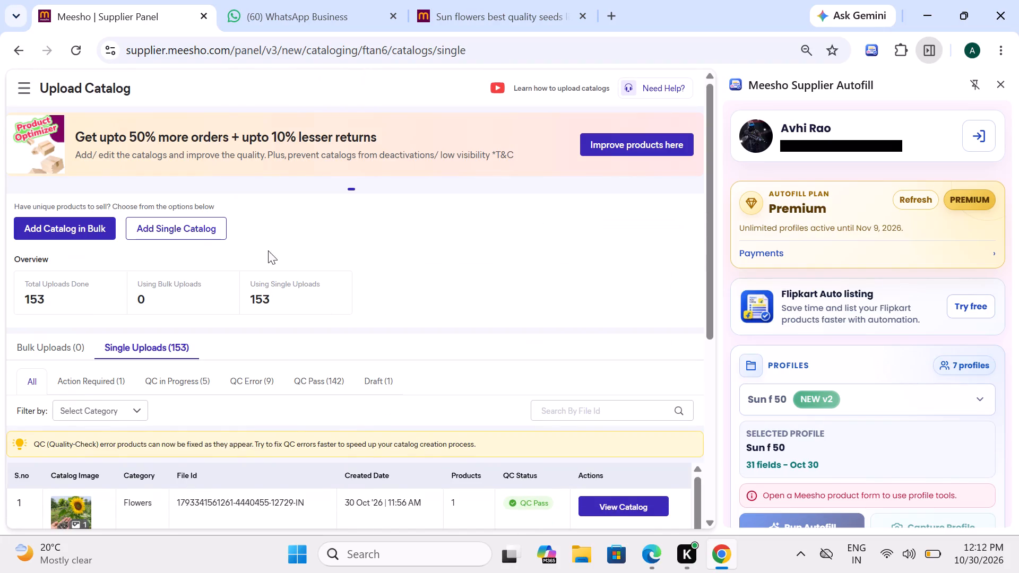
click(188, 223)
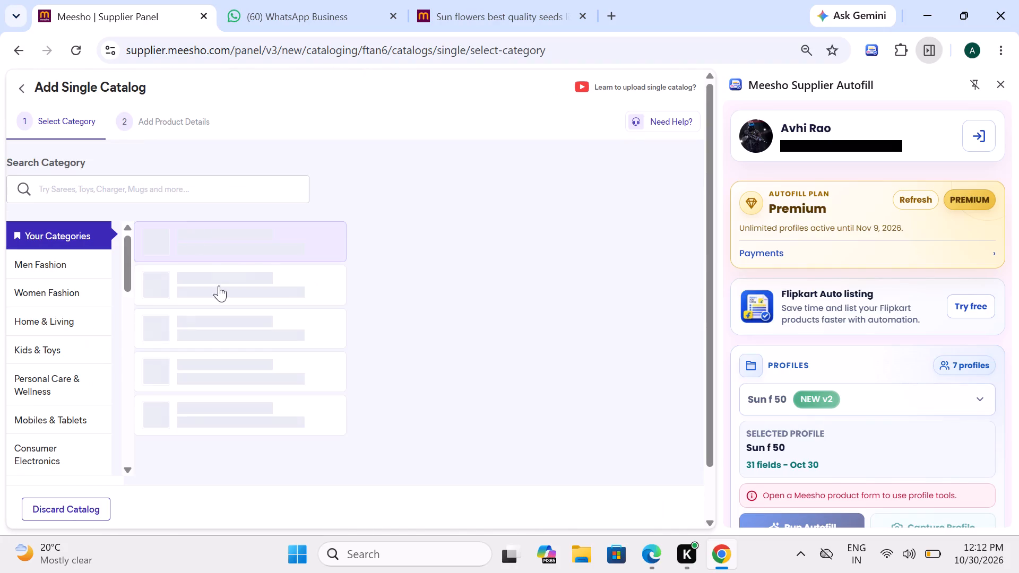
click(221, 237)
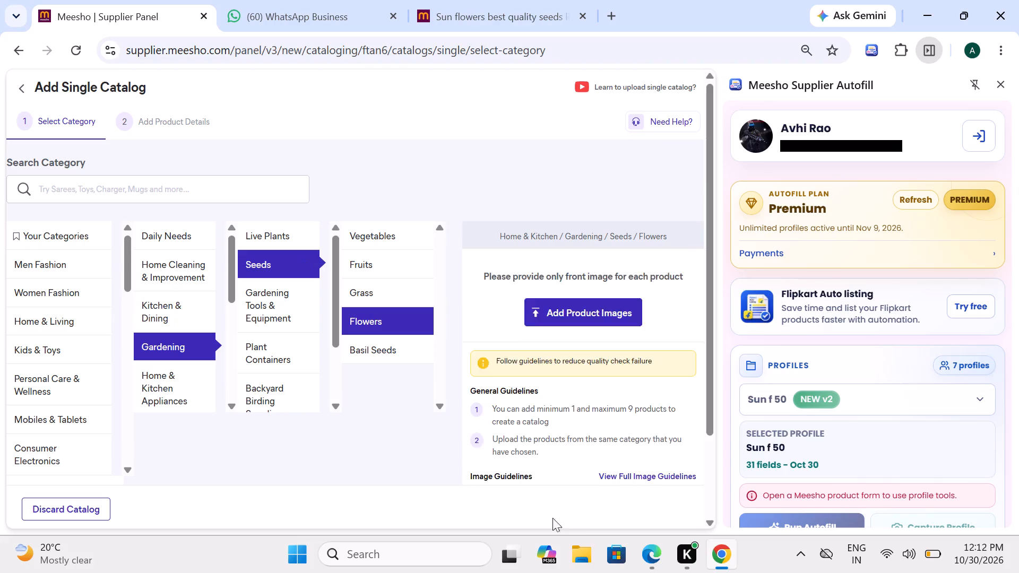
click(591, 440)
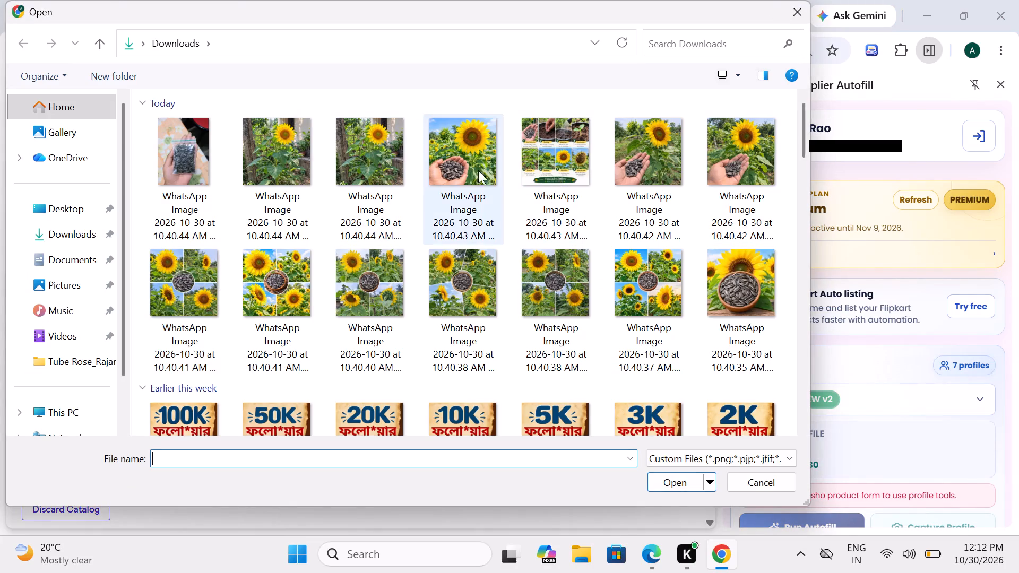
click(462, 151)
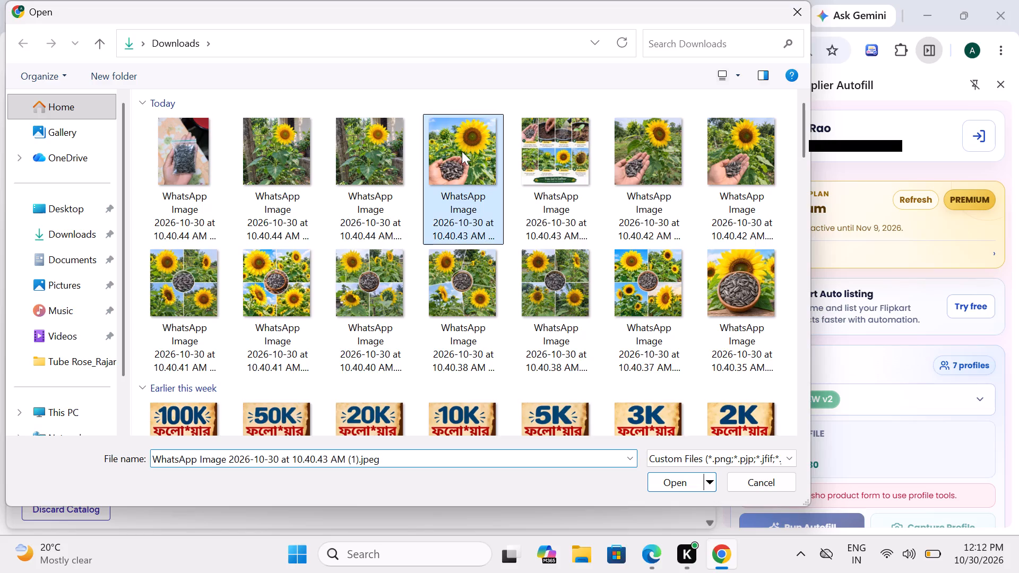
click(671, 484)
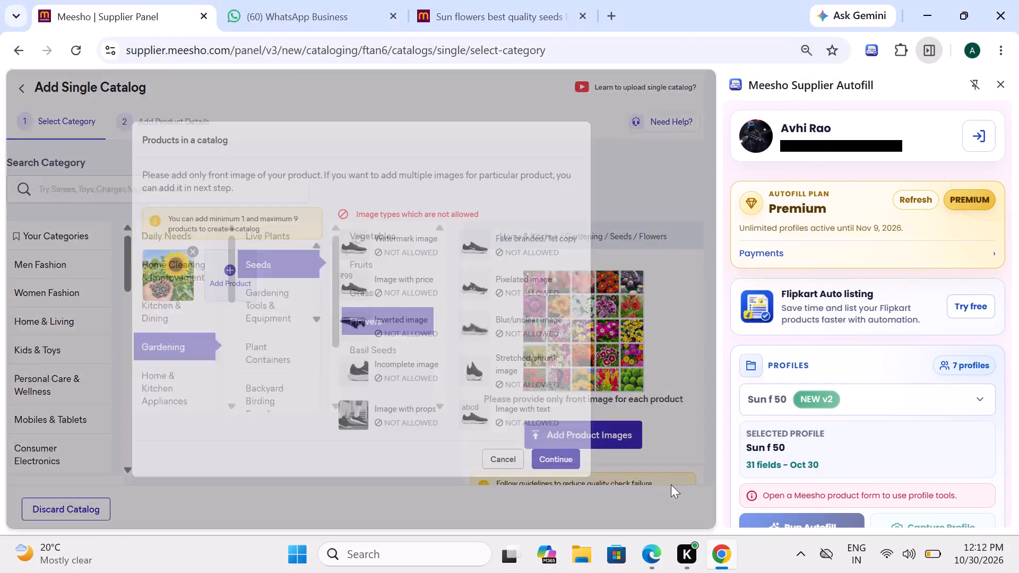
click(573, 455)
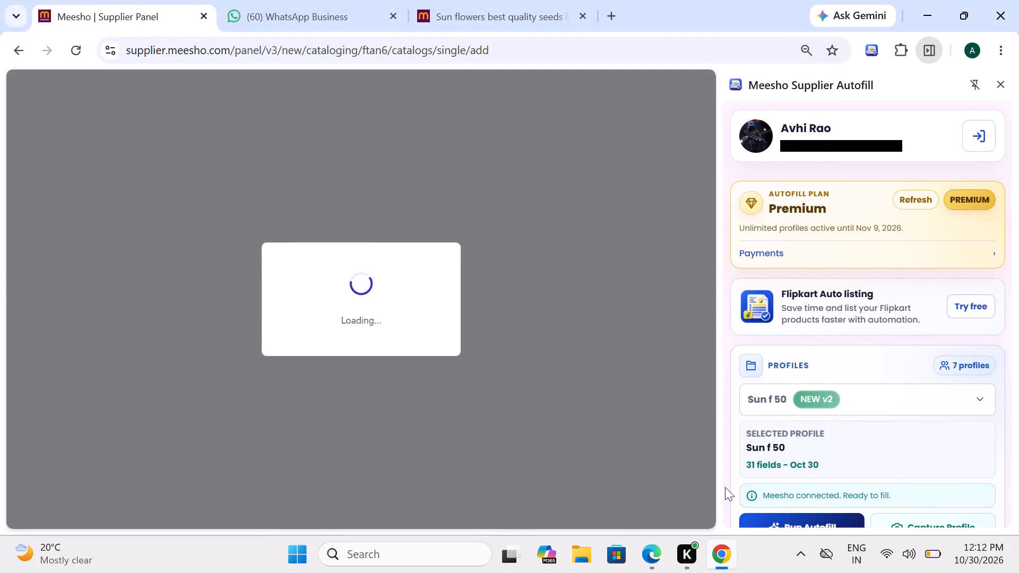
Autofill the new catalog's product form from the Sun f 50 profile.
scroll(950, 401, down, 1)
click(826, 400)
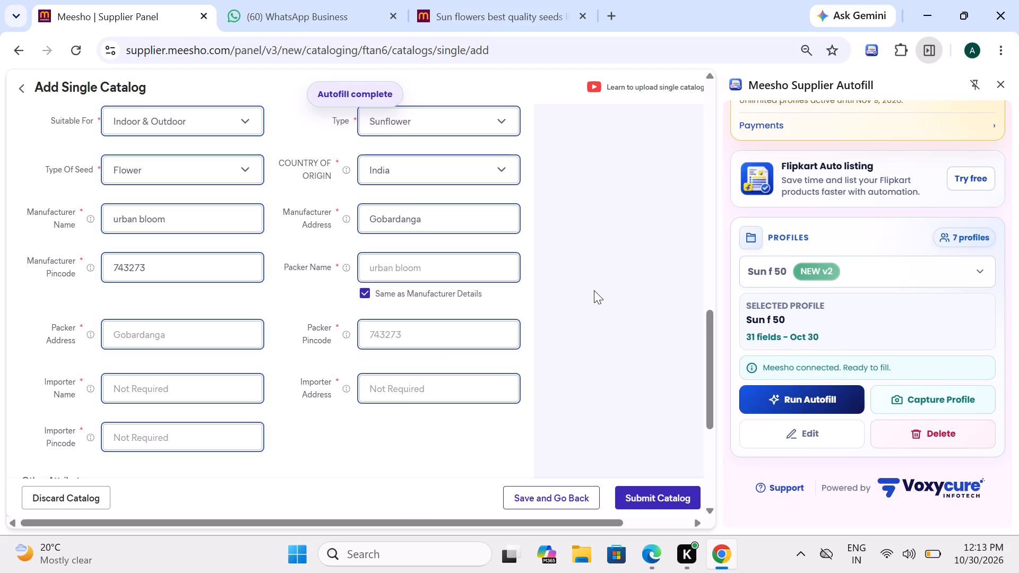
Set the style code / product ID to Sun seed 9 p50.
scroll(604, 286, up, 5)
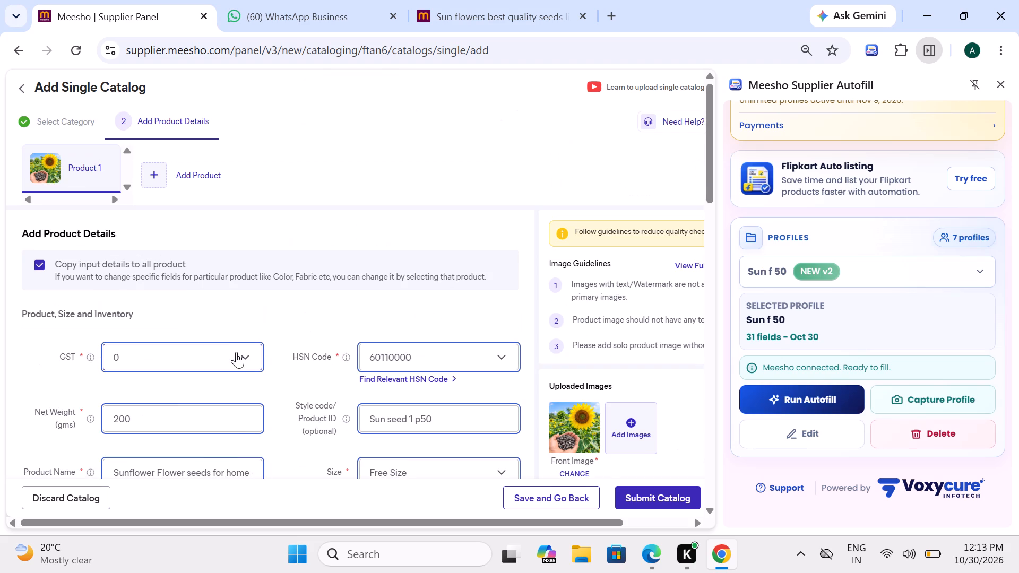
click(412, 421)
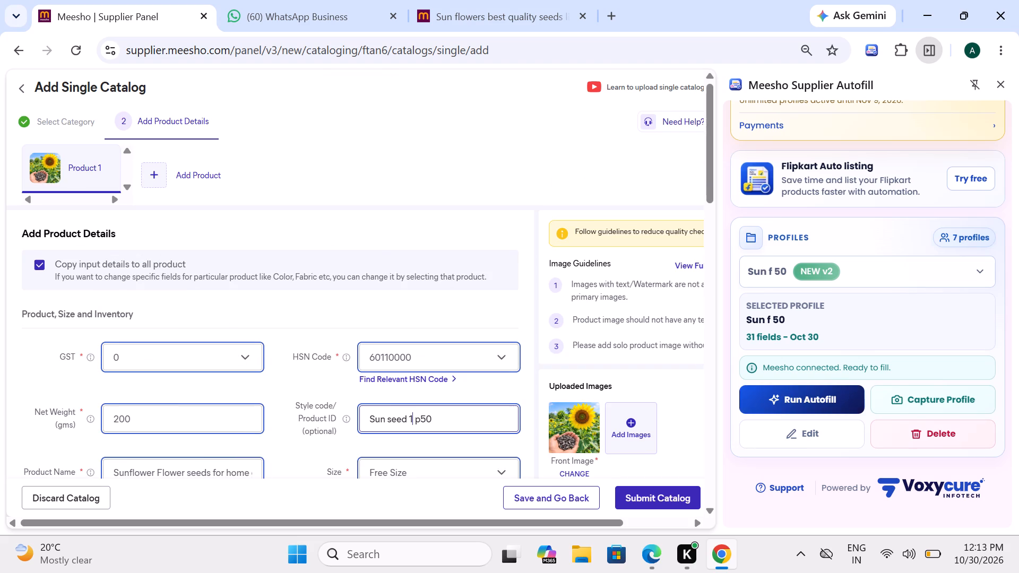
key(BackSpace)
key(9)
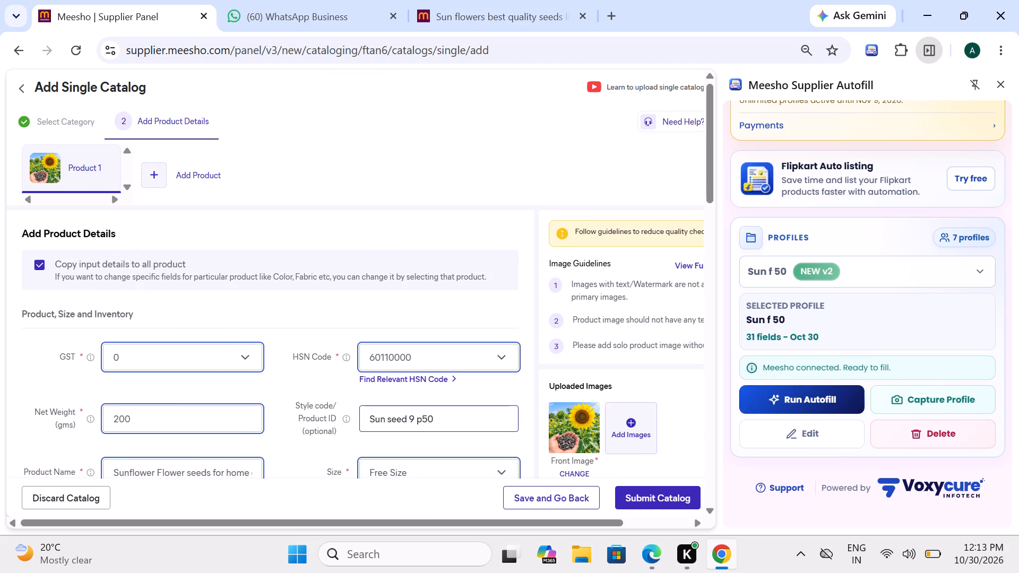
Add "50+" and a space at the beginning of the product name.
scroll(339, 273, down, 1)
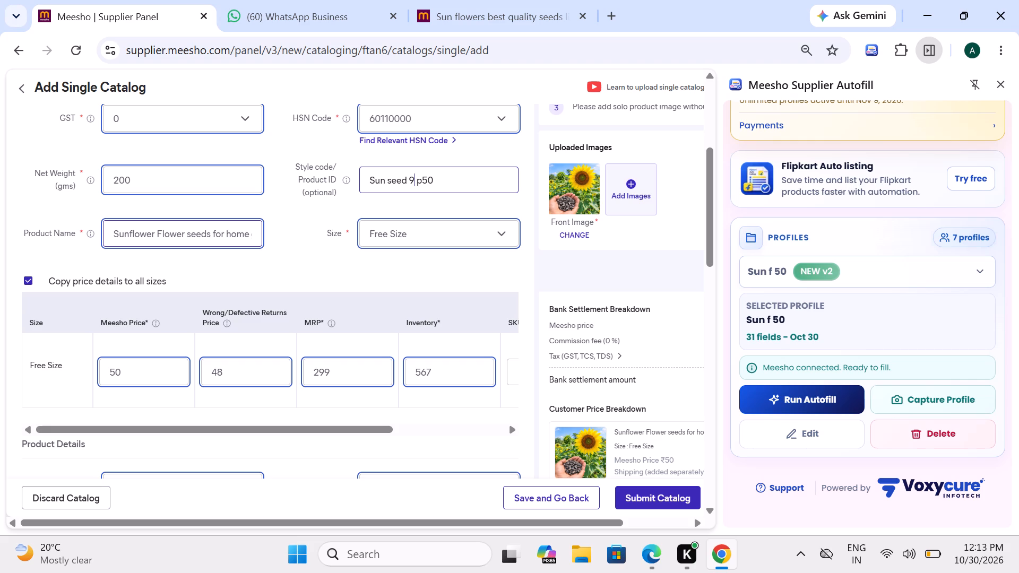
click(236, 233)
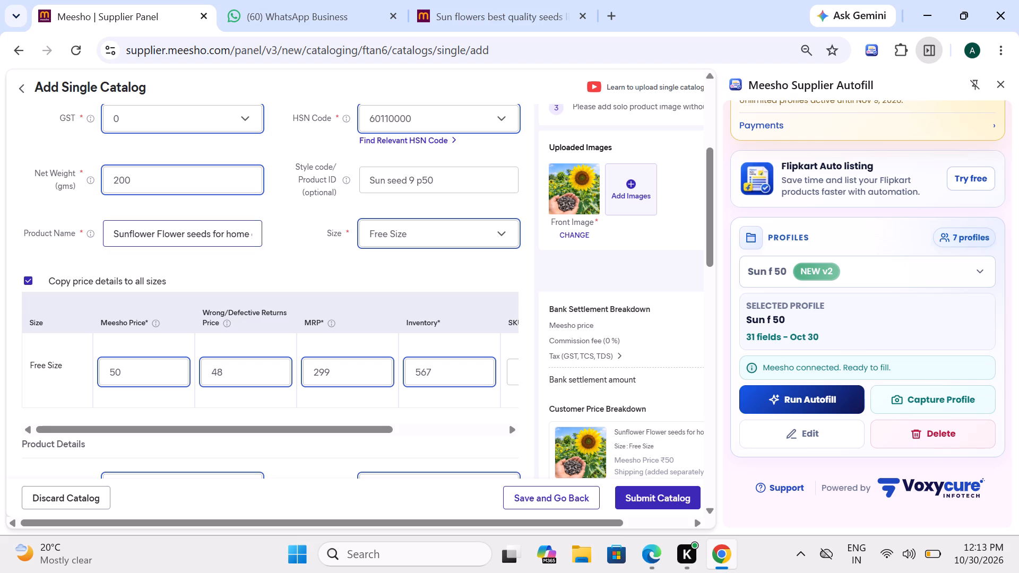
click(212, 234)
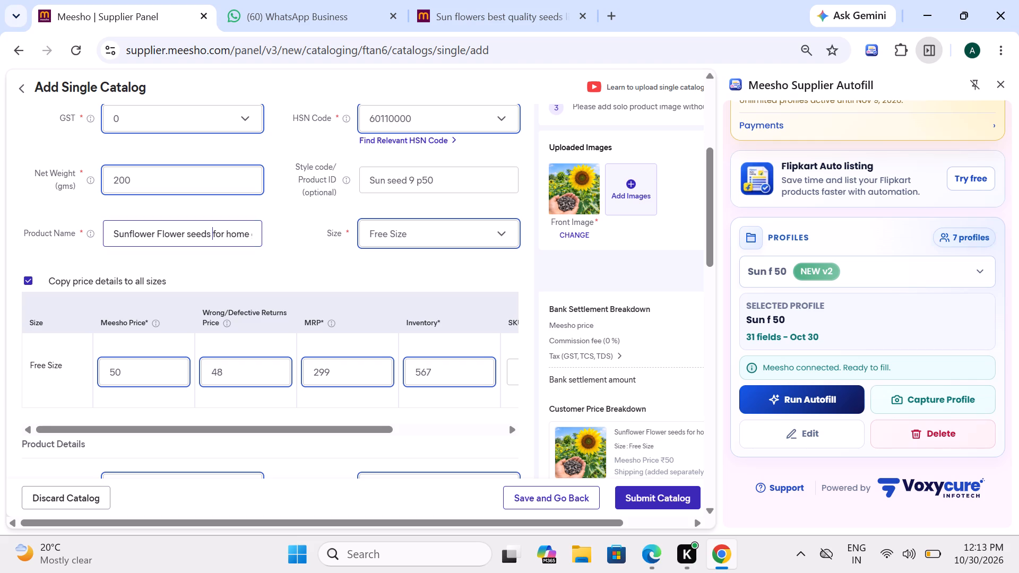
click(110, 232)
click(116, 229)
key(Left)
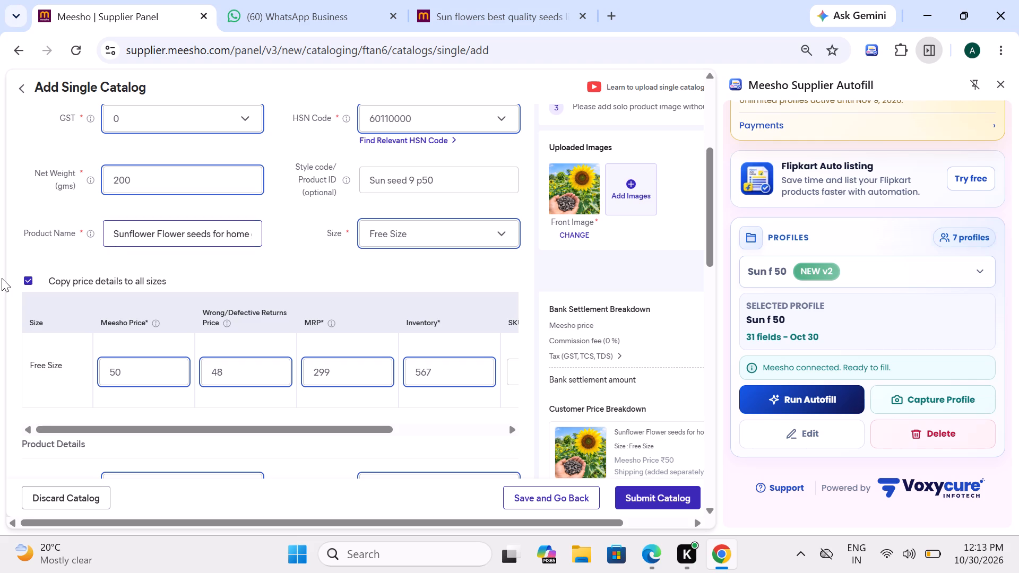
text(50)
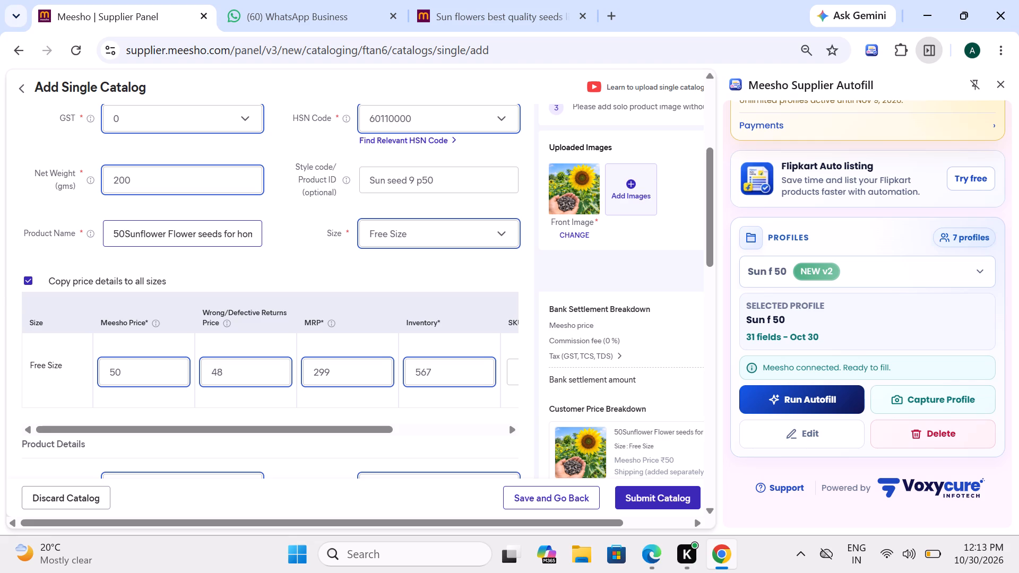
key(shift+plus)
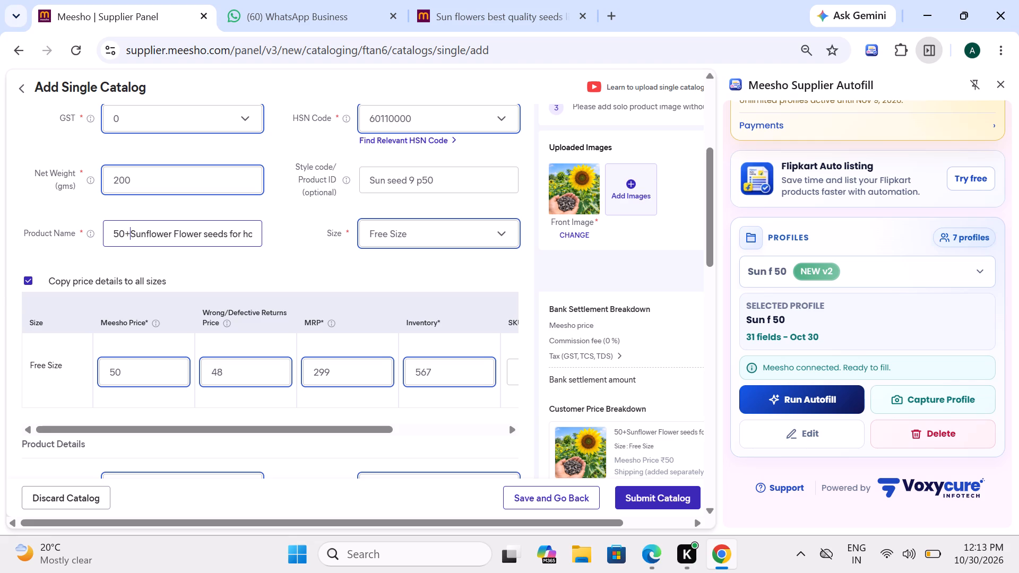
key(space)
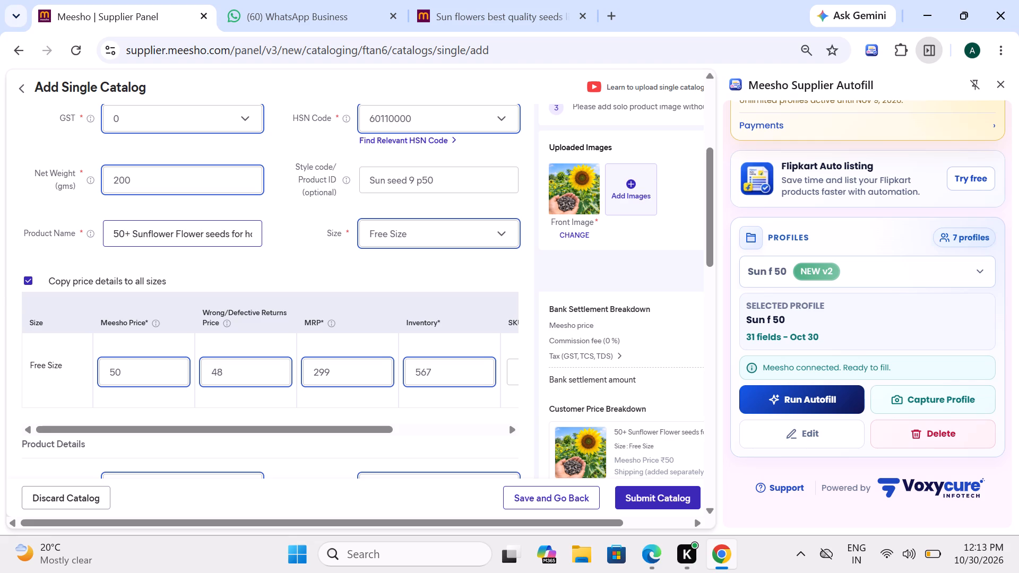
Insert the word "good" between "Sunflower" and "Flower" in the product name.
key(Right)
key(Right)
key(Right)
key(Right)
key(Right)
key(Right)
key(Right)
key(Right)
key(Right)
key(Right)
key(Right)
key(Right)
key(Right)
key(Right)
key(Right)
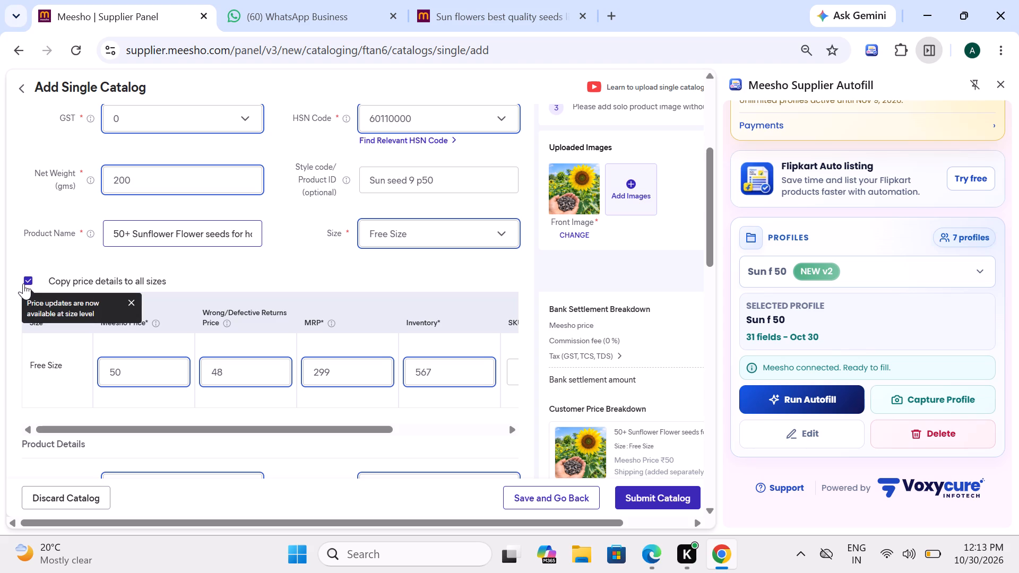
key(Left)
key(Left)
key(Left)
key(Left)
key(Left)
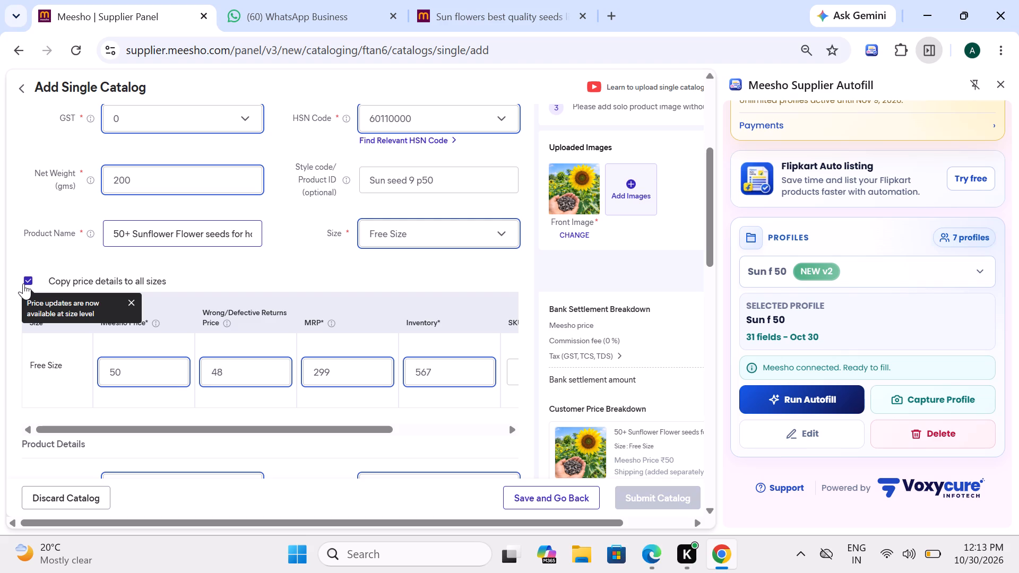
key(g)
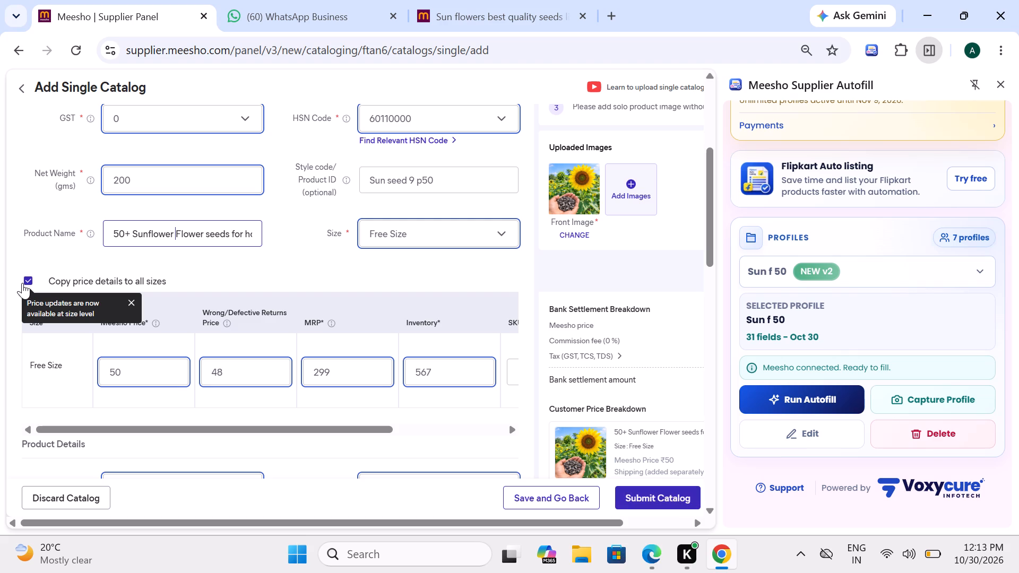
text(ood)
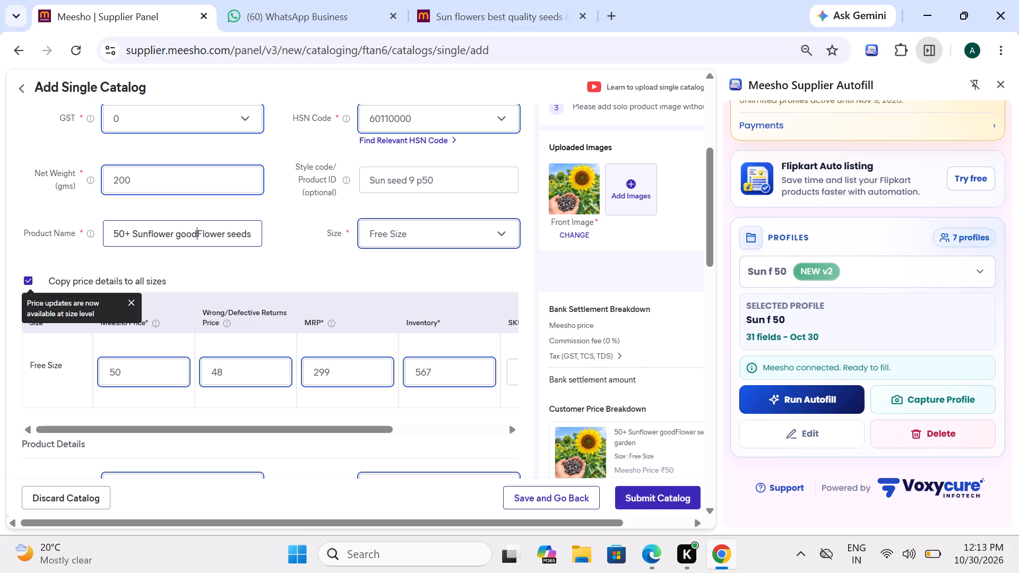
key(space)
key(space)
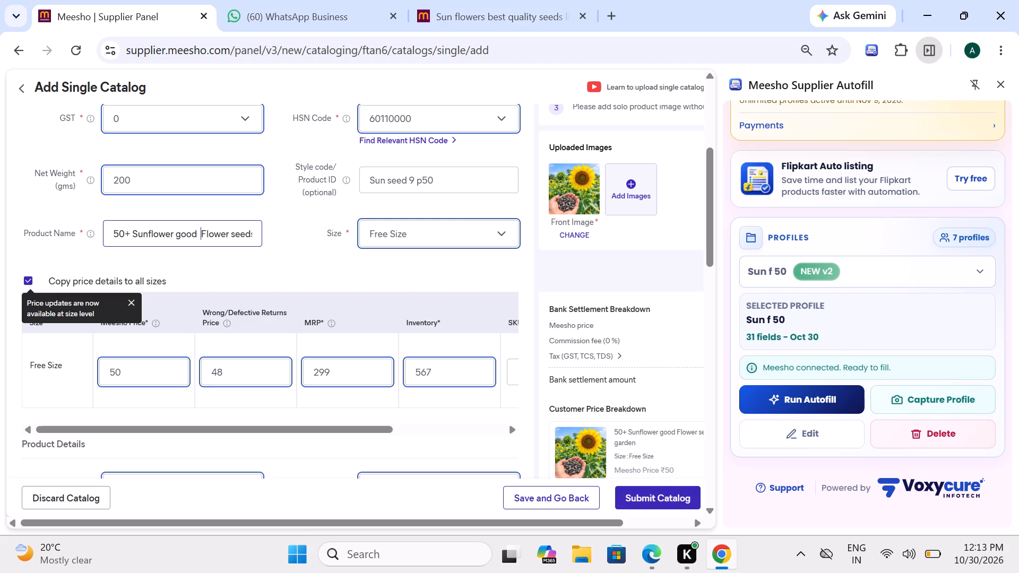
Remove the extra space after "good" in the product name.
key(BackSpace)
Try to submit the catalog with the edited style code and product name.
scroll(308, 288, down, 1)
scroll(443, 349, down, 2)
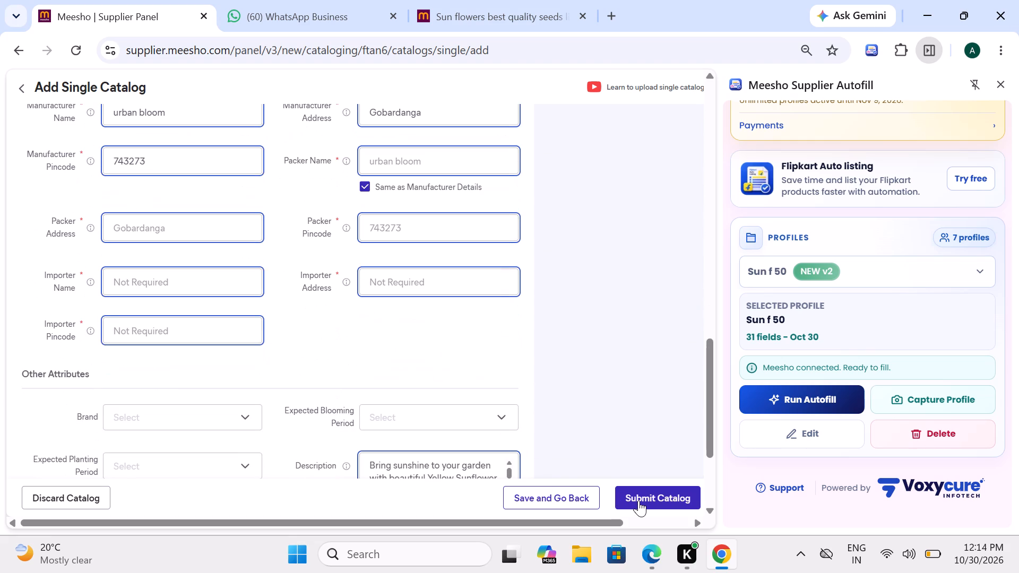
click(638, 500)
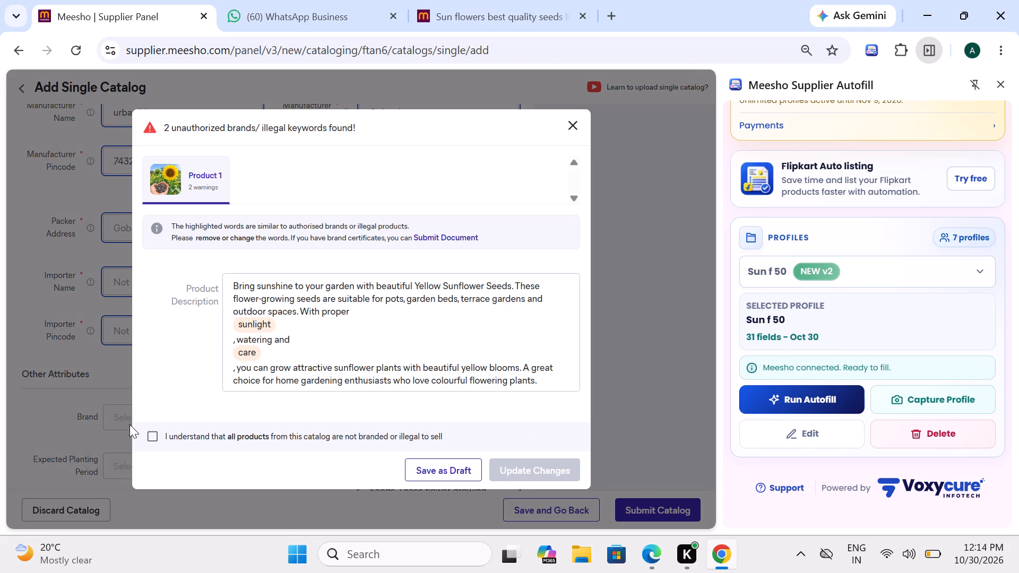
Tick the declaration that all products are not branded or illegal, and close the keyword warning without updating the changes.
click(147, 435)
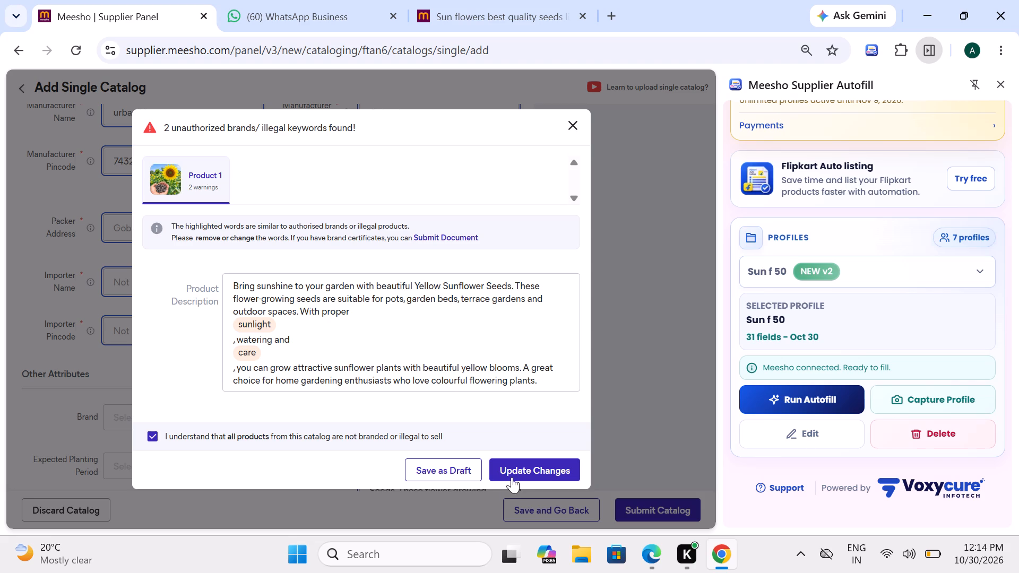
click(572, 127)
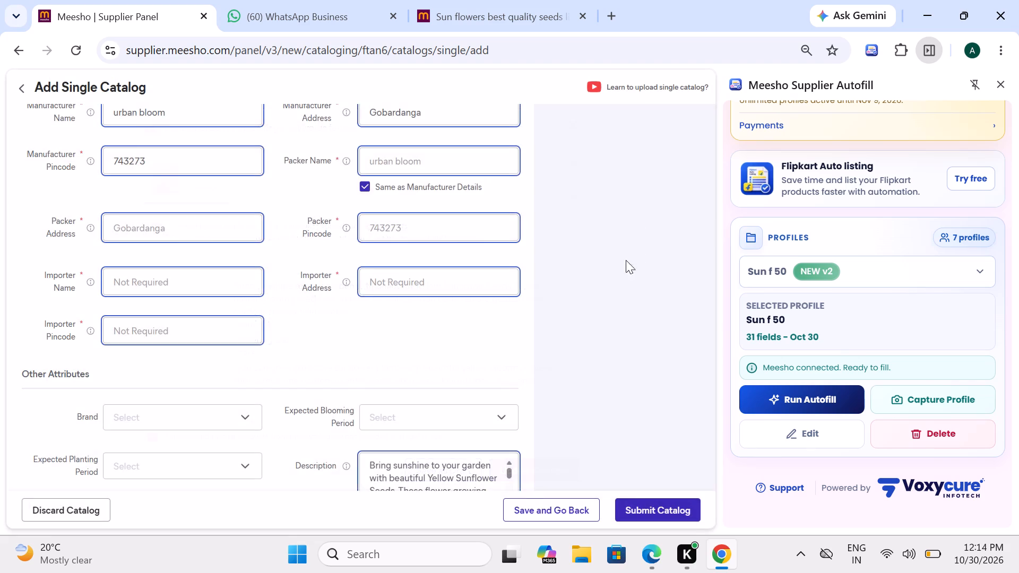
Add three more product images from Downloads: the seed packet in a hand, the first garden sunflower photo, and the multi-photo infographic.
scroll(620, 266, up, 3)
click(621, 173)
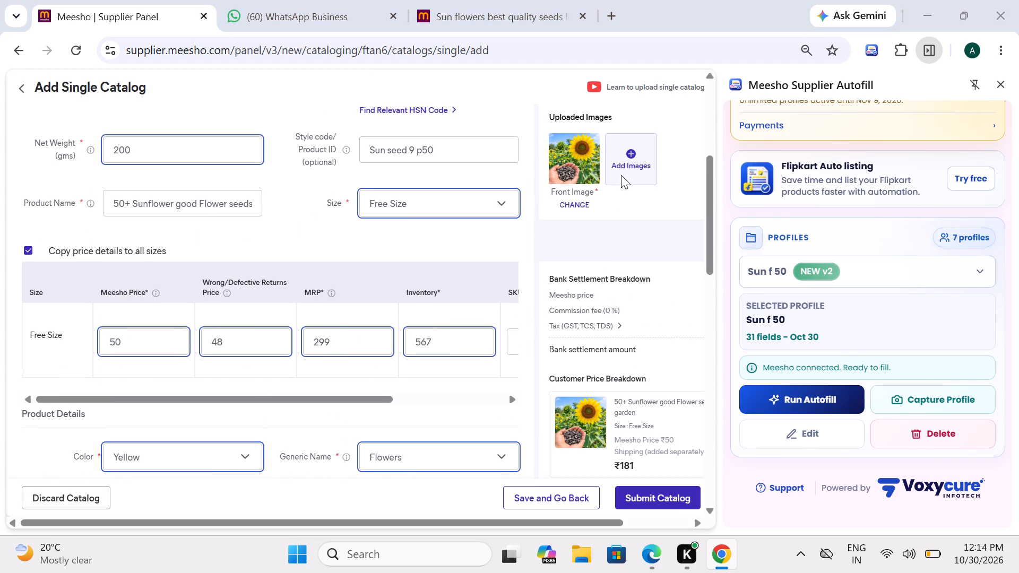
click(625, 157)
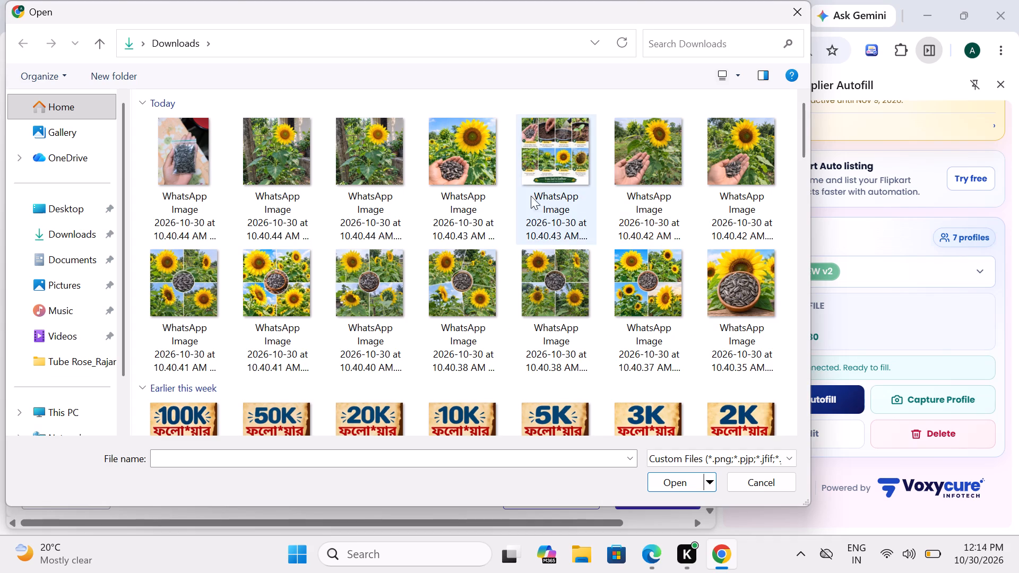
ctrl+click(271, 166)
ctrl+click(174, 170)
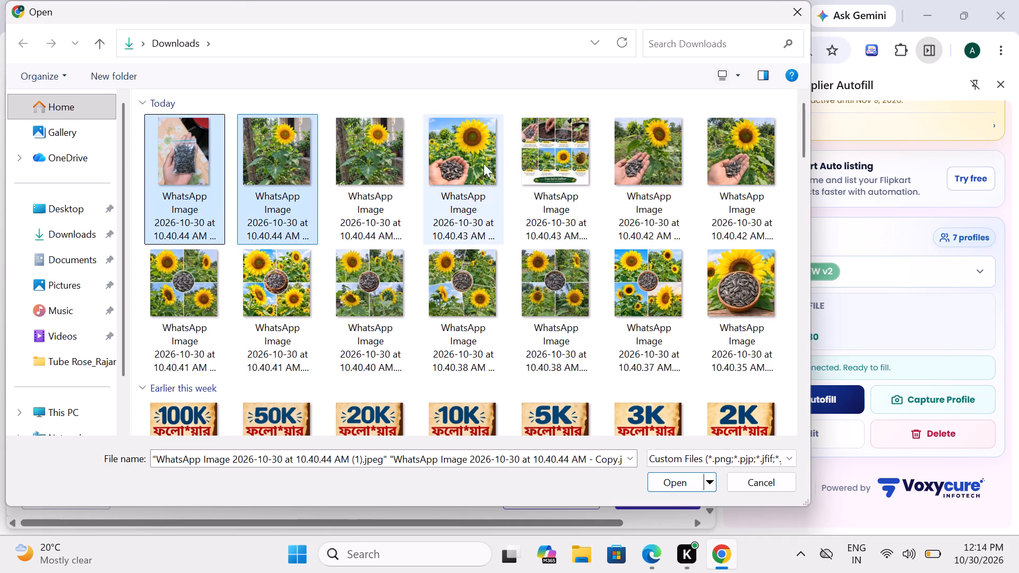
ctrl+click(539, 167)
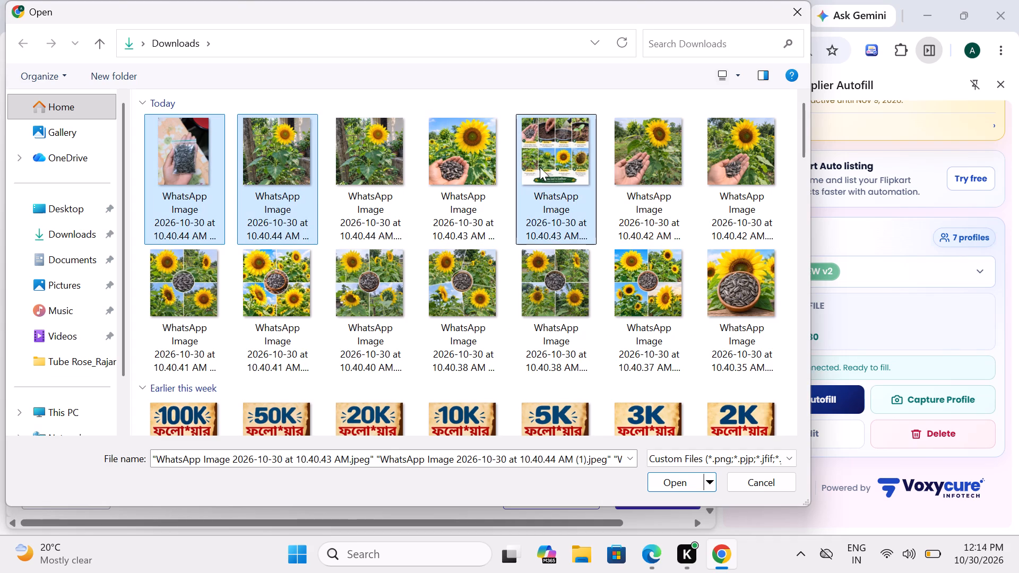
click(667, 481)
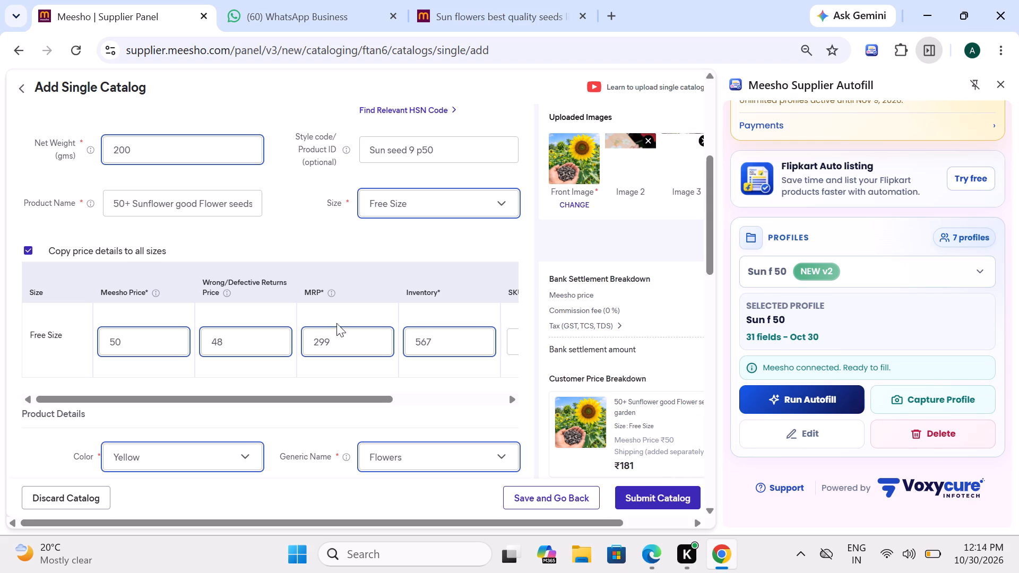
Clear the Meesho price for the Free Size row.
click(119, 345)
click(126, 345)
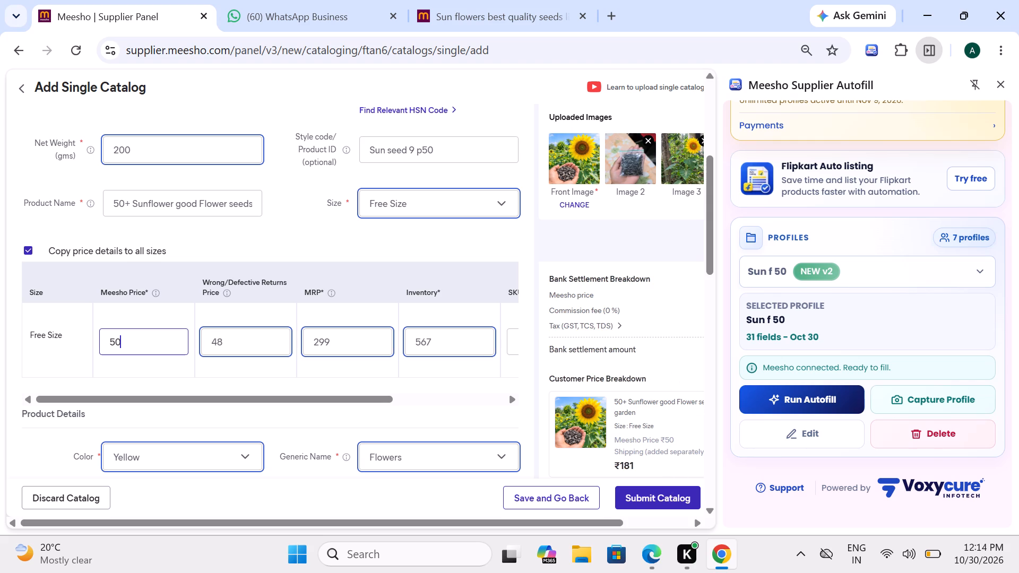
key(BackSpace)
key(BackSpace)
key(BackSpace)
key(BackSpace)
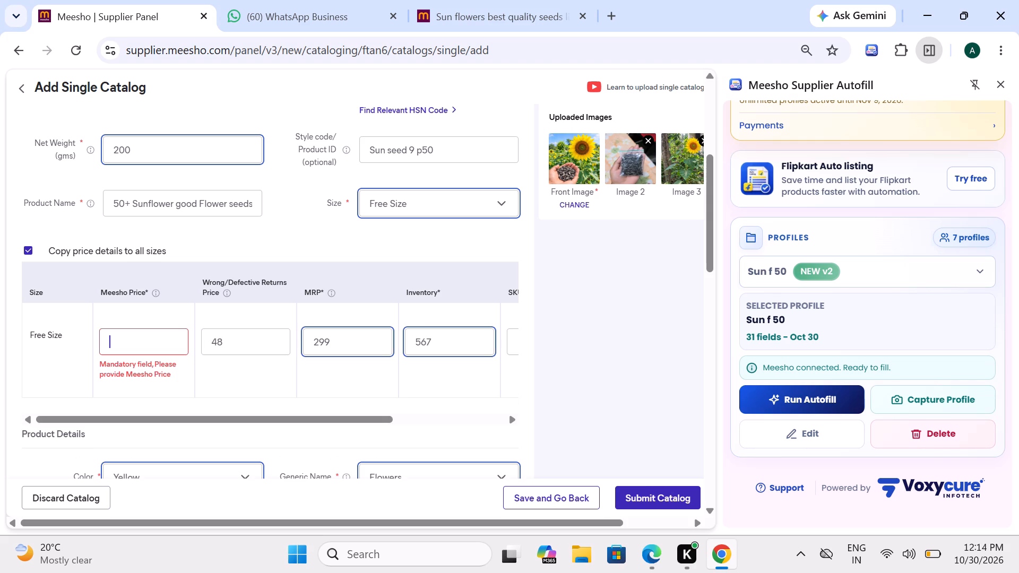
Set the Free Size Meesho price to 59 and its wrong/defective returns price to 56.
text(59)
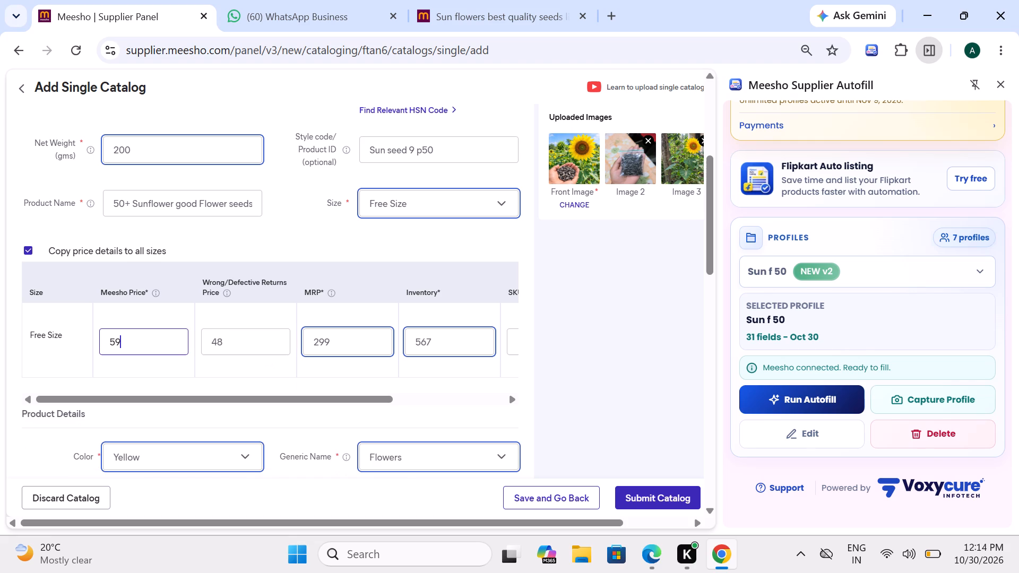
click(248, 334)
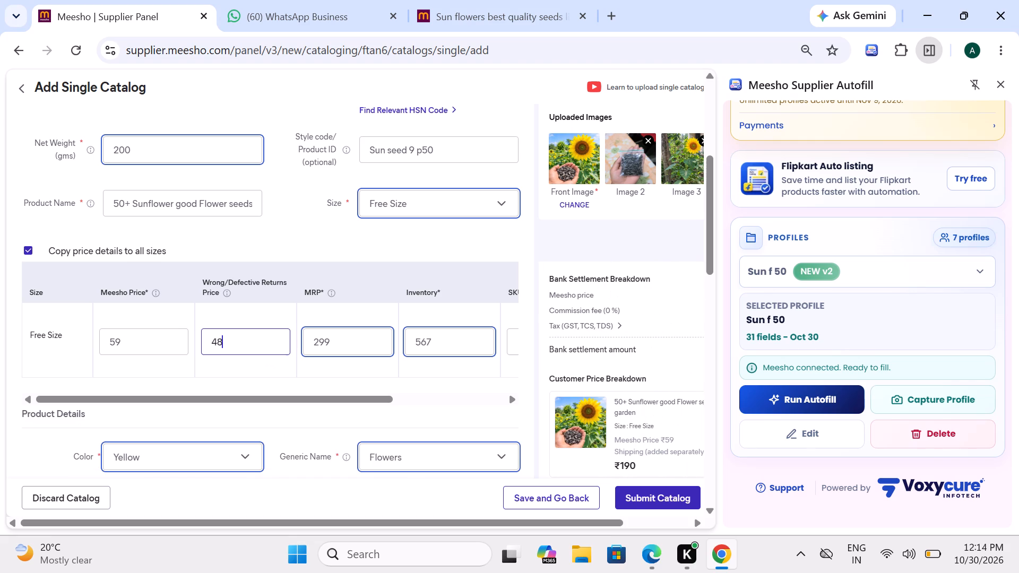
key(BackSpace)
key(BackSpace)
key(BackSpace)
key(BackSpace)
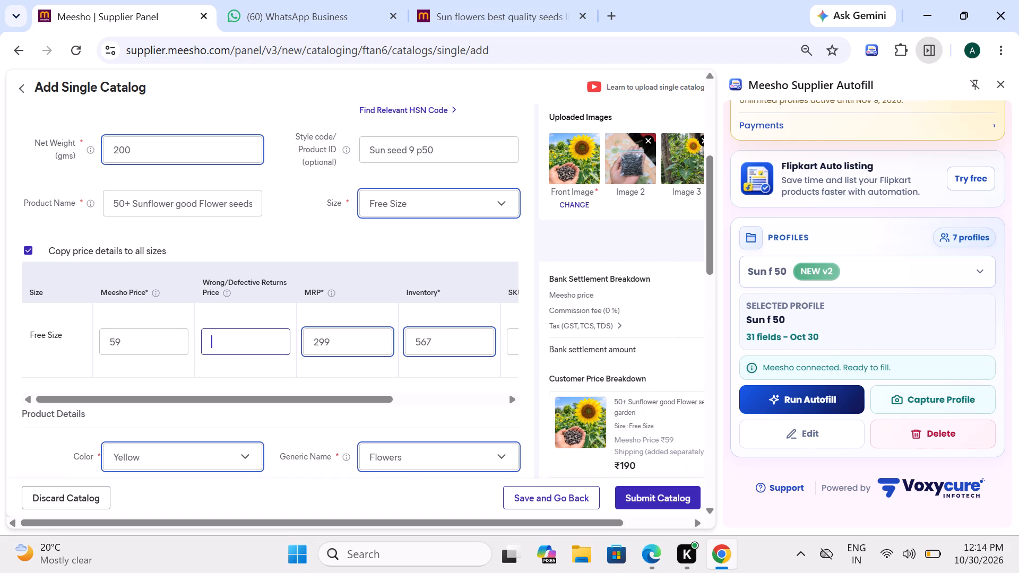
text(56)
Submit the catalog for quality check, declaring all products not branded or illegal to sell, and dismiss the ad campaign offer.
scroll(469, 421, down, 2)
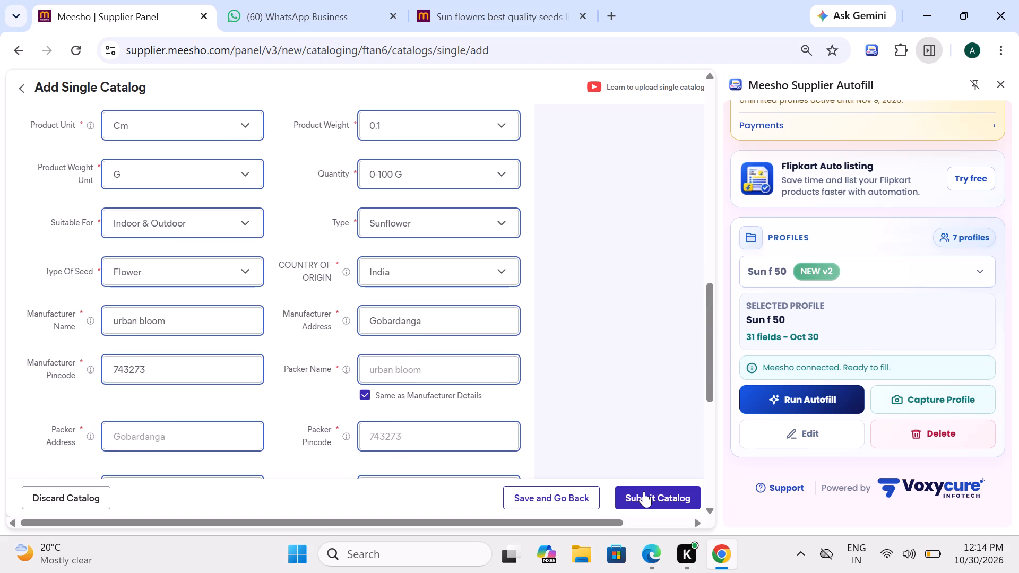
click(646, 494)
click(646, 494)
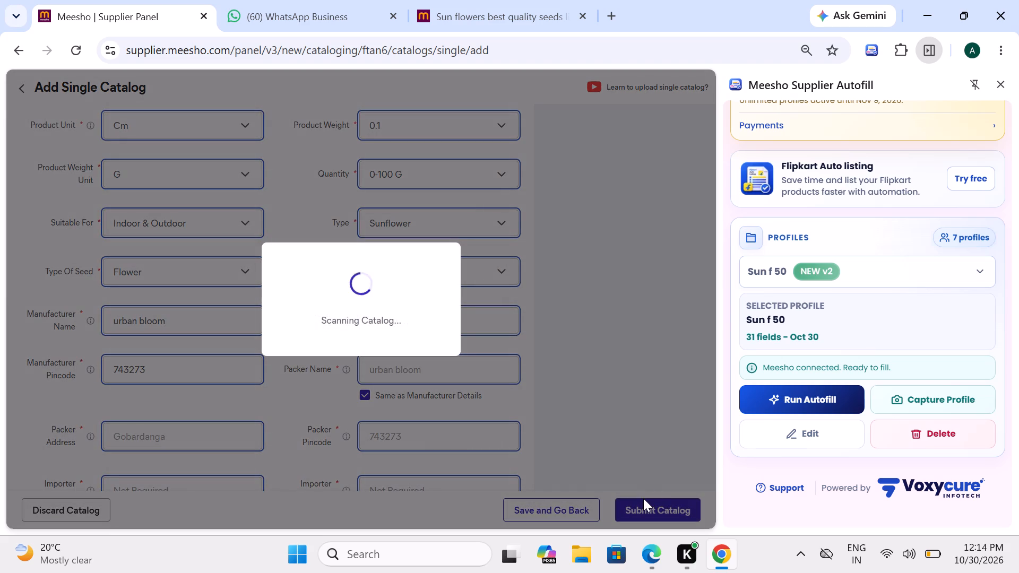
click(155, 442)
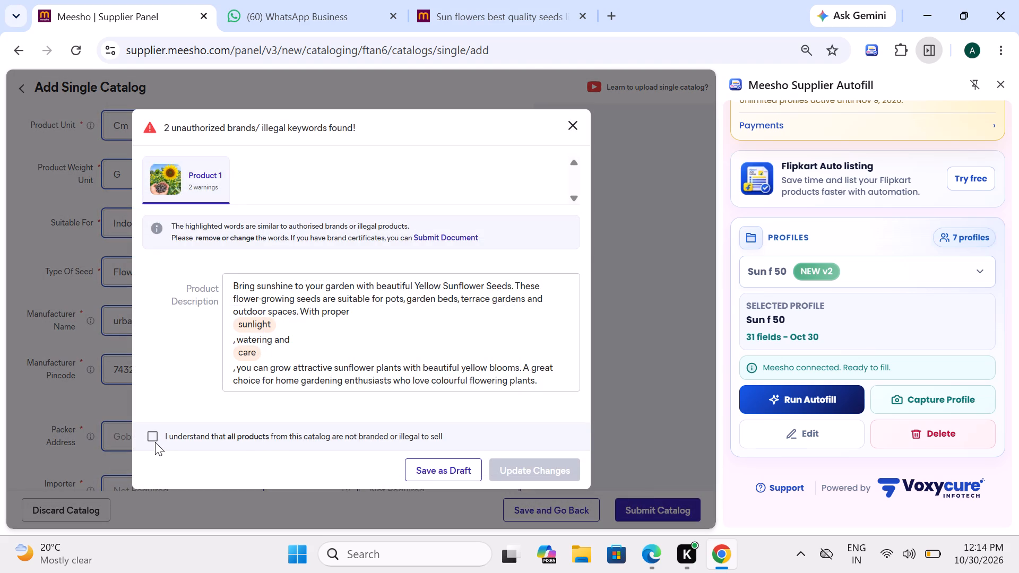
click(155, 442)
click(525, 472)
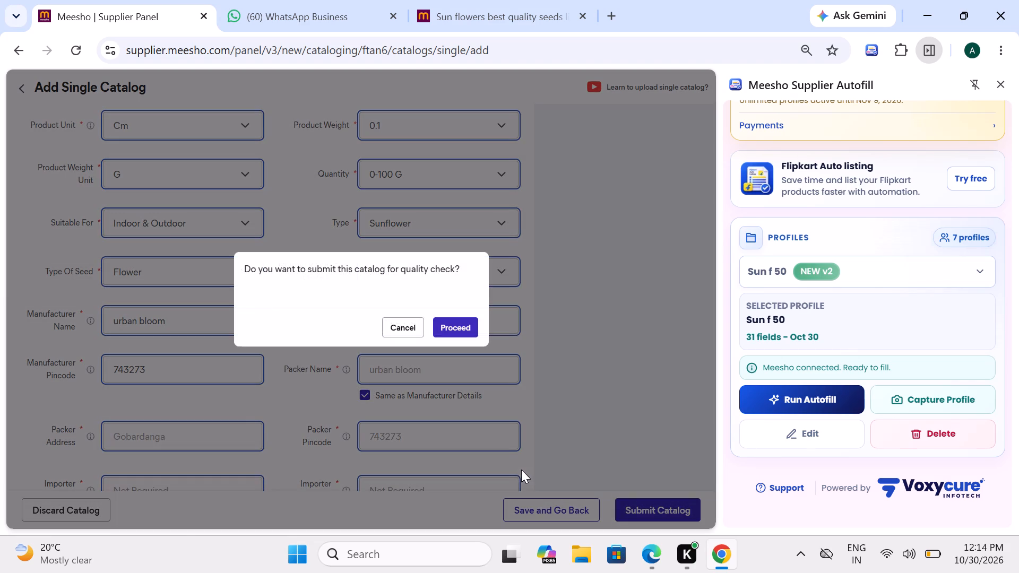
click(453, 325)
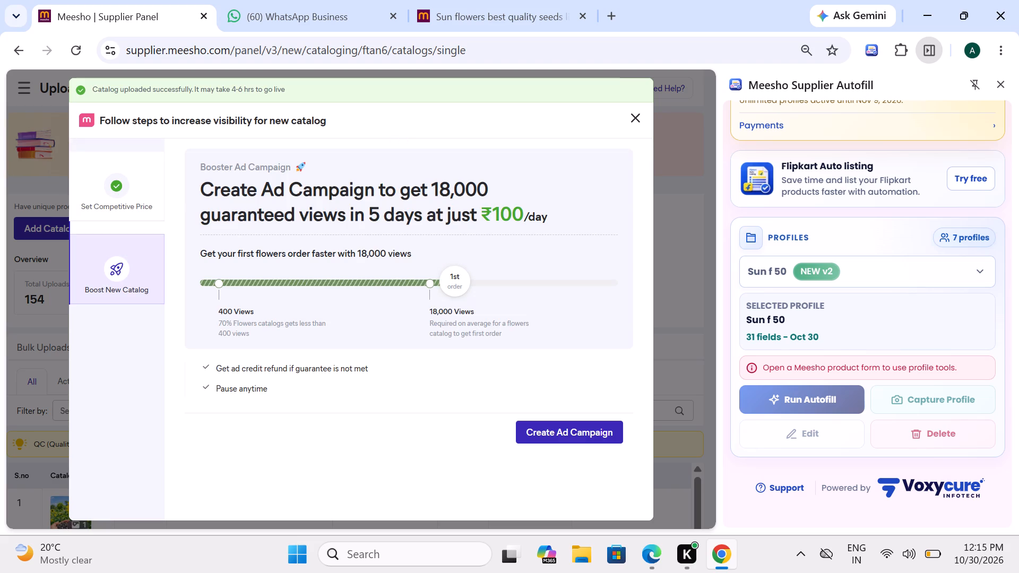
click(635, 113)
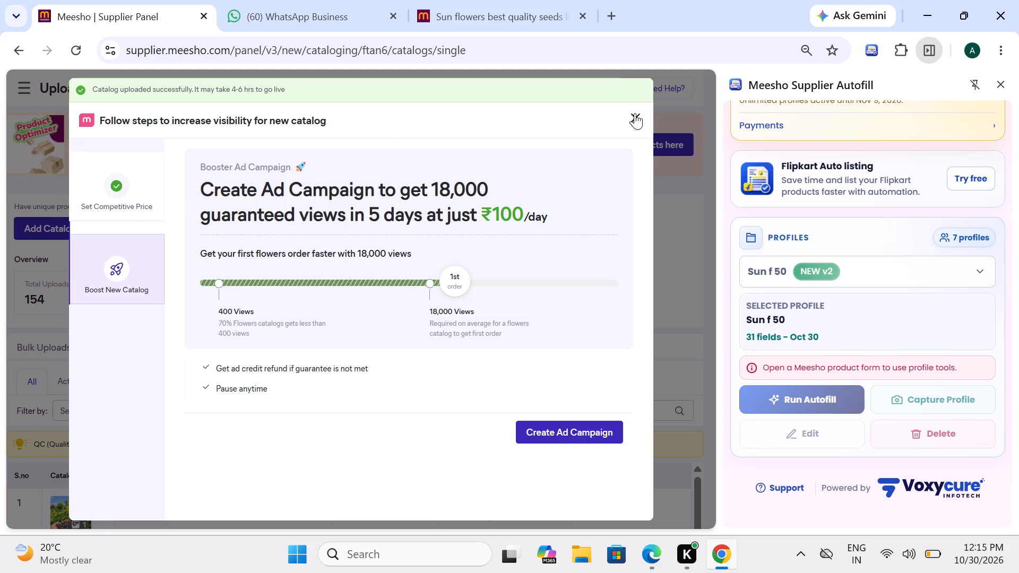
Start a new single catalog under Gardening > Seeds > Flowers, using "WhatsApp Image 2026-10-30 at 10.40.44 AM - Copy.jpeg" as the front image.
scroll(588, 246, down, 1)
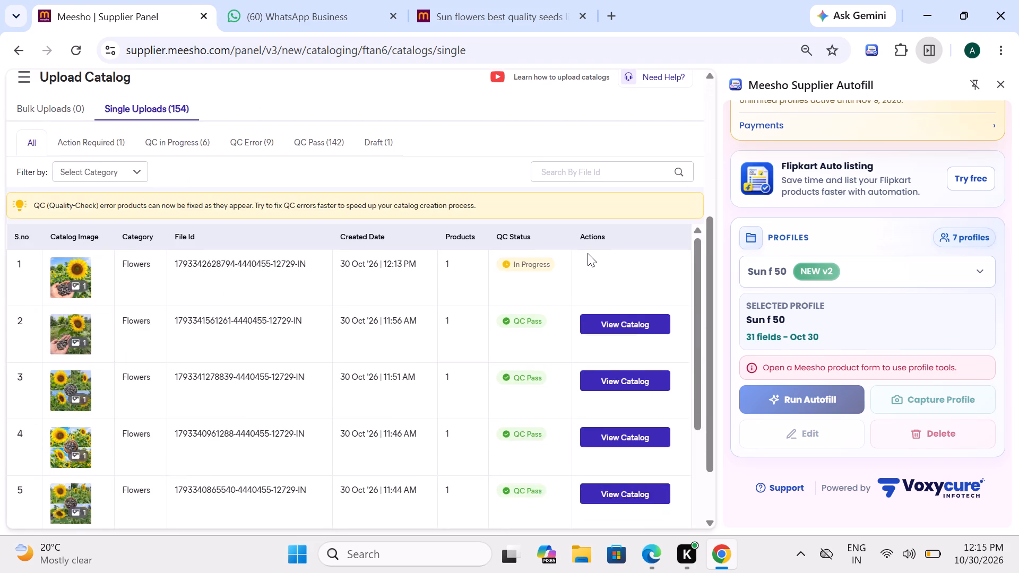
scroll(588, 254, up, 2)
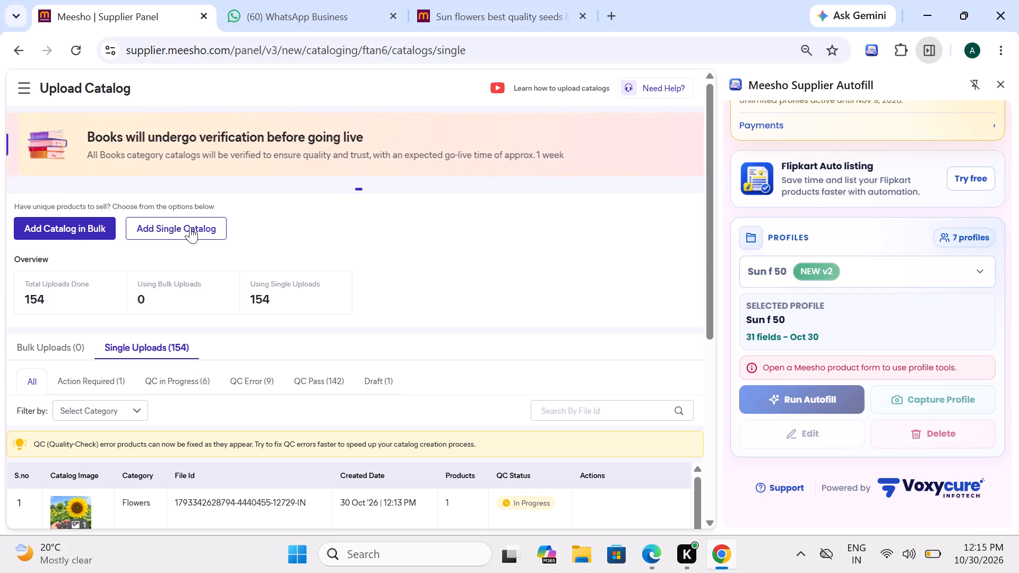
click(190, 227)
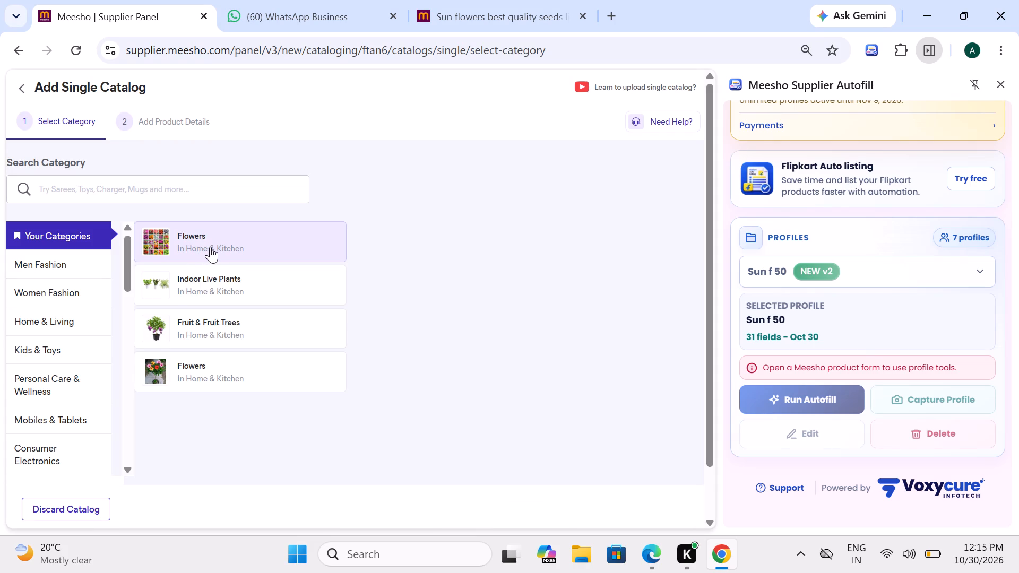
click(212, 247)
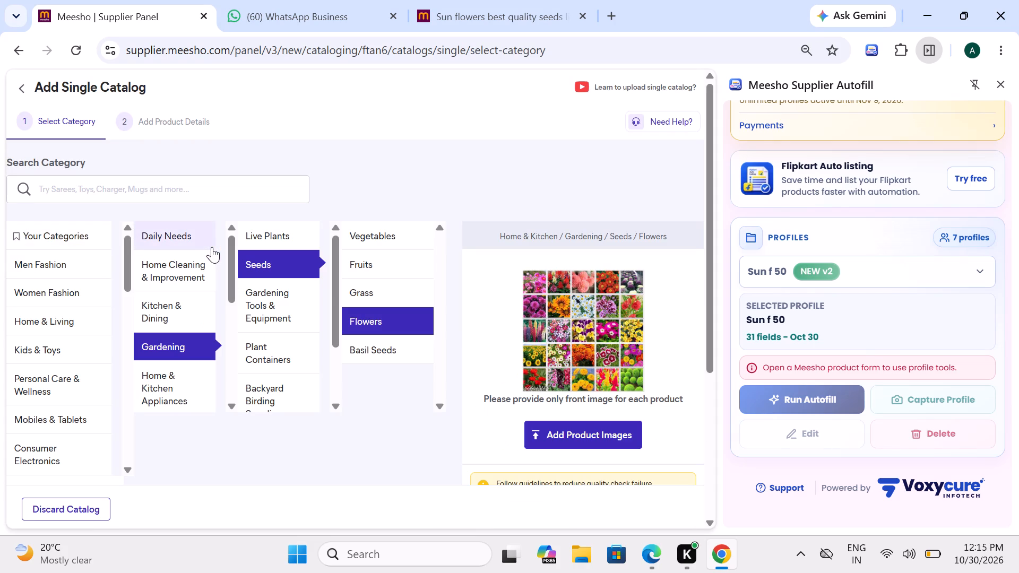
click(640, 439)
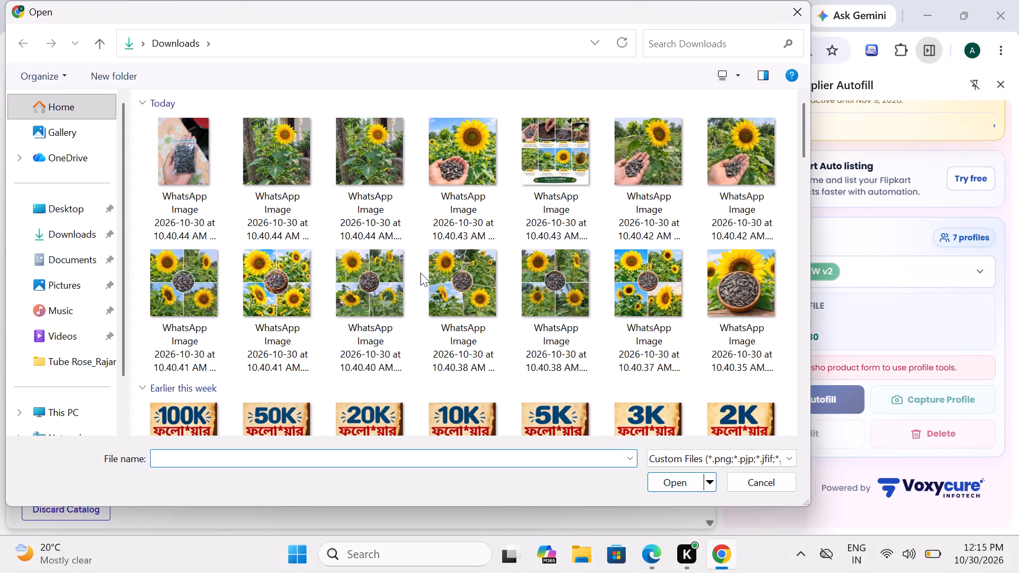
click(288, 169)
click(679, 481)
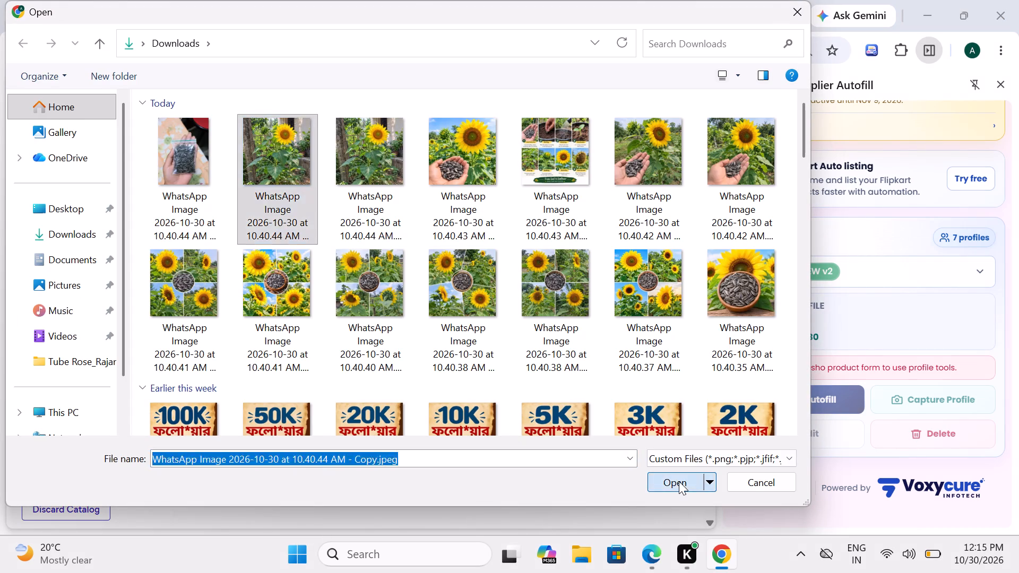
click(573, 455)
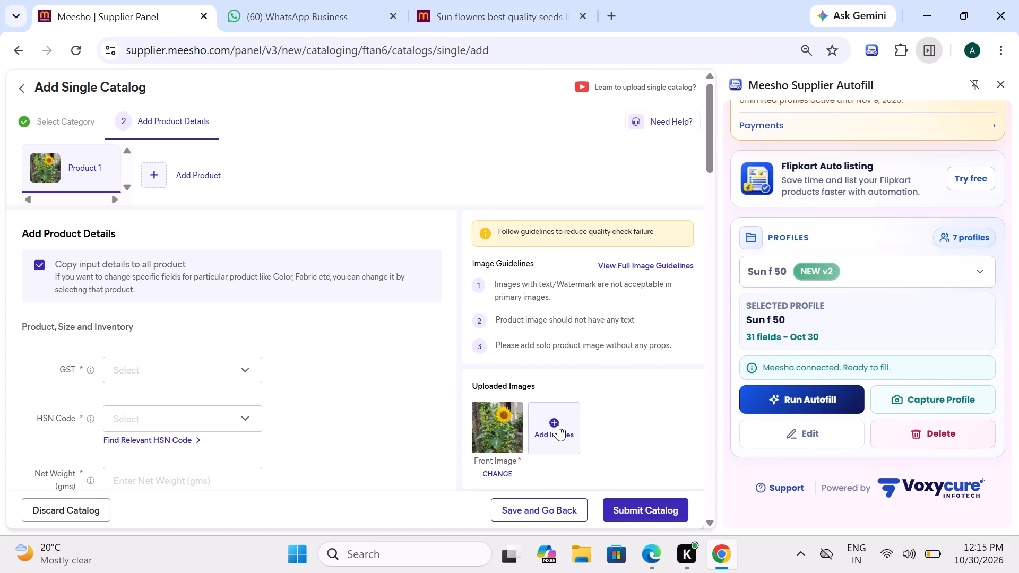
Add three more product images: the seed packet in hand, the growing-guide collage, and the 10.40.42 AM (1) - Copy photo of seeds beside a sunflower.
click(558, 424)
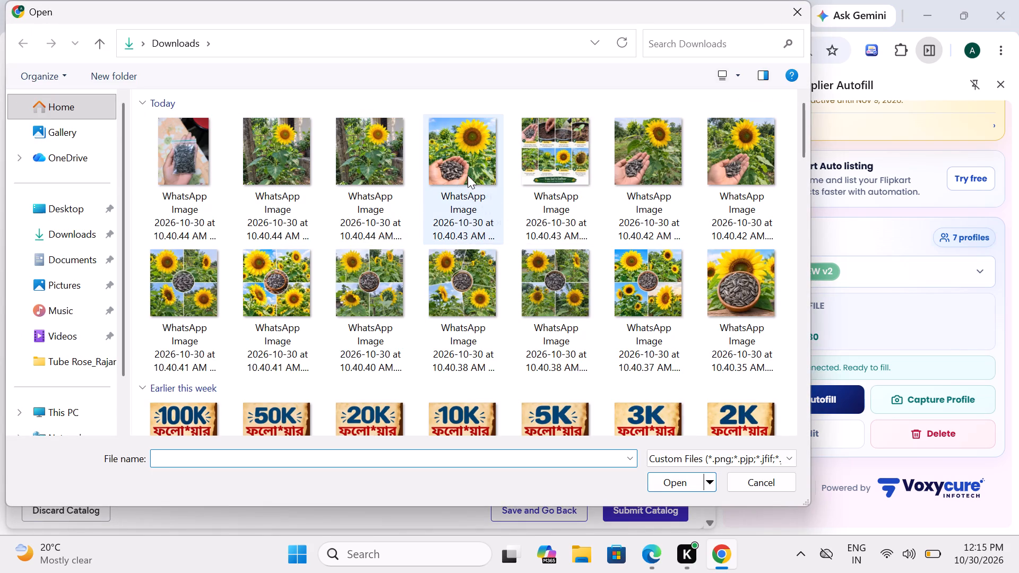
ctrl+click(649, 160)
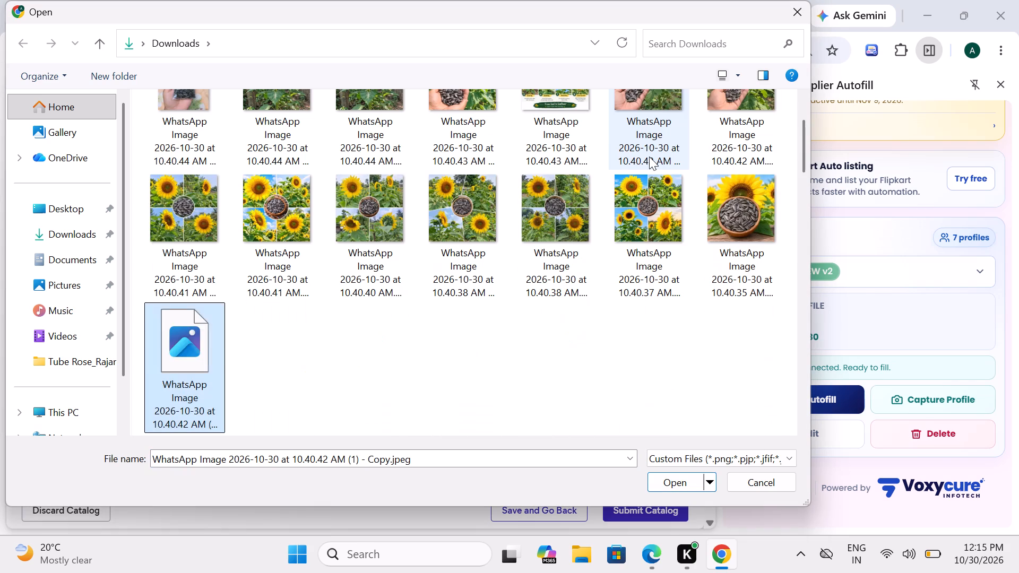
scroll(396, 384, up, 1)
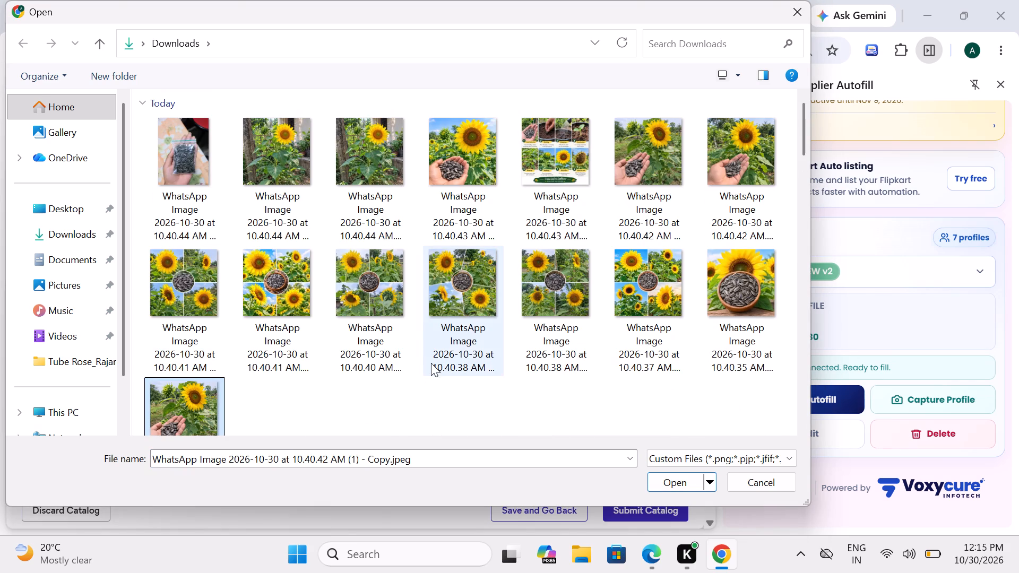
scroll(420, 388, down, 1)
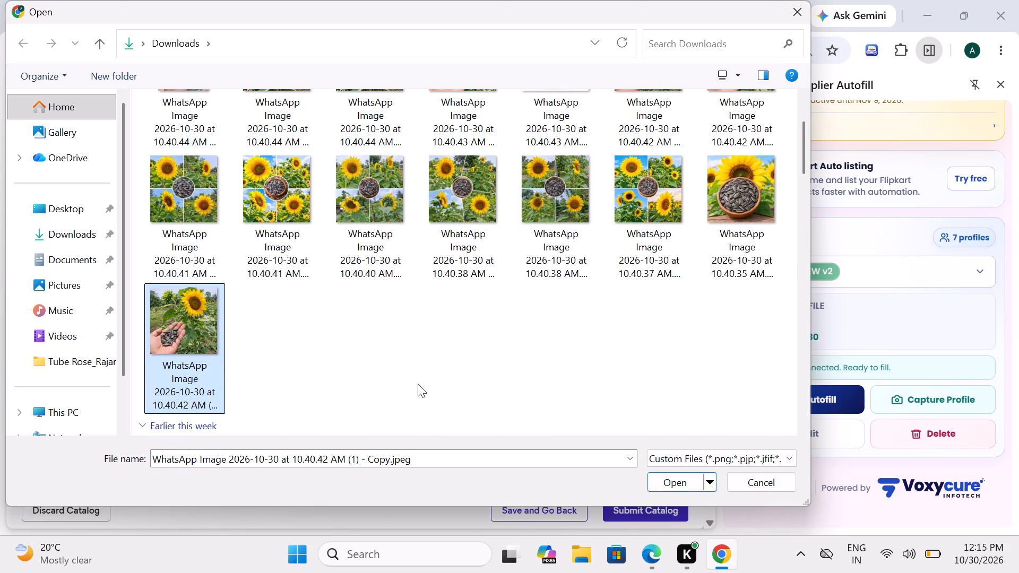
scroll(419, 383, up, 2)
ctrl+click(553, 165)
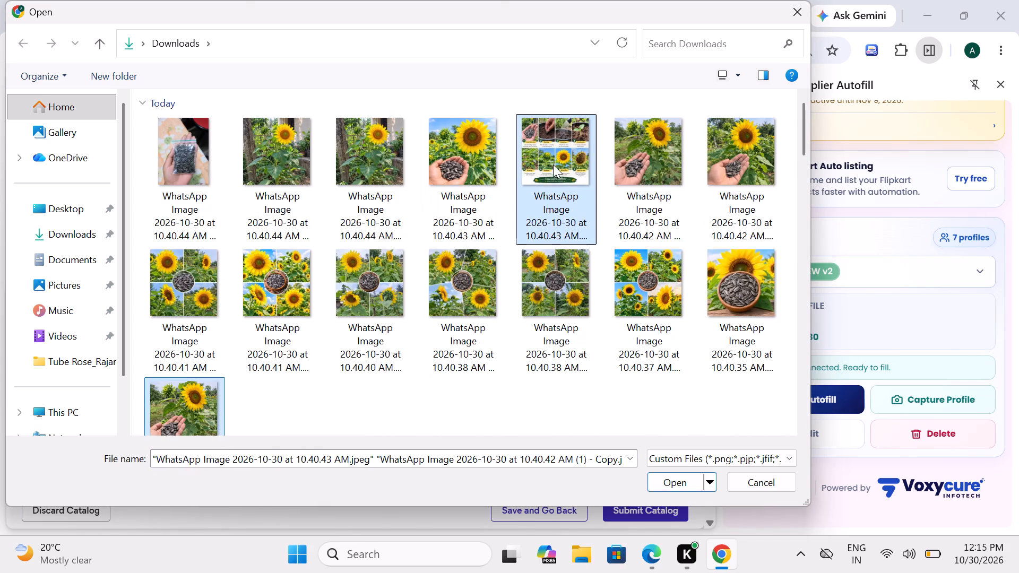
ctrl+click(176, 152)
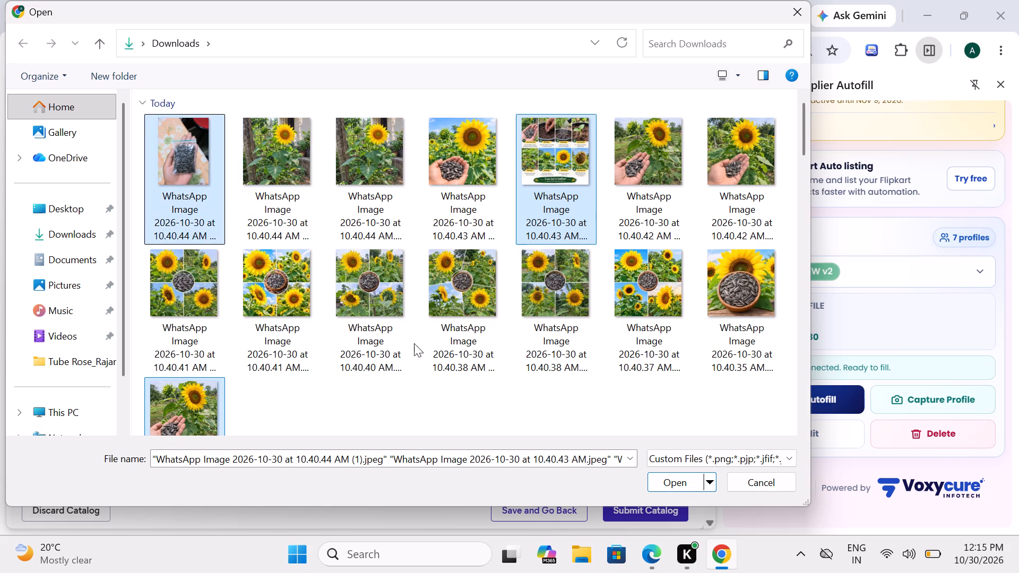
click(542, 394)
click(187, 158)
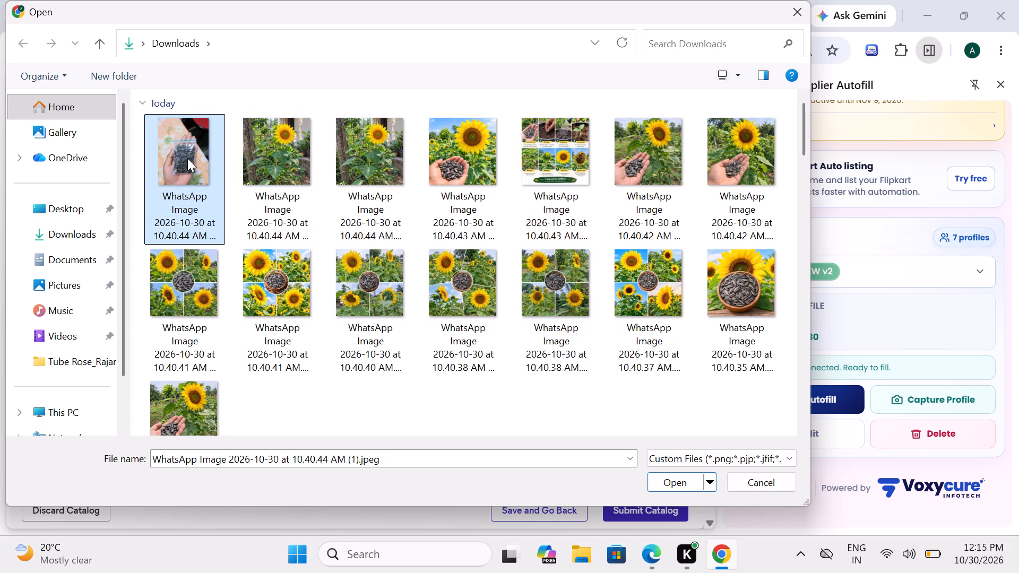
click(193, 413)
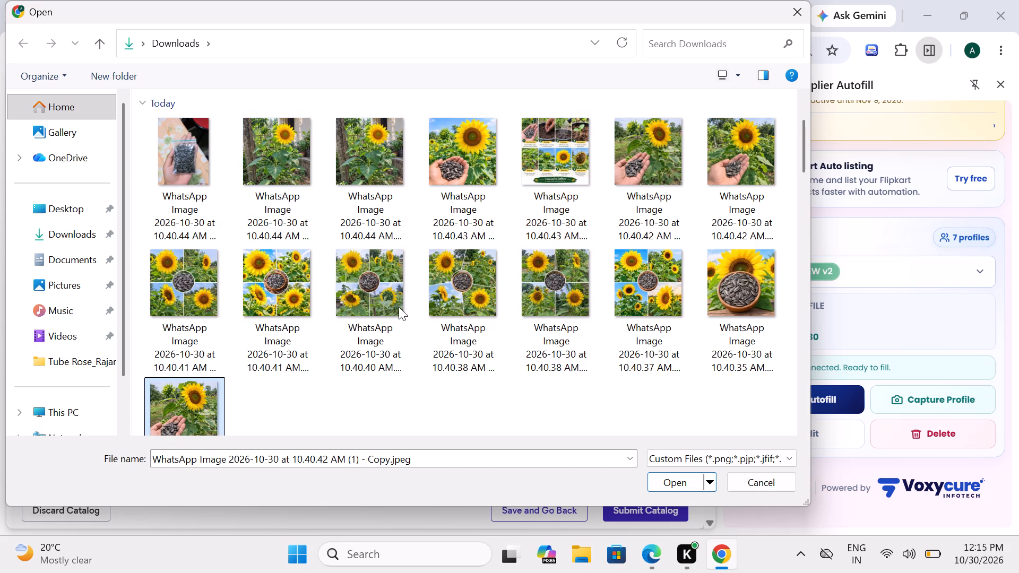
scroll(344, 398, up, 1)
click(173, 140)
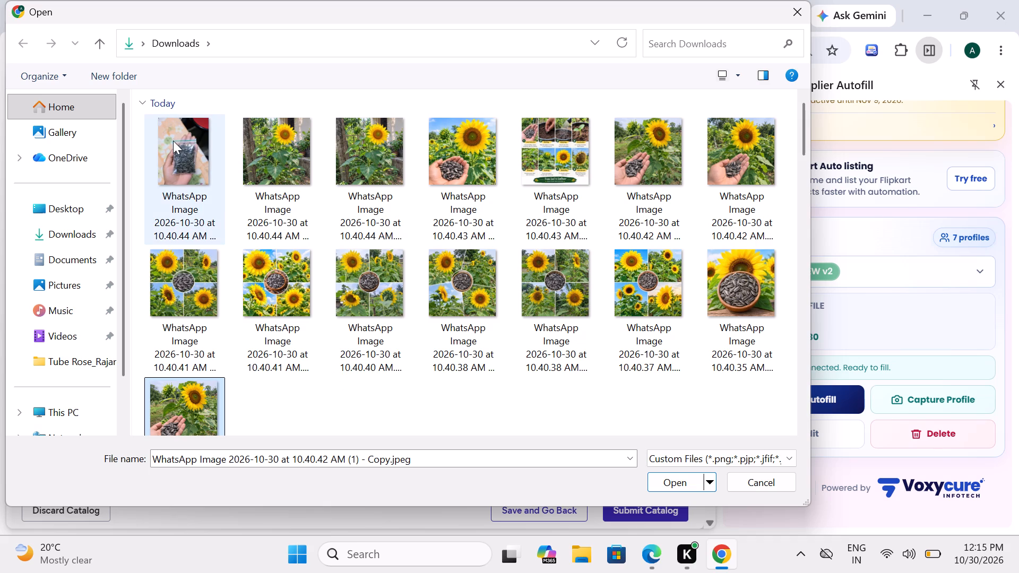
ctrl+click(197, 389)
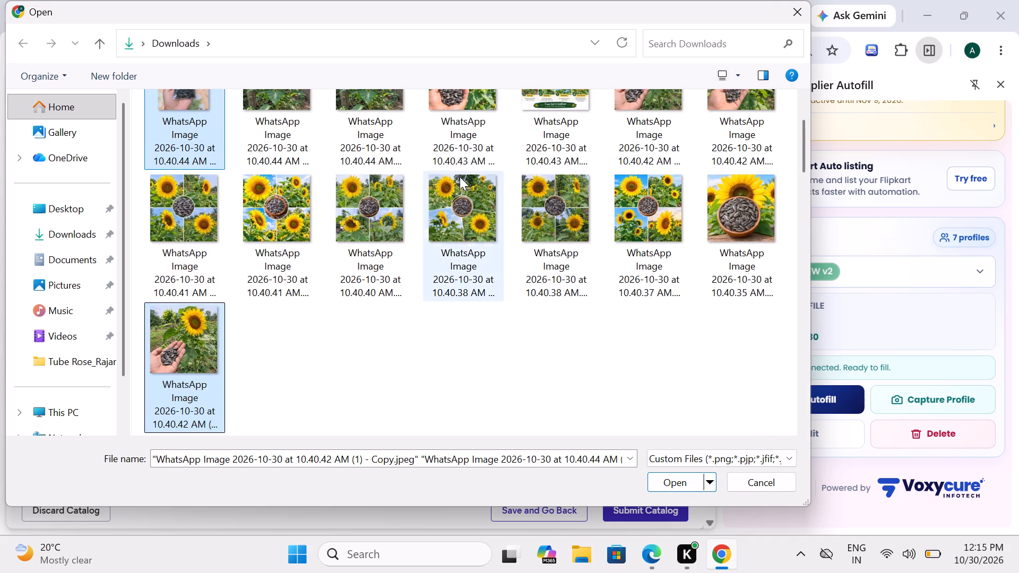
ctrl+click(534, 107)
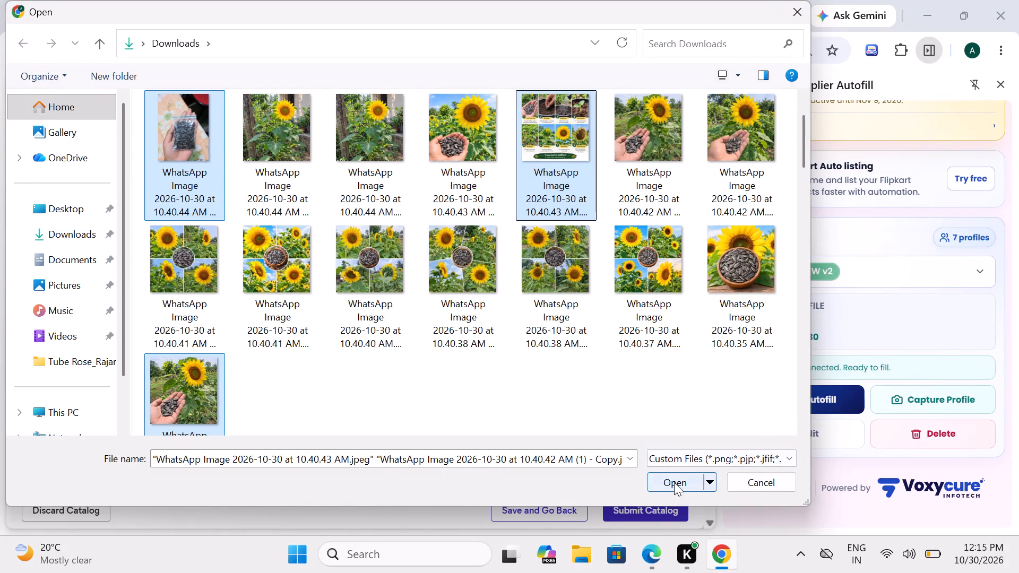
click(674, 482)
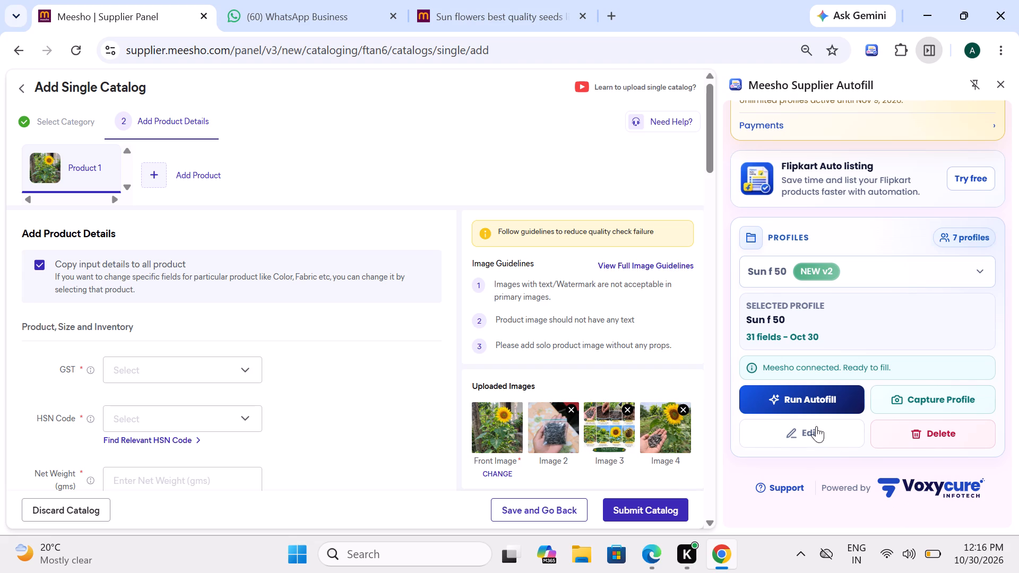
Run the autofill on the product form with the "Sun f 50" profile.
click(807, 404)
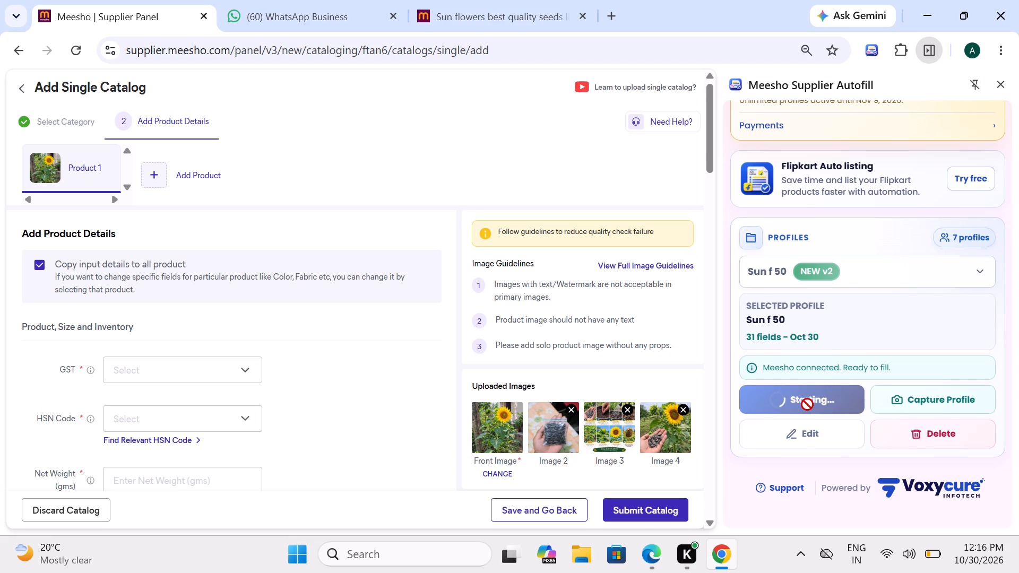
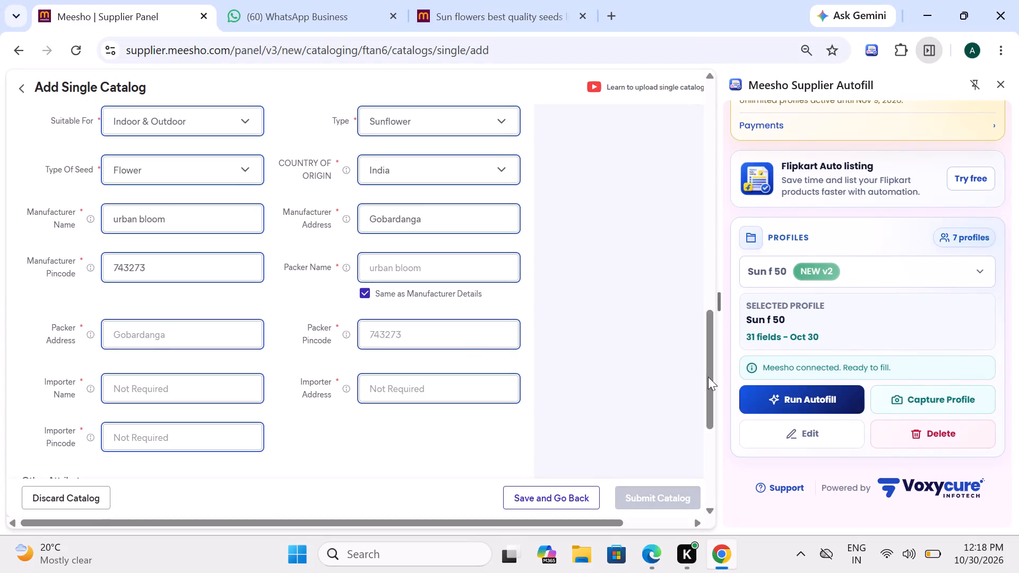
Set the product's style code to "Sun seed 10 p50".
scroll(569, 329, up, 4)
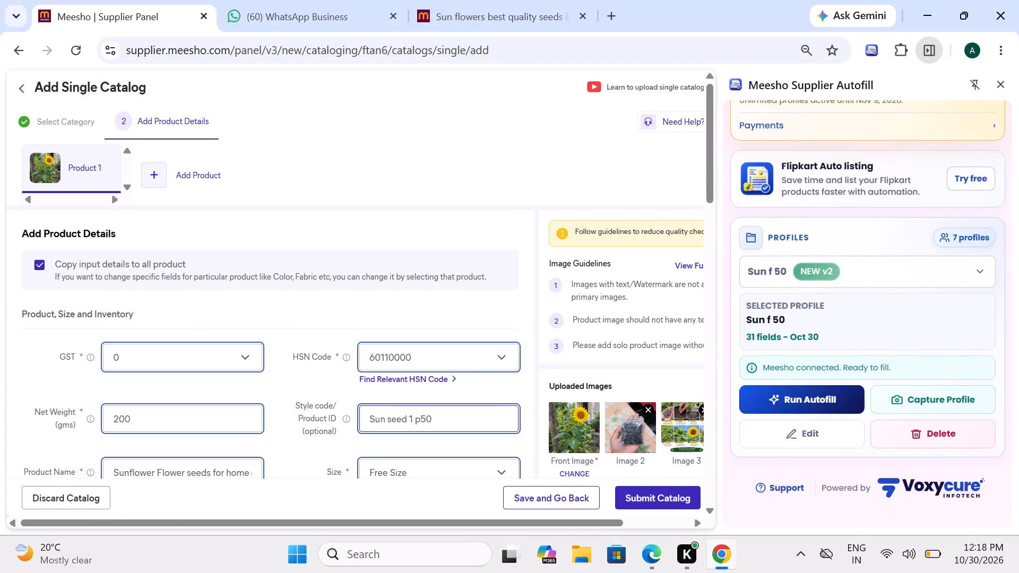
click(413, 416)
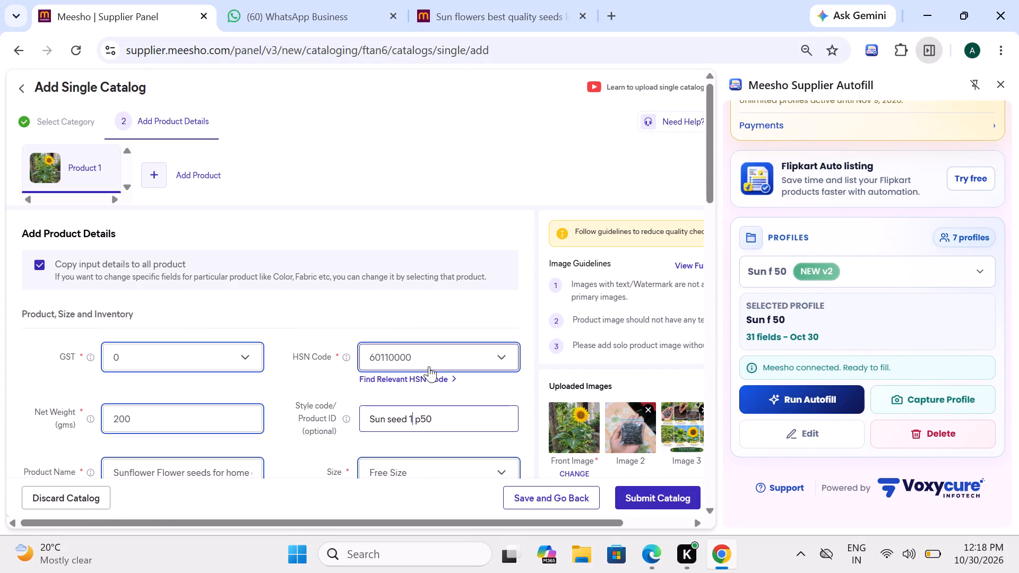
key(0)
Browse the related seed listings on the Meesho shop page for a title to reuse and open the ₹69 multicolor sunflower collage listing.
scroll(491, 368, down, 1)
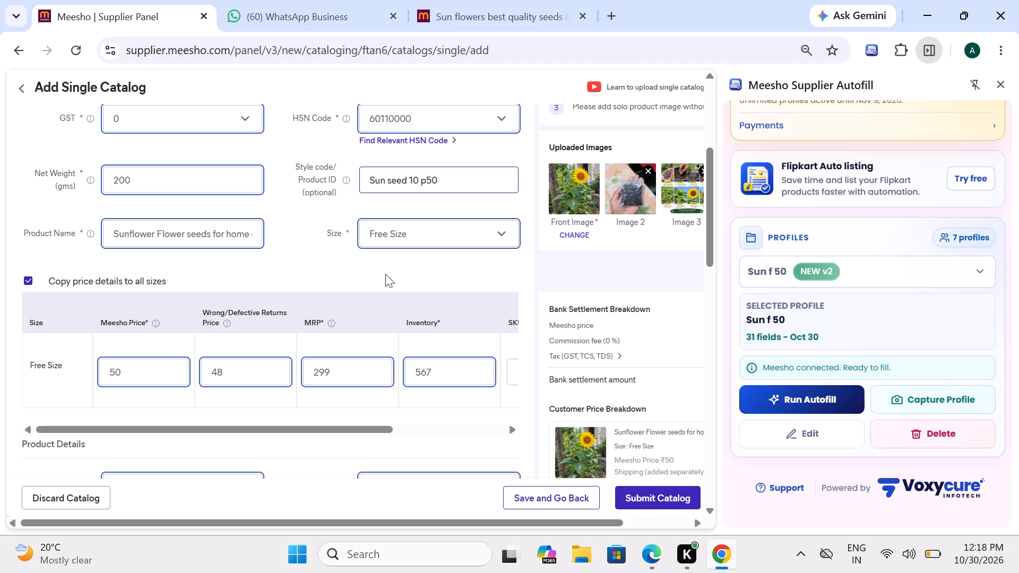
click(479, 13)
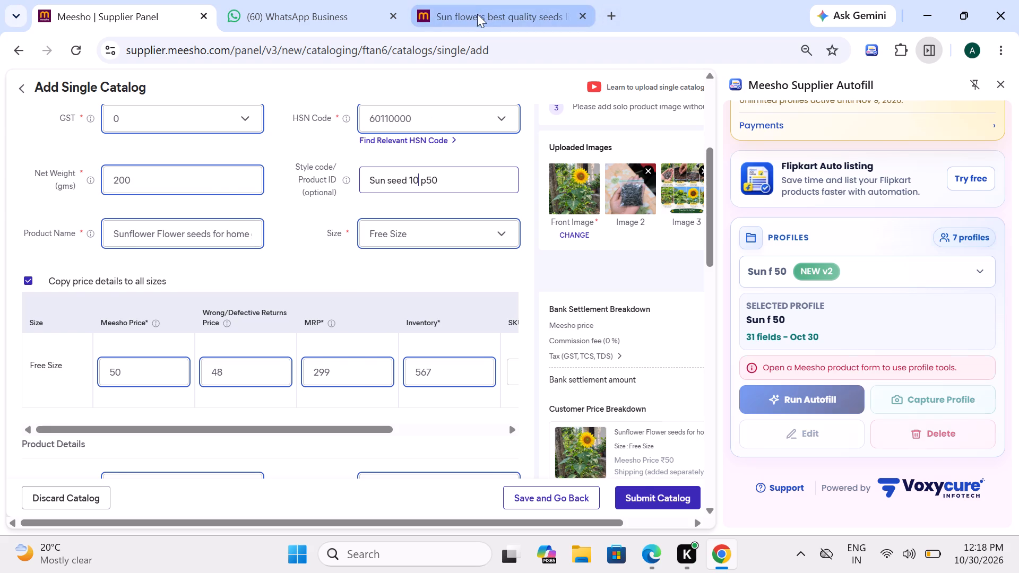
scroll(678, 342, down, 2)
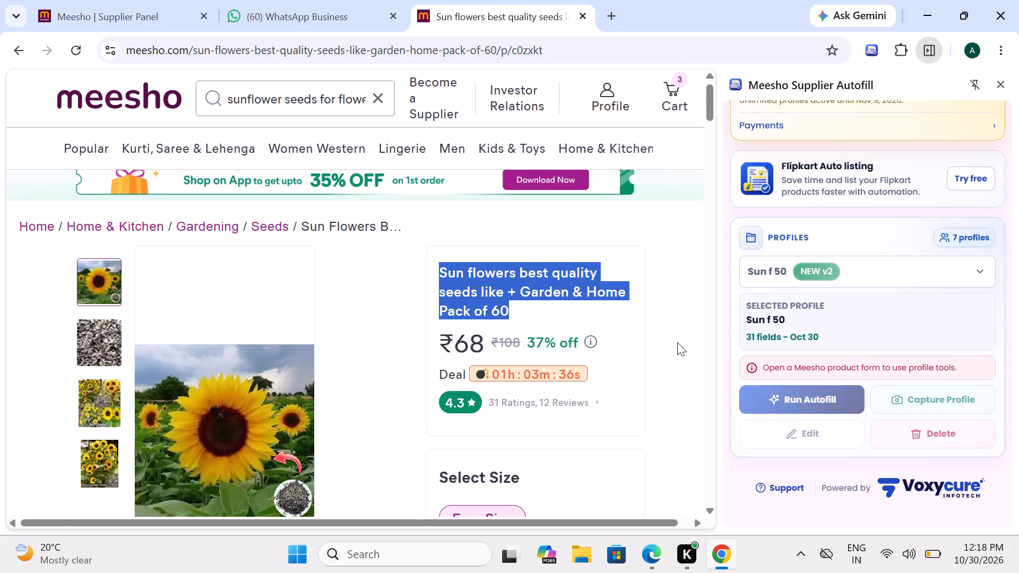
scroll(677, 342, down, 9)
scroll(672, 346, up, 3)
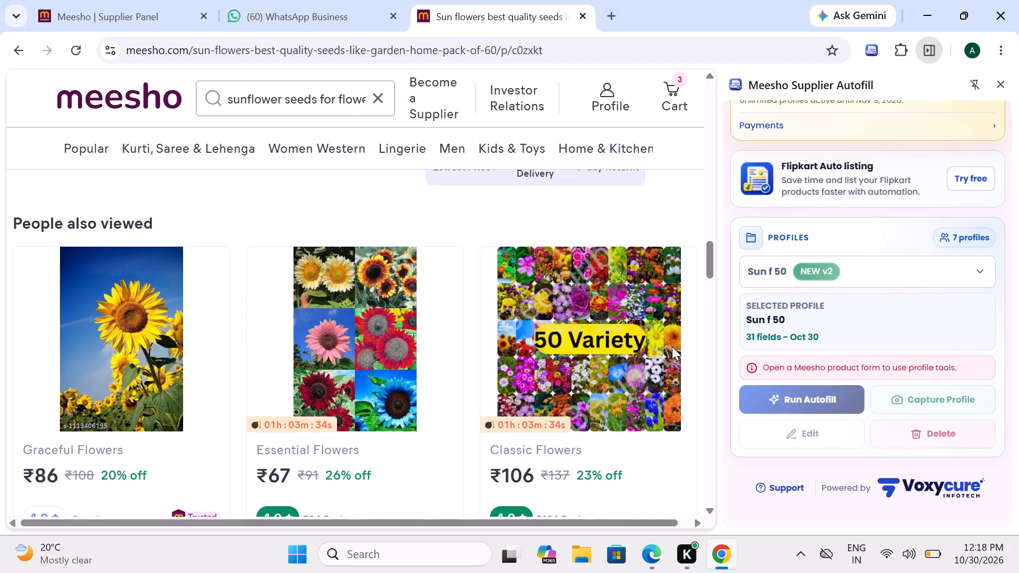
scroll(672, 346, down, 1)
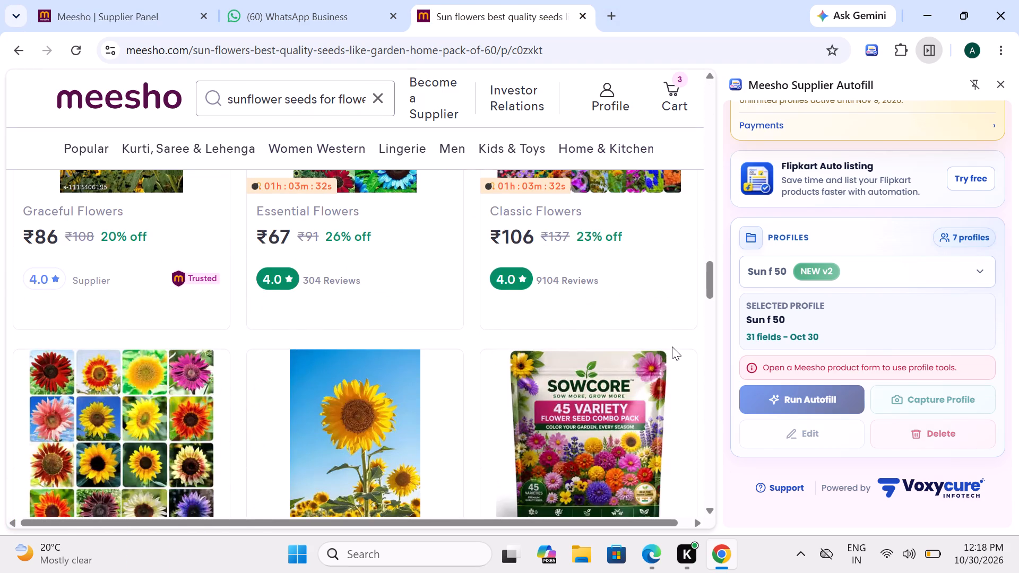
scroll(672, 346, down, 1)
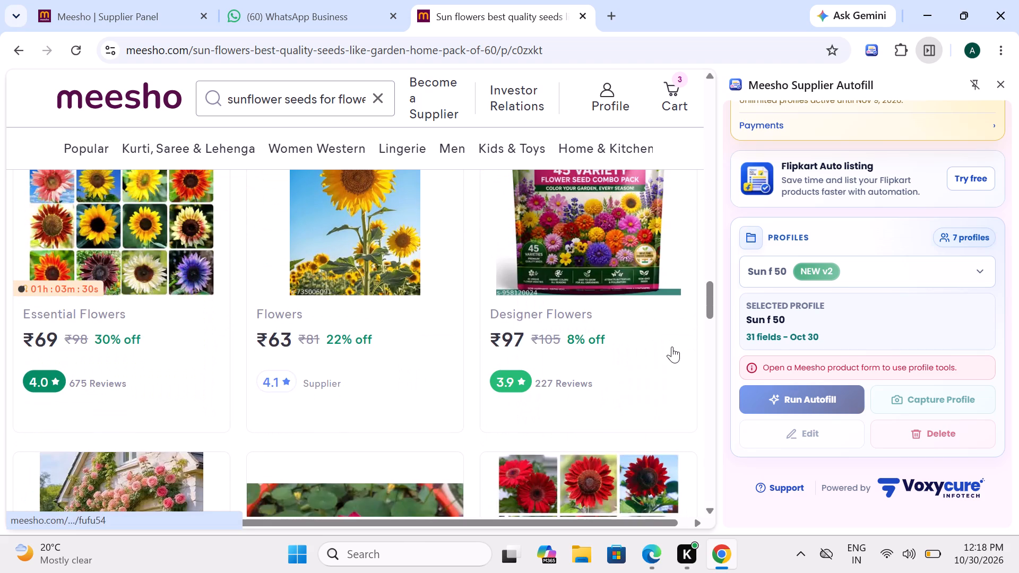
scroll(672, 346, down, 1)
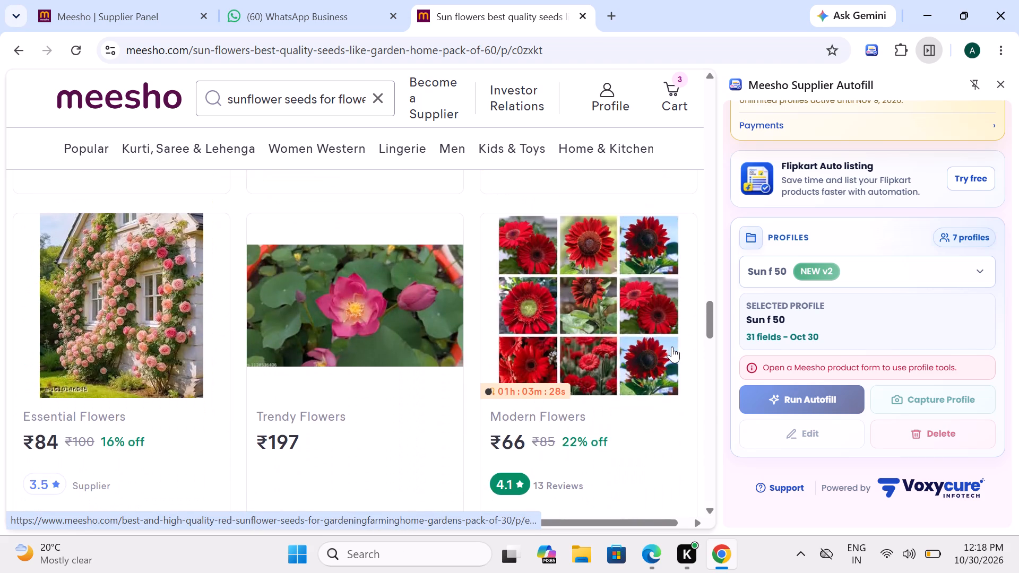
scroll(672, 346, down, 7)
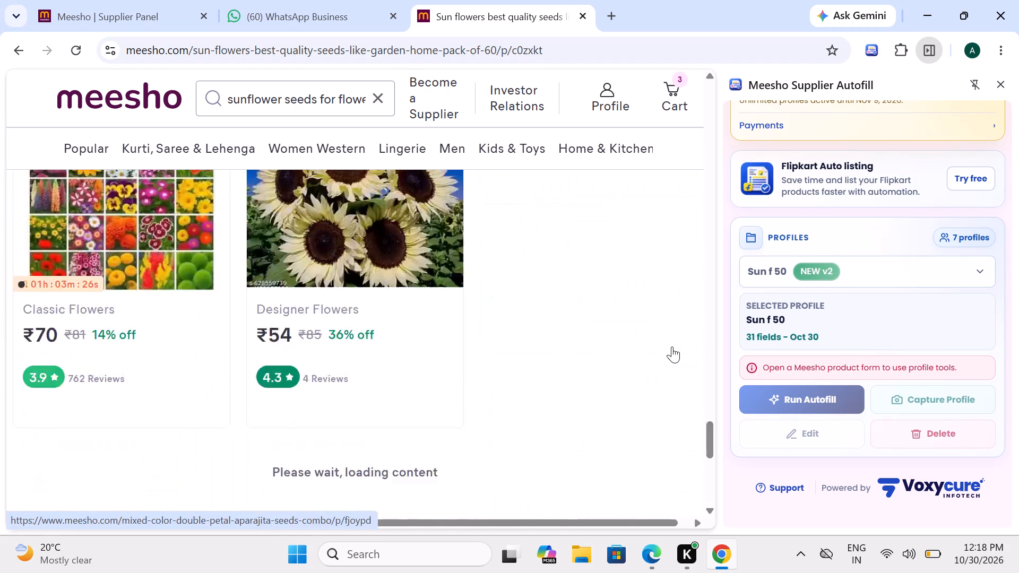
scroll(672, 346, up, 1)
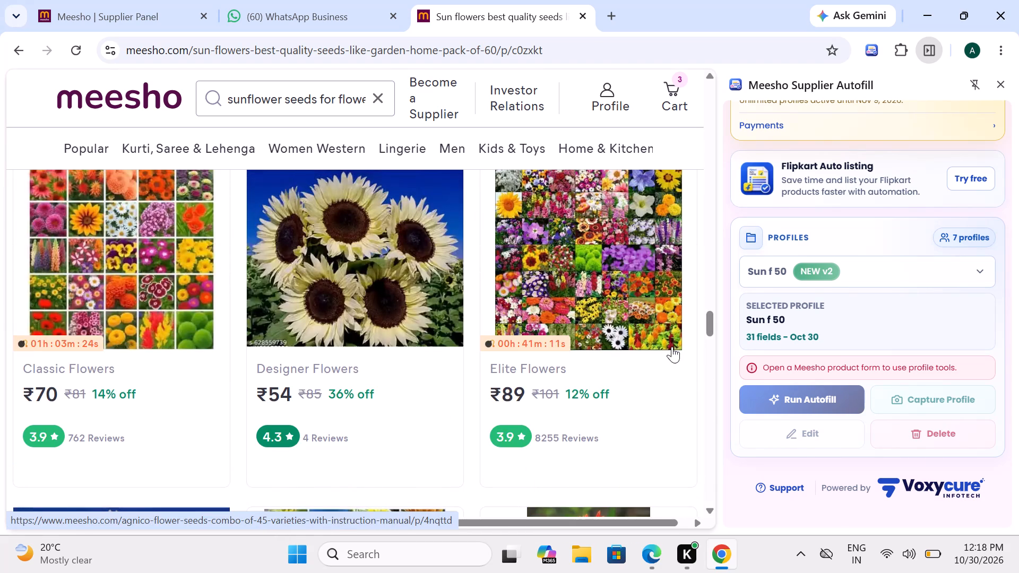
scroll(672, 346, down, 1)
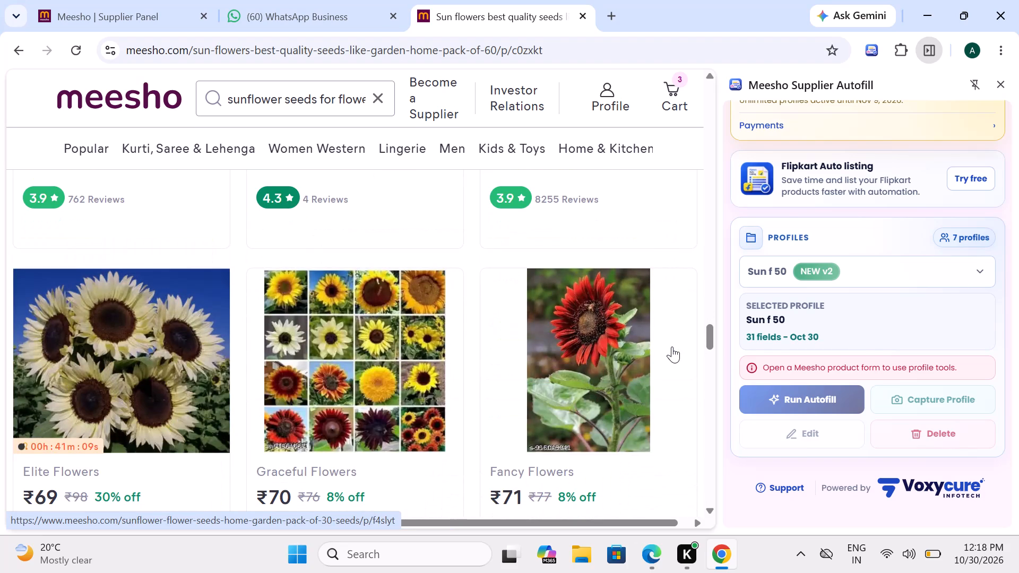
scroll(672, 346, down, 1)
scroll(672, 346, up, 1)
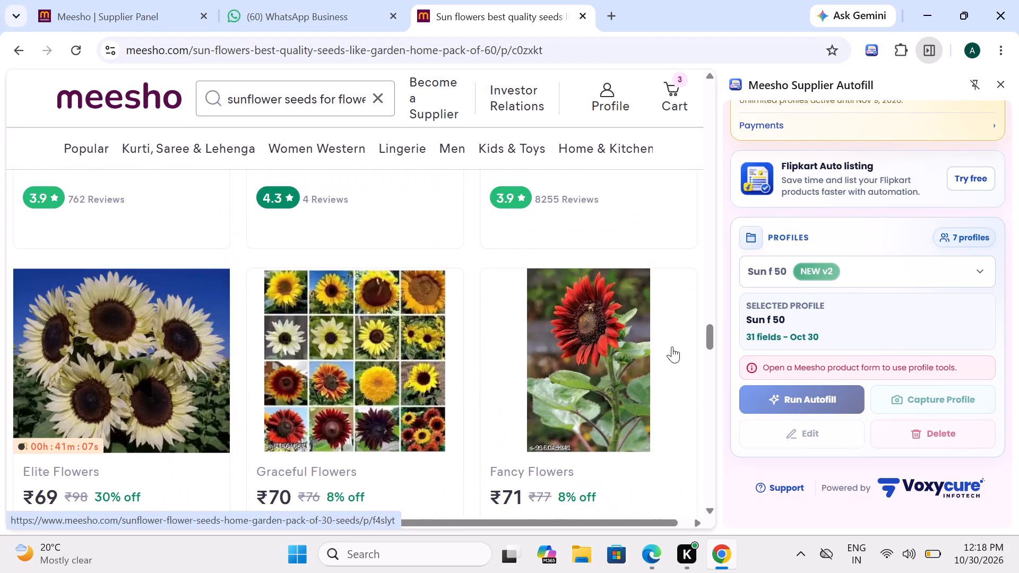
scroll(654, 350, down, 4)
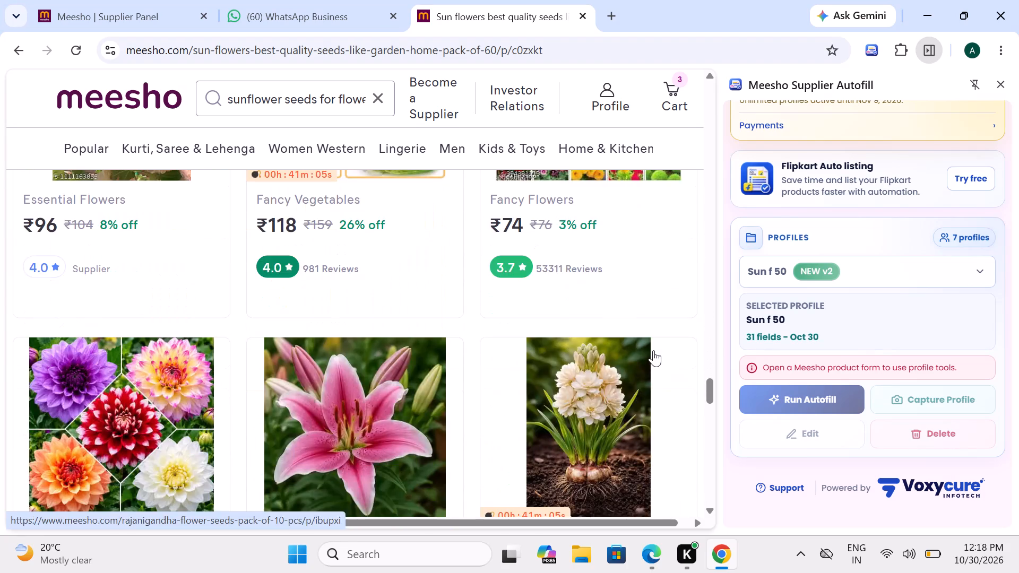
scroll(653, 350, down, 5)
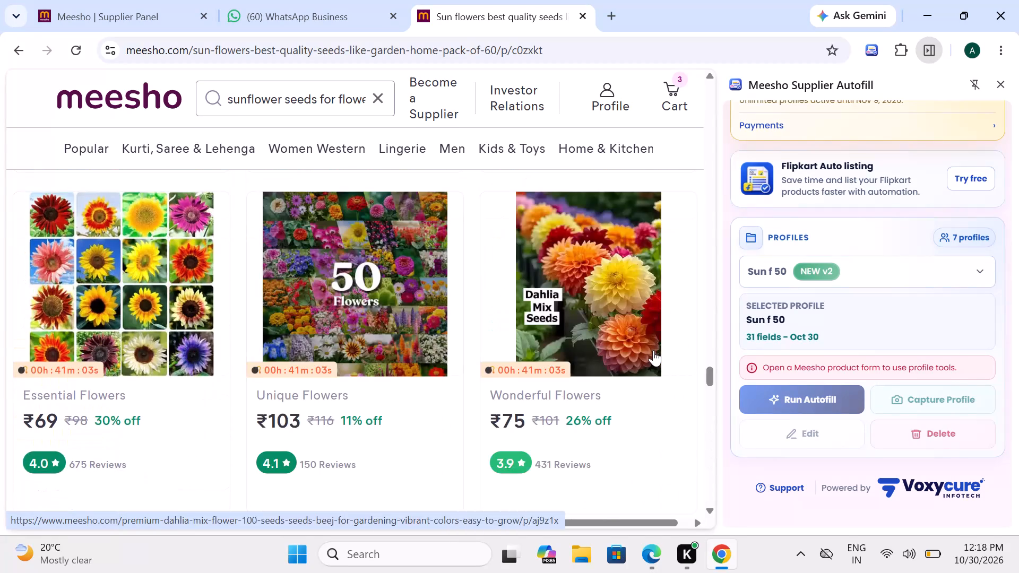
click(180, 316)
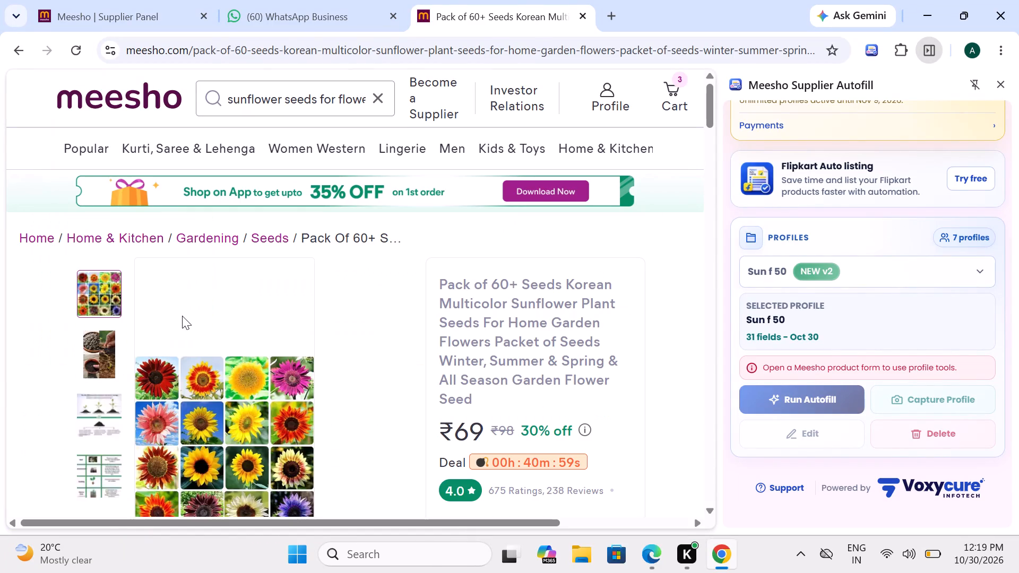
Copy the listing title's text from "Seeds For Home Garden" through "All Season Garden Flower Seed".
scroll(581, 371, down, 2)
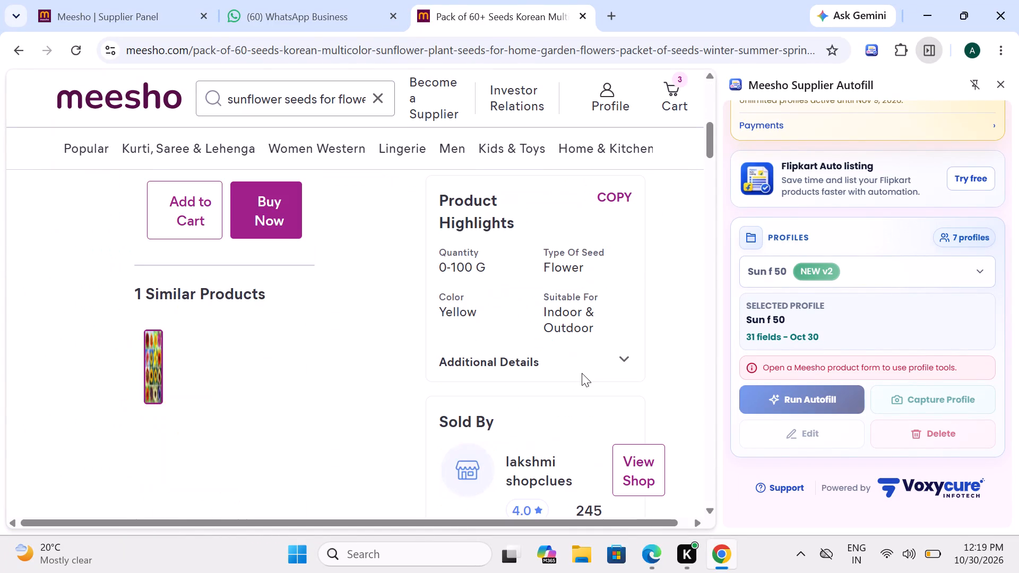
scroll(582, 373, up, 3)
drag(435, 273, 466, 323)
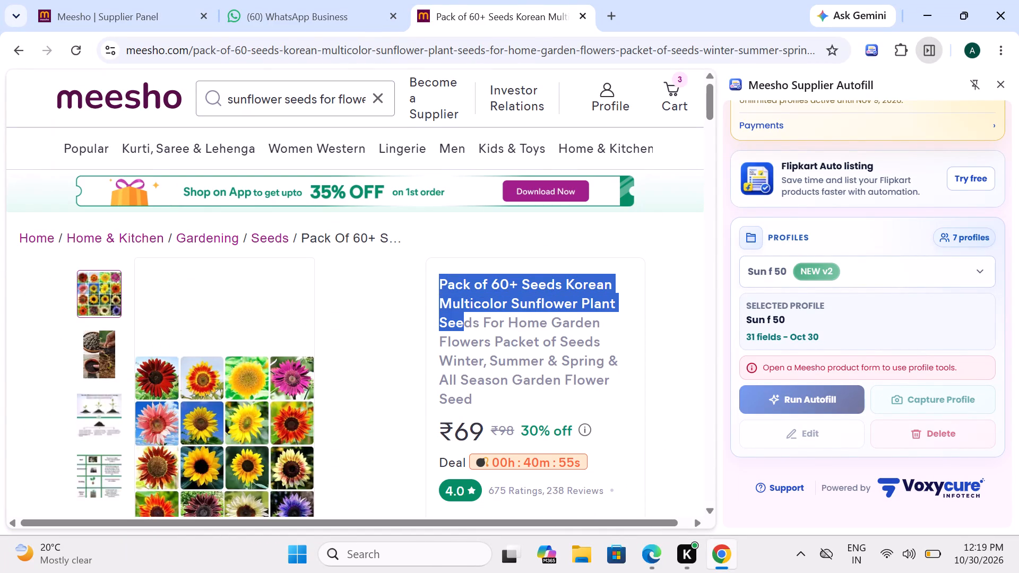
drag(466, 323, 467, 323)
click(687, 349)
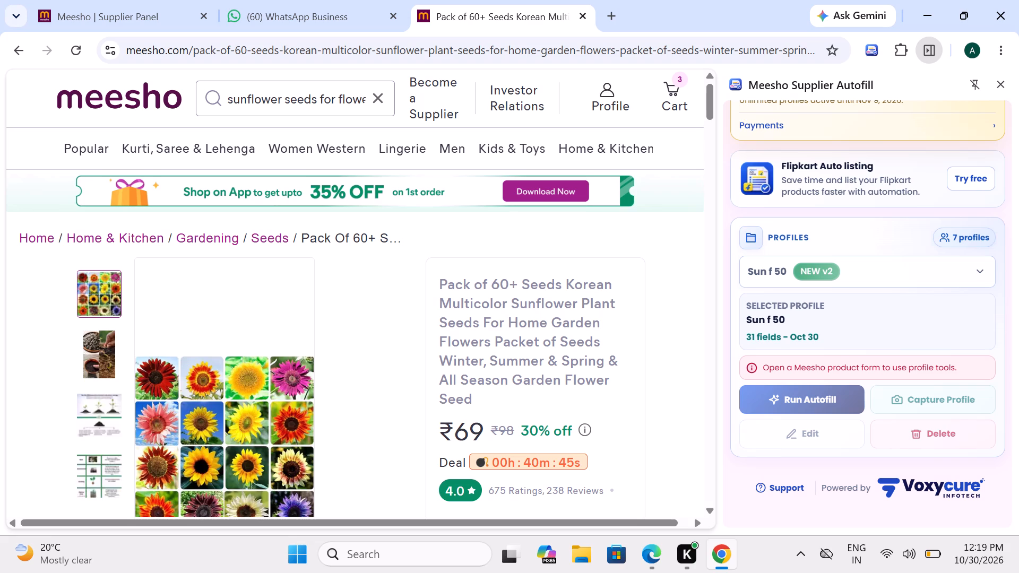
drag(441, 320, 481, 397)
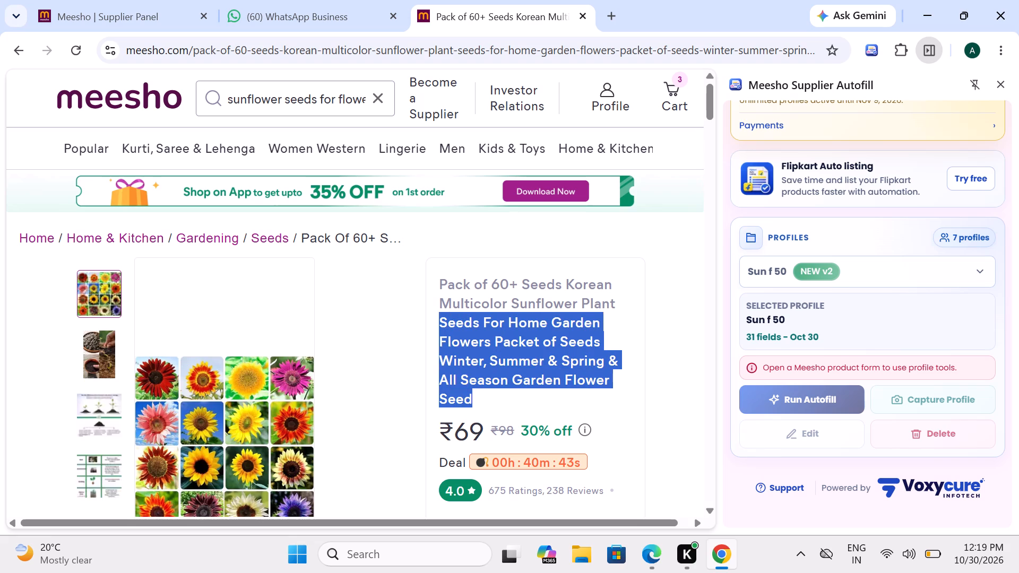
key(ctrl+c)
In the supplier catalog form, replace everything after "Sunflower Flower seeds" in the product name with the copied title text.
click(172, 7)
scroll(297, 277, up, 3)
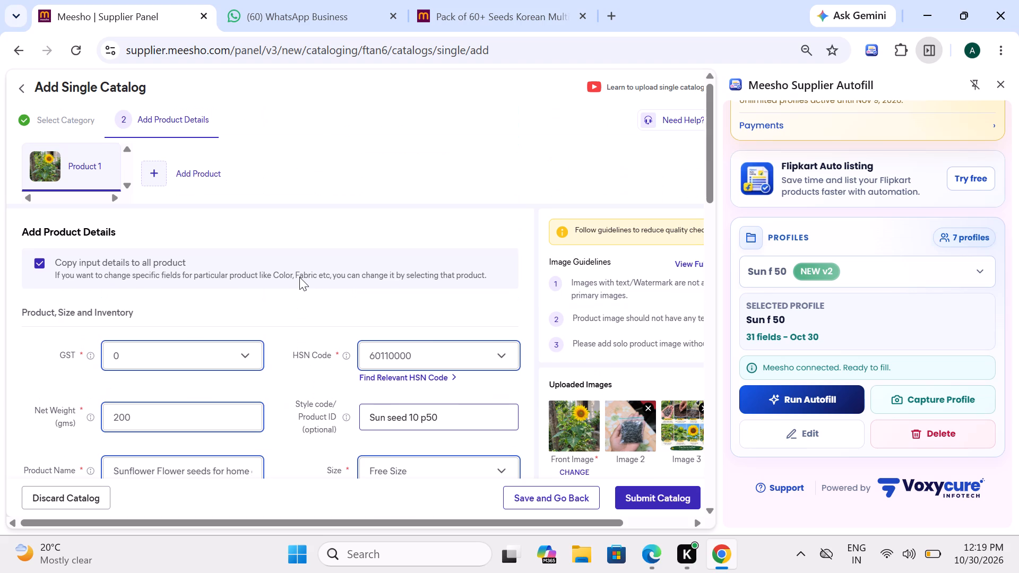
scroll(297, 294, down, 1)
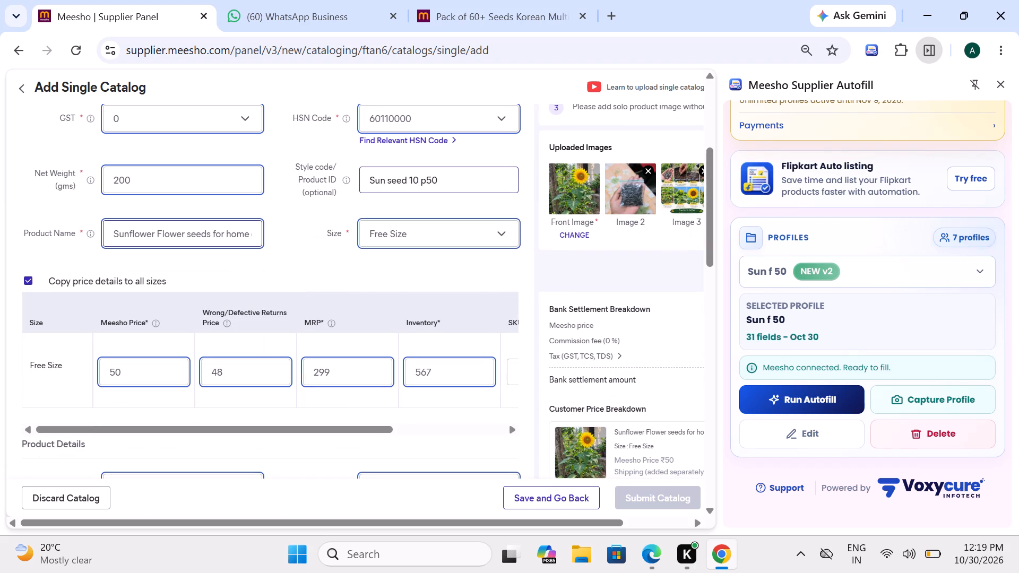
click(211, 233)
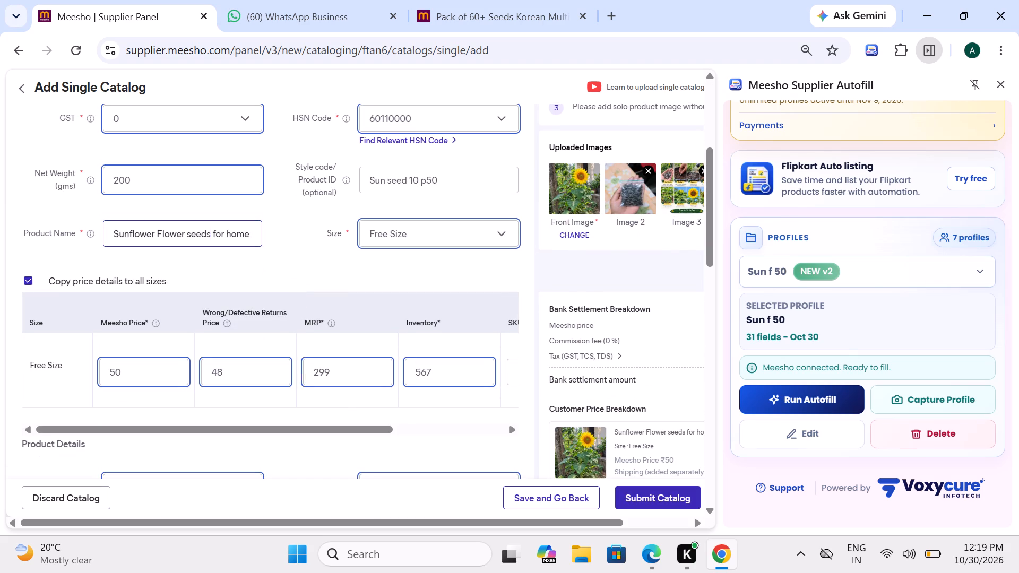
drag(211, 233, 248, 237)
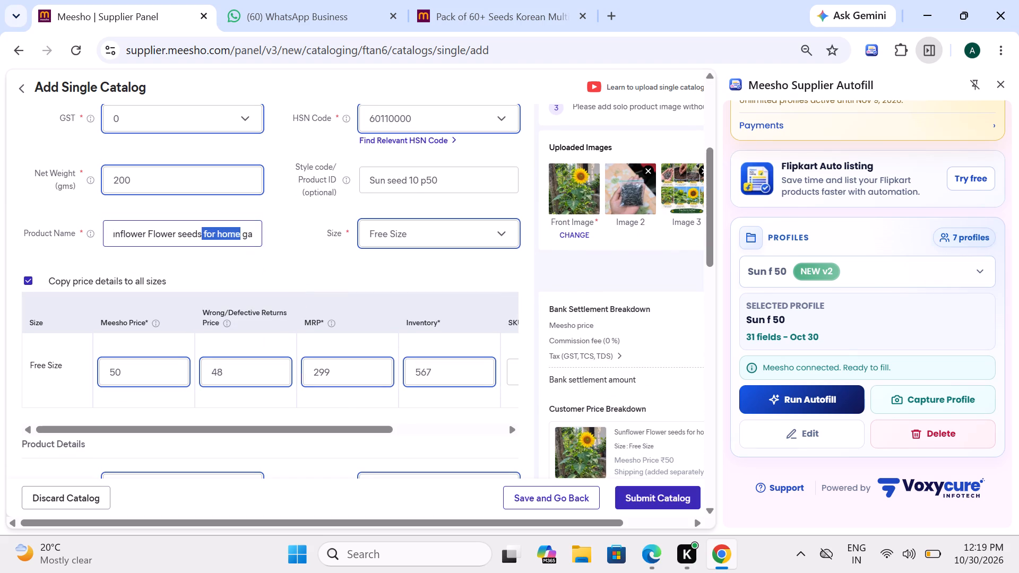
drag(248, 237, 276, 237)
key(BackSpace)
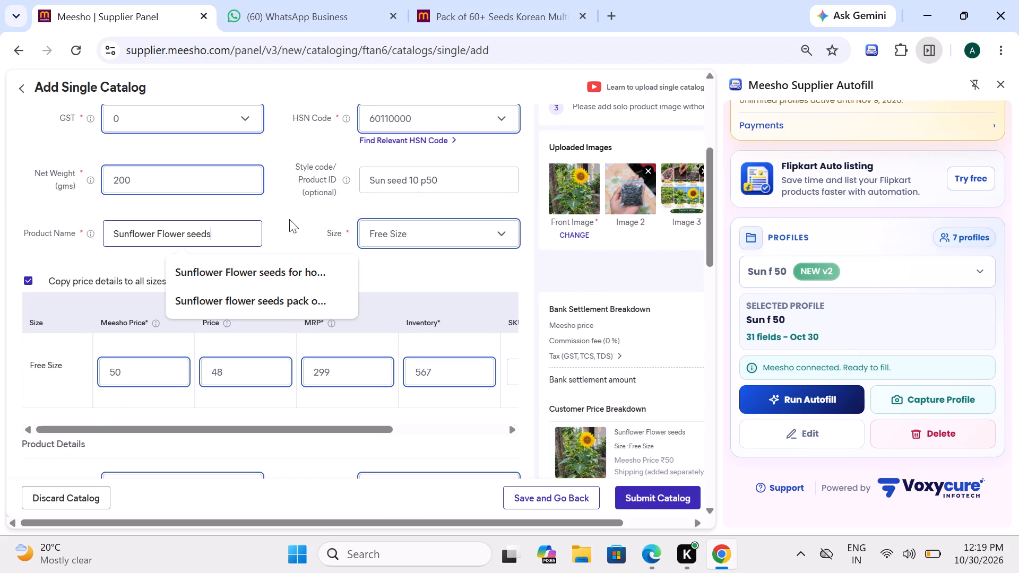
key(space)
key(ctrl+v)
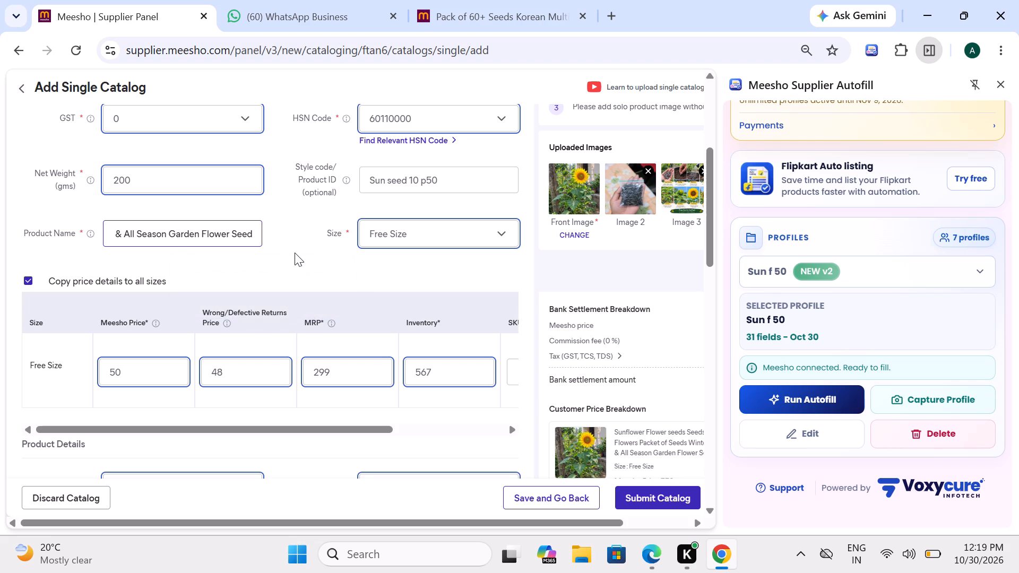
Add "50+" and a space at the very beginning of the product name.
key(Left)
key(Left)
key(Left)
key(Left)
key(Left)
key(Left)
key(Left)
key(Left)
key(Left)
key(Left)
key(Left)
key(Left)
key(Left)
key(Left)
key(Left)
key(Left)
key(Left)
key(Left)
key(Left)
key(Left)
key(Left)
key(Left)
key(Left)
key(Left)
key(Left)
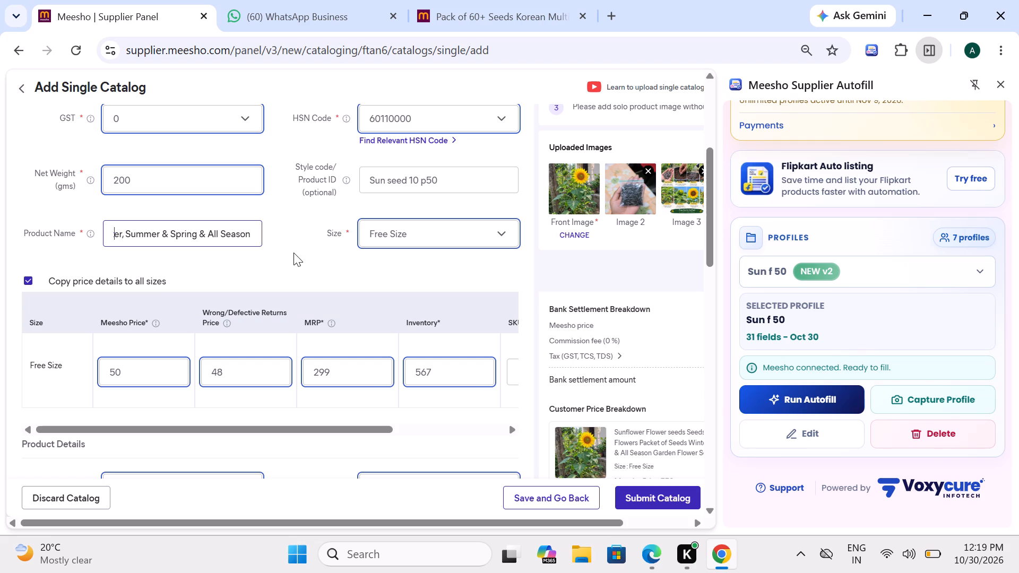
key(Left)
key(Left)
key(Left)
key(Left)
key(Left)
key(Left)
key(Left)
key(Left)
key(Left)
key(Left)
key(Left)
key(Left)
key(Left)
key(Left)
key(Left)
key(Left)
key(Left)
key(Left)
key(Left)
key(Left)
key(Left)
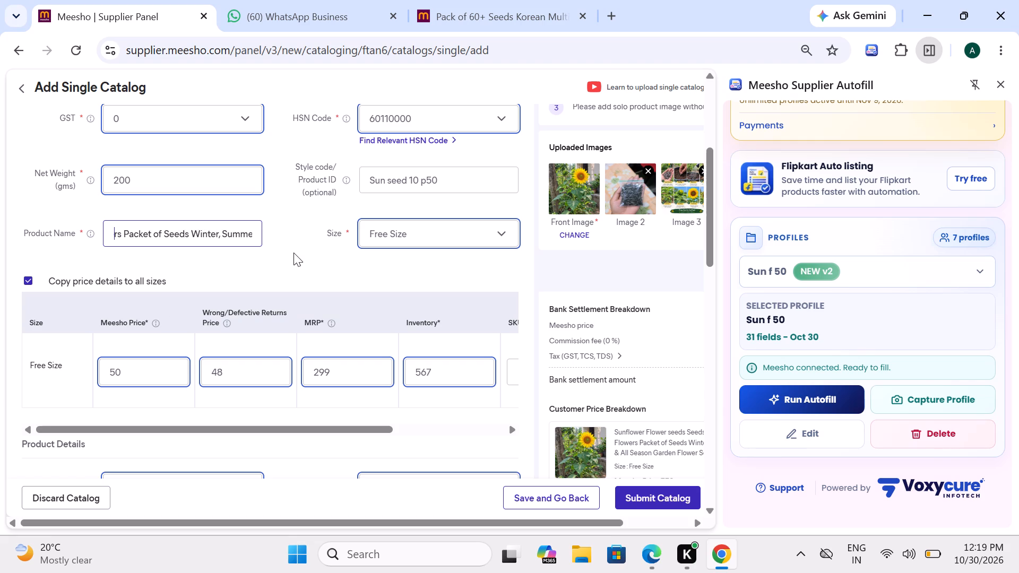
key(Left)
key(Left)
key(Left)
key(Left)
key(Left)
key(Left)
key(Left)
key(Left)
key(Left)
key(Left)
key(Left)
key(Left)
key(Left)
key(Left)
key(Left)
key(Left)
key(Left)
key(Left)
key(Left)
key(Left)
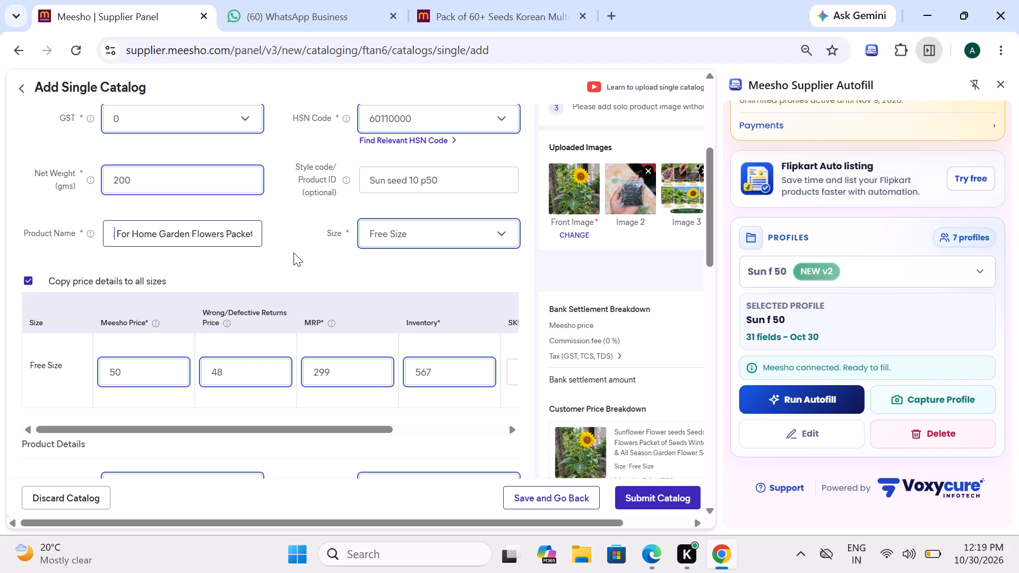
key(Left)
key(Left)
key(Left)
key(Left)
key(Left)
key(Left)
key(Left)
key(Left)
key(Left)
key(Left)
key(Left)
key(Left)
key(Left)
key(Left)
key(Left)
key(Left)
key(Left)
key(Left)
key(Left)
key(Left)
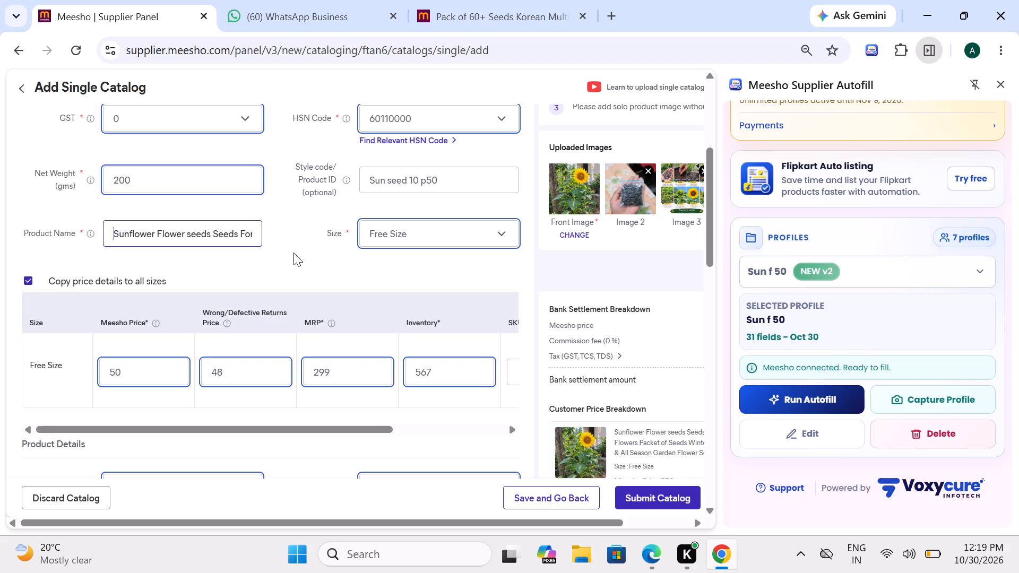
text(50)
text(+)
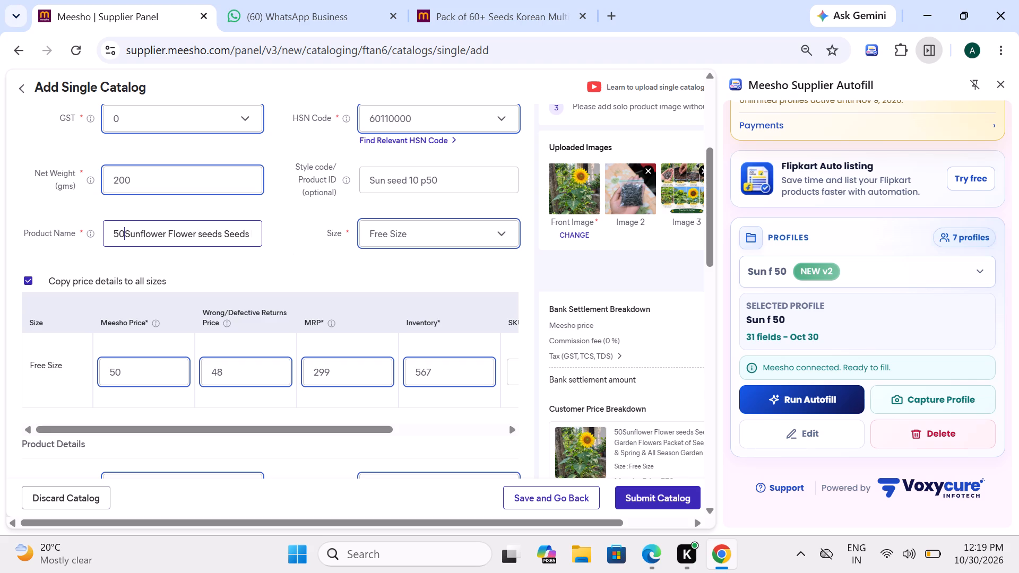
key(space)
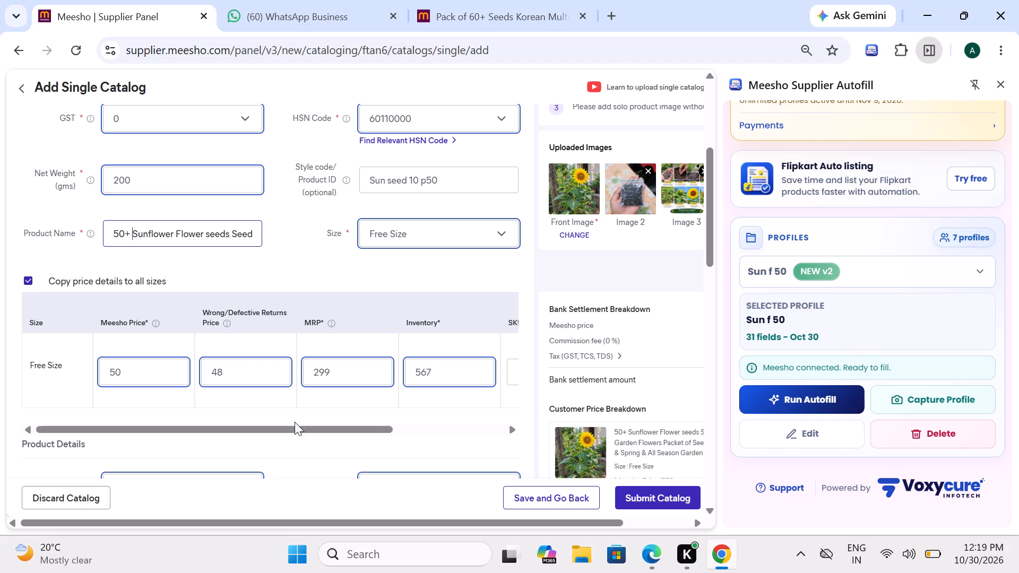
Submit the sunflower catalog for quality check, declaring its products not branded or illegal to sell, and dismiss the ad campaign offer.
click(133, 376)
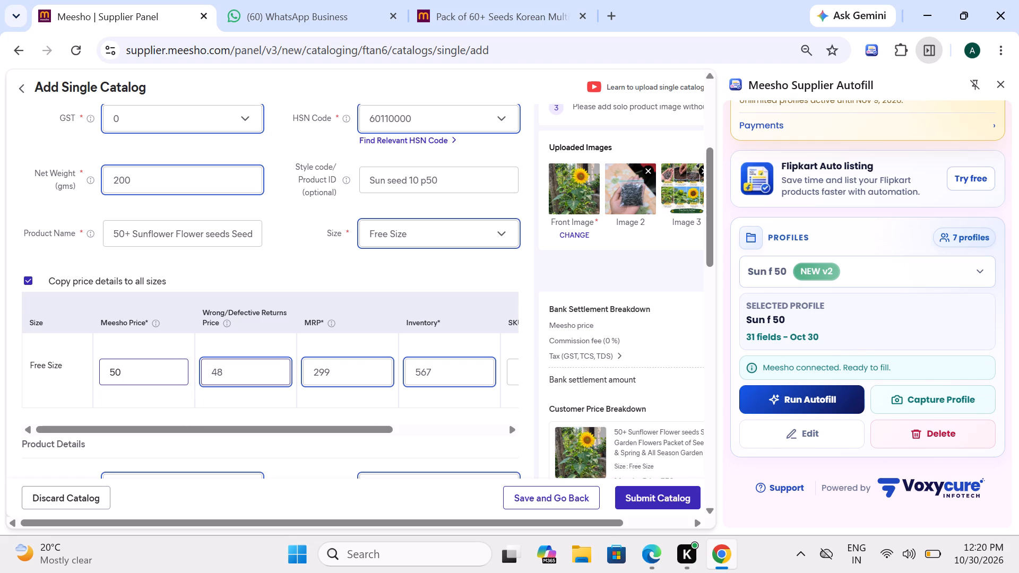
click(655, 498)
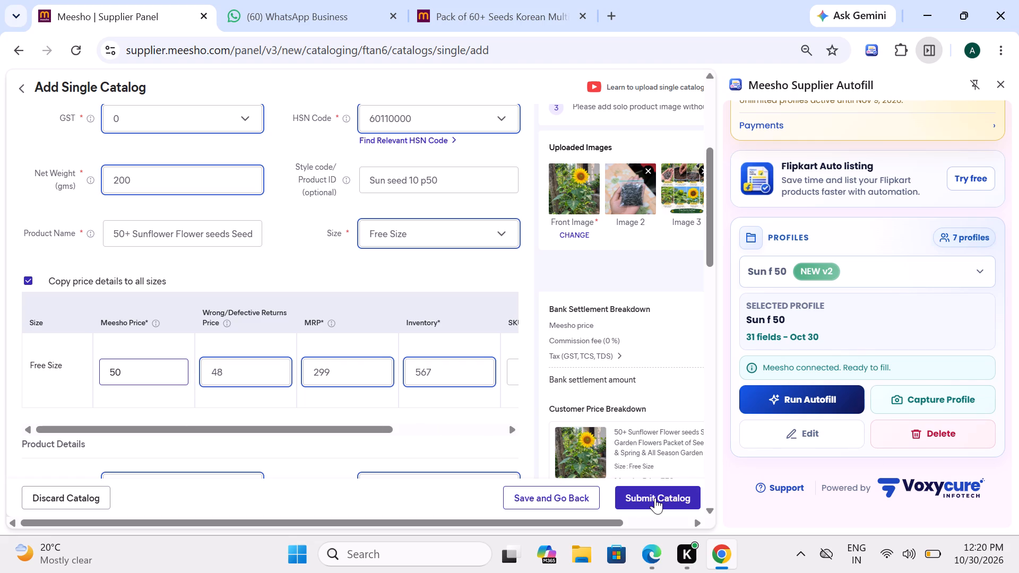
click(655, 498)
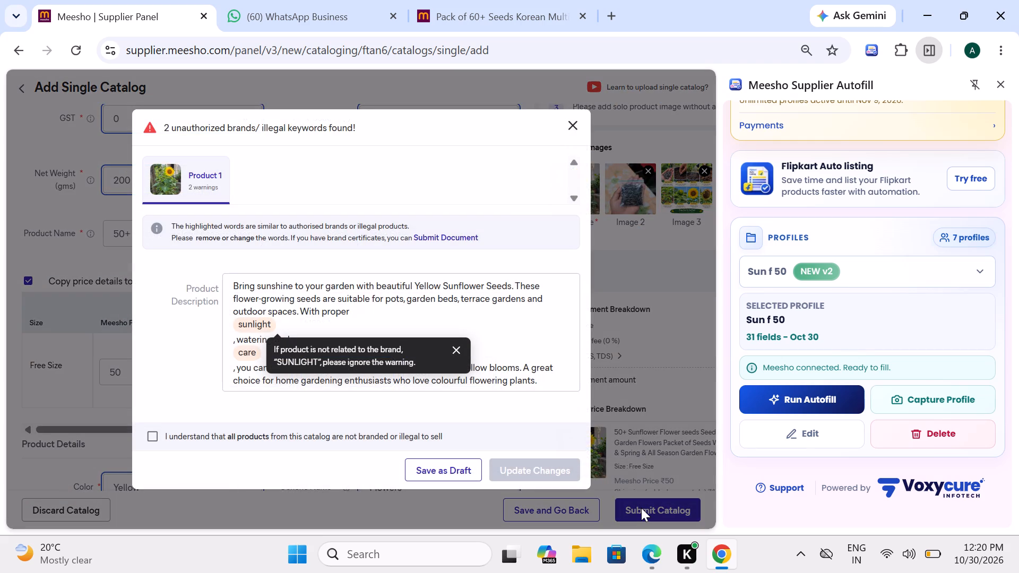
click(153, 435)
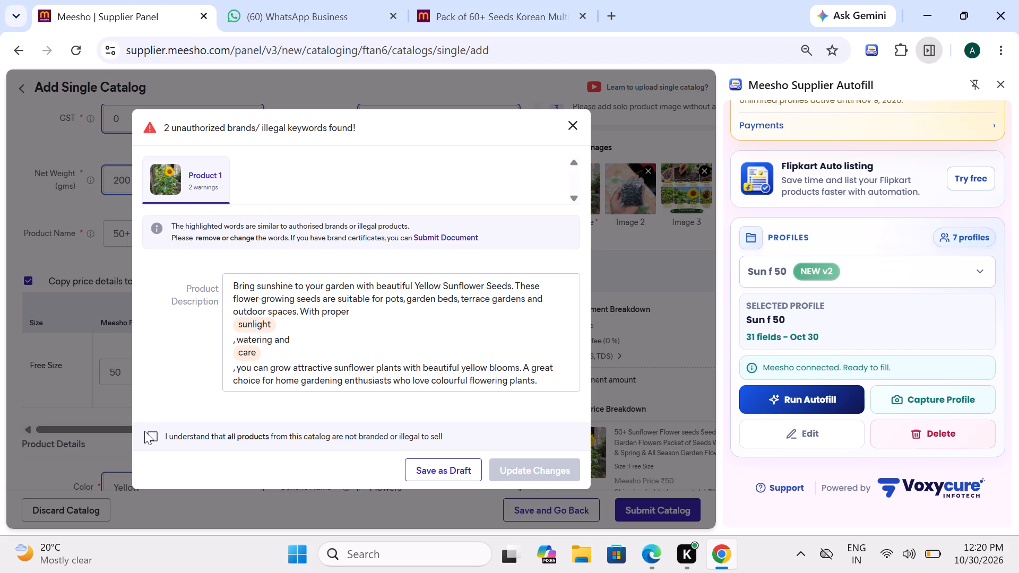
click(152, 438)
click(523, 464)
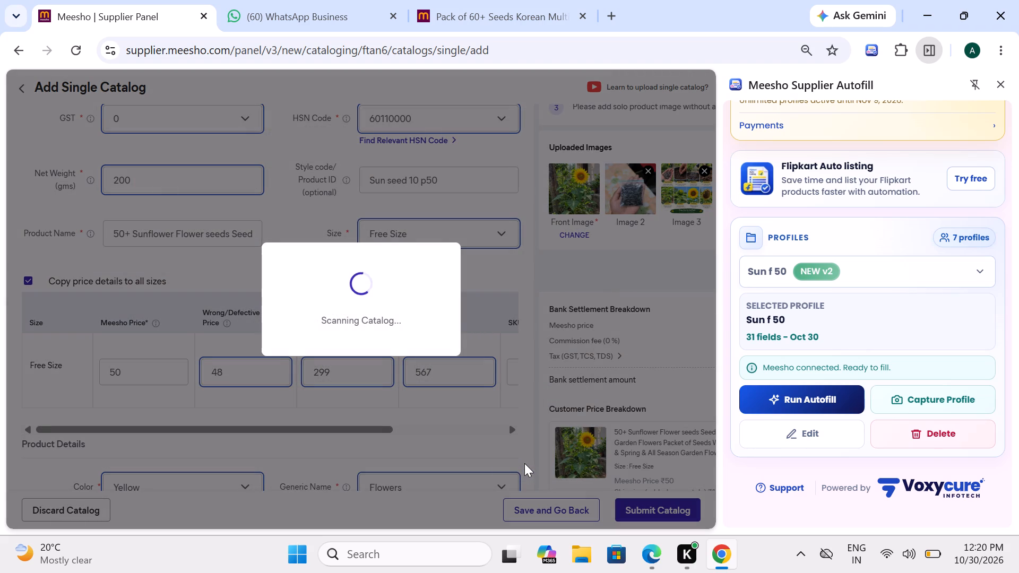
click(468, 328)
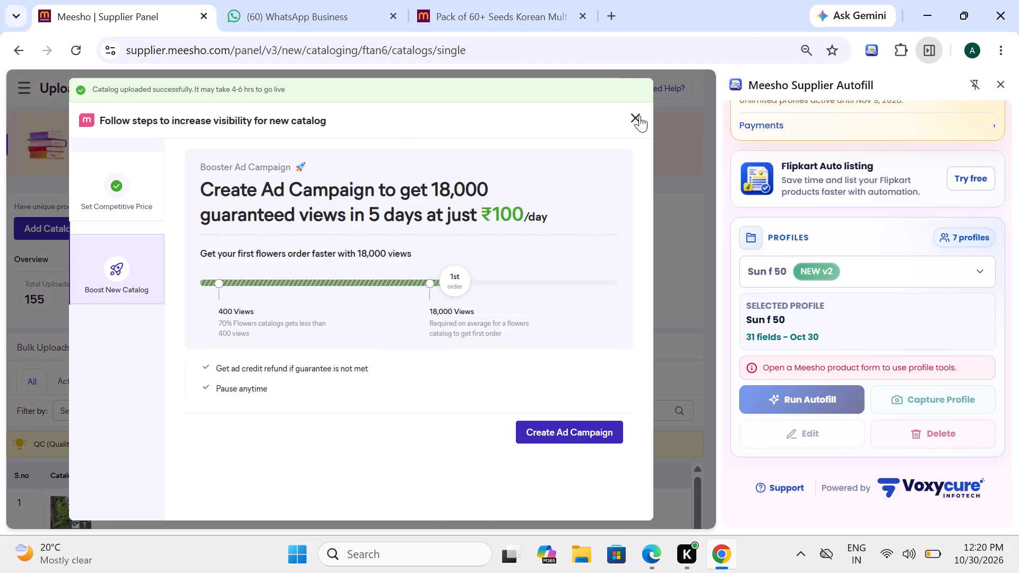
click(640, 116)
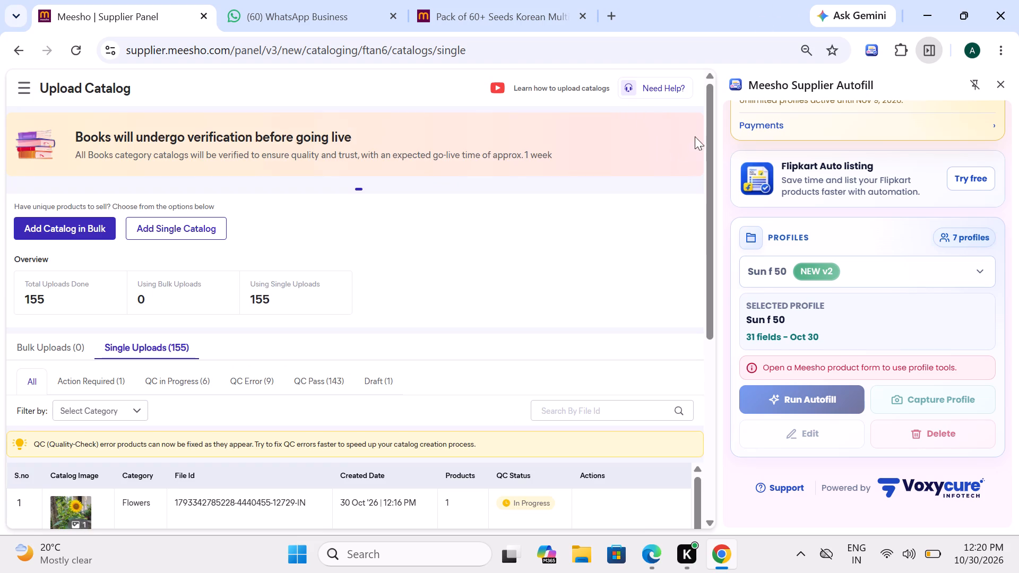
Look through the single uploads list to check the QC status of the recent sunflower catalogs.
drag(705, 125, 724, 350)
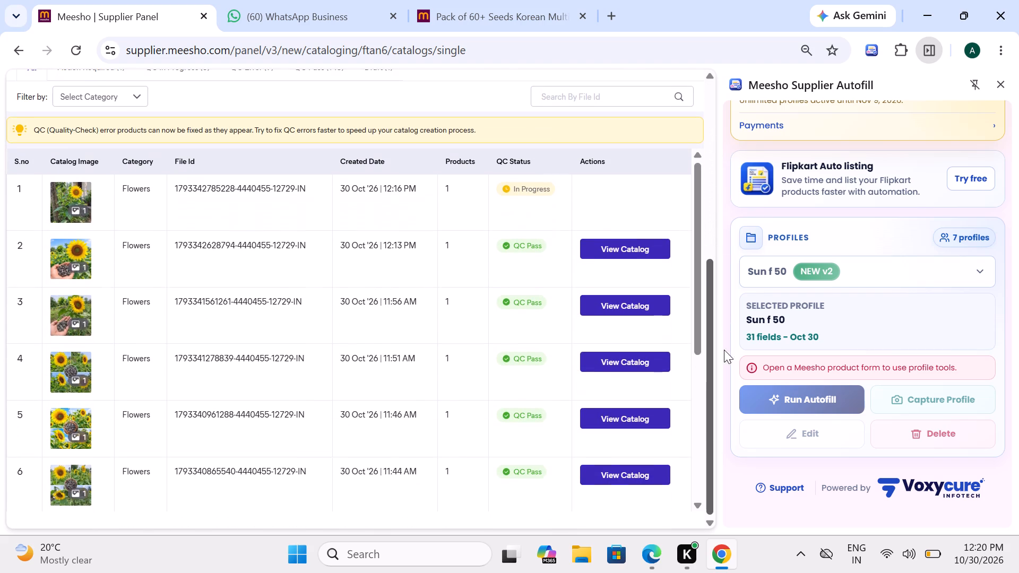
drag(724, 350, 723, 366)
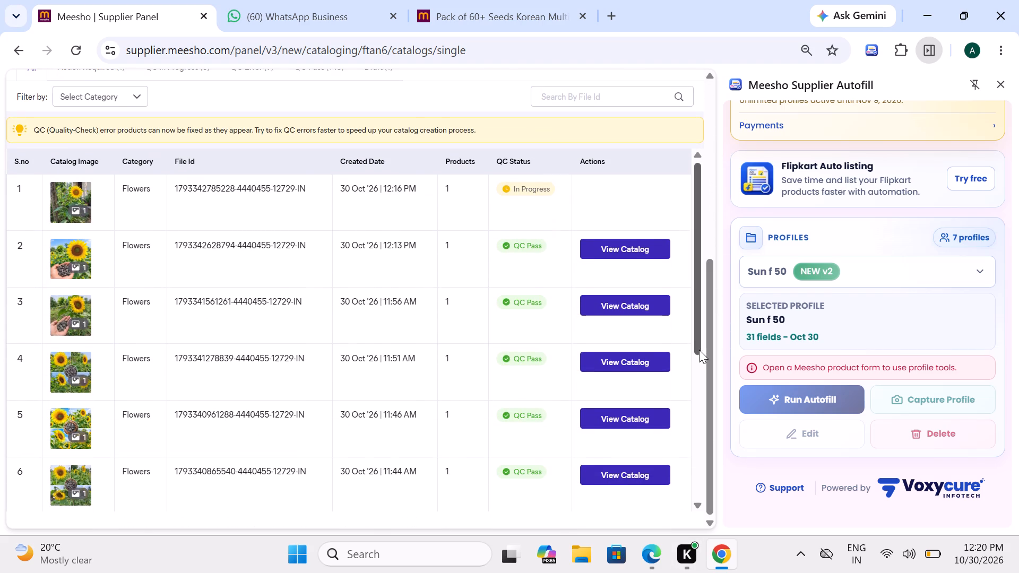
drag(699, 350, 710, 502)
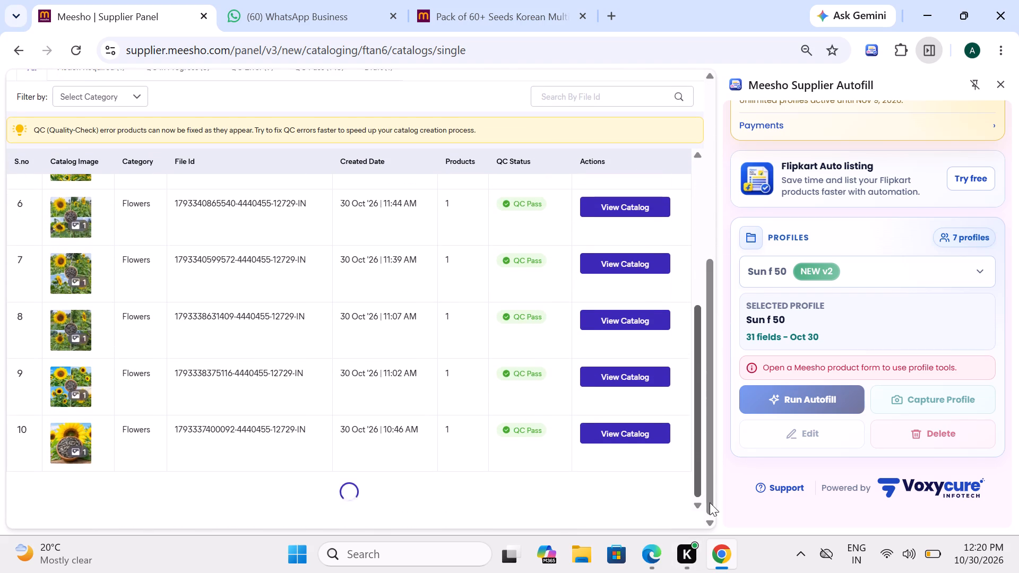
drag(710, 502, 719, 381)
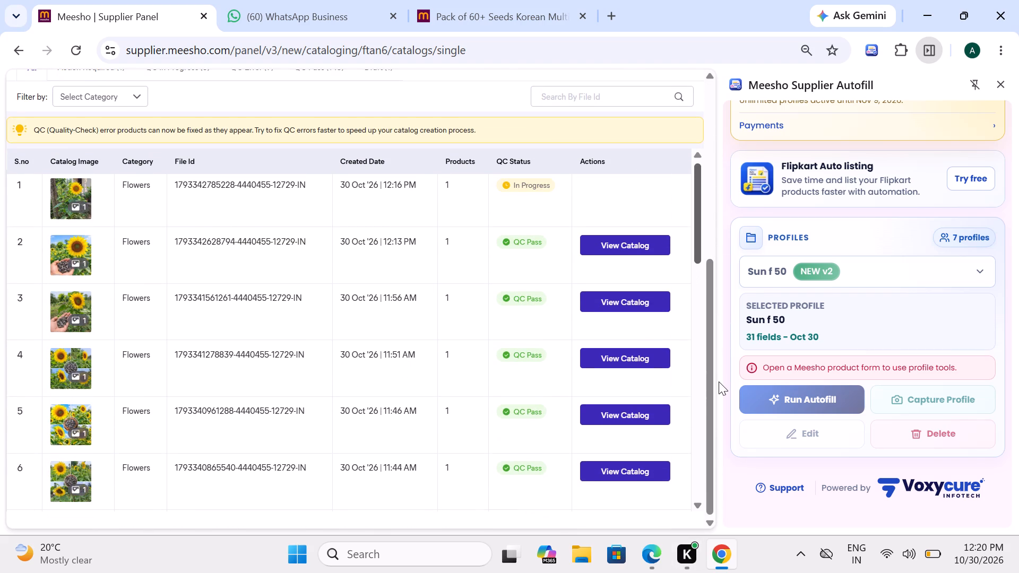
drag(719, 381, 720, 378)
scroll(404, 380, up, 4)
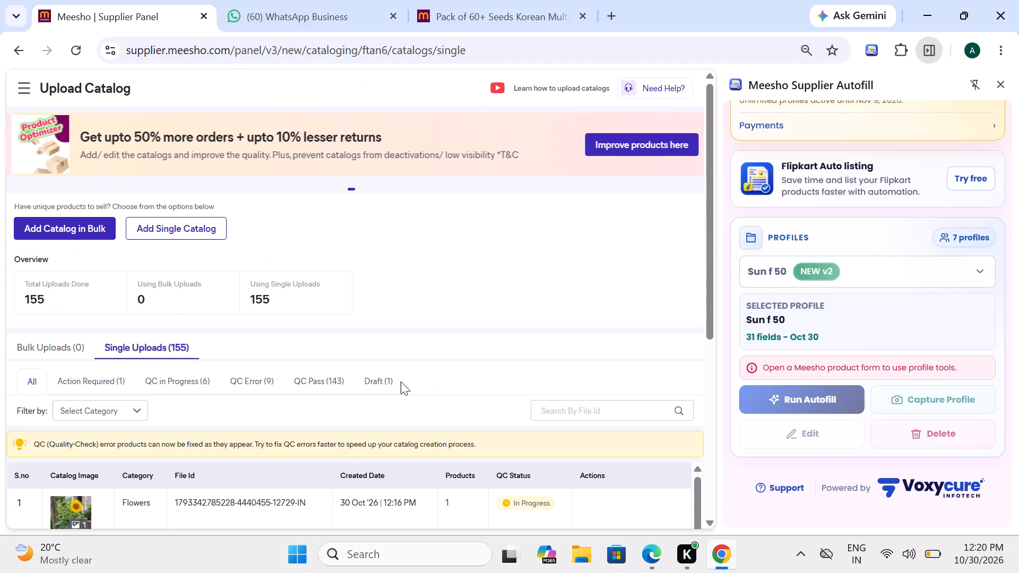
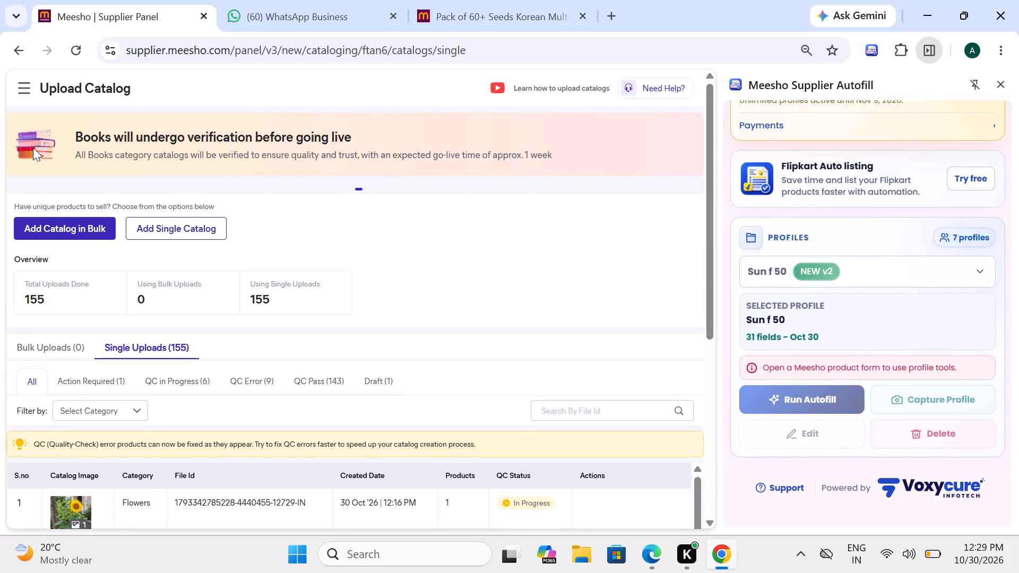
Refresh the single uploads list and check the QC status of the most recent sunflower catalog.
click(84, 54)
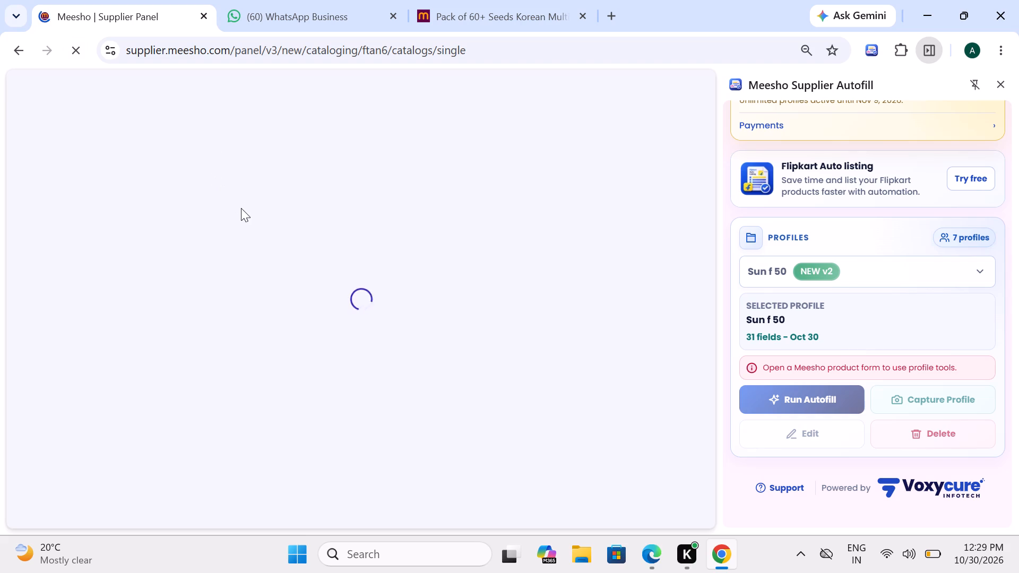
scroll(440, 356, down, 1)
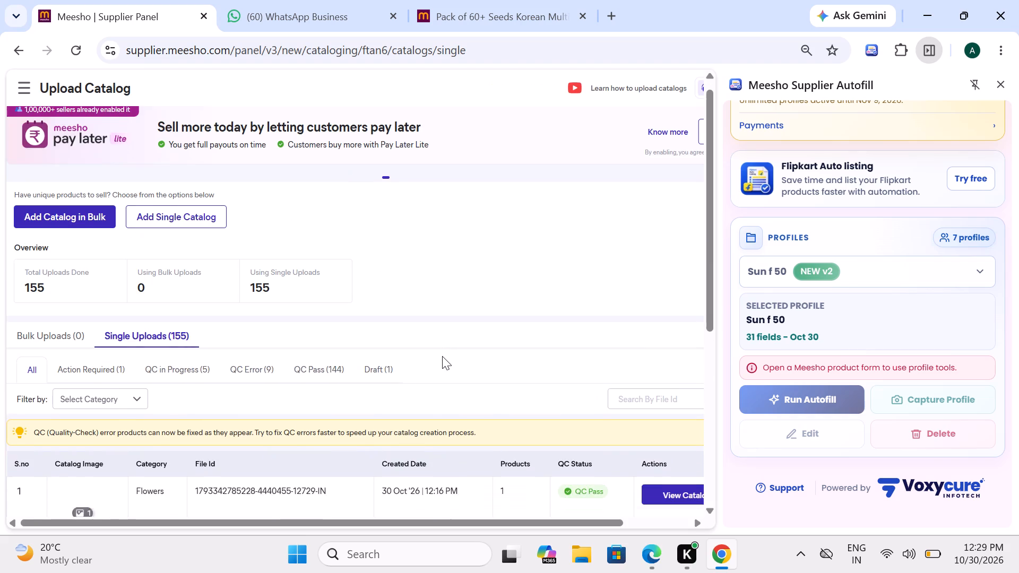